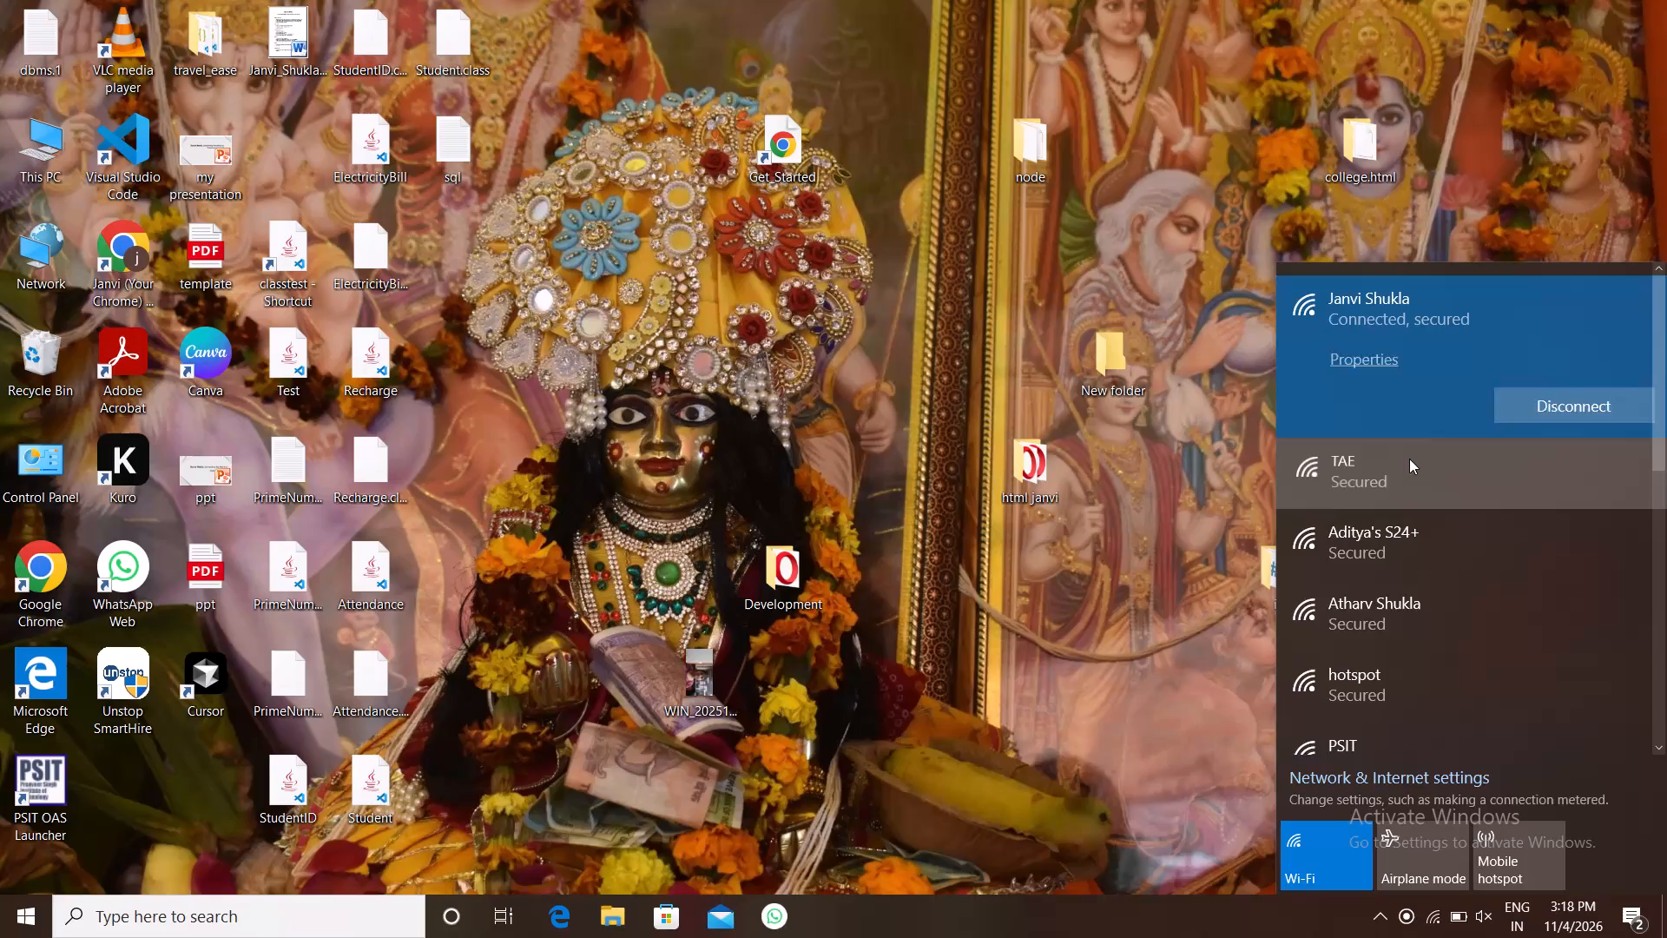
Connect the computer to the TAE Wi-Fi network.
left_click(1543, 473)
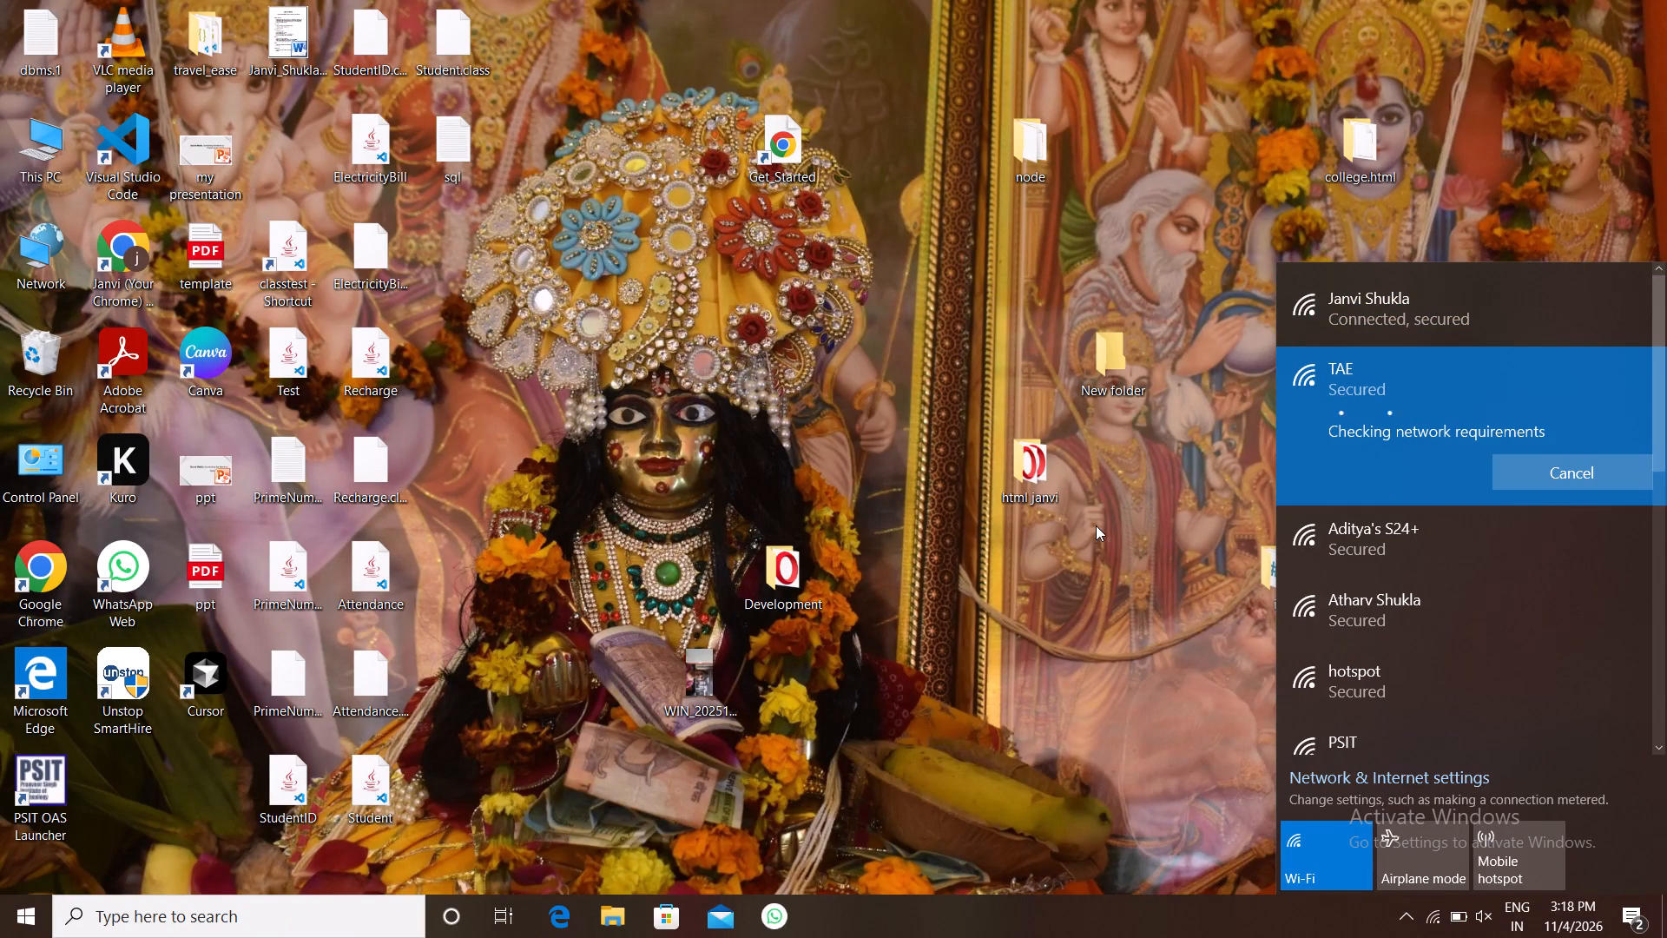
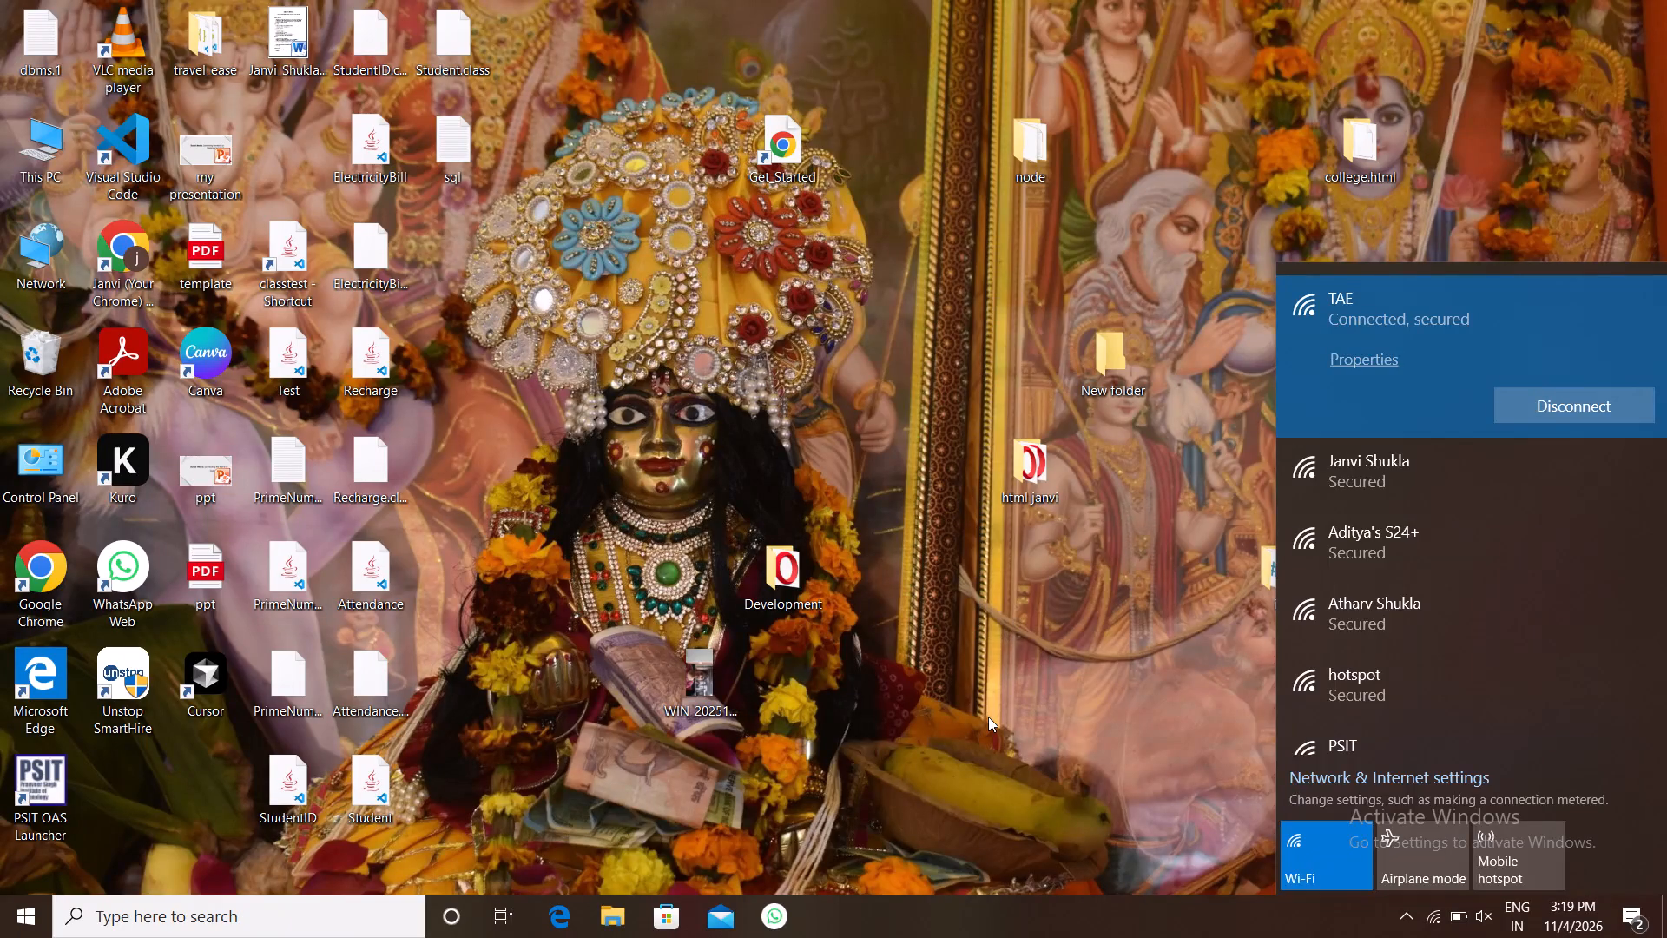
In Google Chrome, search for "ms word free" and open the Microsoft Word for the Web result.
left_click(988, 717)
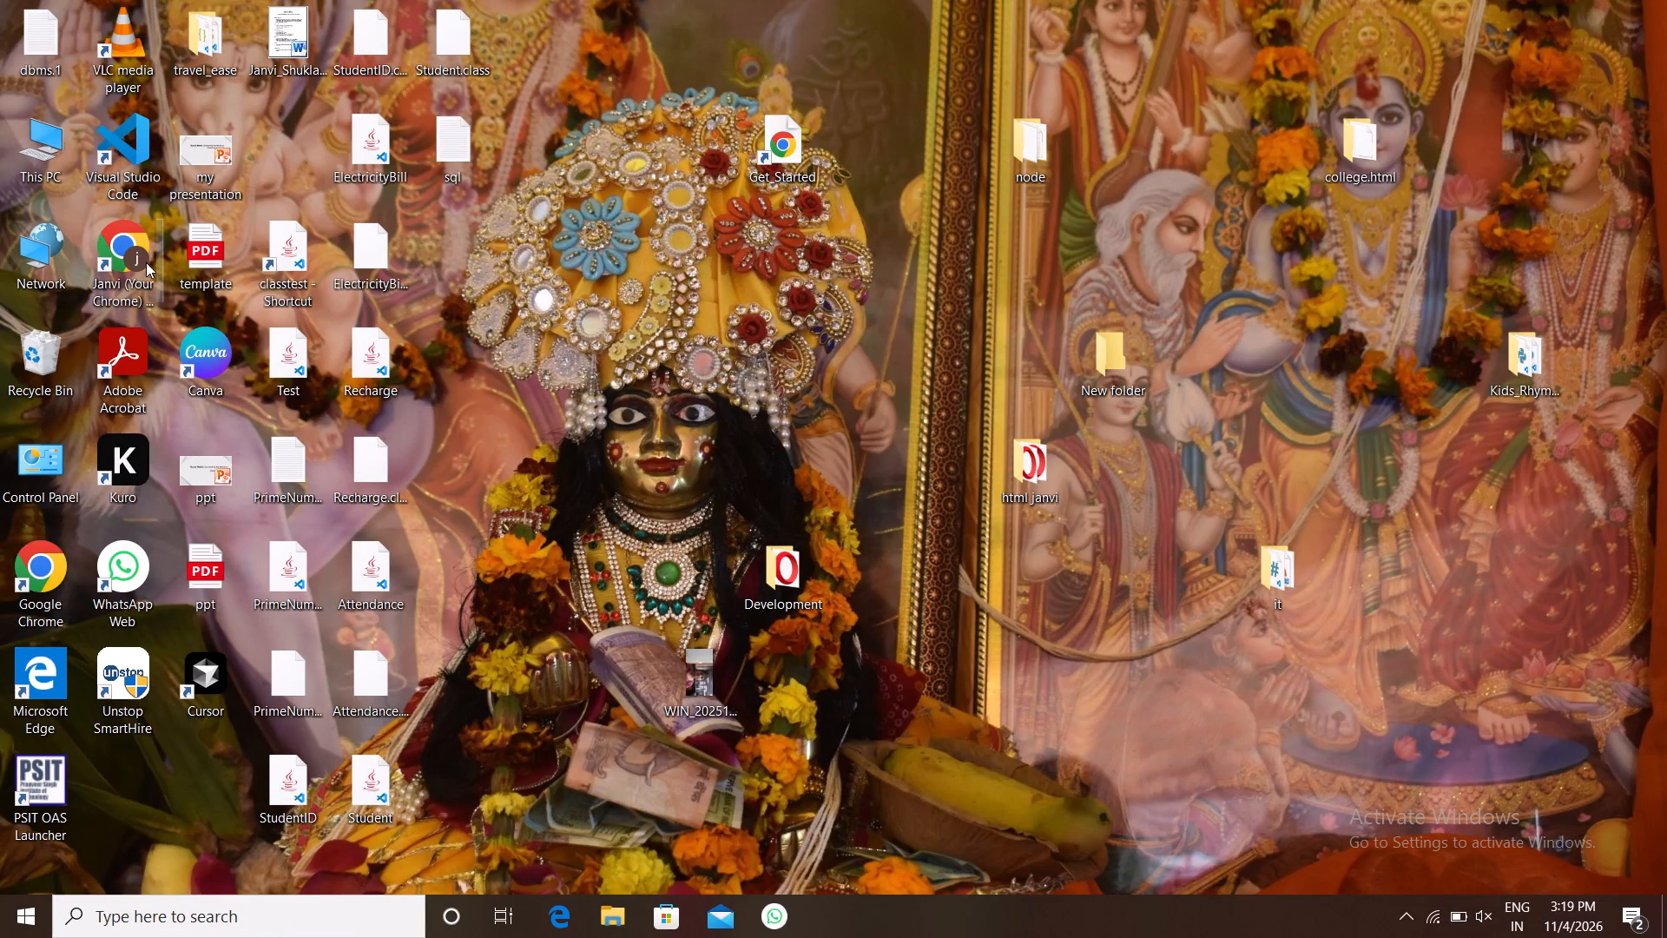
double_click(128, 266)
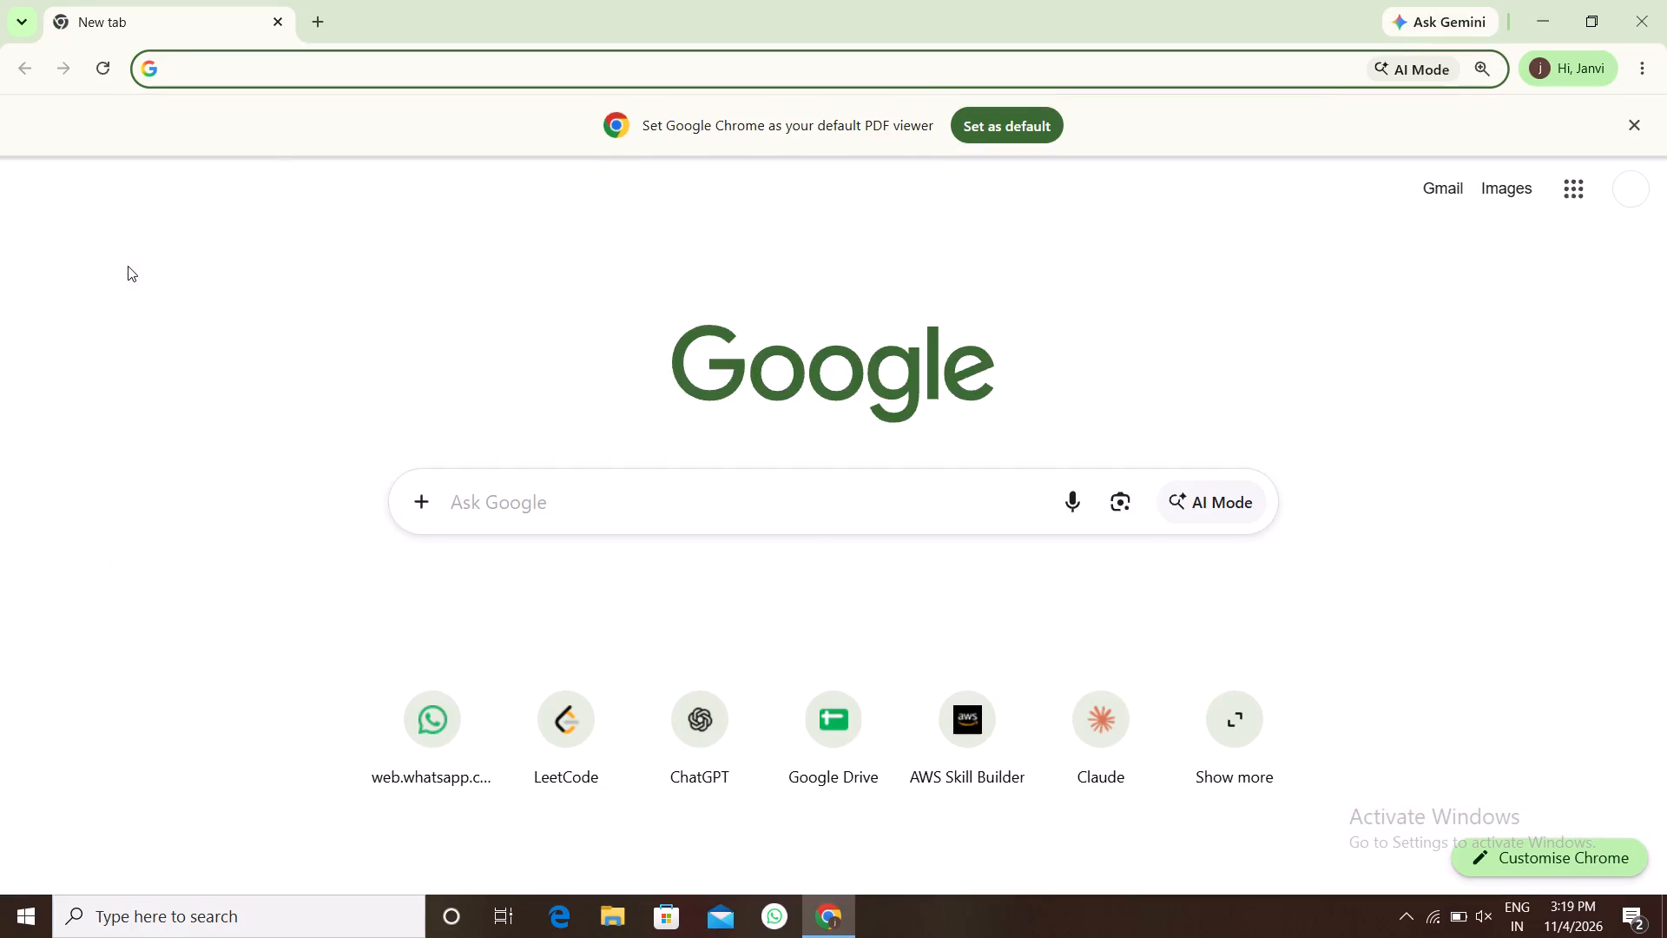
left_click(285, 74)
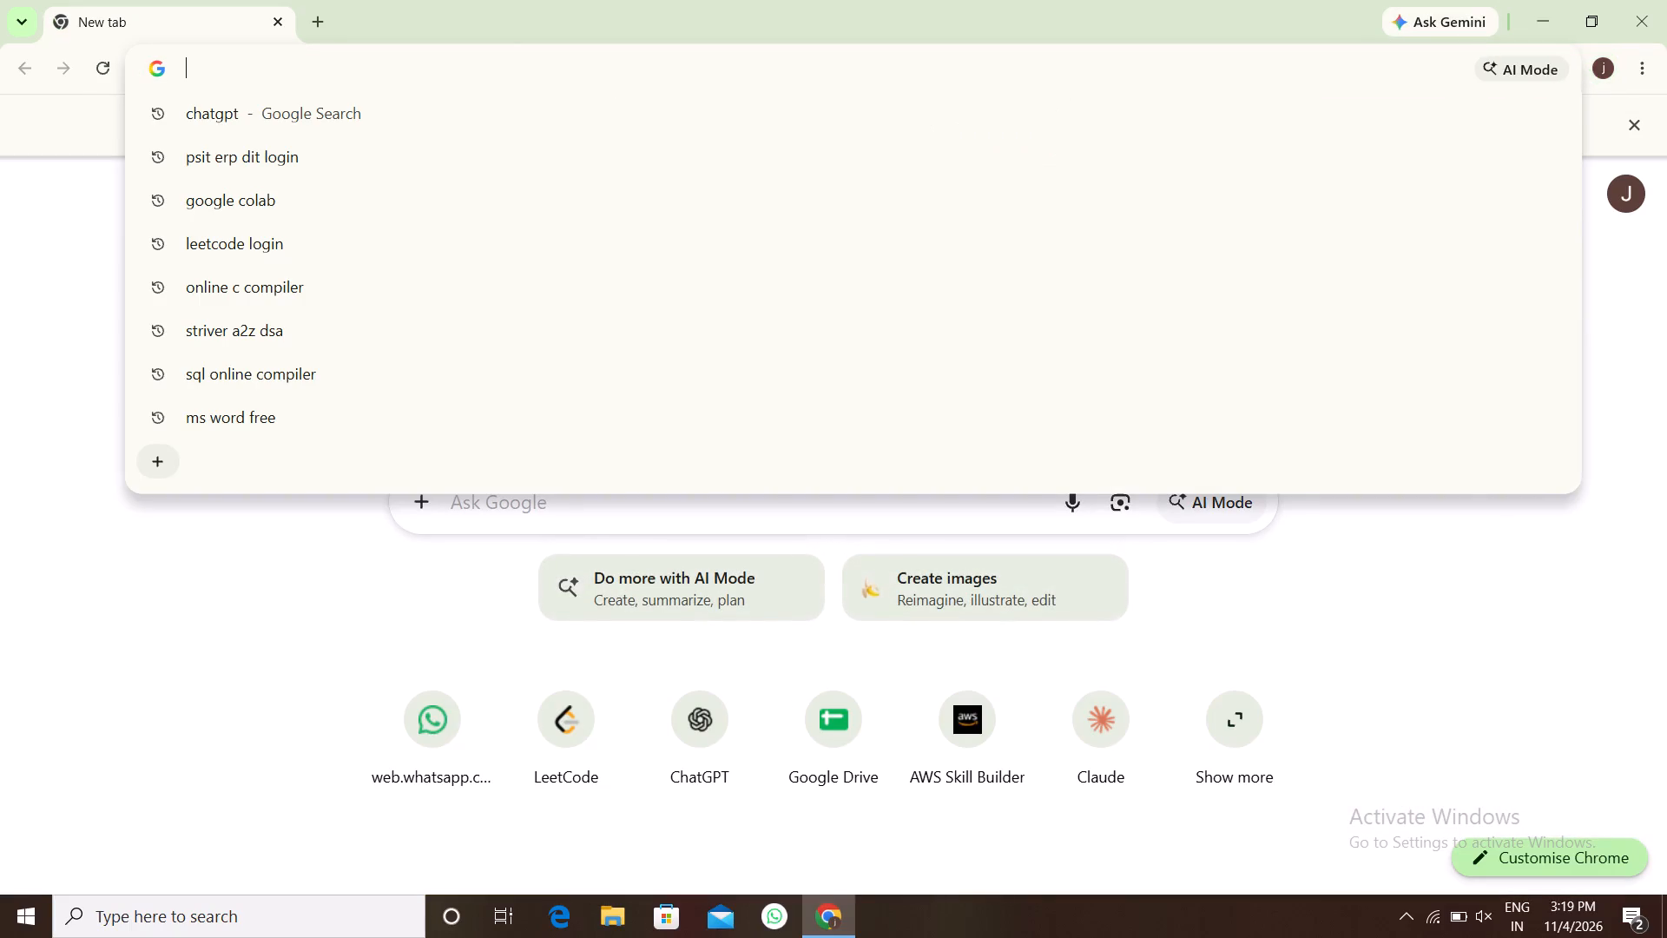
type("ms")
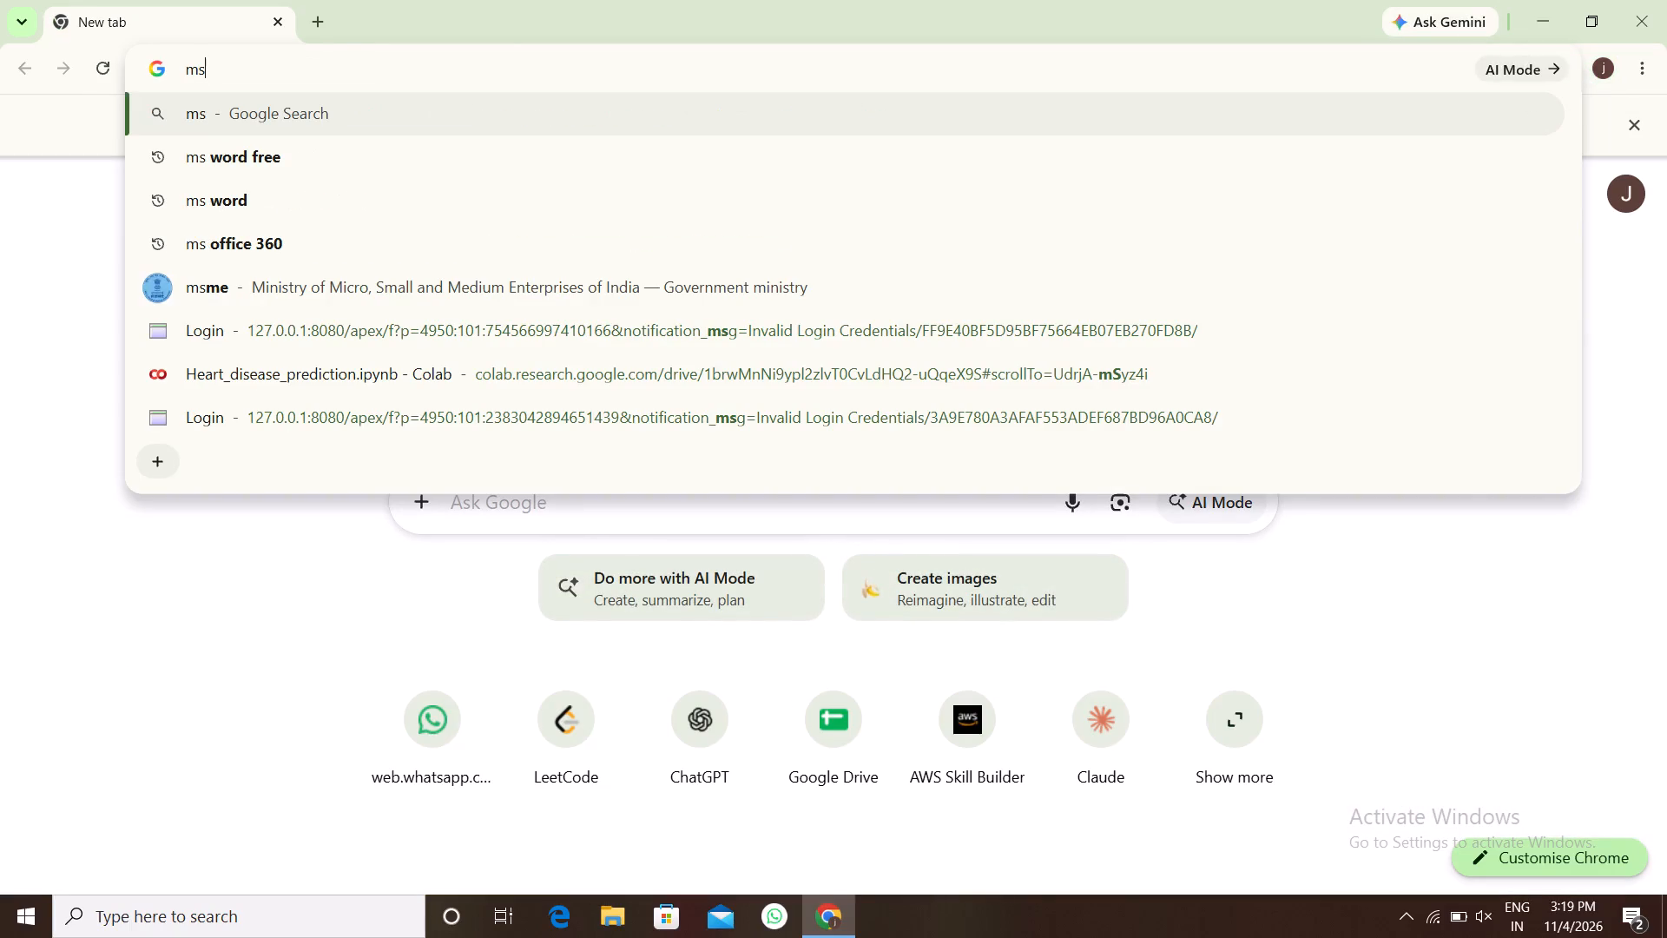
left_click(292, 152)
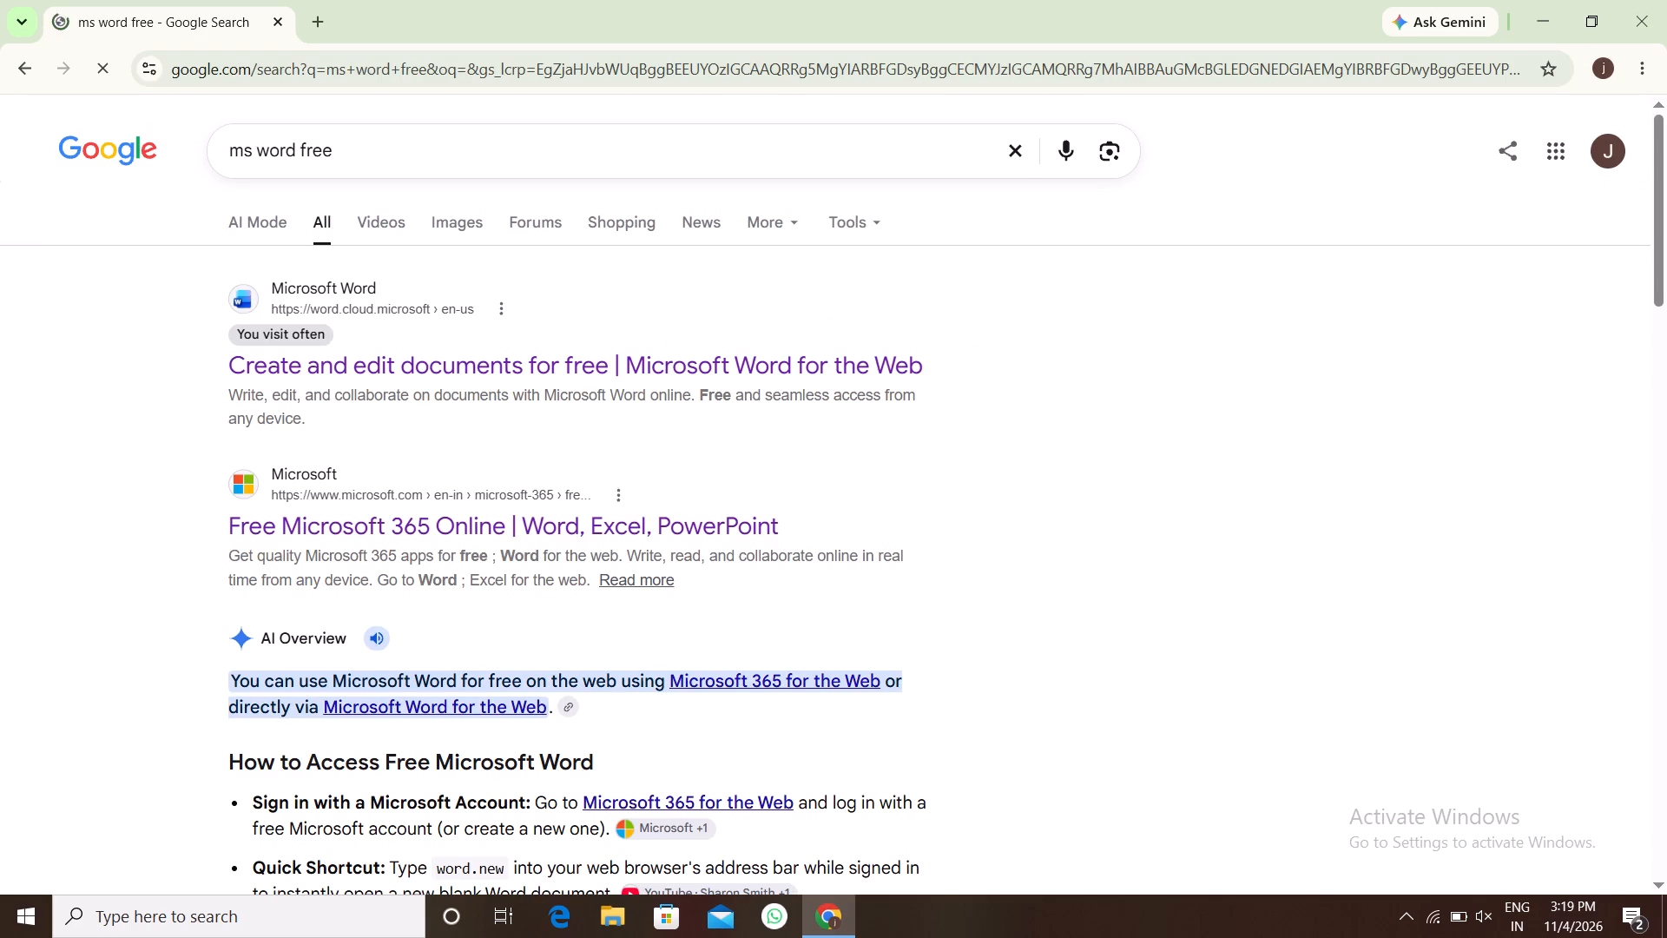
left_click(324, 363)
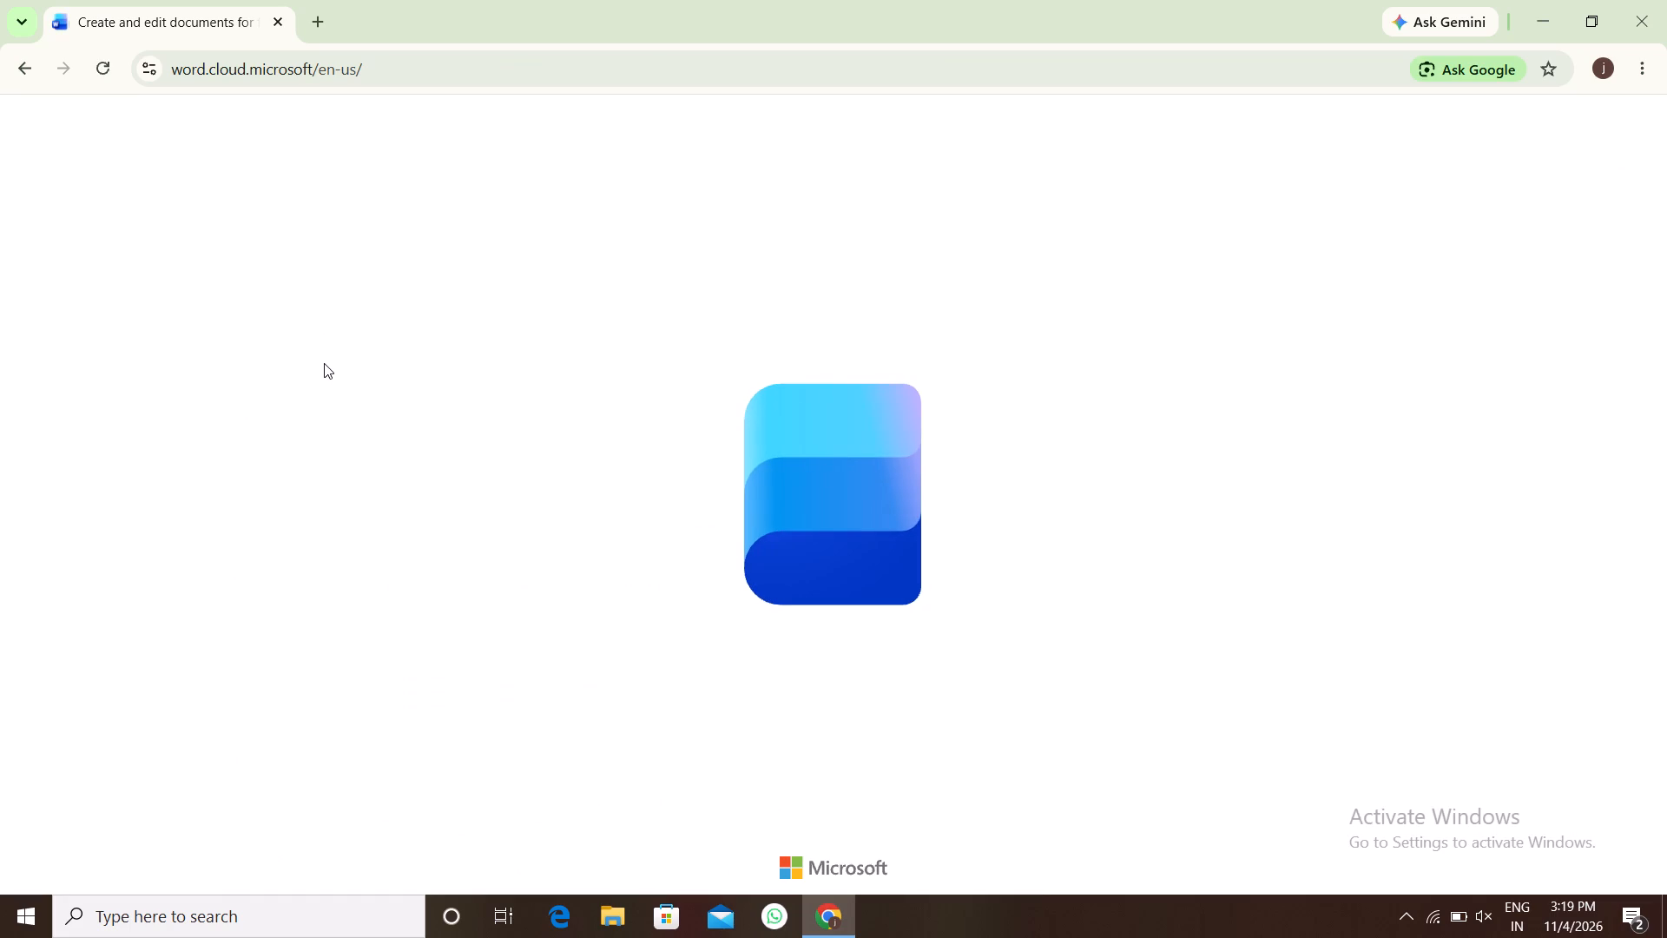
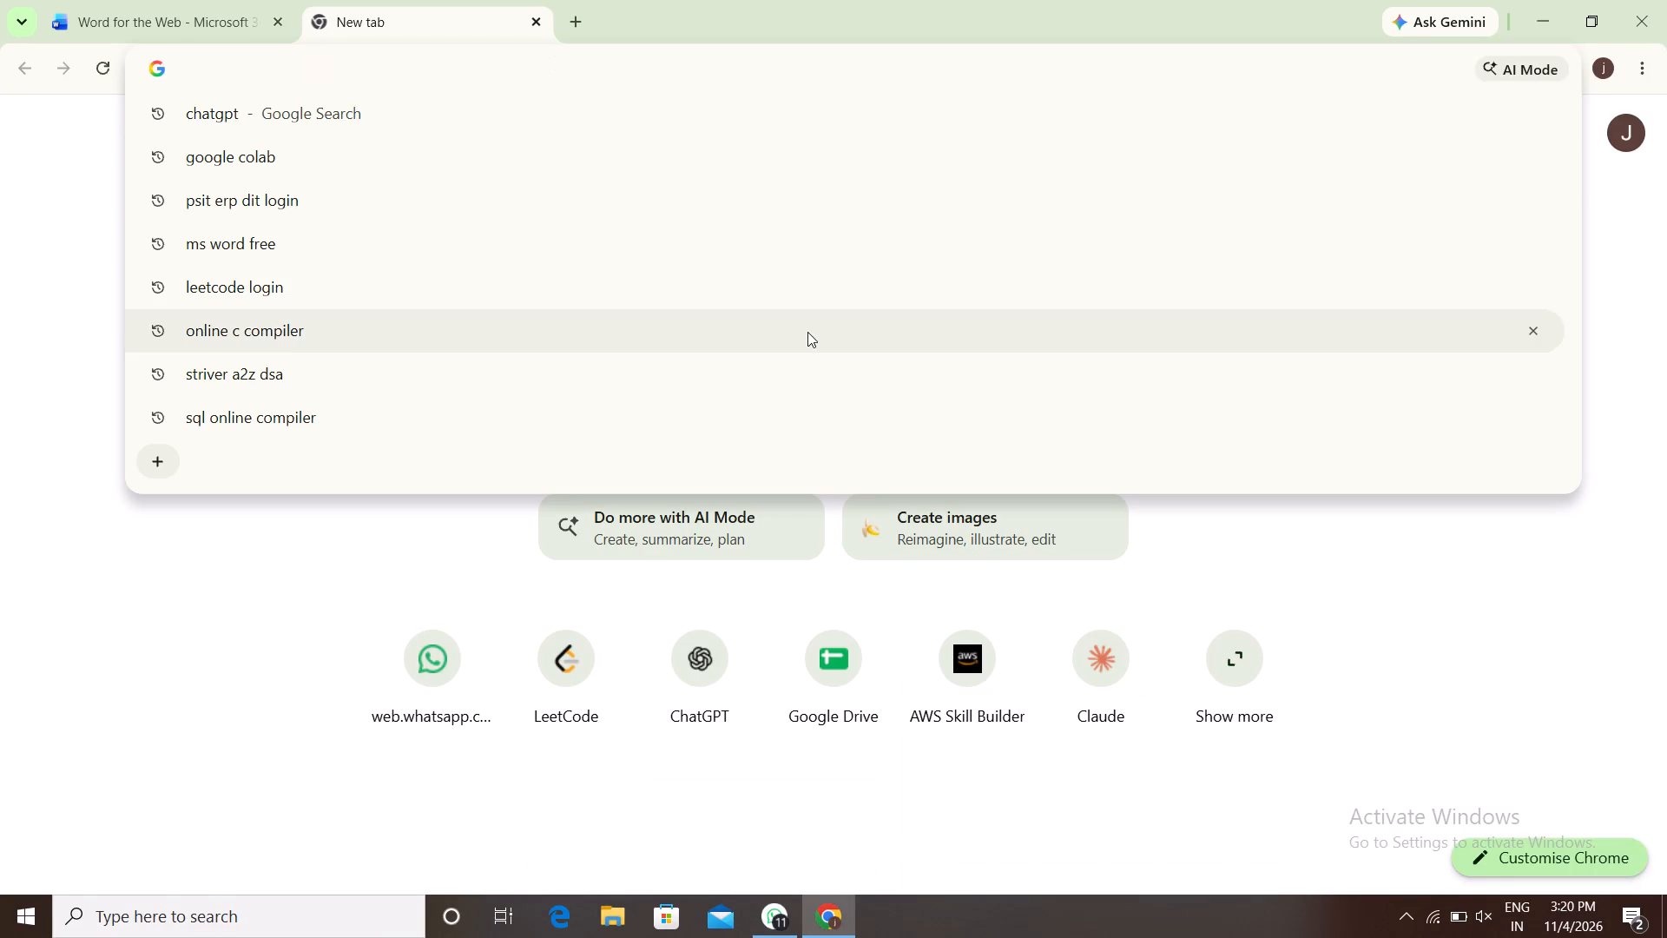
Open Google Drive from the Google apps on the new tab page.
left_click(1459, 564)
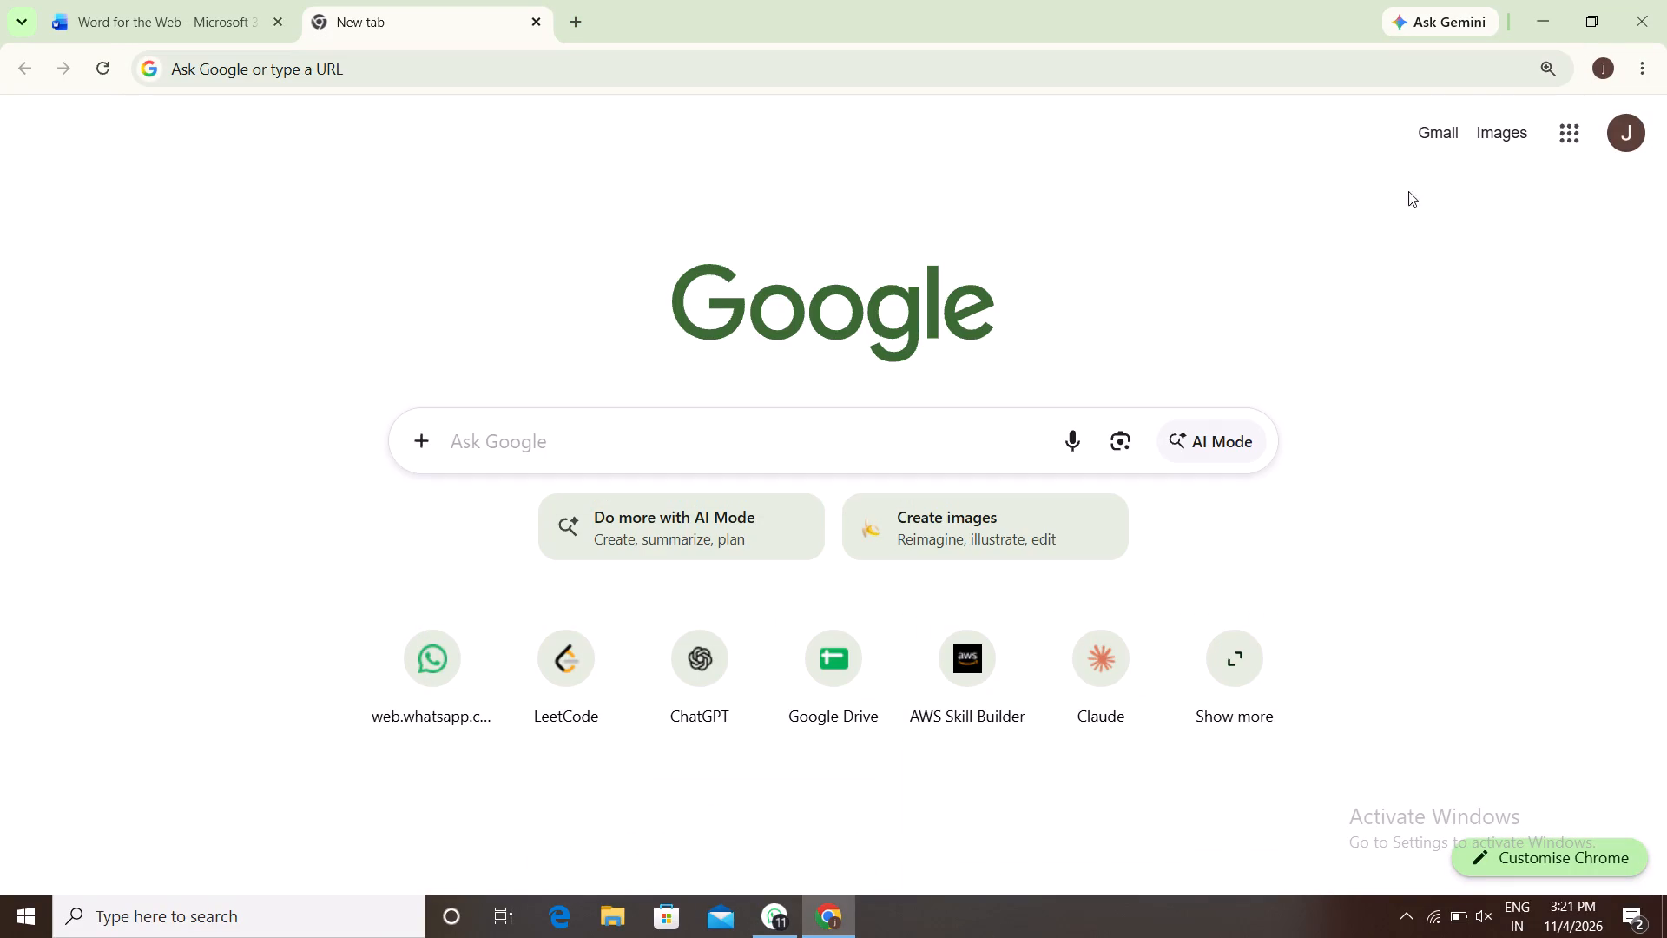
left_click(1558, 133)
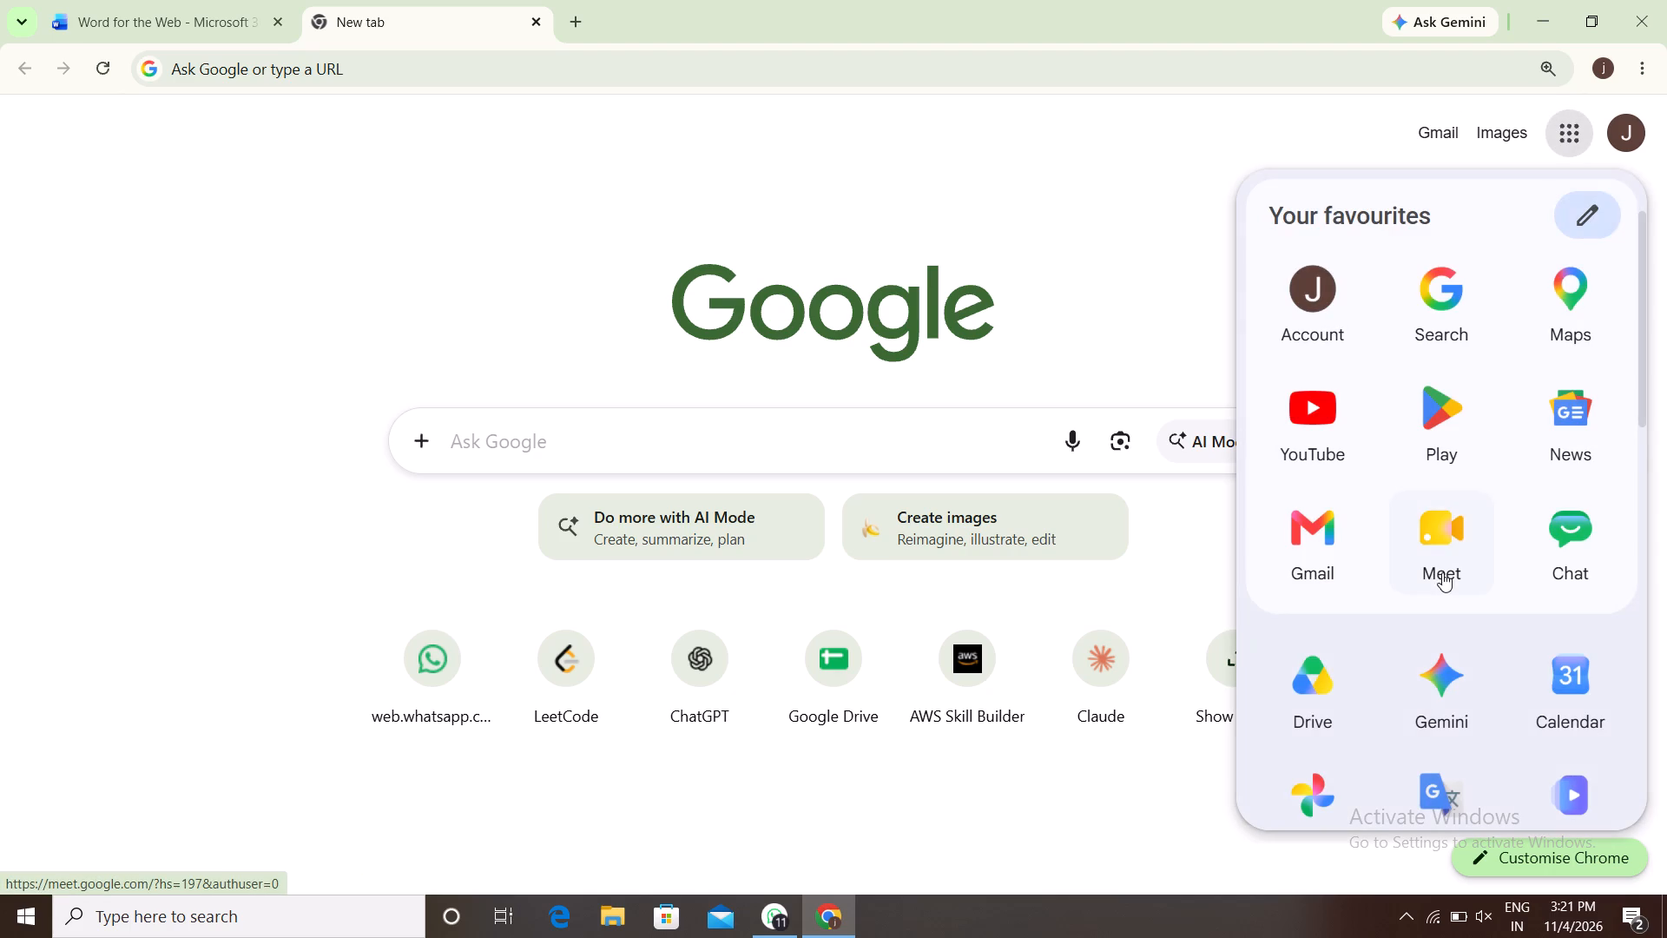
scroll(1442, 572, "down", 1)
left_click(1288, 582)
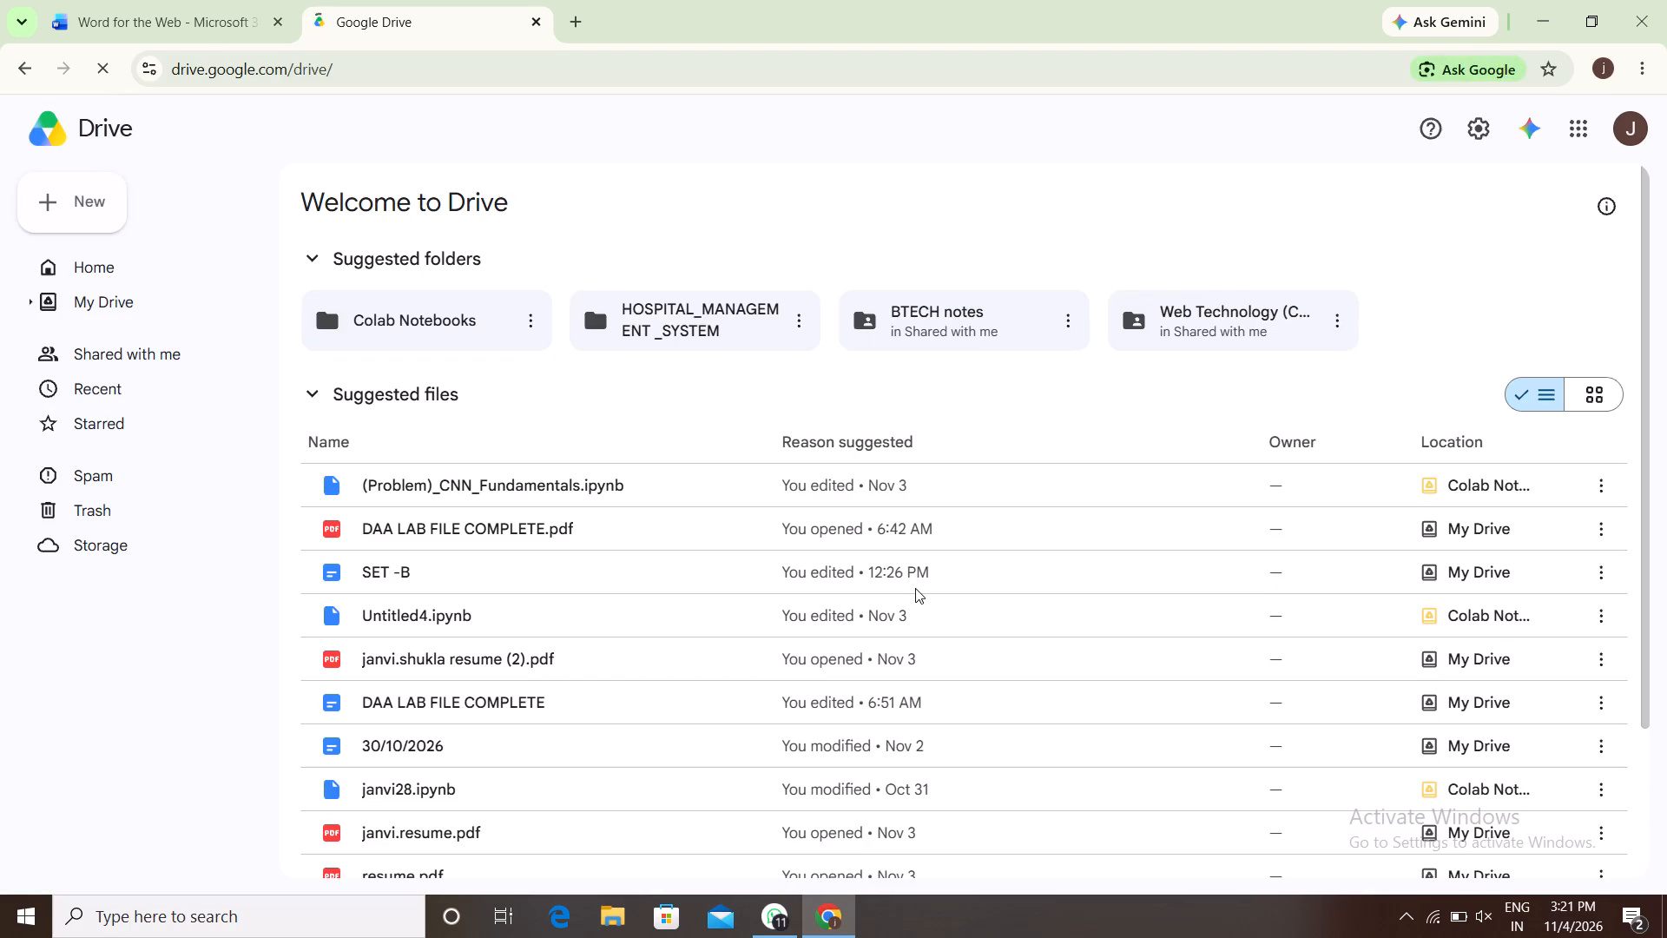
Upload today's DAA_Lab_File Word document from the Downloads folder to Google Drive.
left_click(75, 200)
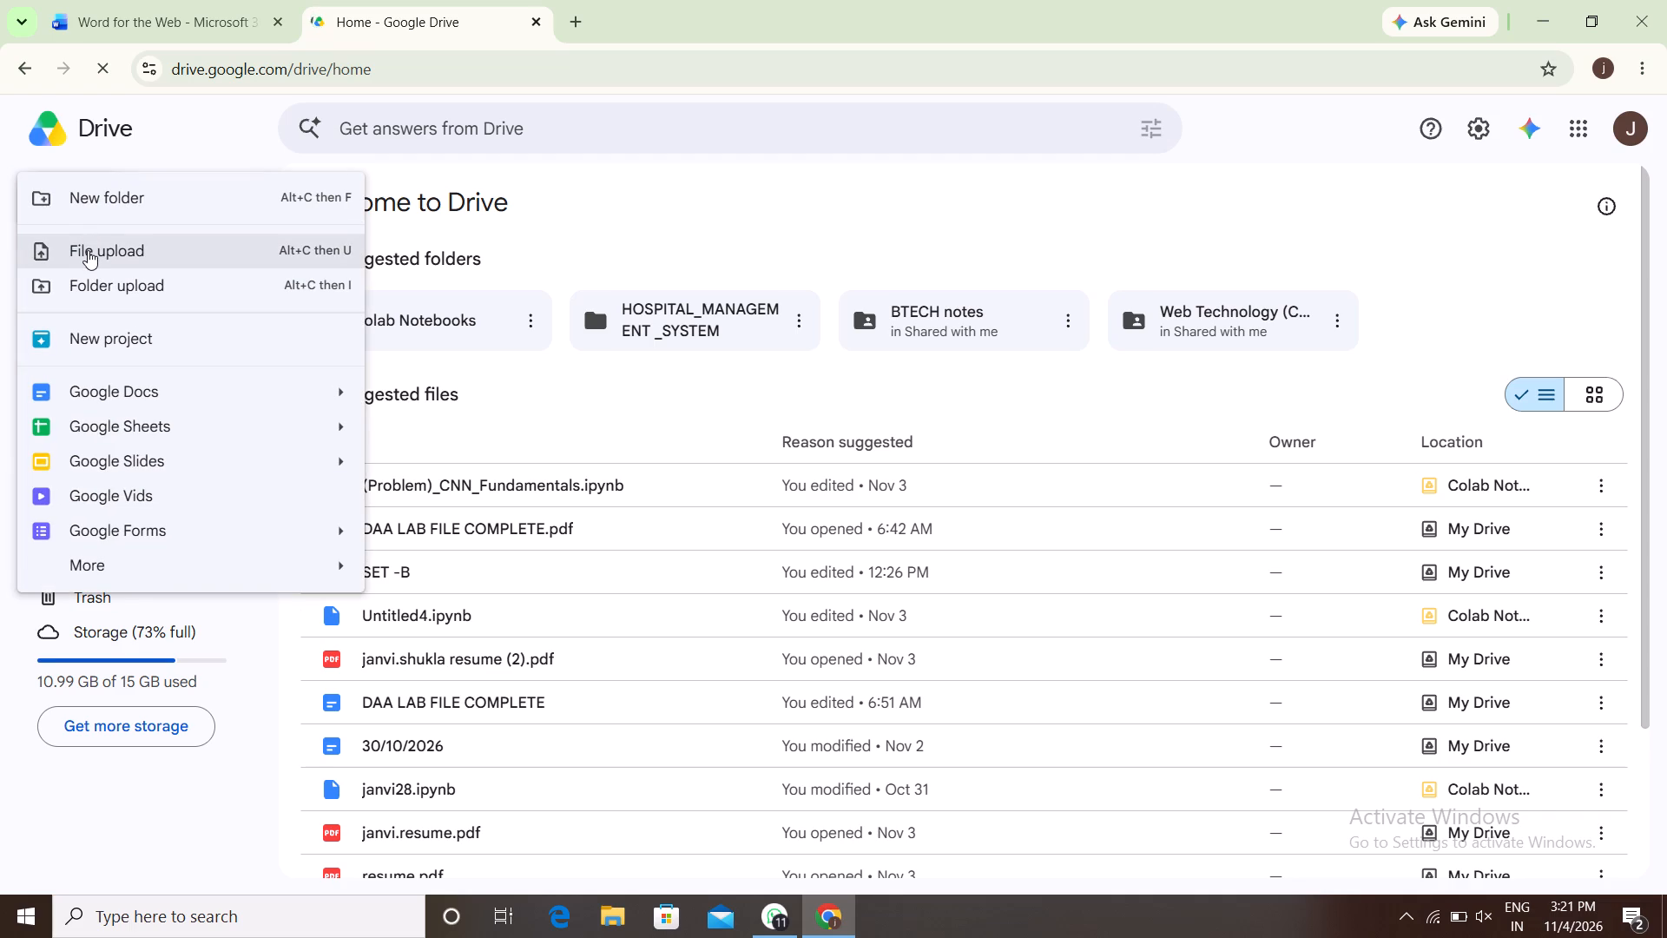
left_click(88, 250)
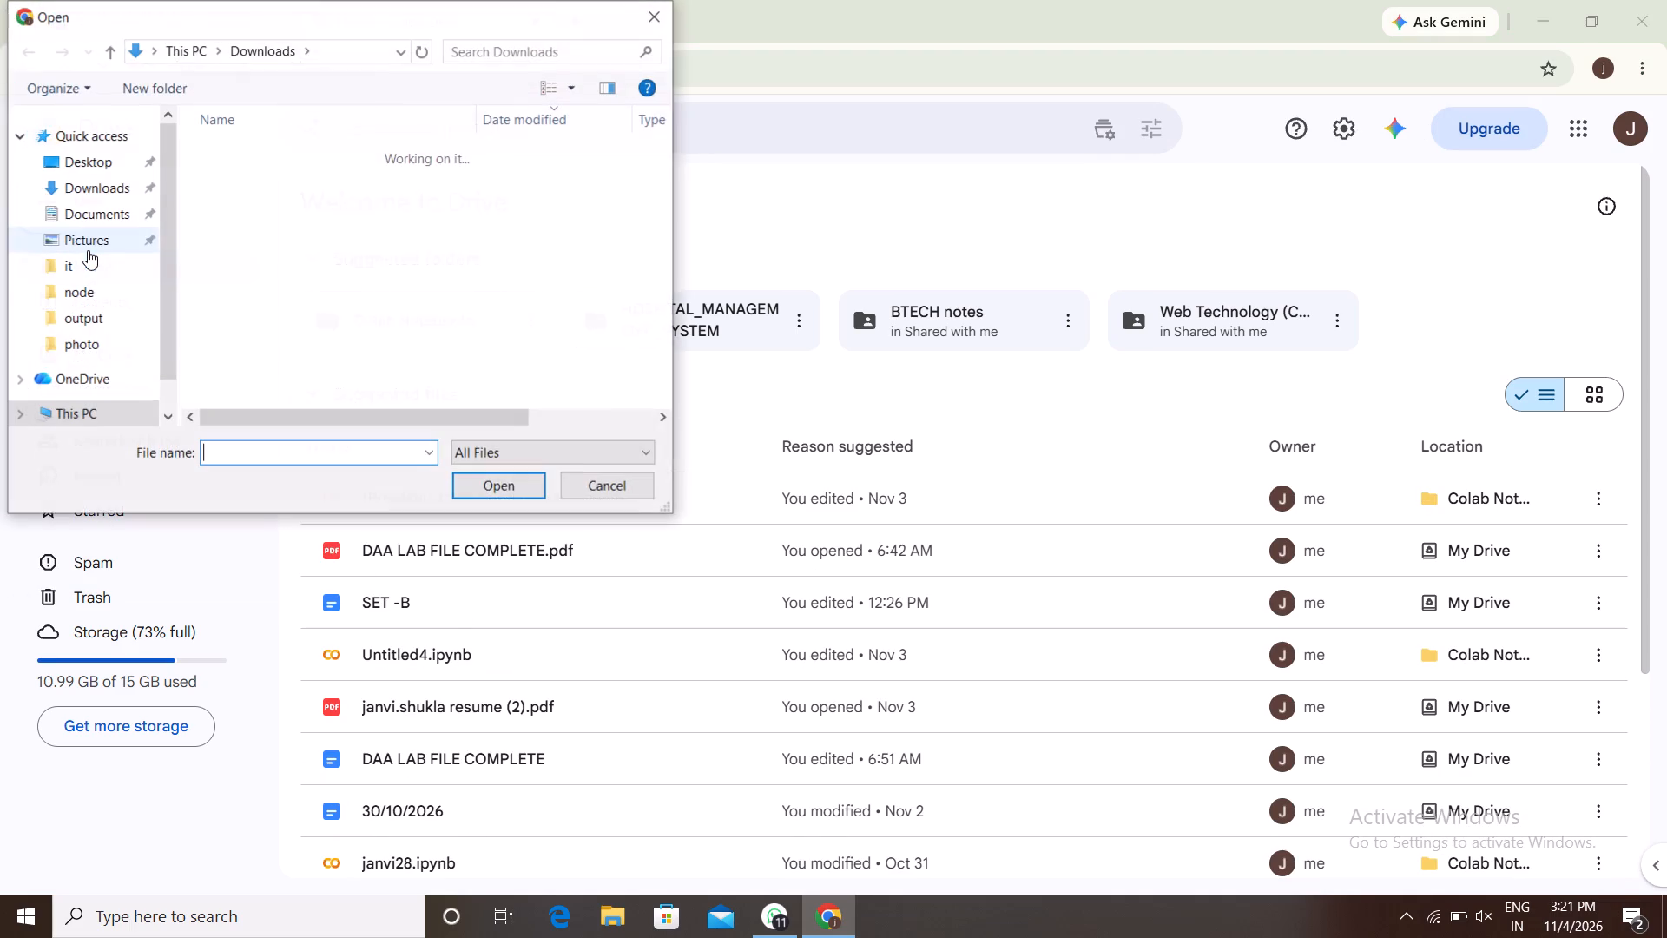
left_click(331, 177)
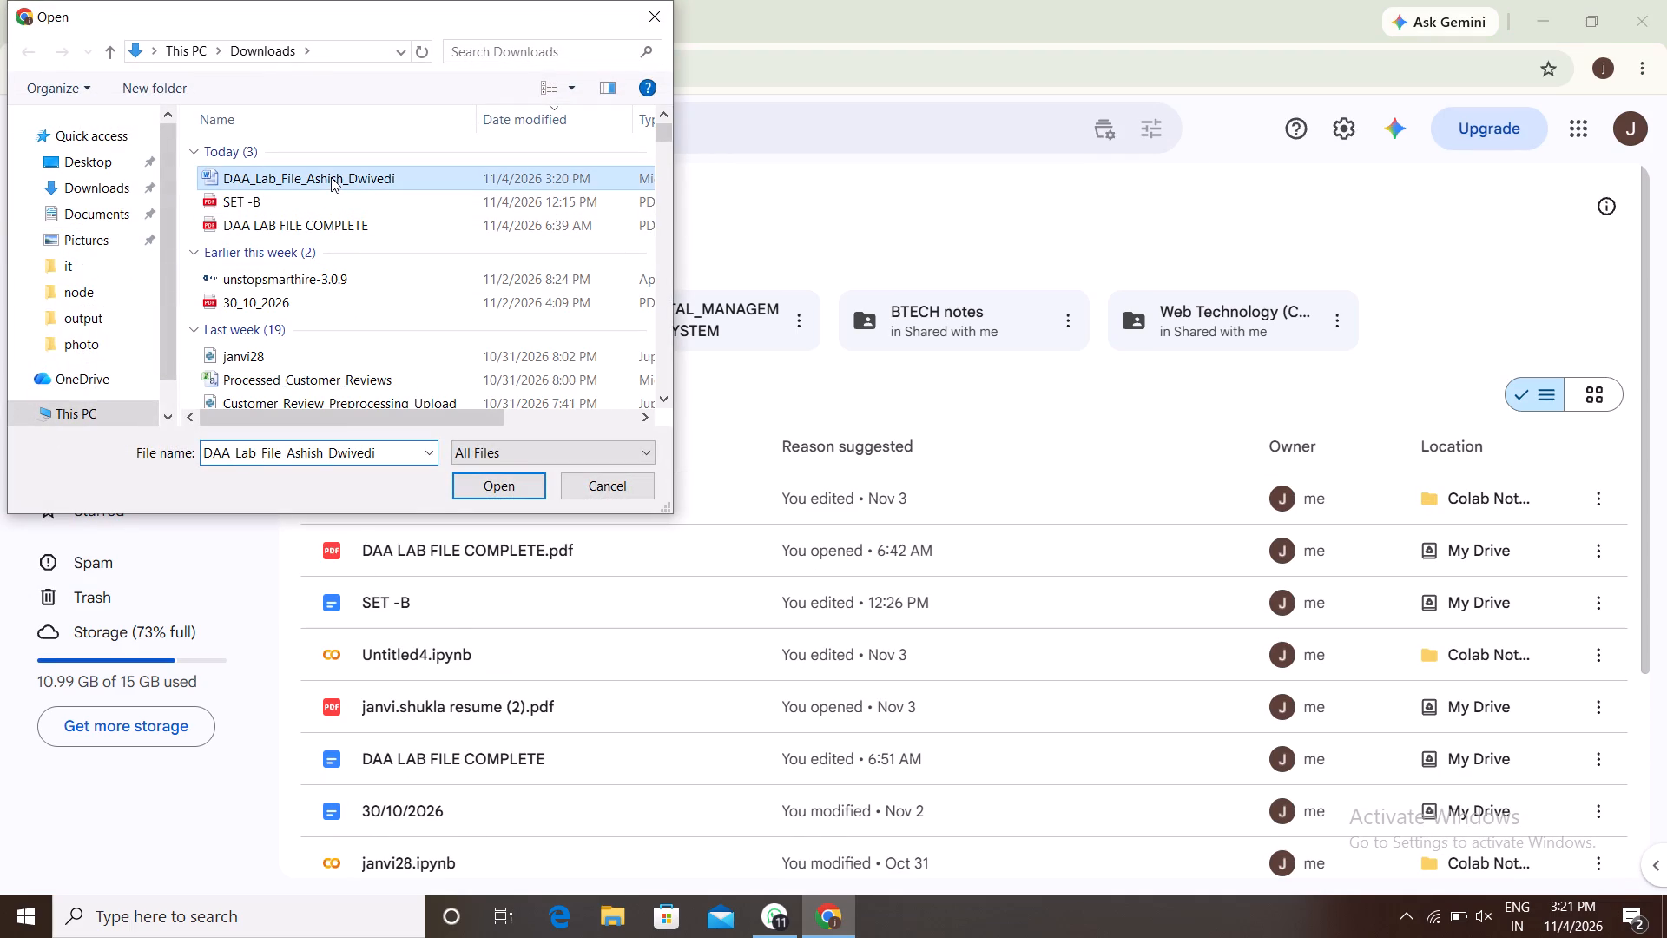
left_click(479, 481)
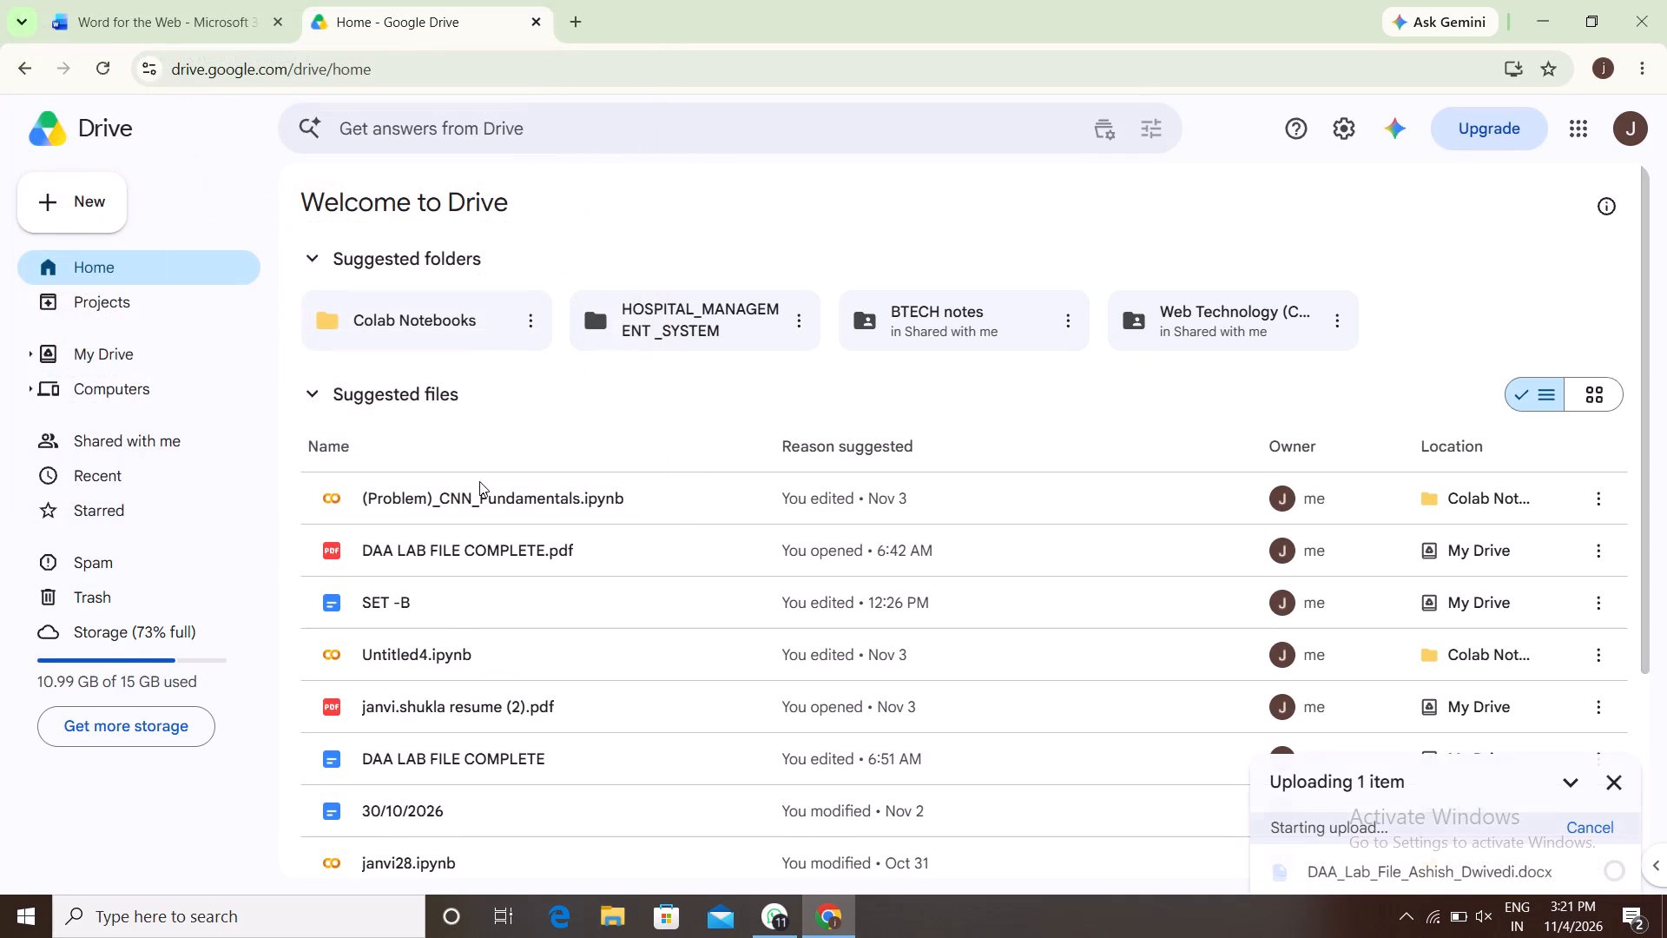
Open DAA LAB FILE COMPLETE.pdf from the suggested files to view its contents.
double_click(489, 559)
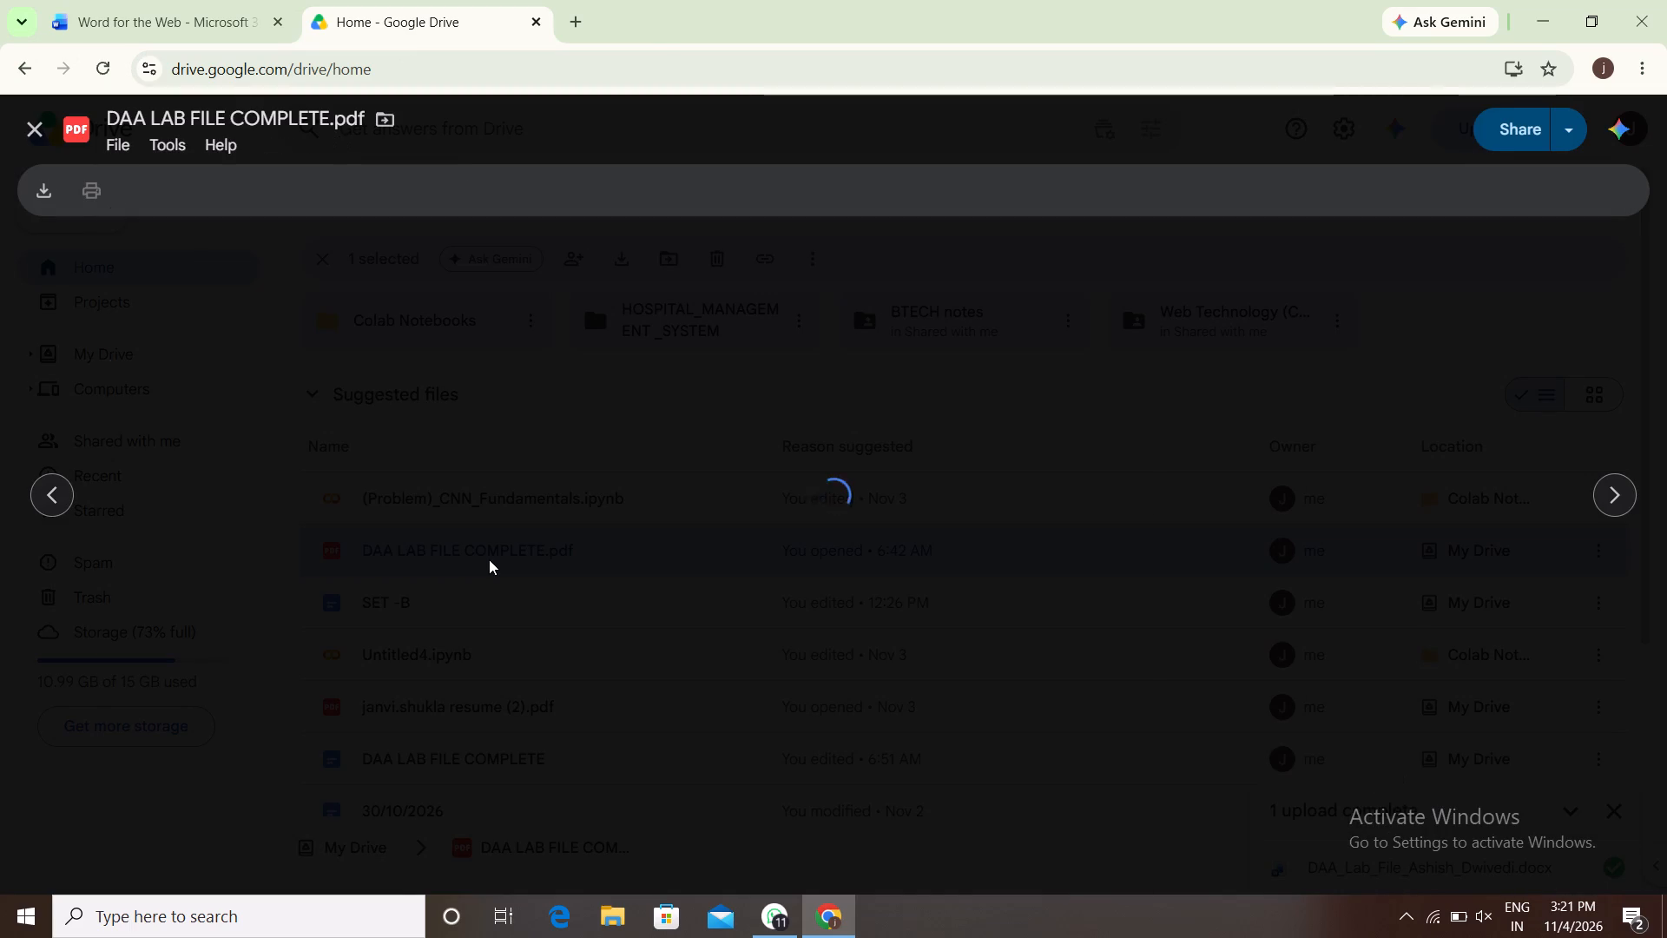
scroll(550, 499, "down", 1)
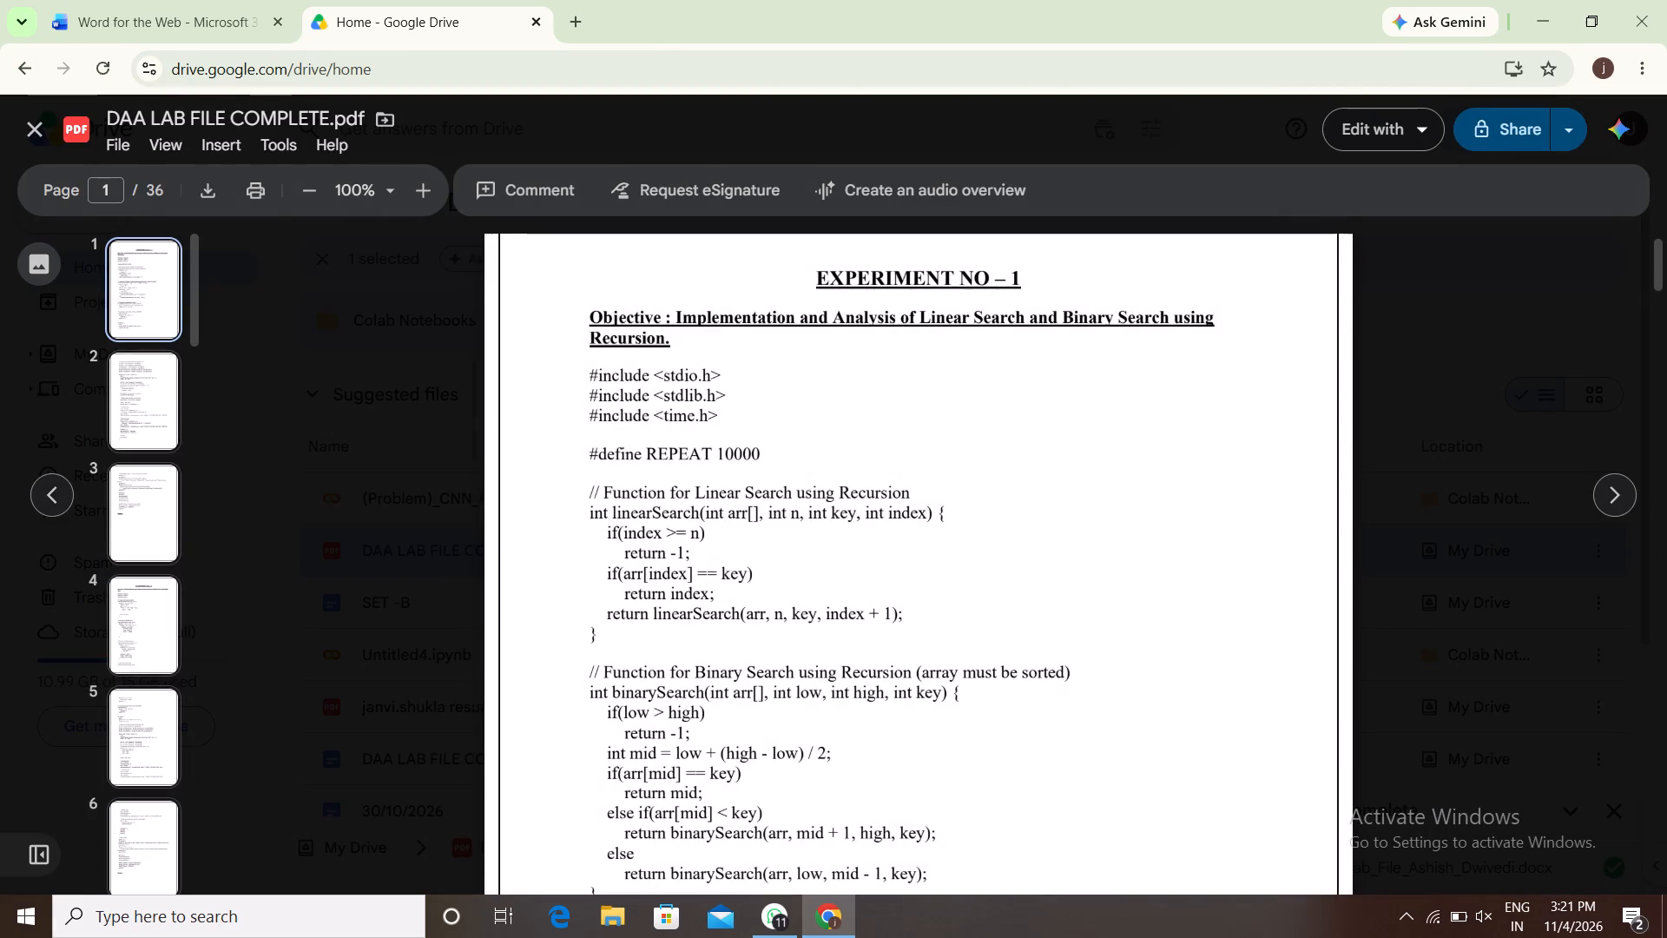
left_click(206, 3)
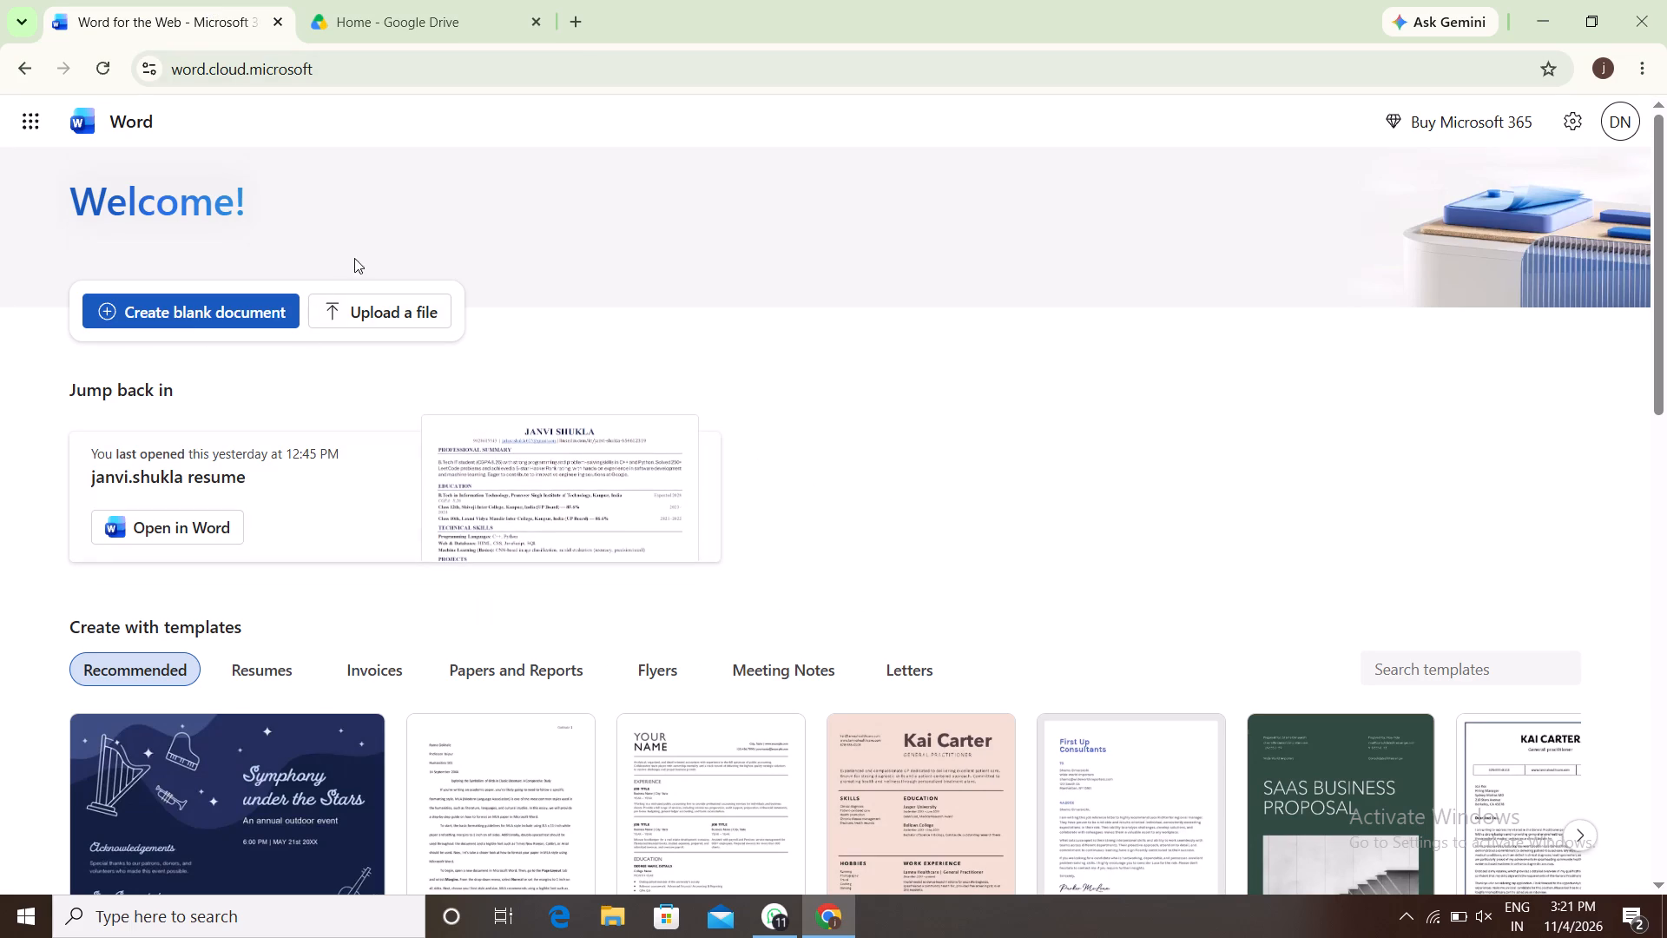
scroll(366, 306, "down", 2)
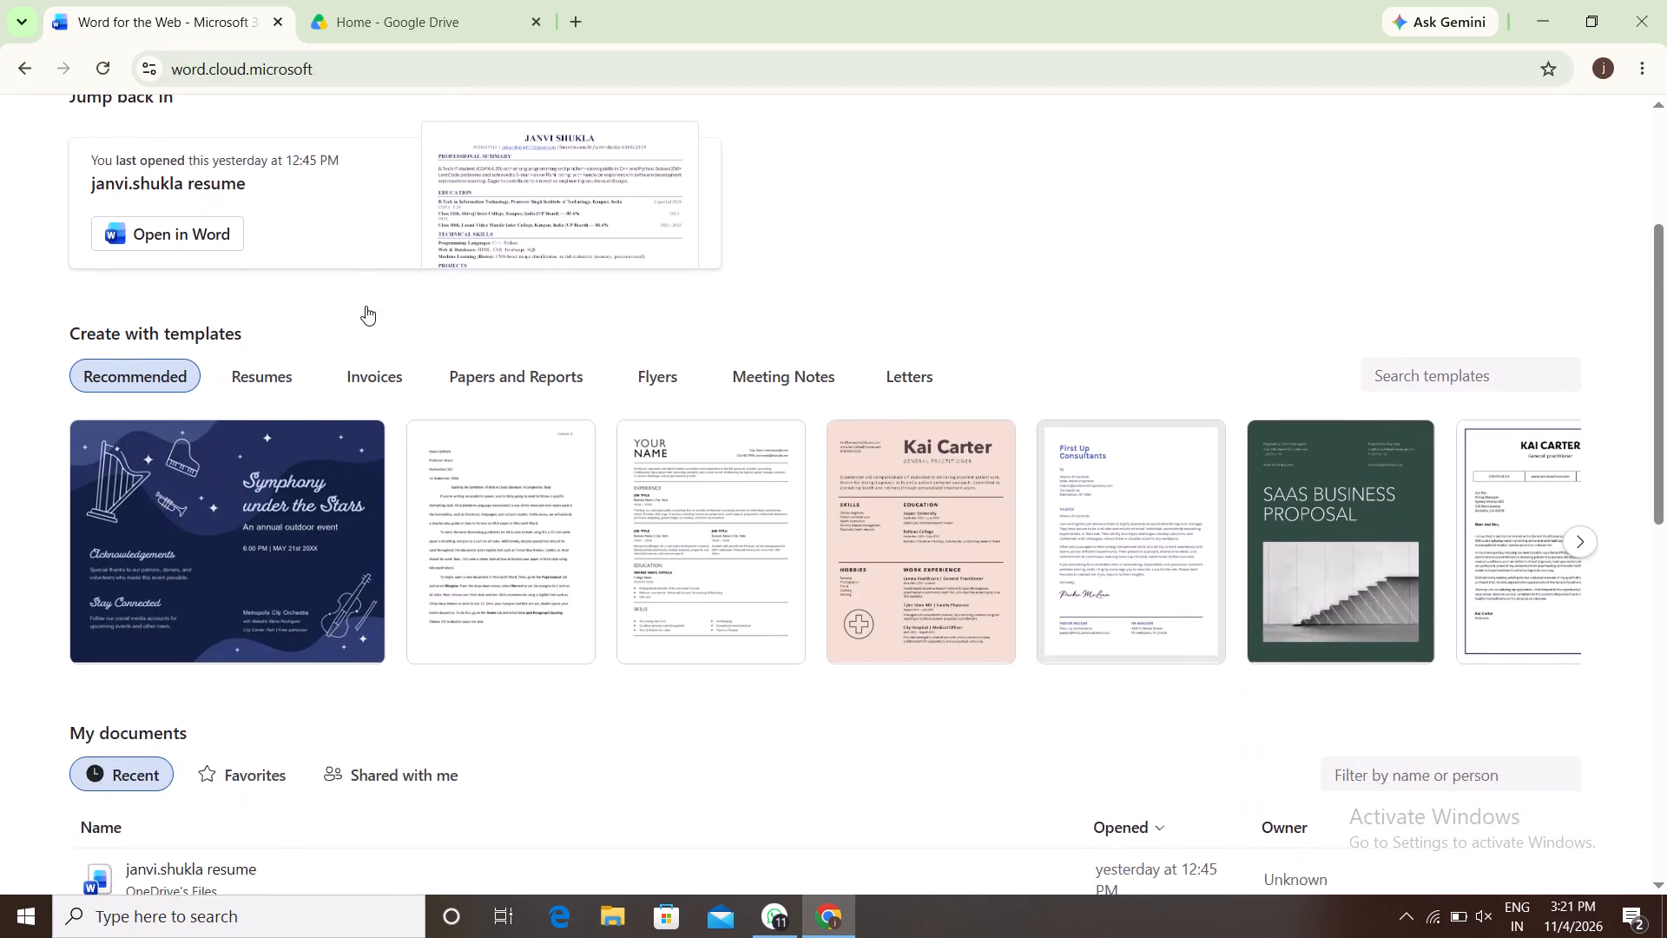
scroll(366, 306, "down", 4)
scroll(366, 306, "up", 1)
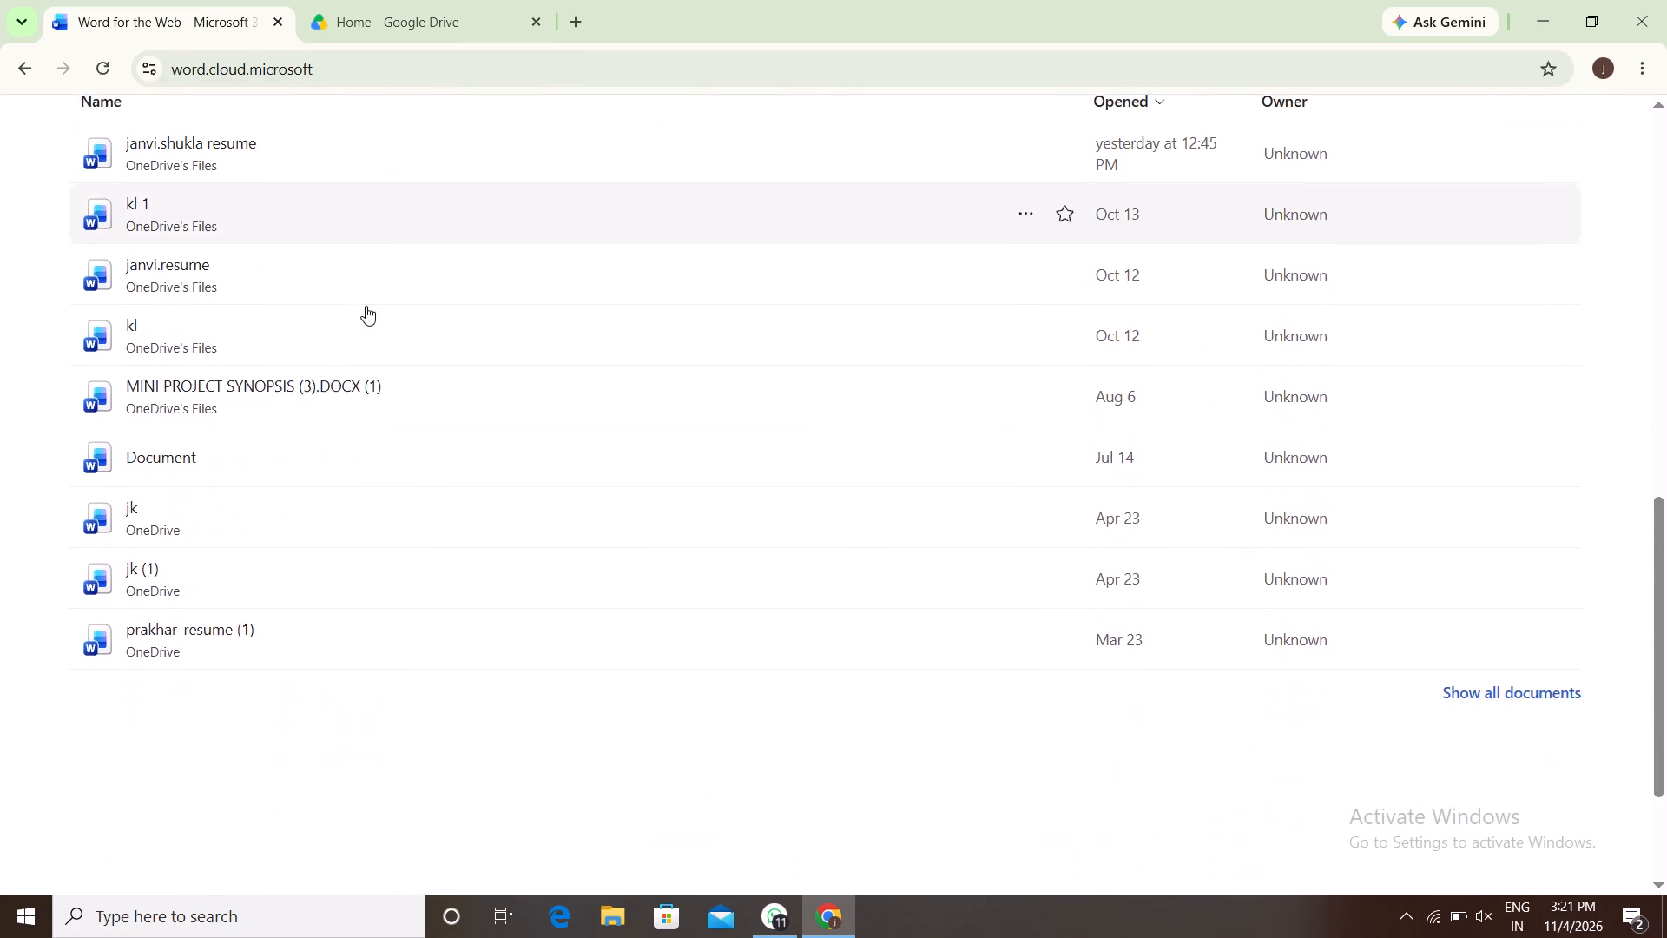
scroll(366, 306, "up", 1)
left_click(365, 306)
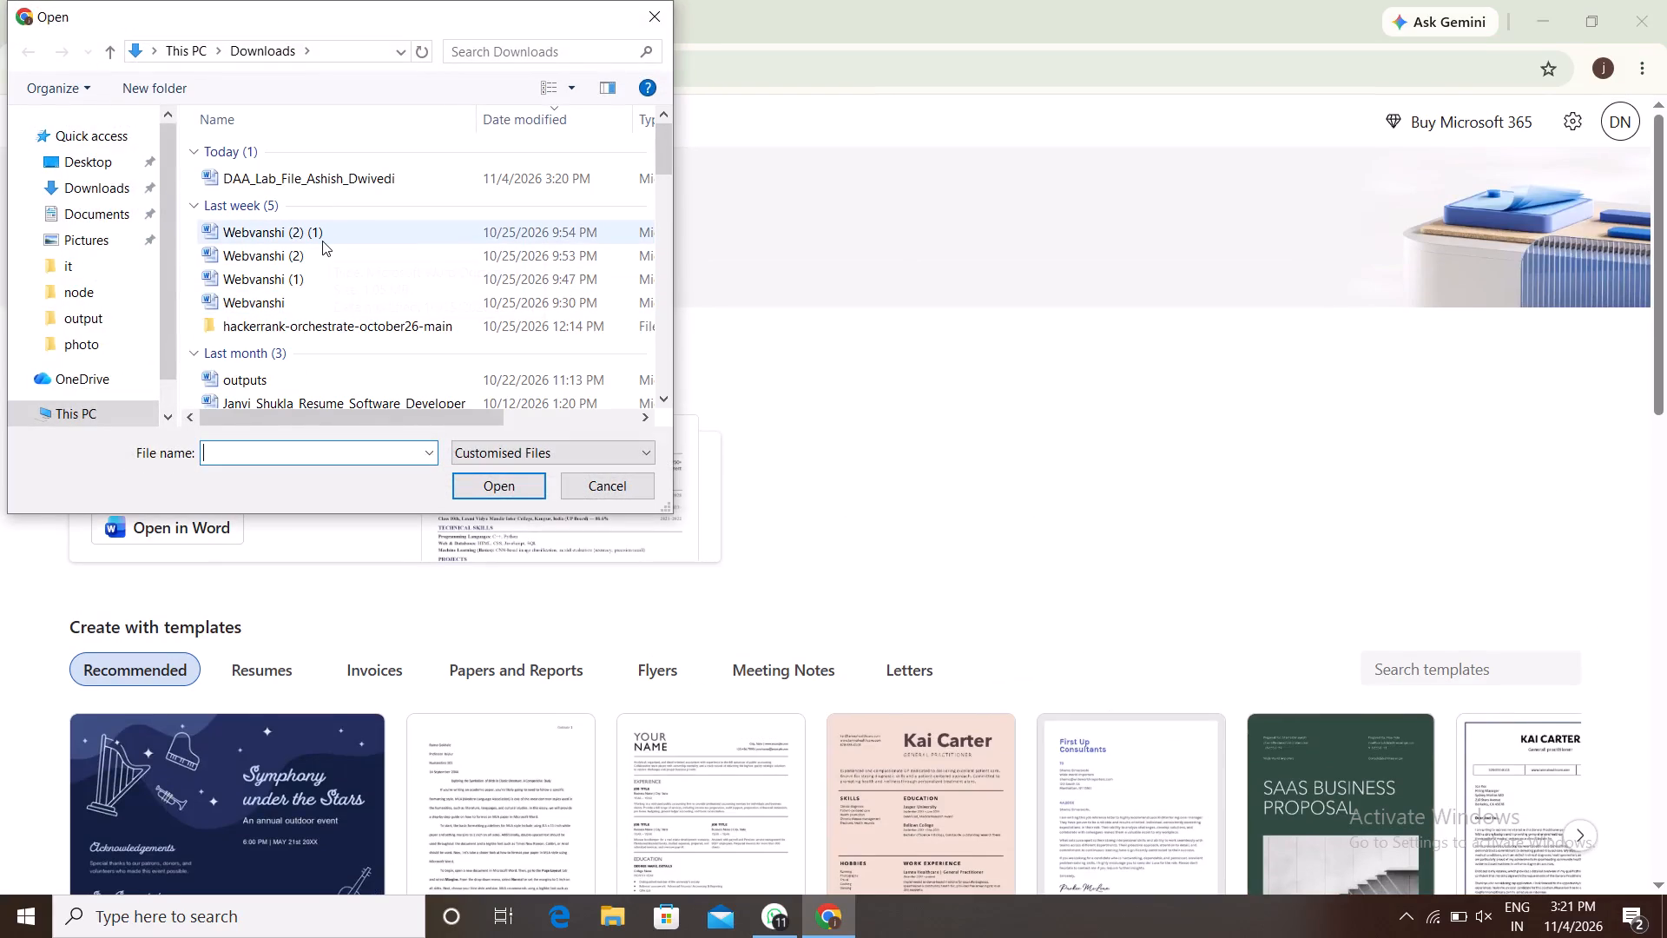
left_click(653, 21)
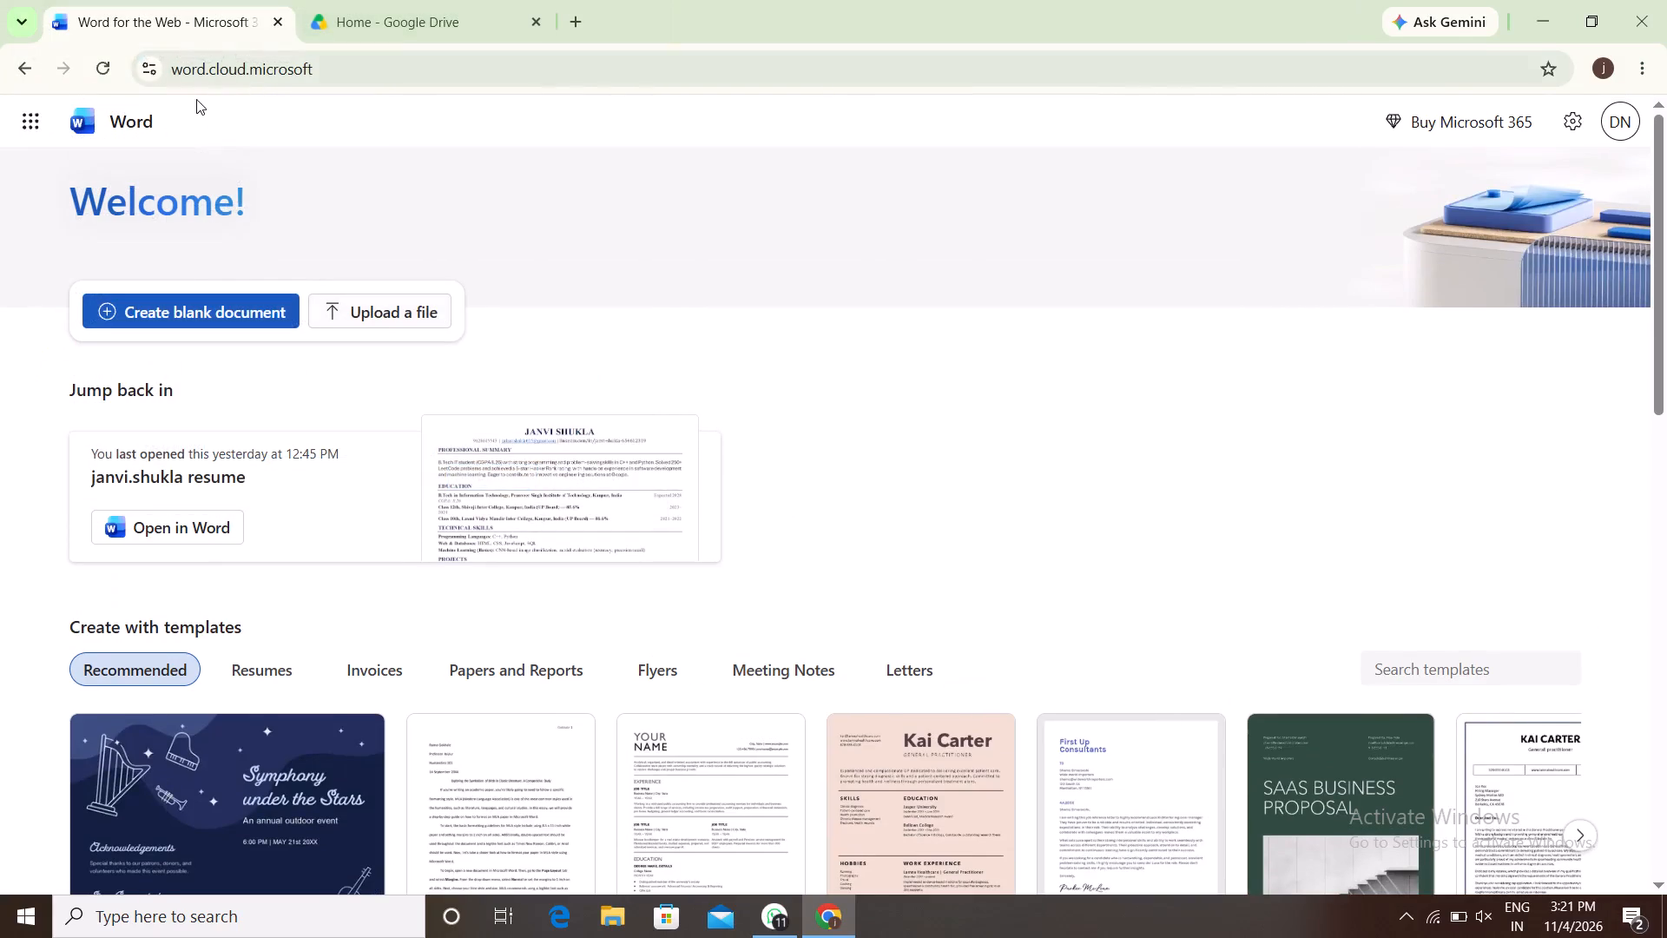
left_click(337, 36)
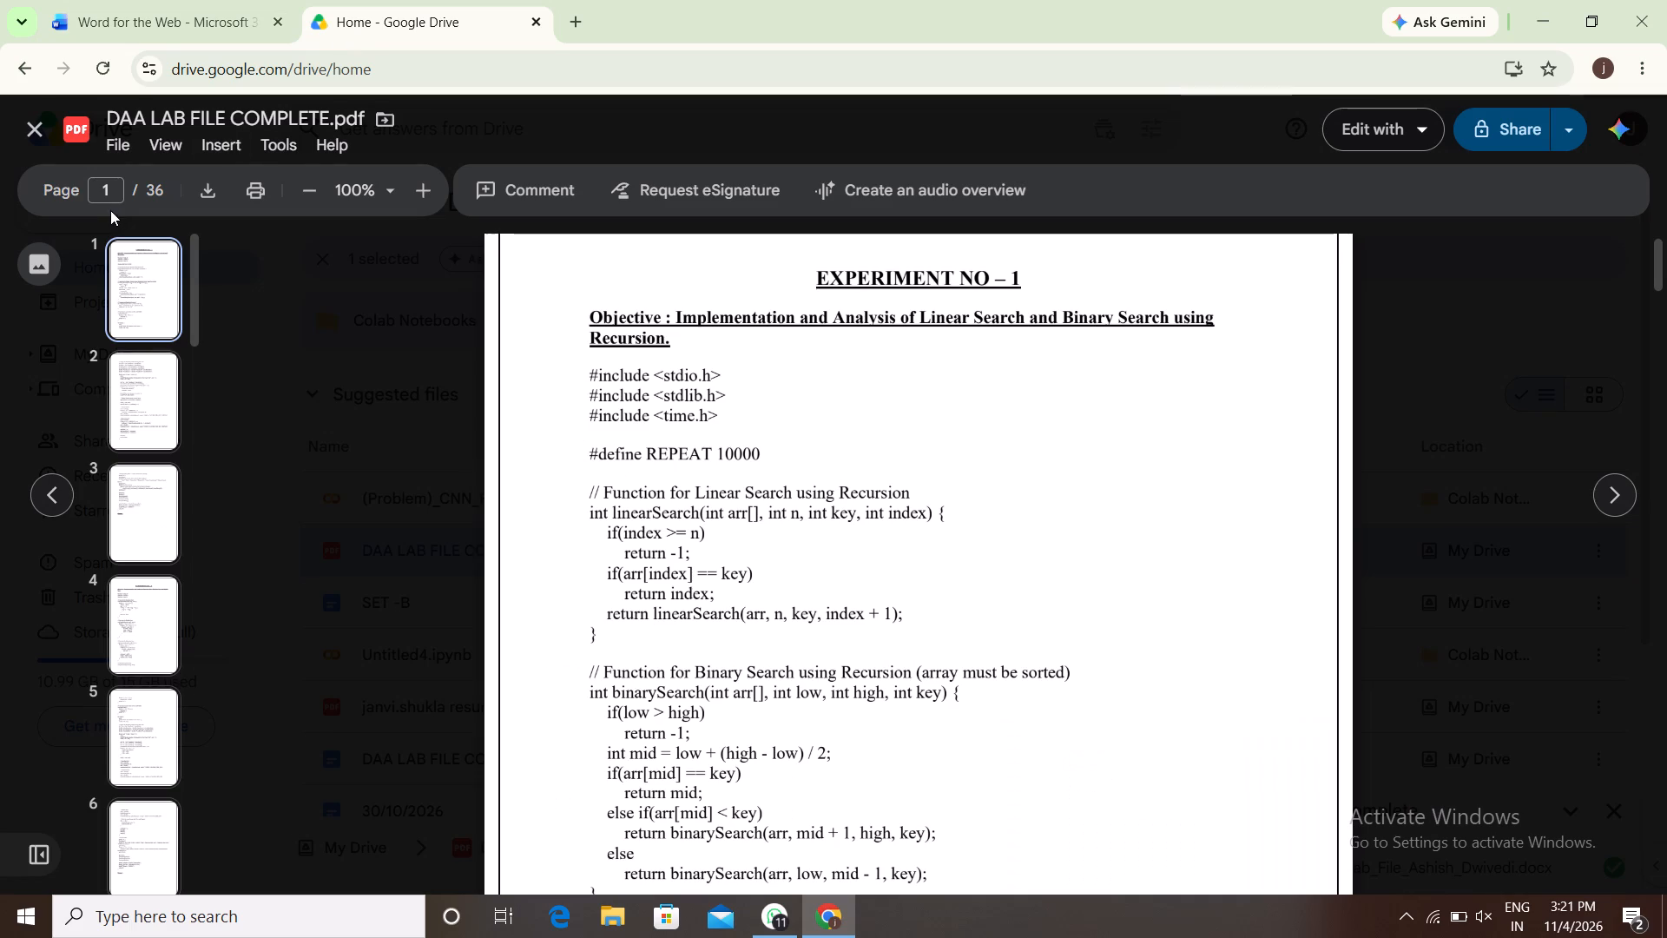
Search the web for "pdf to word" in a new browser tab and open iLovePDF's PDF to Word converter.
left_click(578, 11)
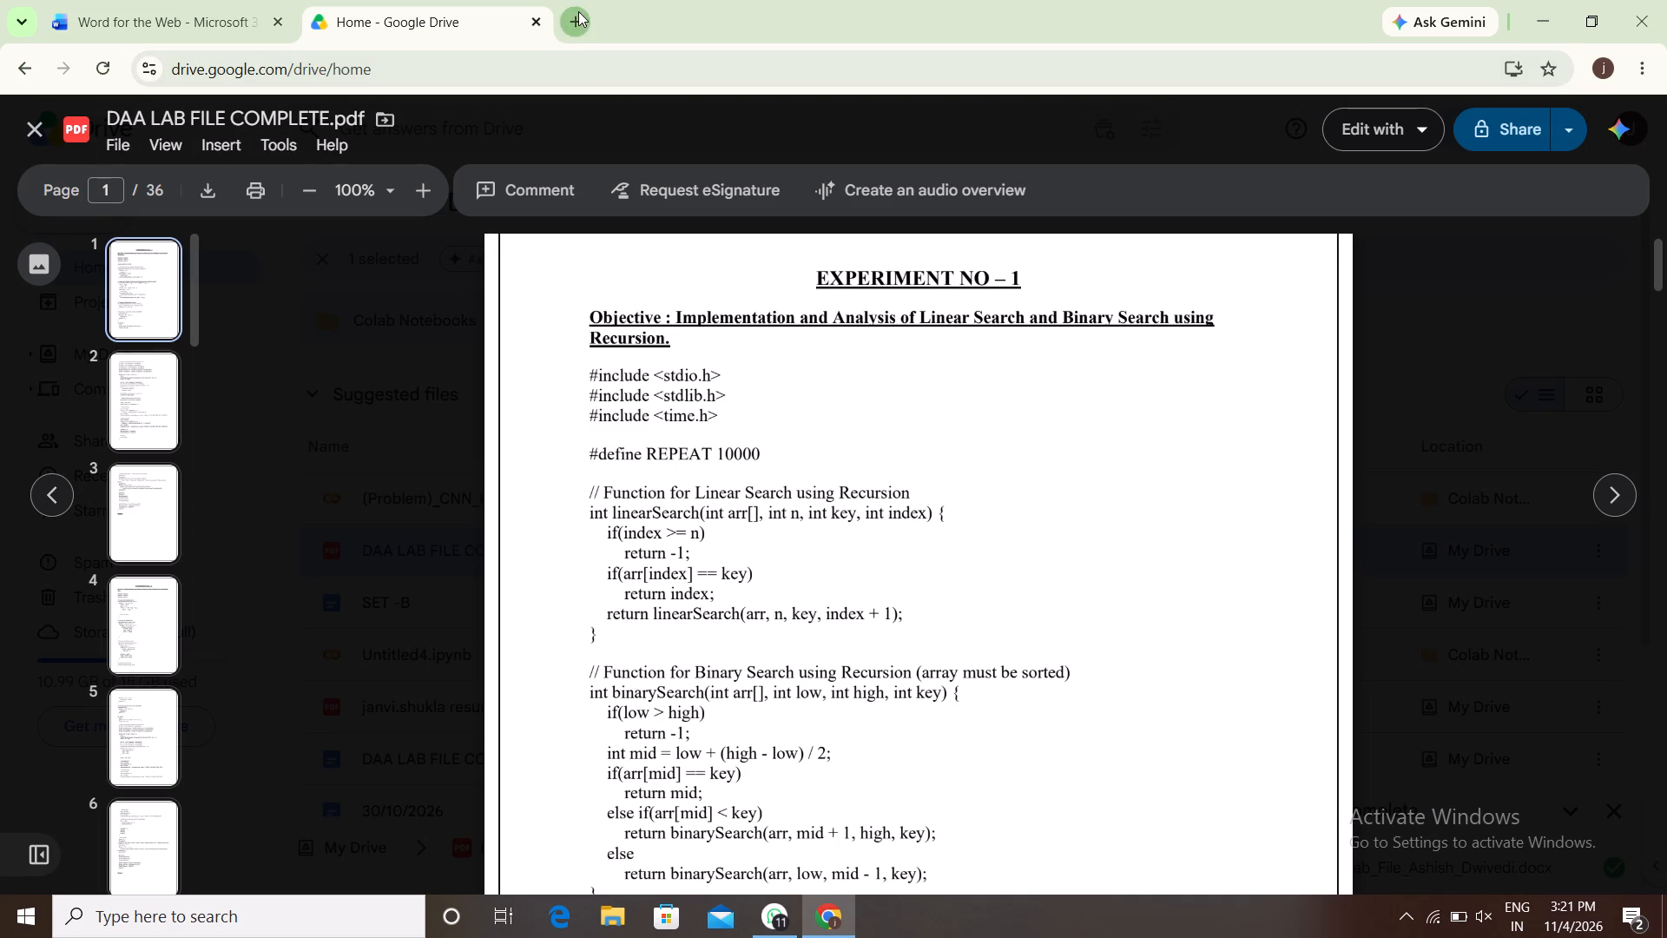
type("pdf to word")
key("Return")
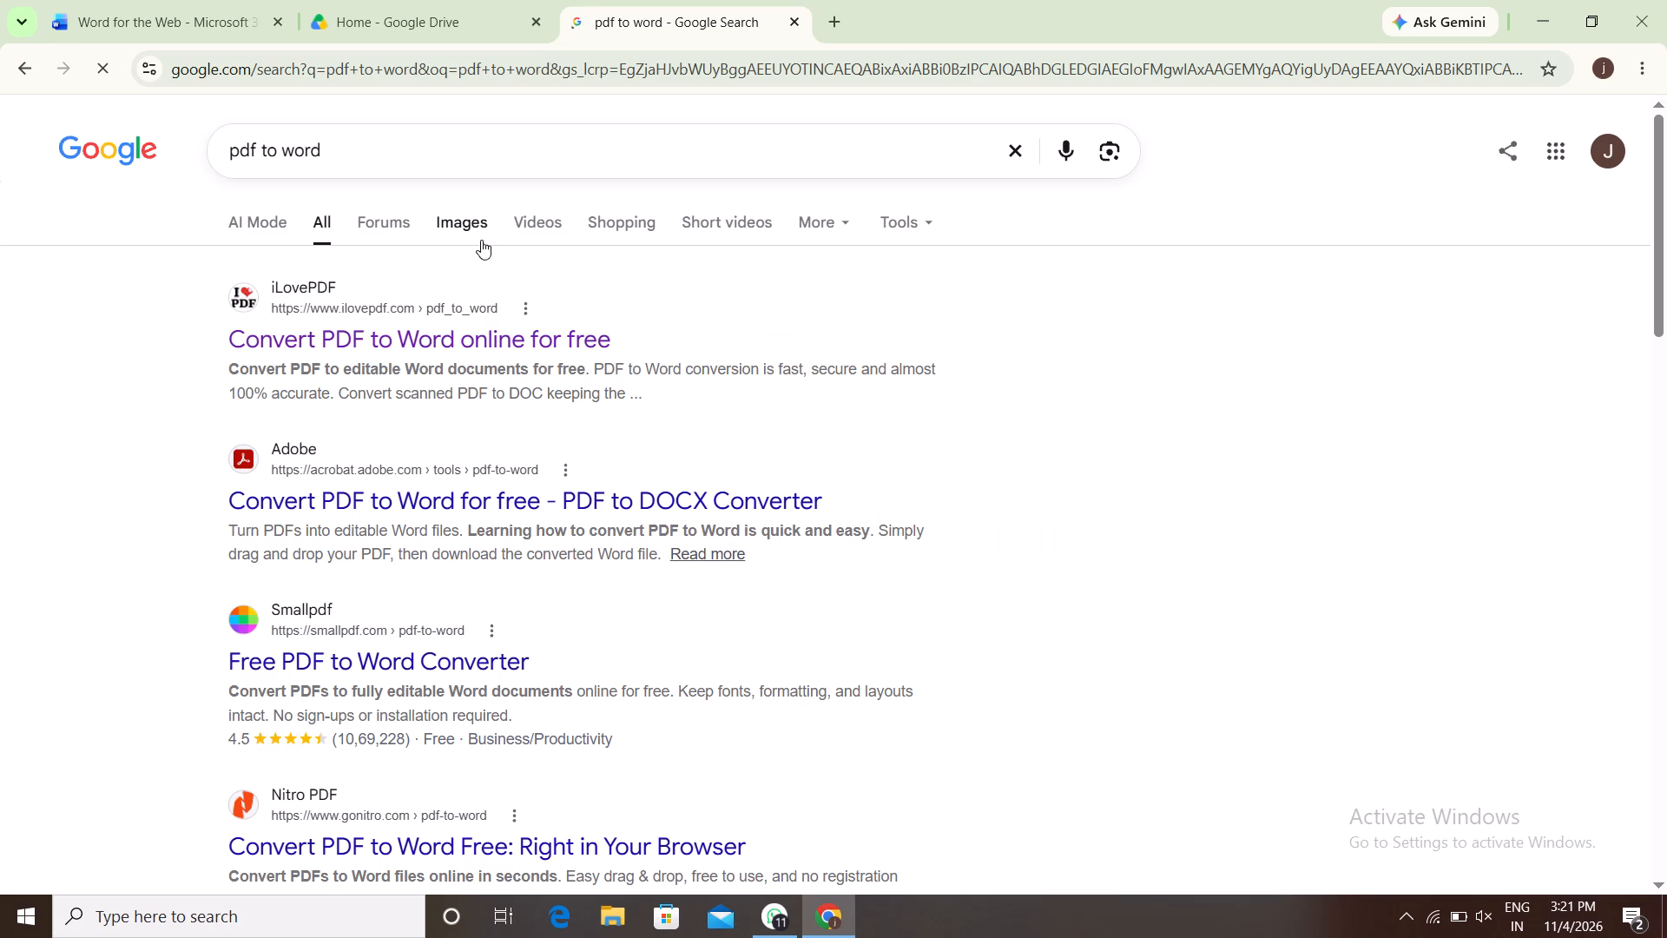
left_click(453, 333)
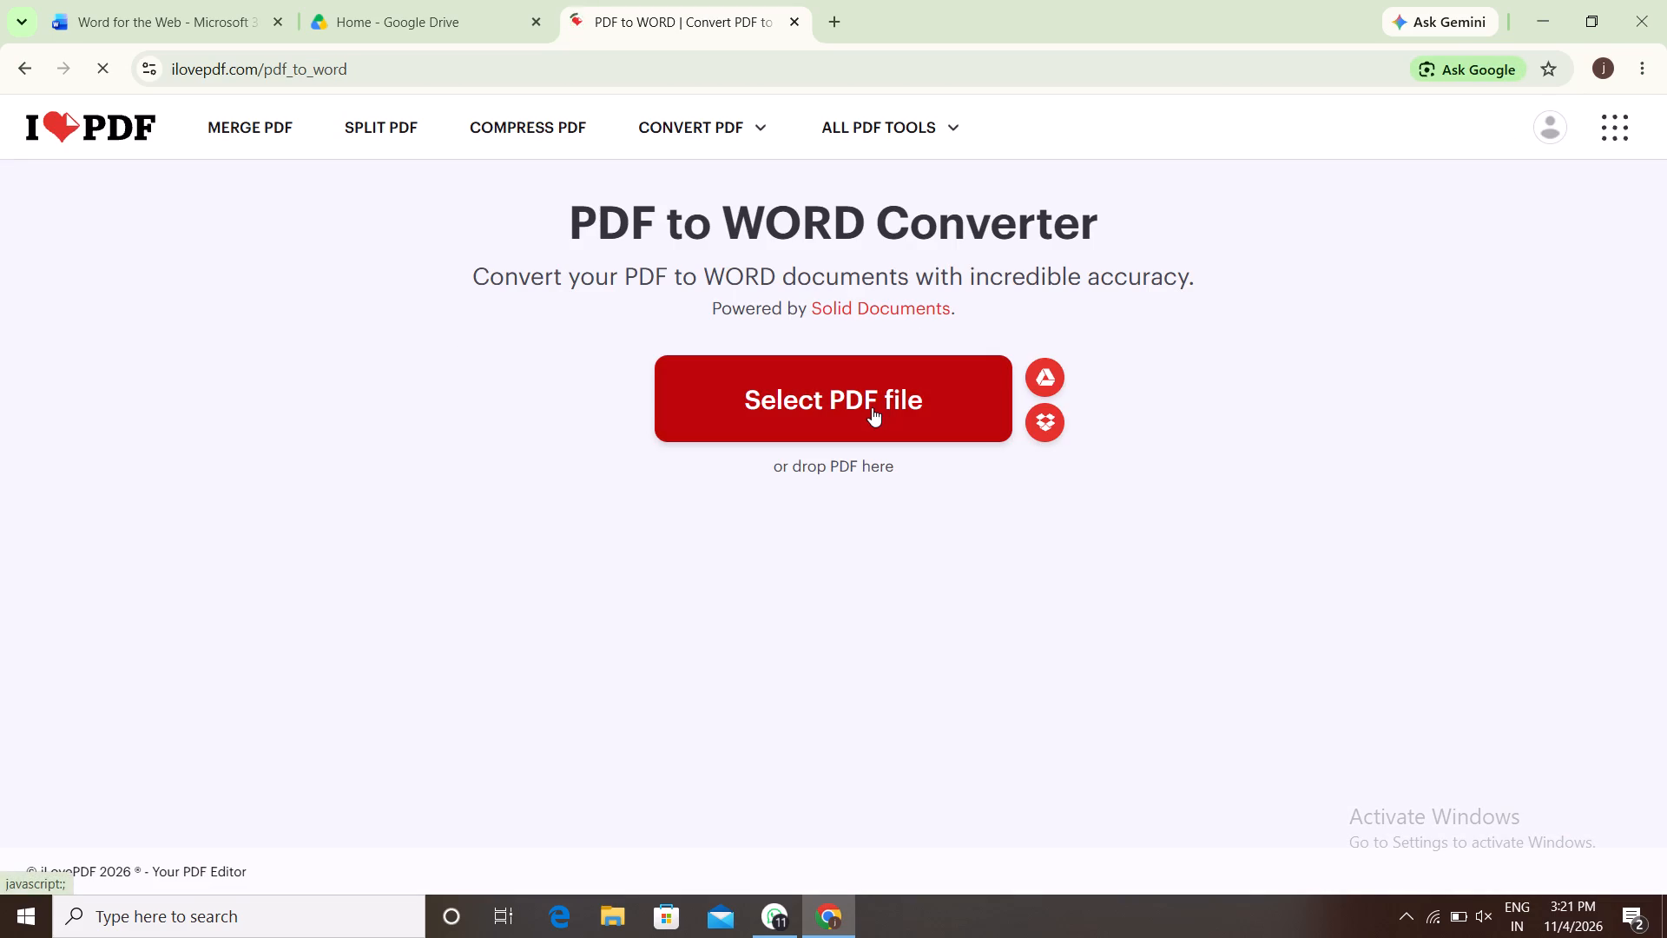
Start choosing a local PDF file for the Word conversion.
left_click(872, 407)
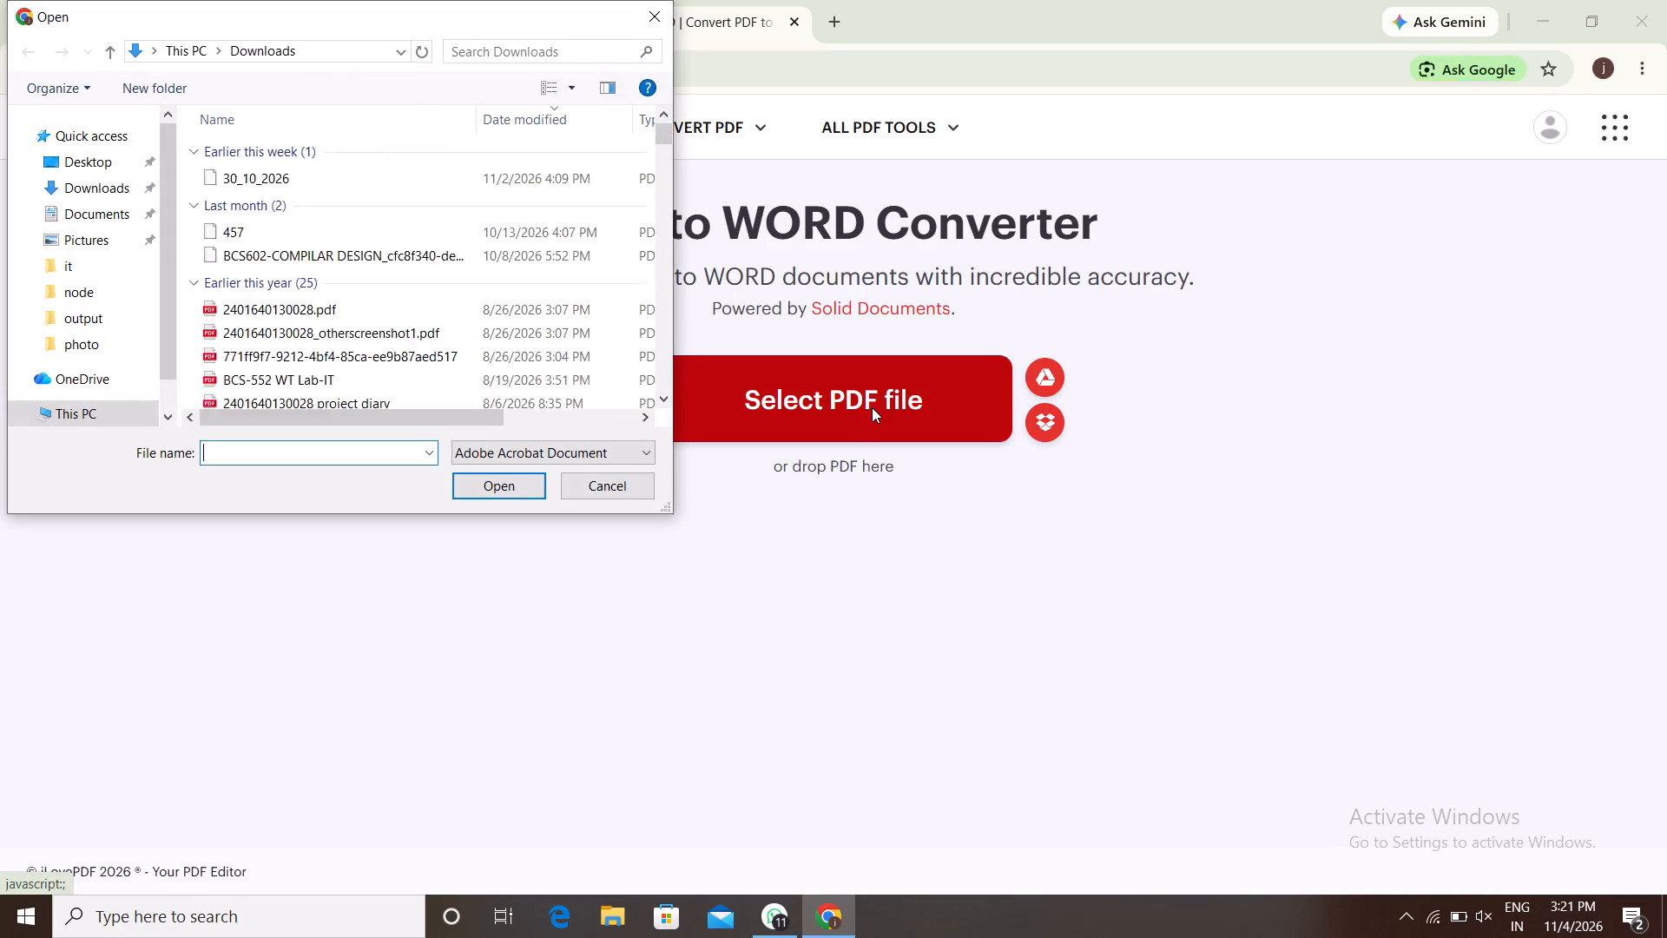
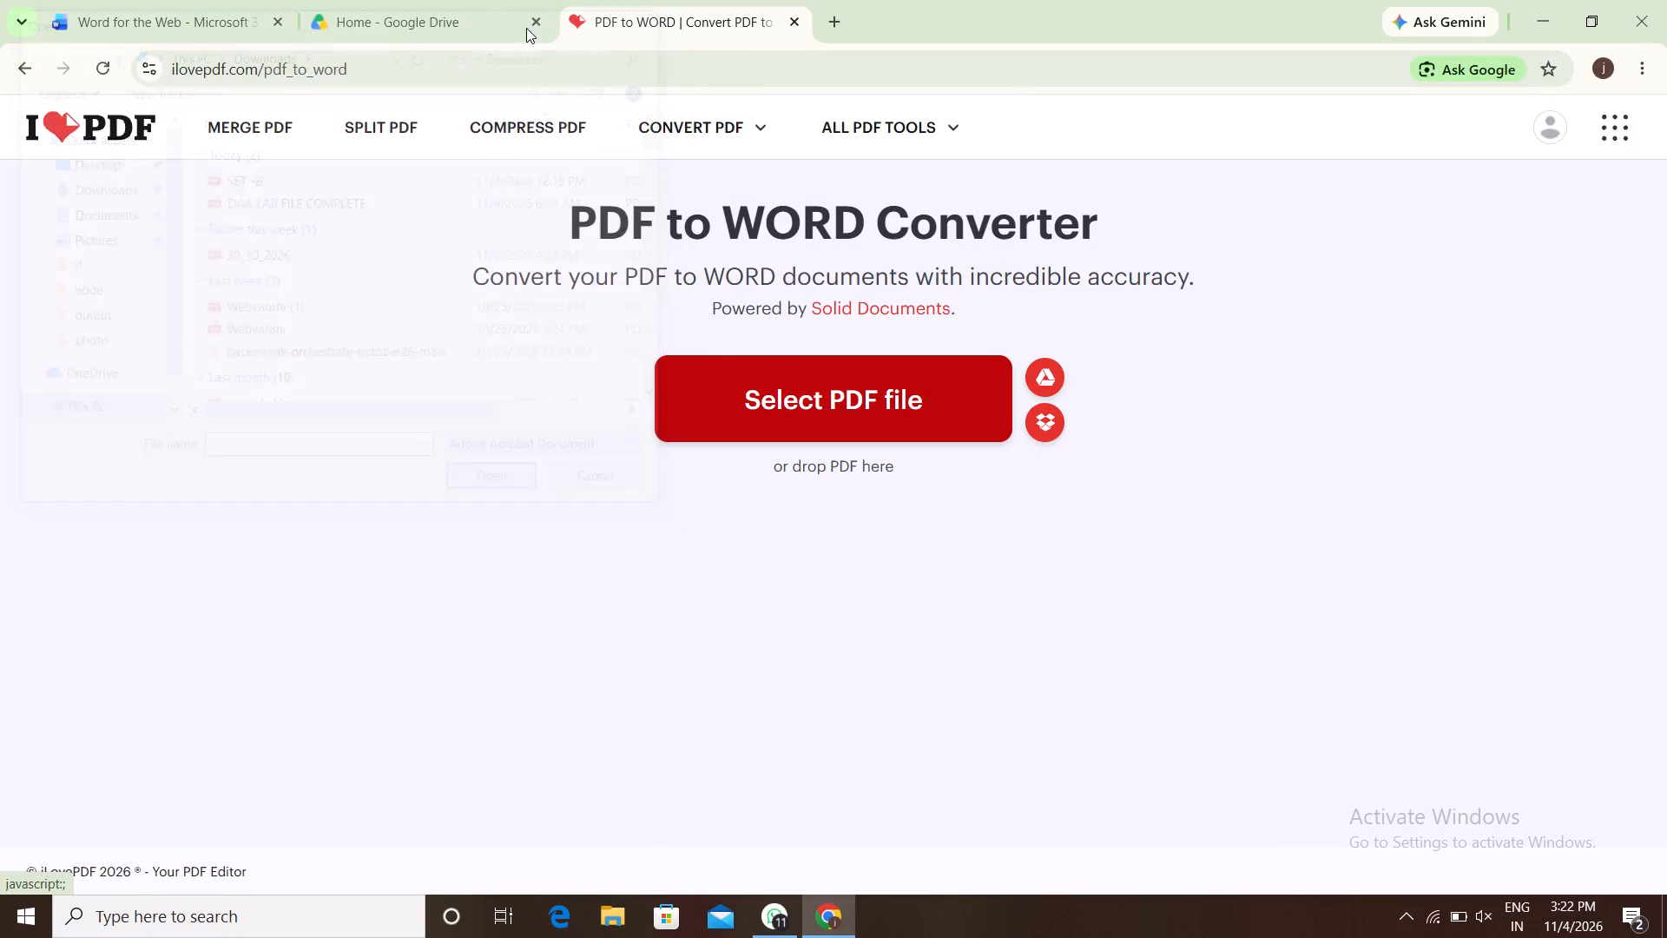
Switch to Word for the web and start uploading a local file, browsing the Downloads folder for the document.
left_click(174, 3)
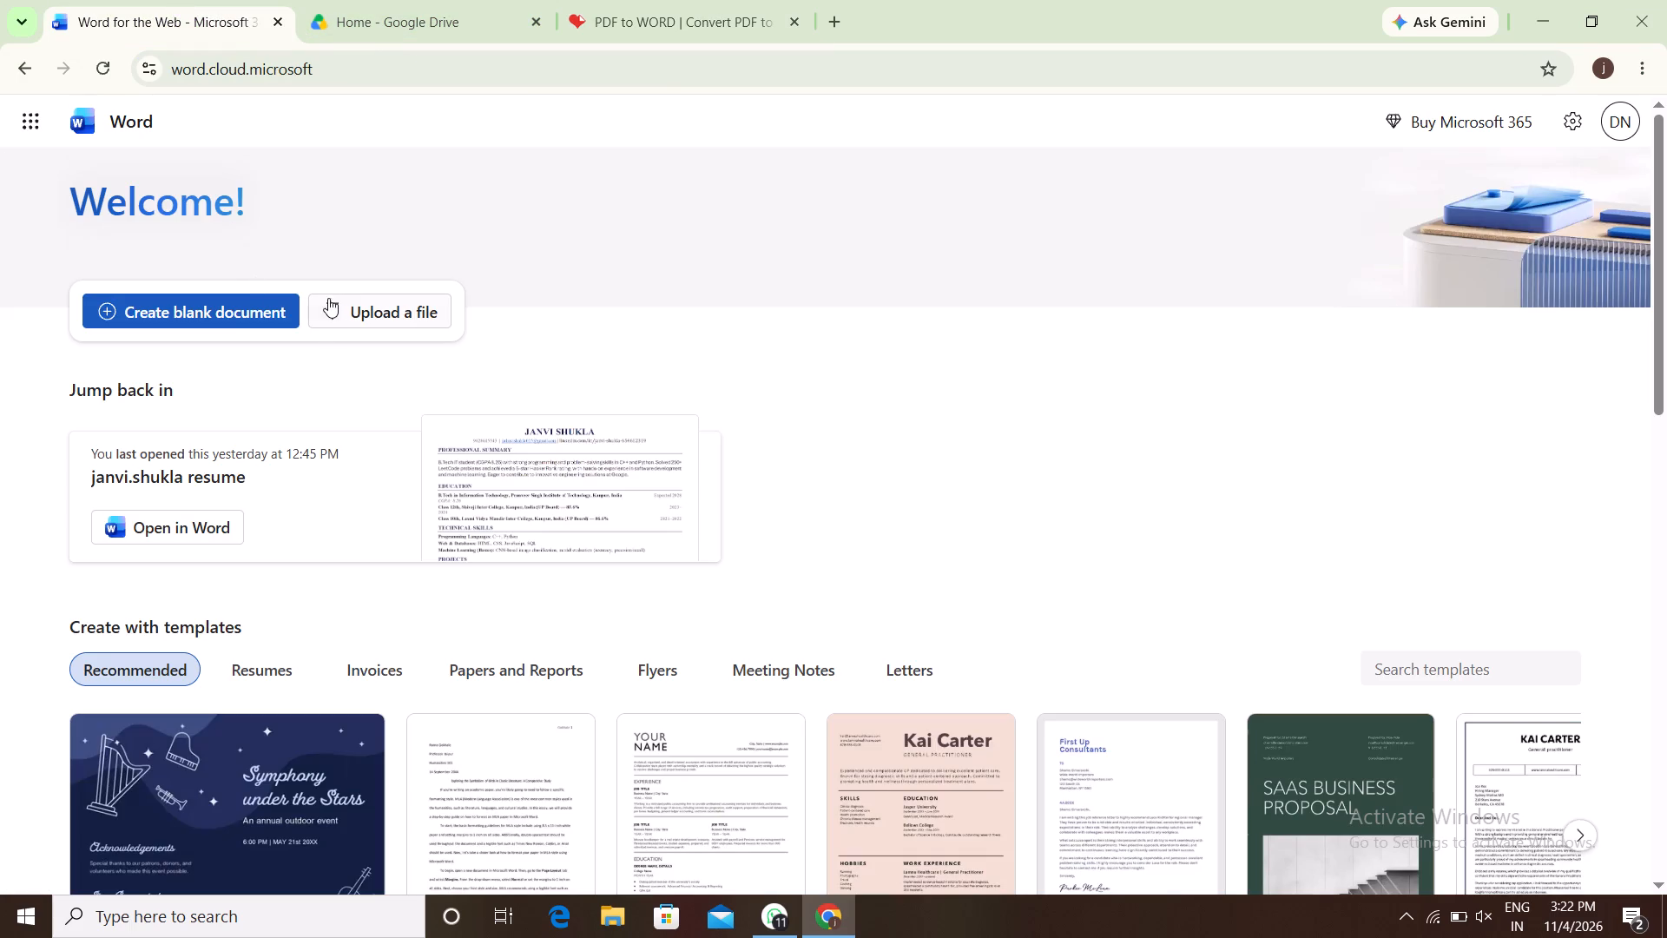
left_click(335, 305)
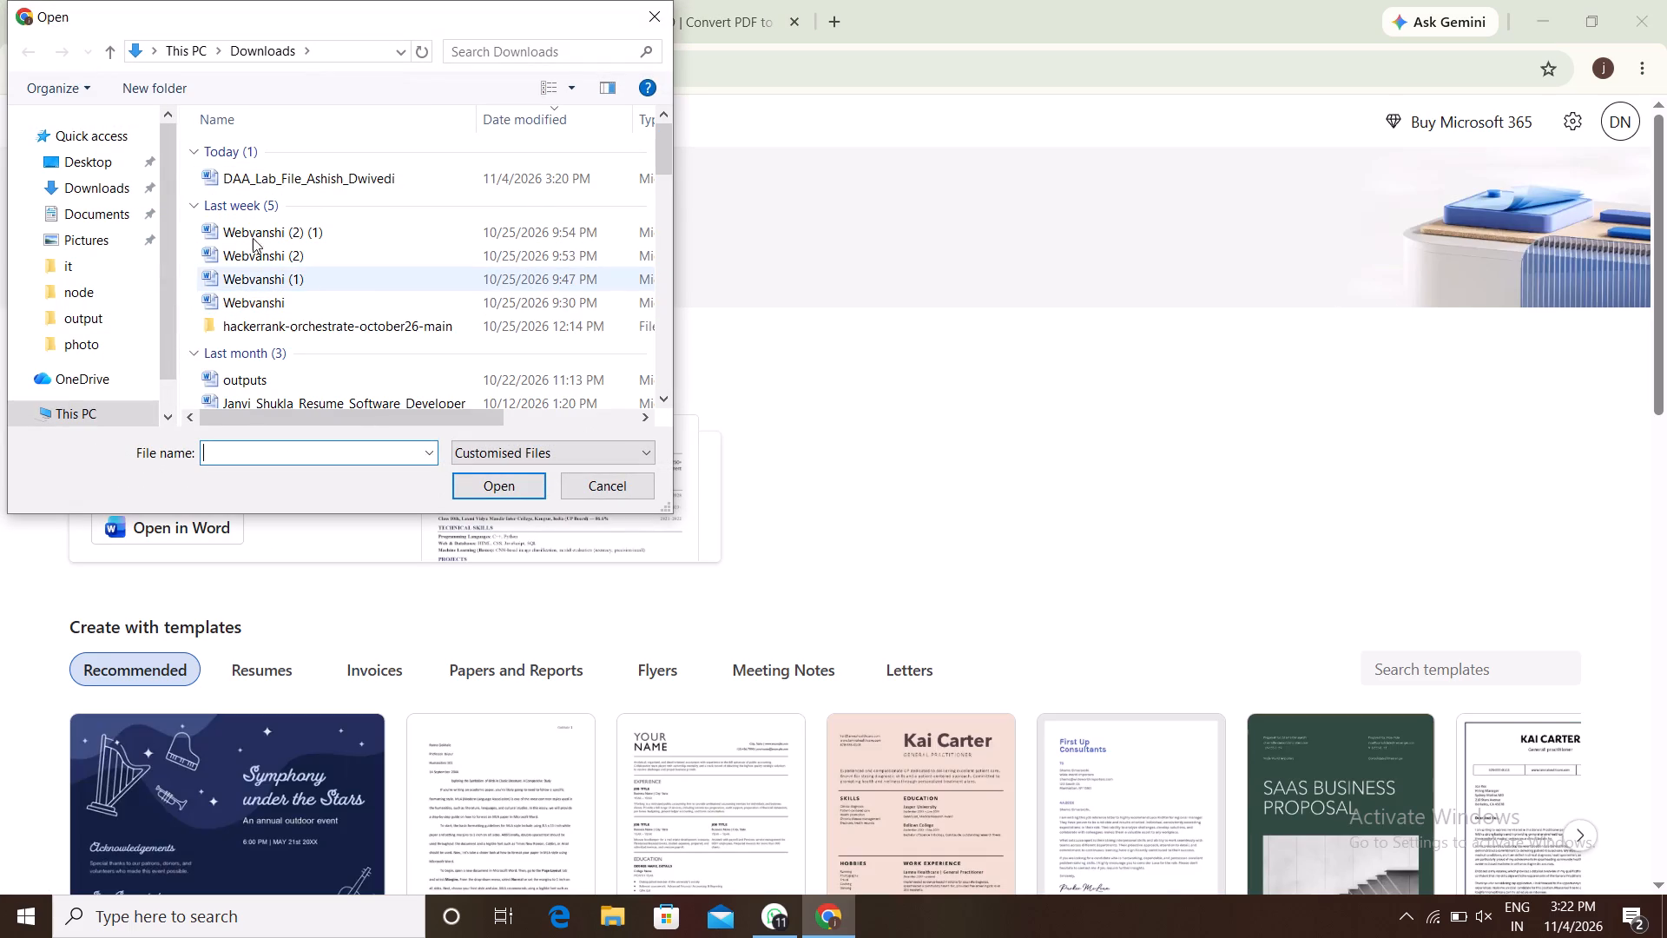
left_click(122, 190)
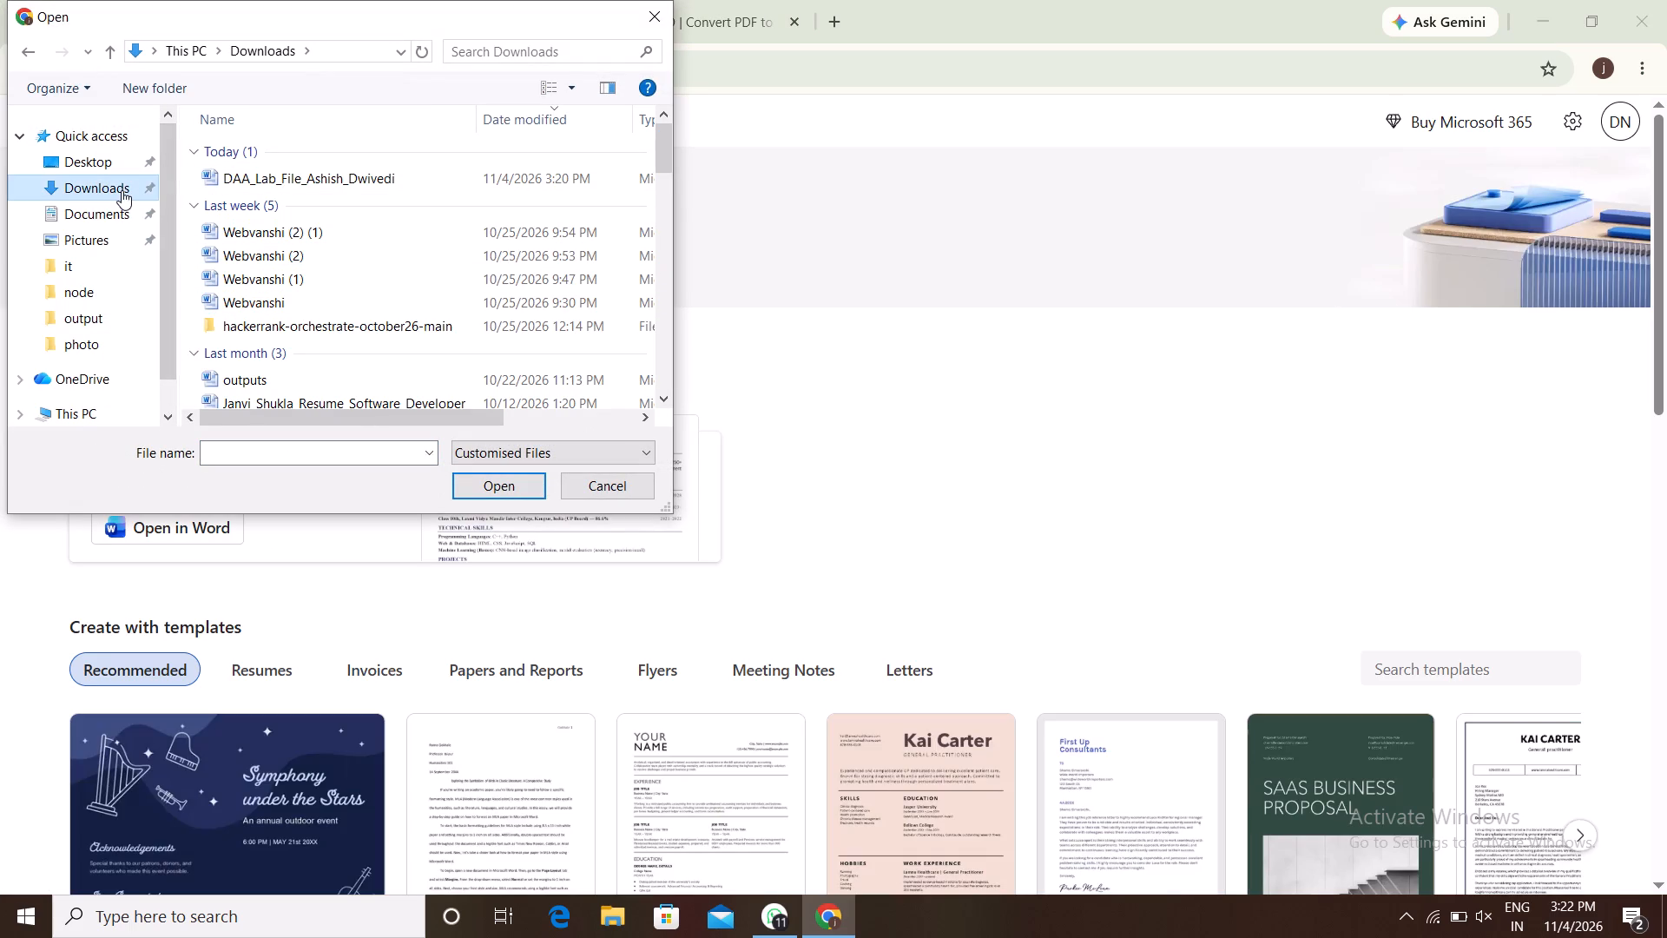
left_click(122, 190)
scroll(304, 236, "up", 3)
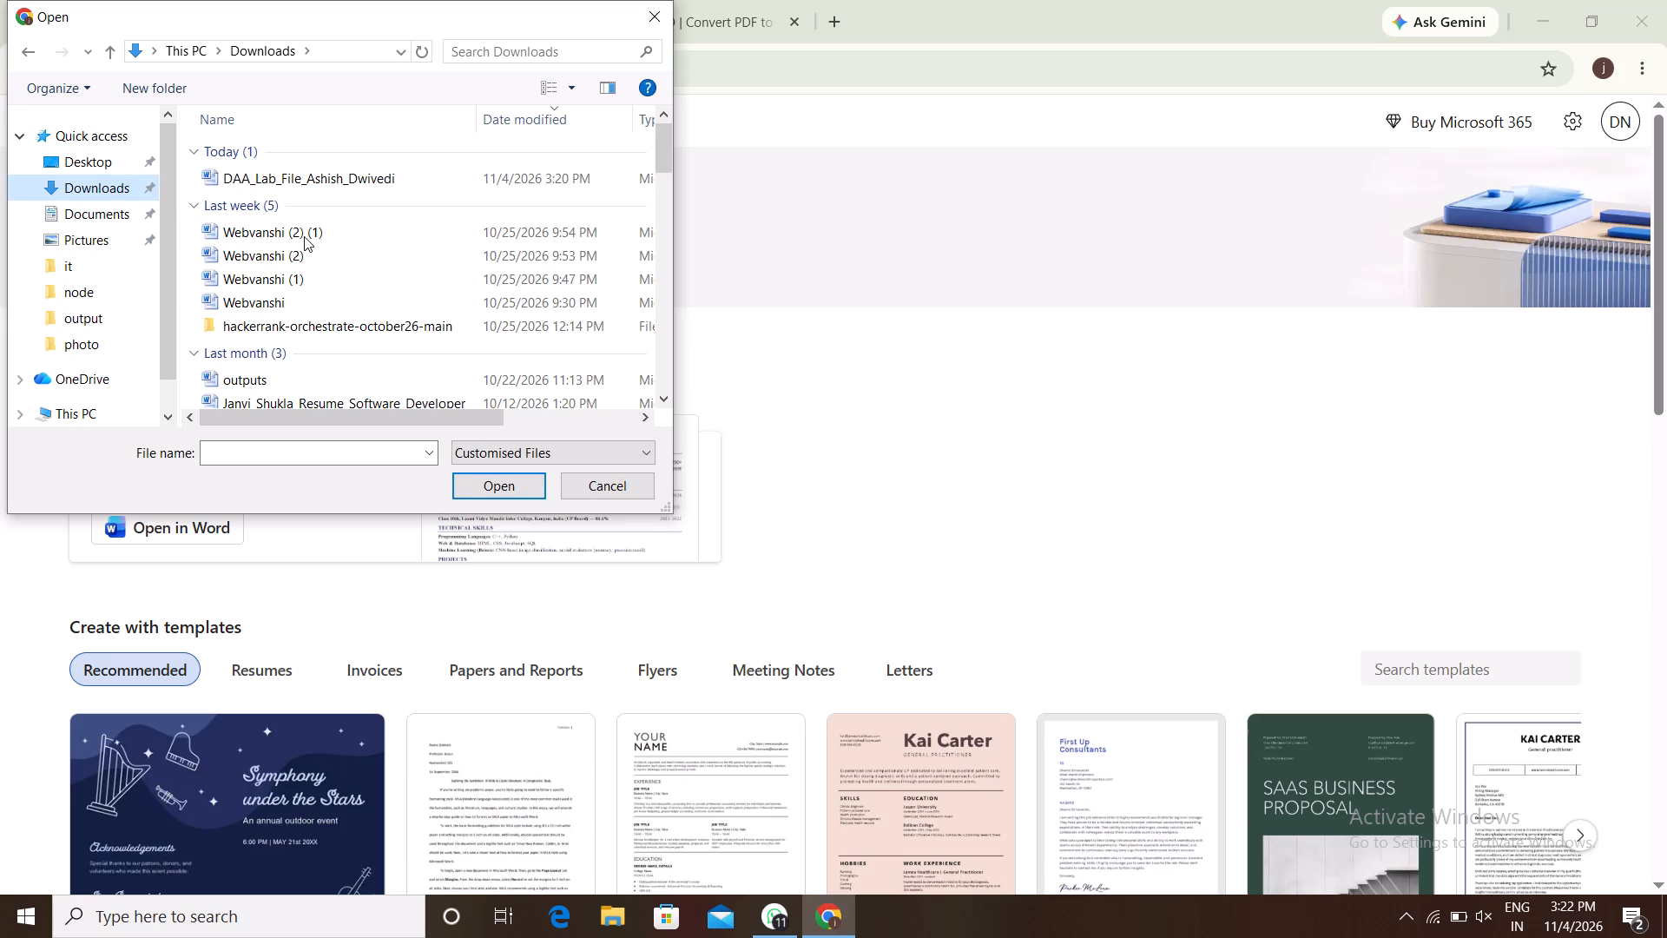
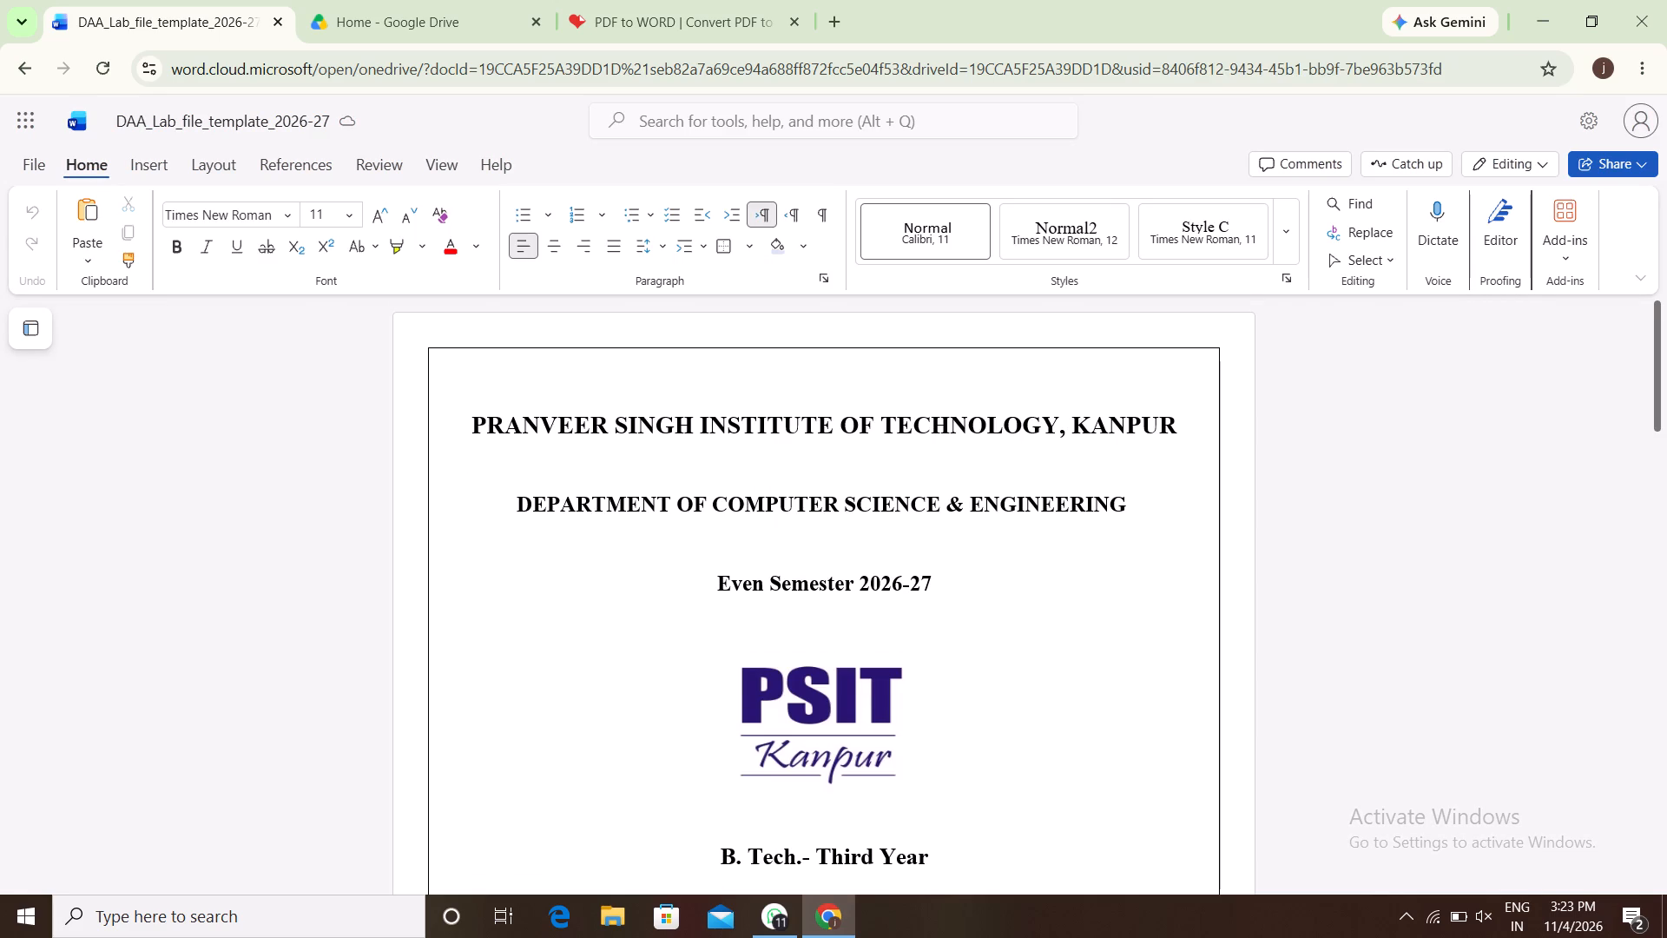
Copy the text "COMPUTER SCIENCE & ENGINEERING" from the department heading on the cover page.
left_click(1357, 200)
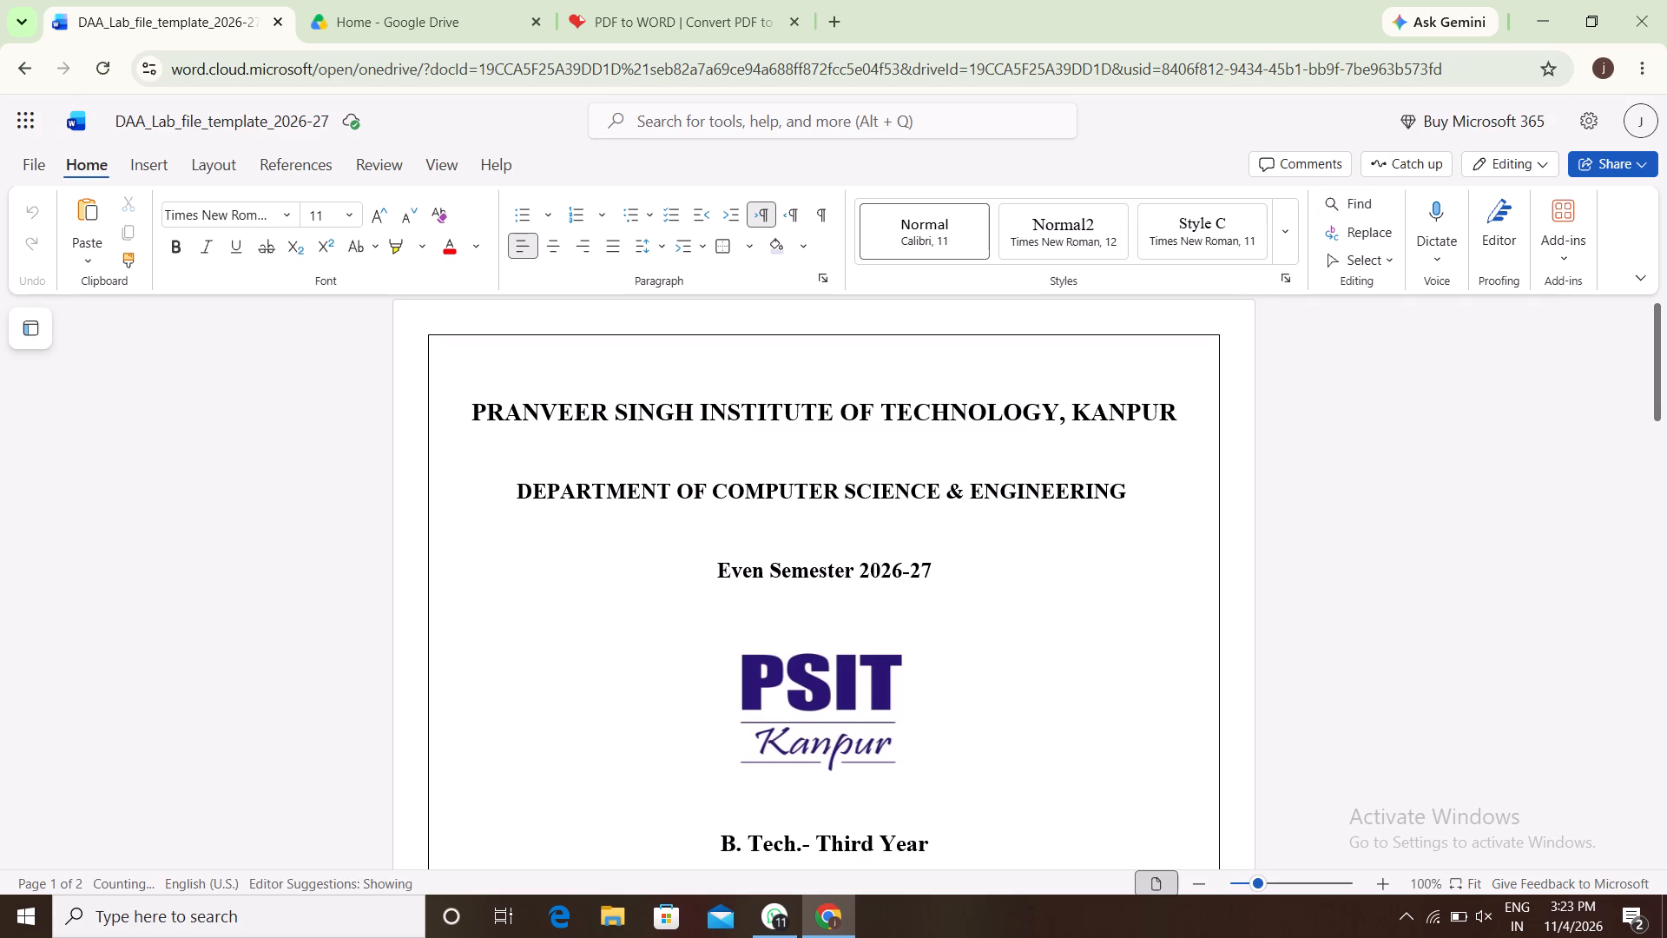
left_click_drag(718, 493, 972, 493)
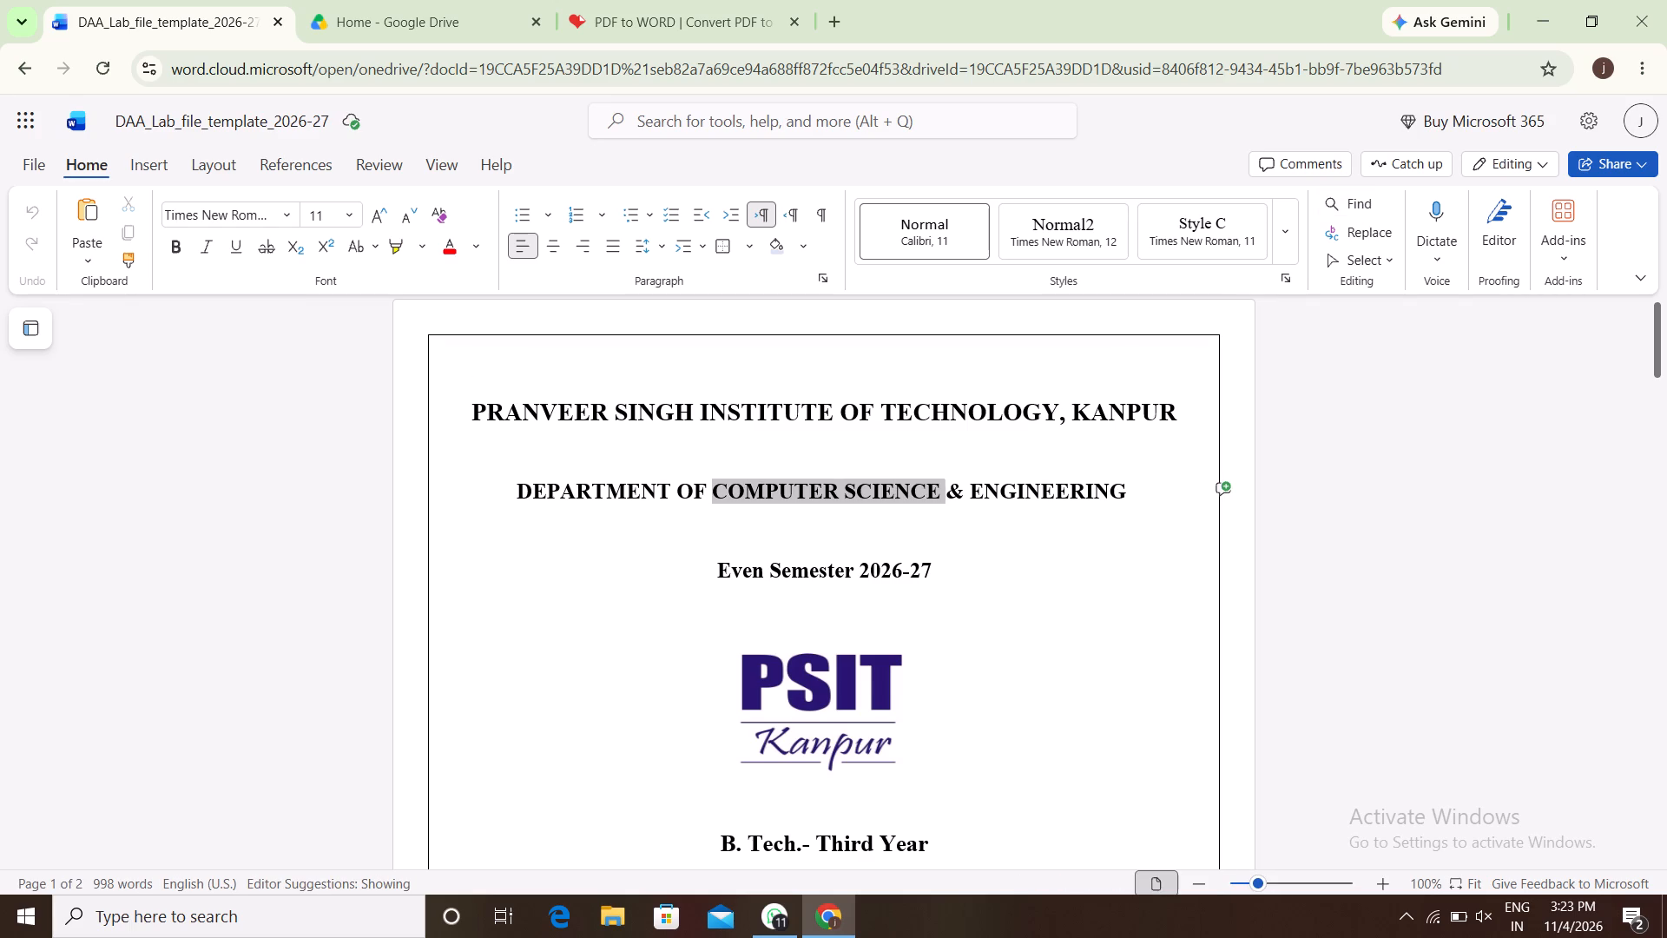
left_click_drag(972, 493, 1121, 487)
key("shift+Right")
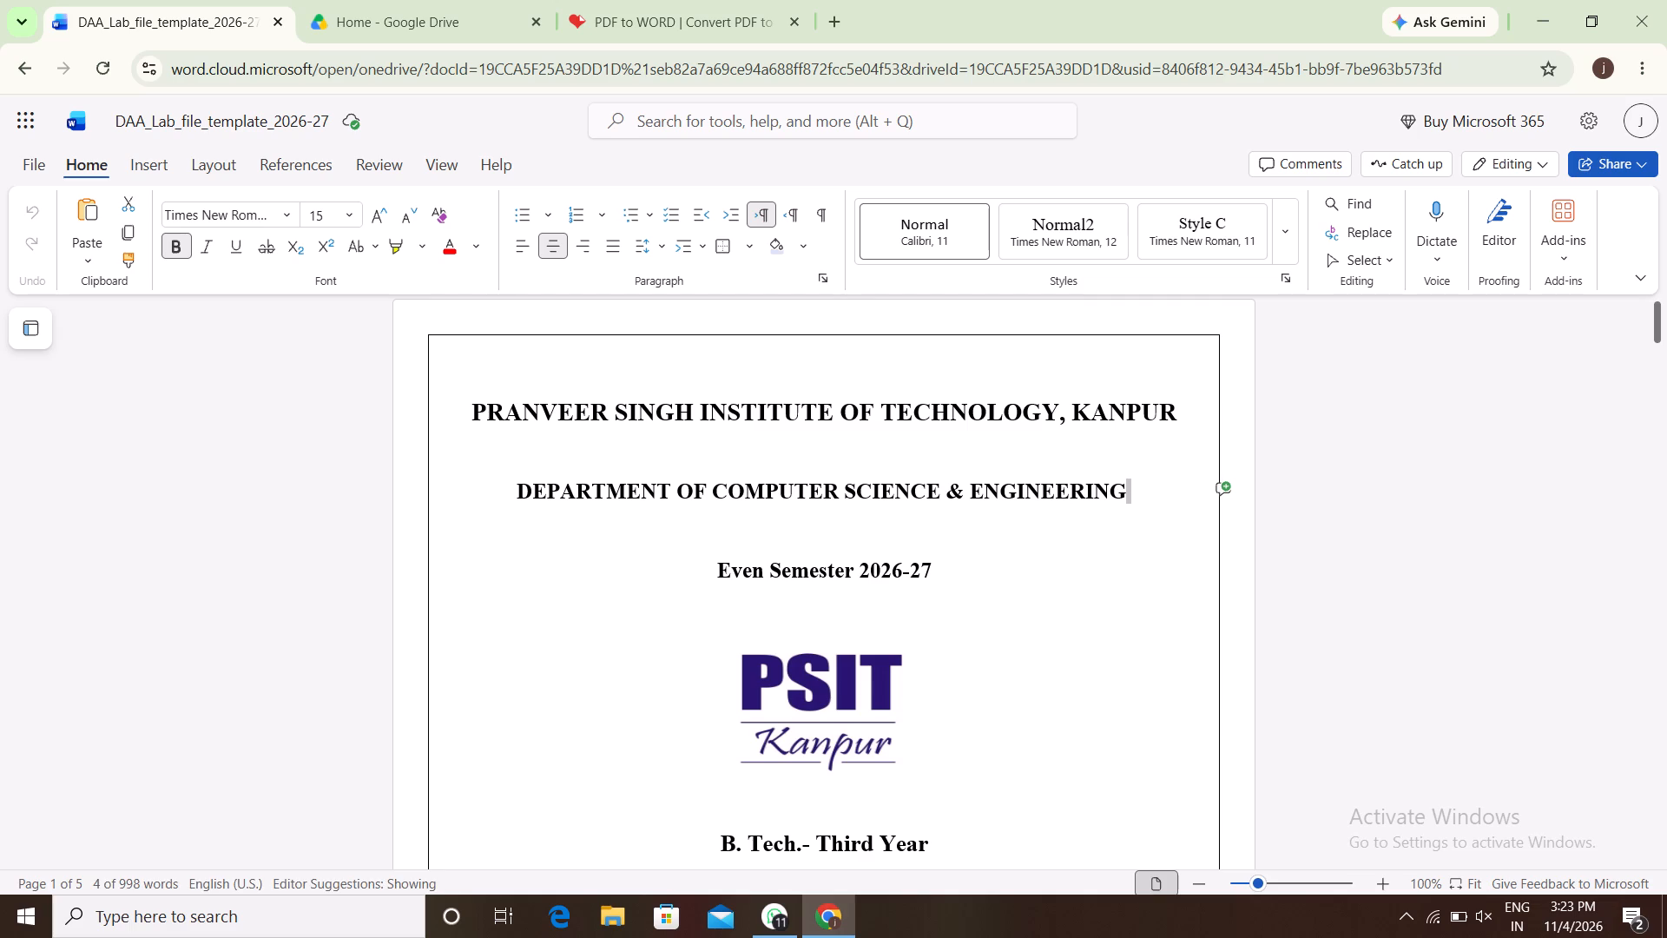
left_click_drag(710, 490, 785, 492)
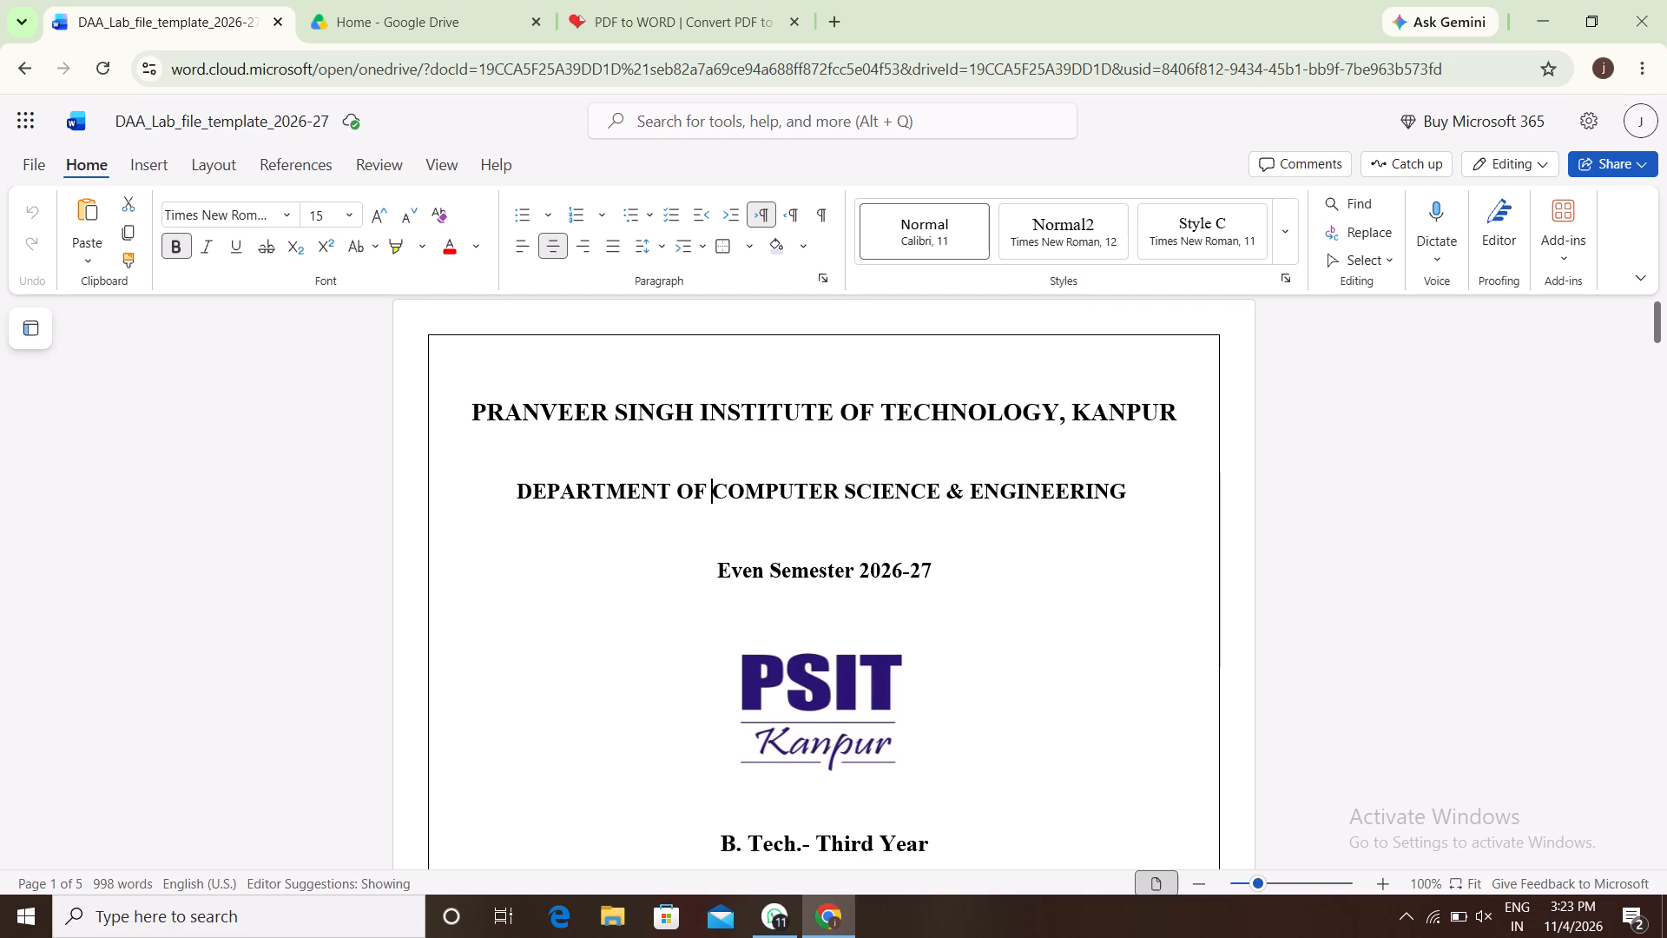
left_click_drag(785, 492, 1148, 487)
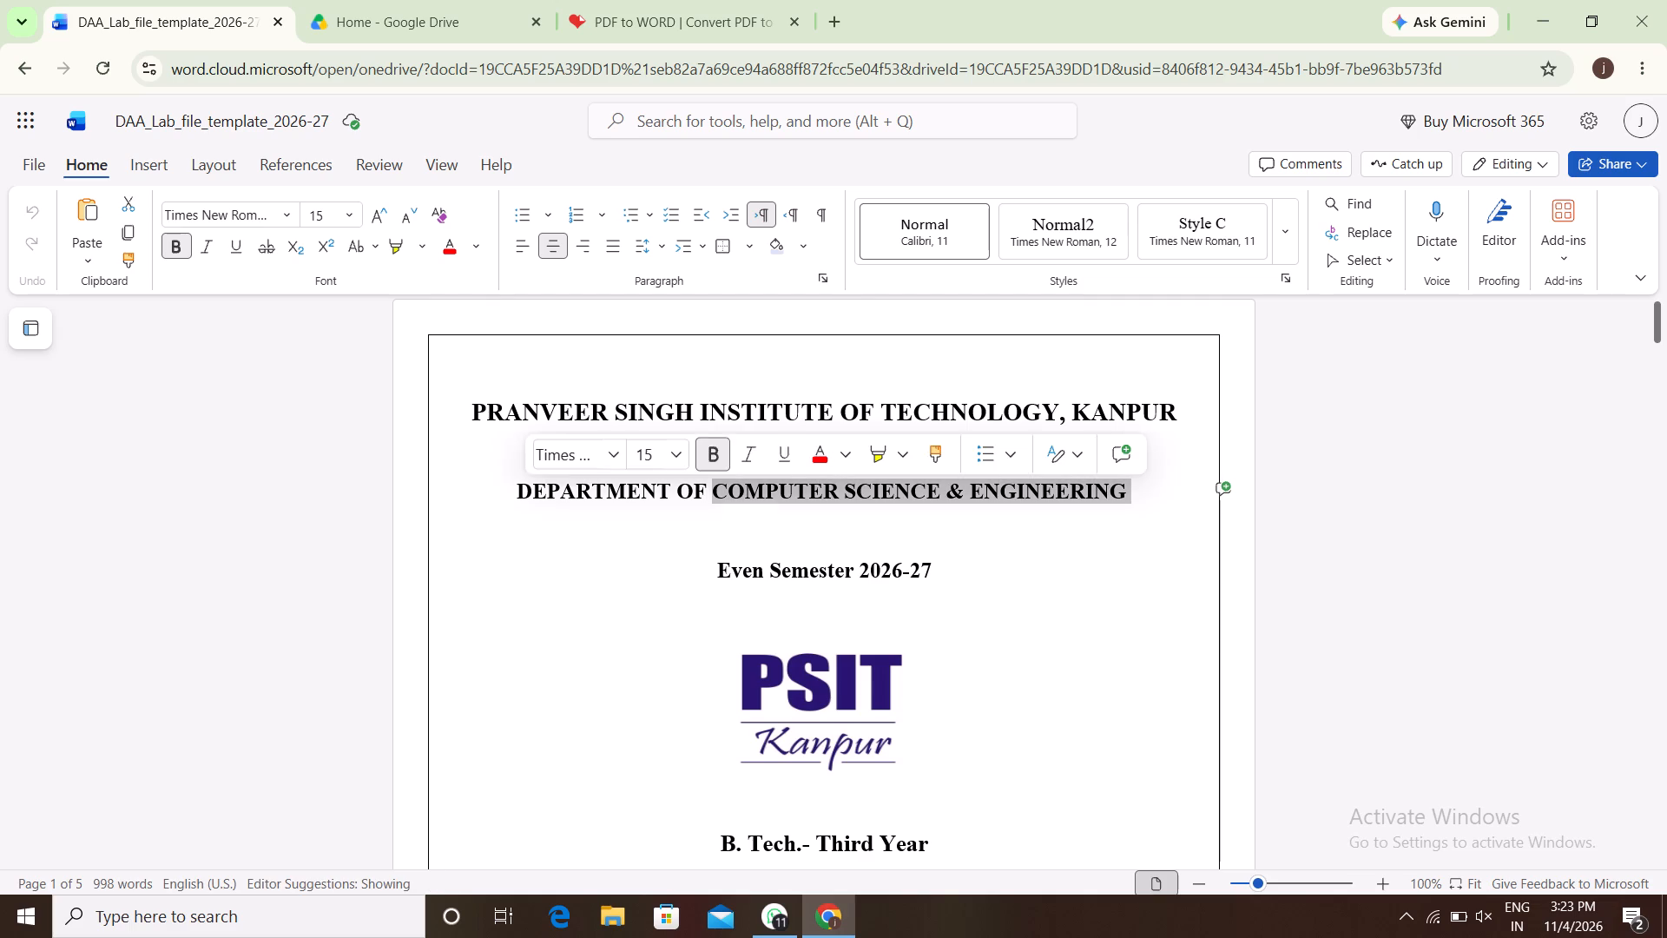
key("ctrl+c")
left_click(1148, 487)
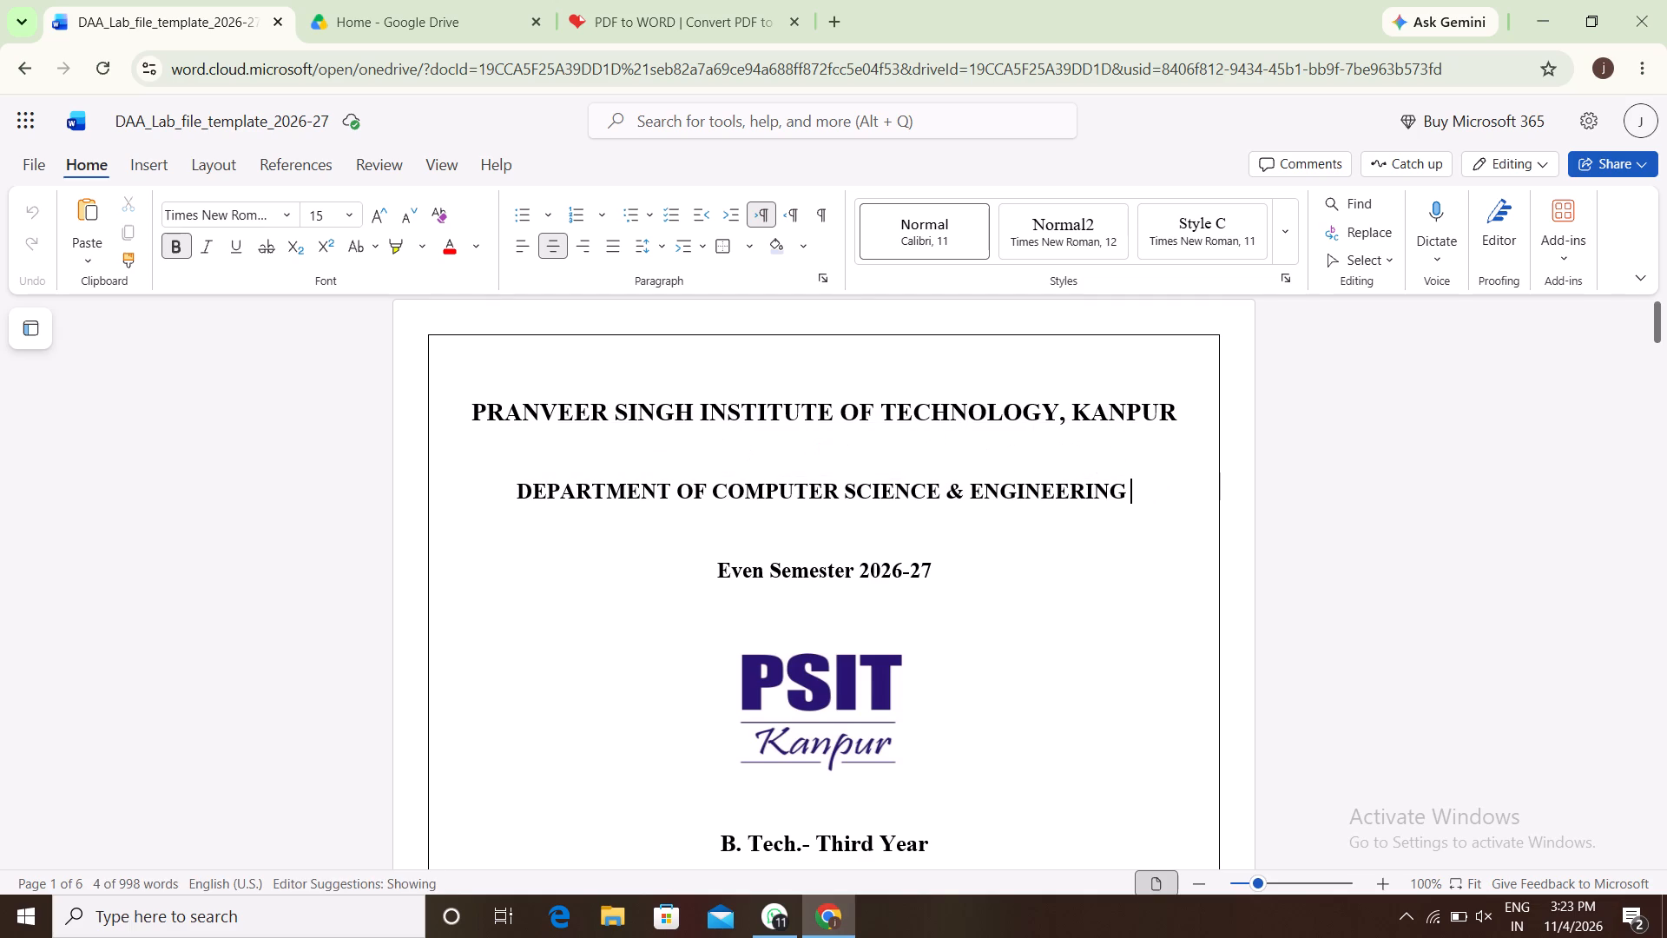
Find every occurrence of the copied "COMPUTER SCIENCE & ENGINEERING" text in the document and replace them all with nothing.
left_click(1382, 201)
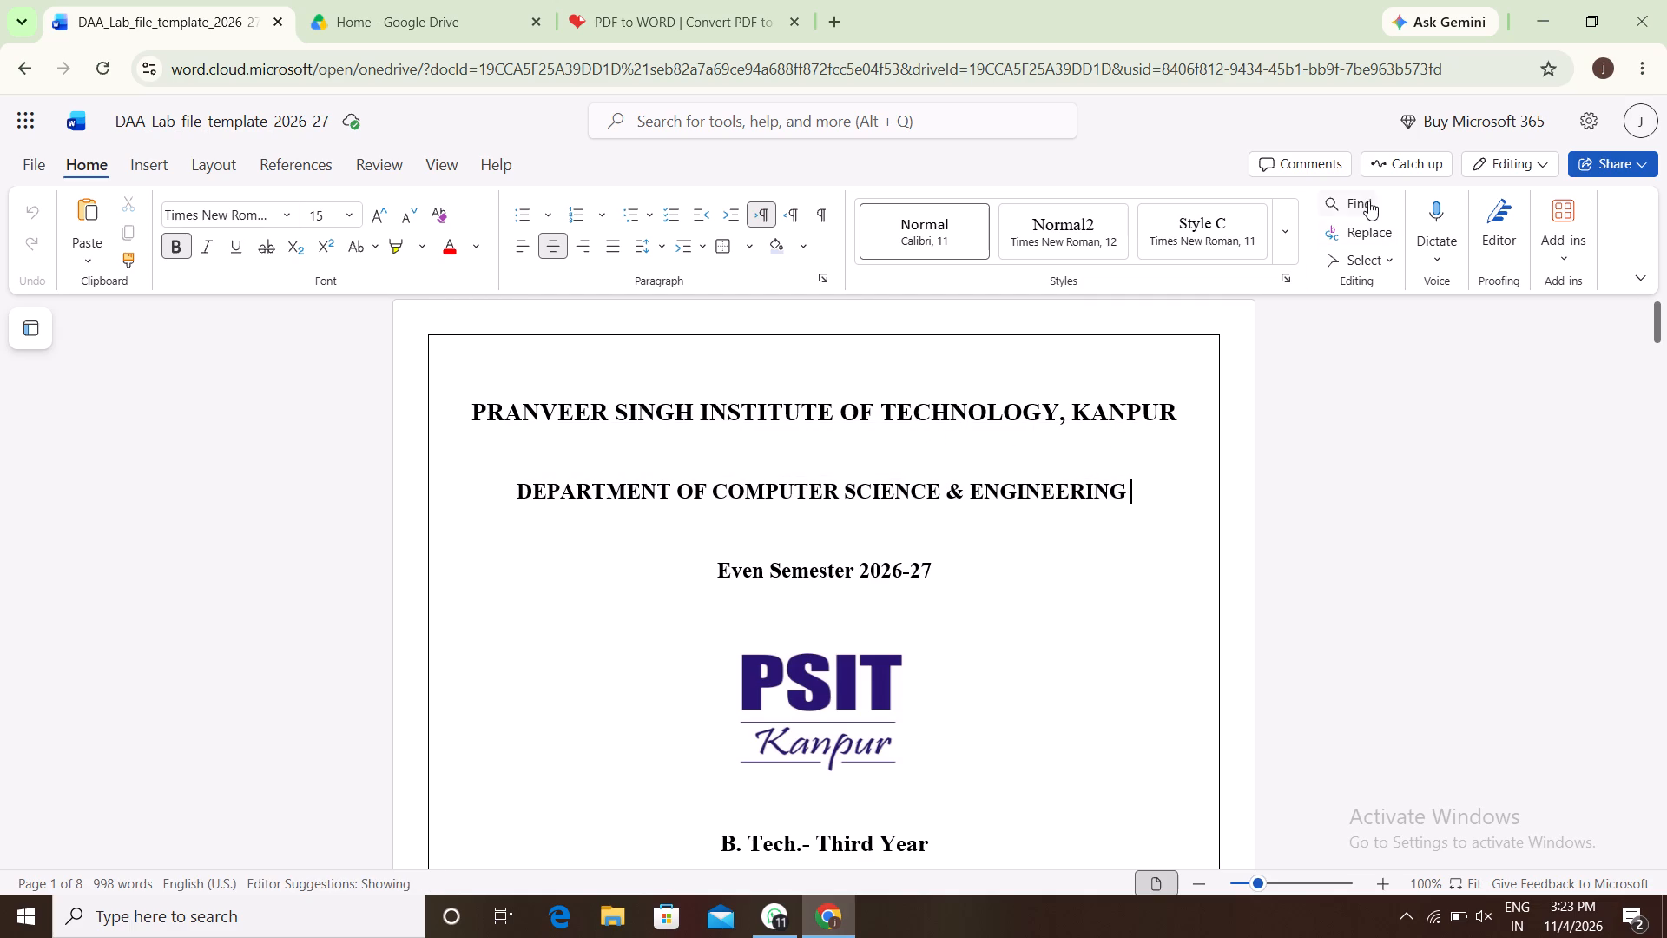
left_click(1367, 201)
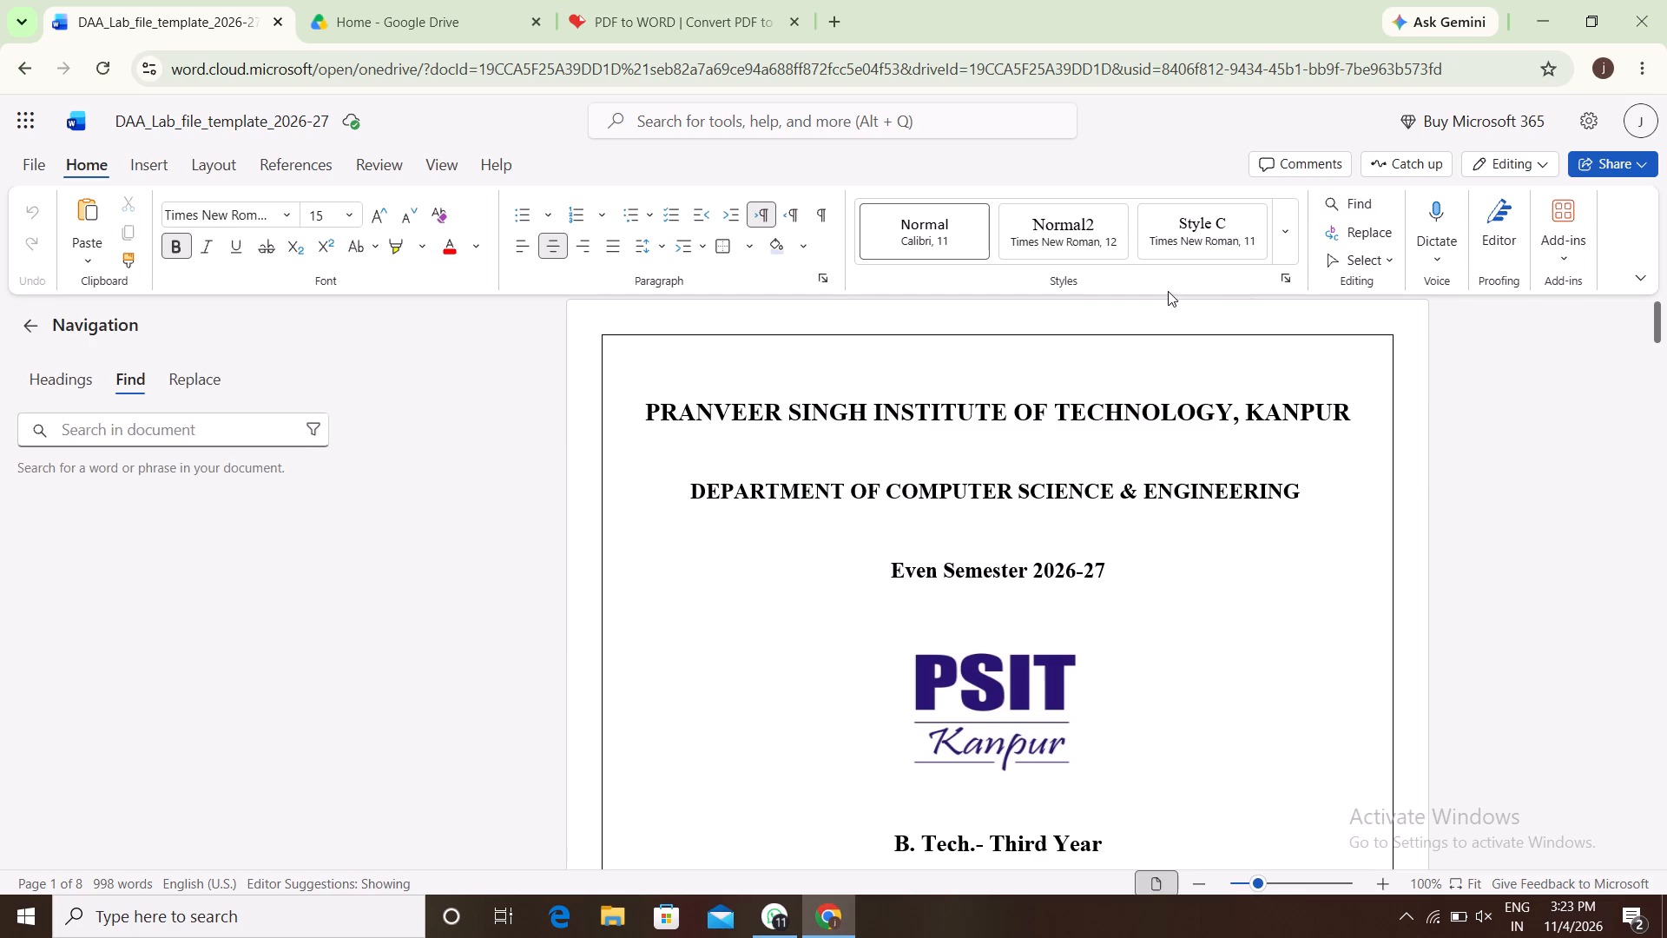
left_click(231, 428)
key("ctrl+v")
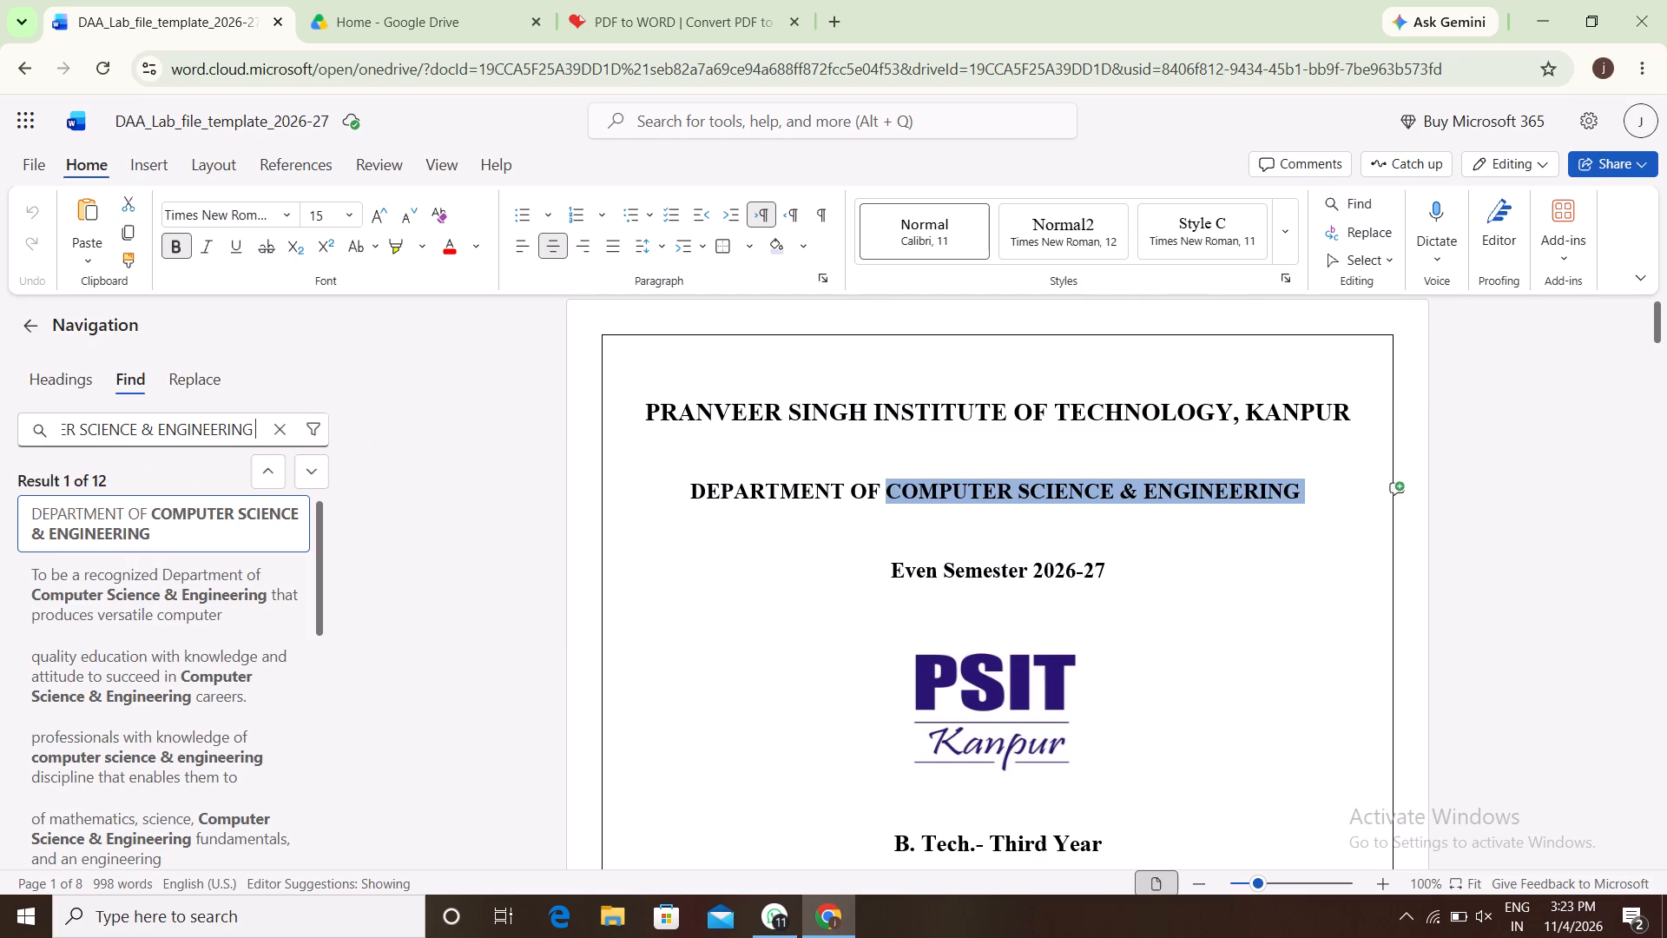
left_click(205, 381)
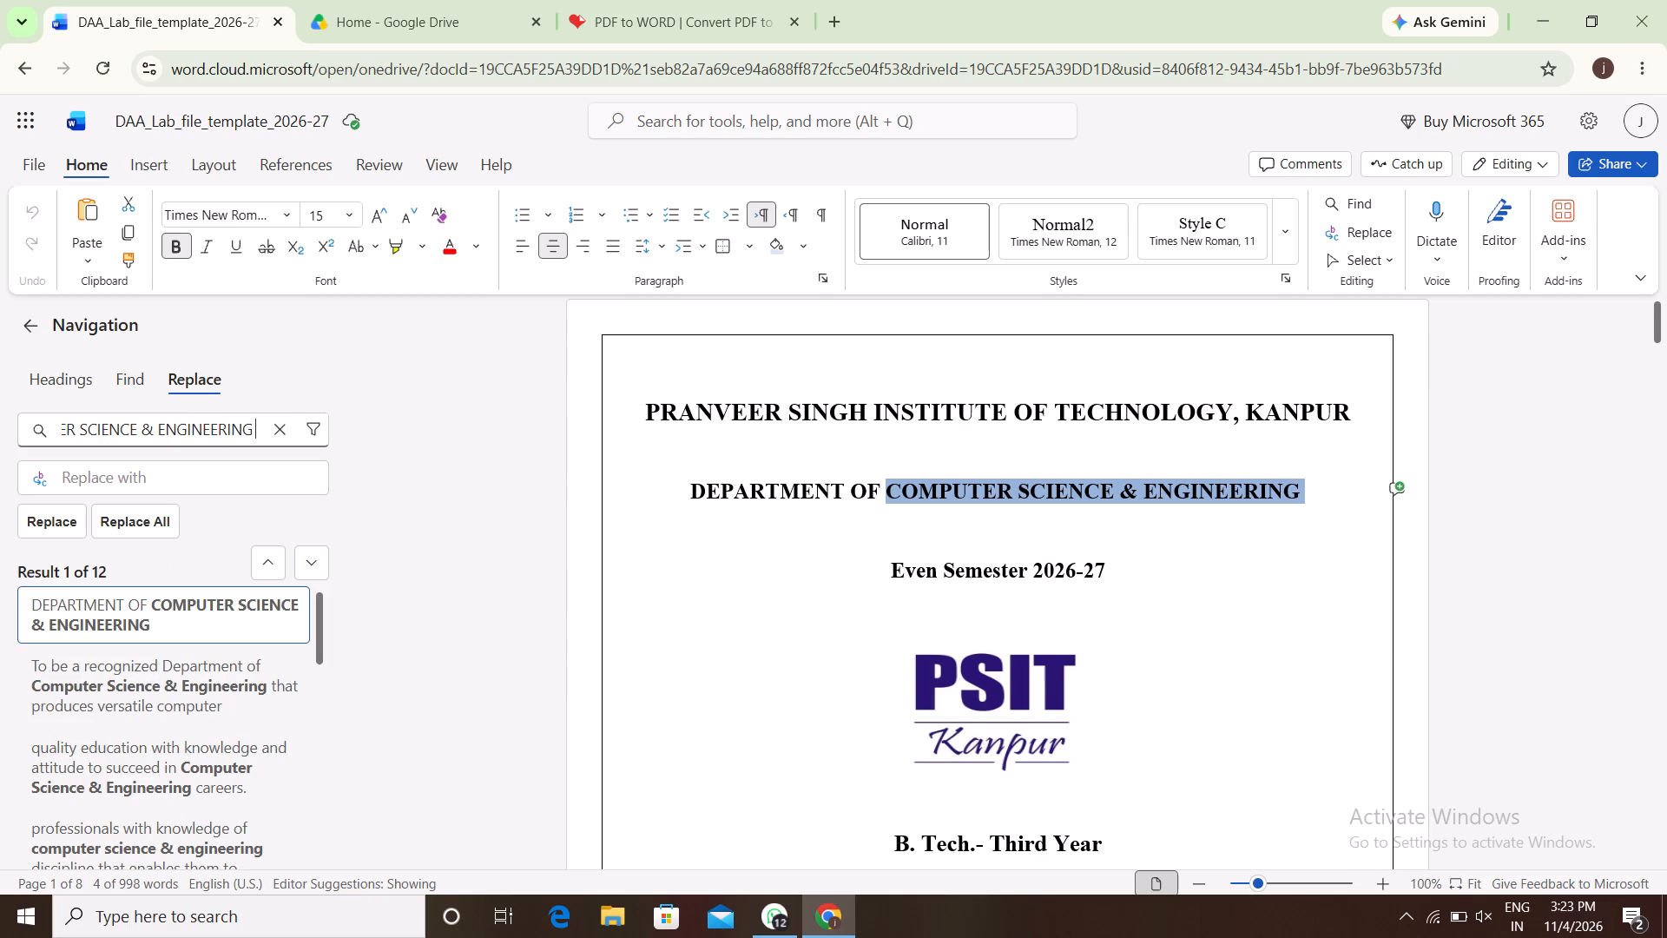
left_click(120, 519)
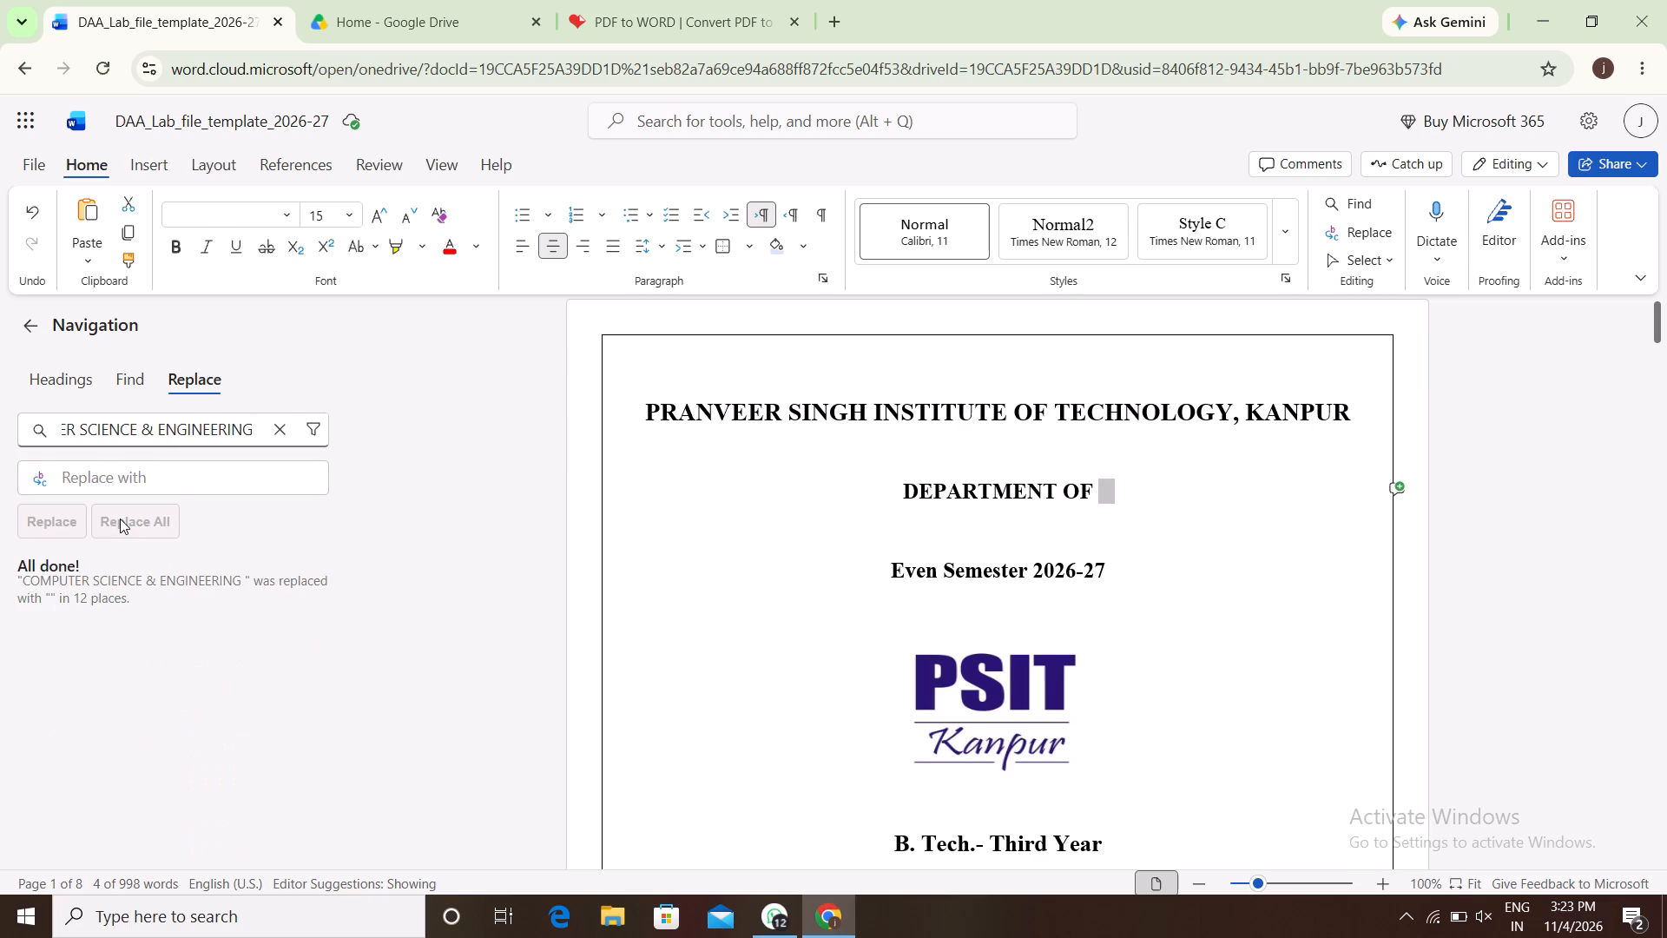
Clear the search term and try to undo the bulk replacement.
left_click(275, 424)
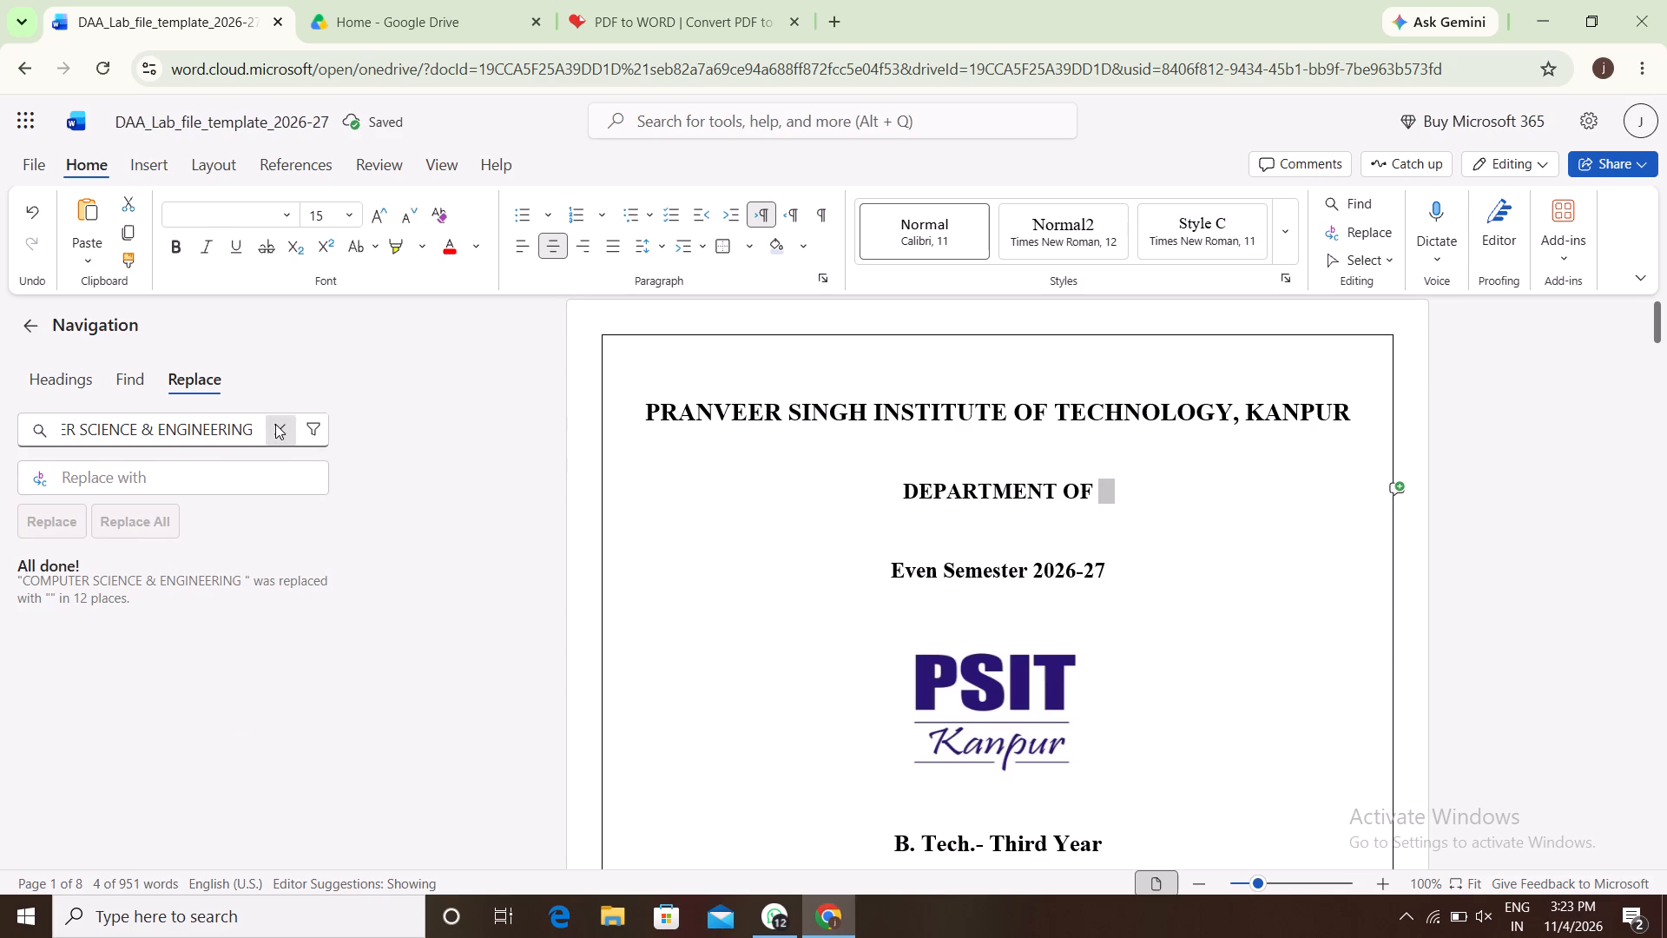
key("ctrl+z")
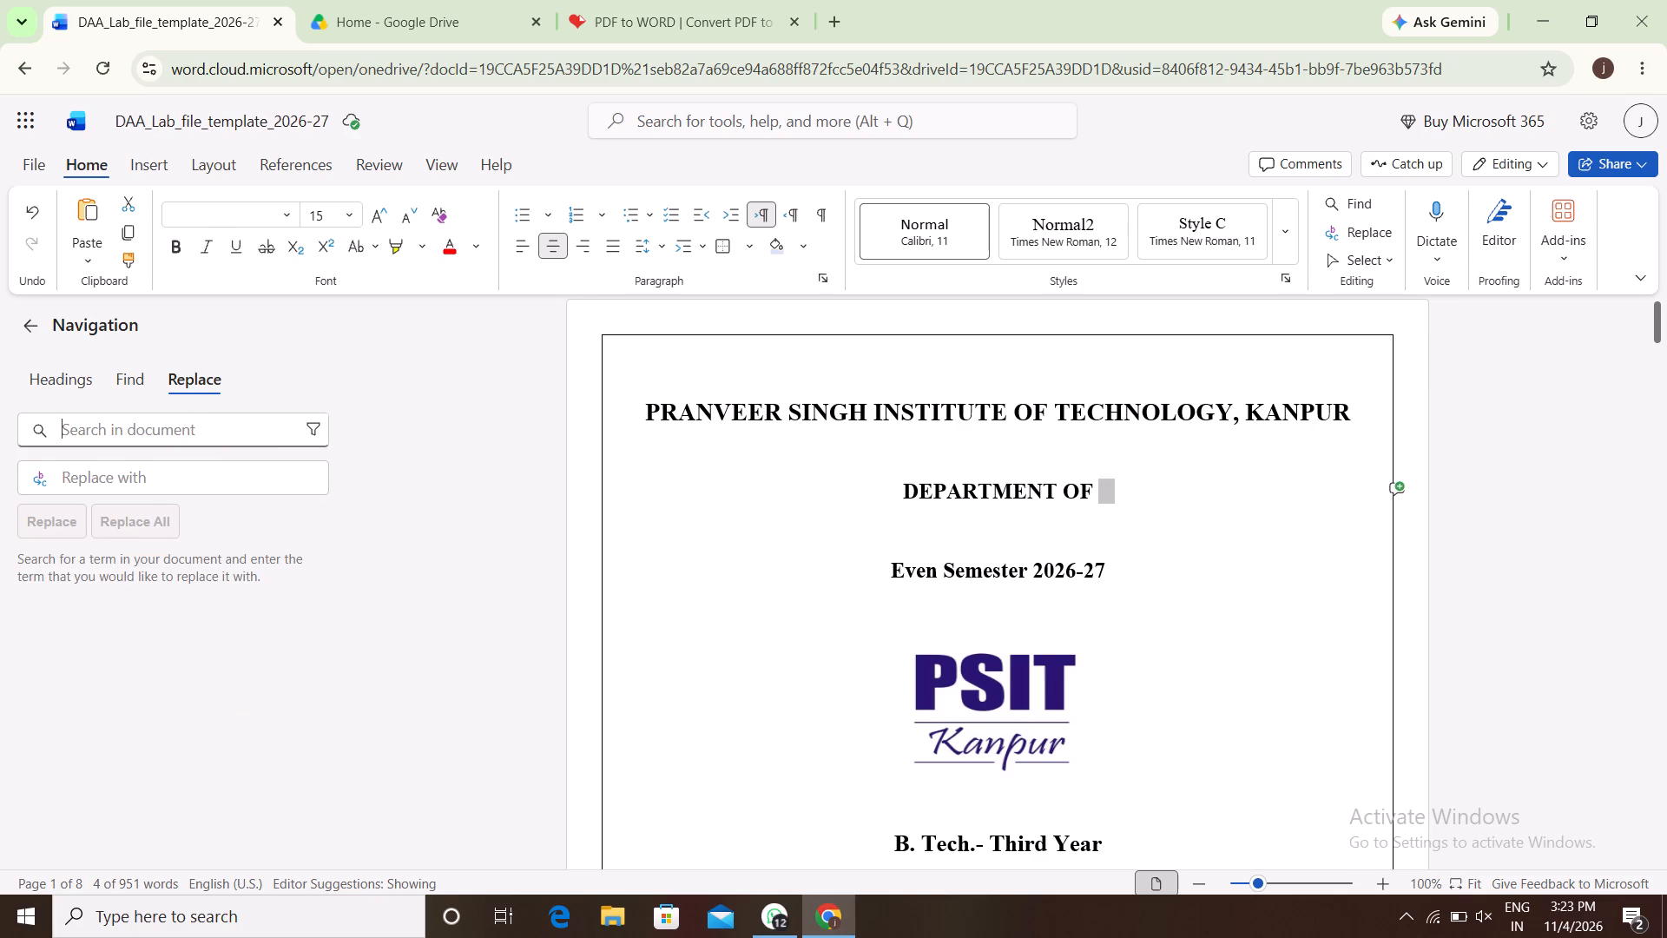
Search the document again for the copied "COMPUTER SCIENCE & ENGINEERING" text.
left_click(135, 380)
left_click(127, 428)
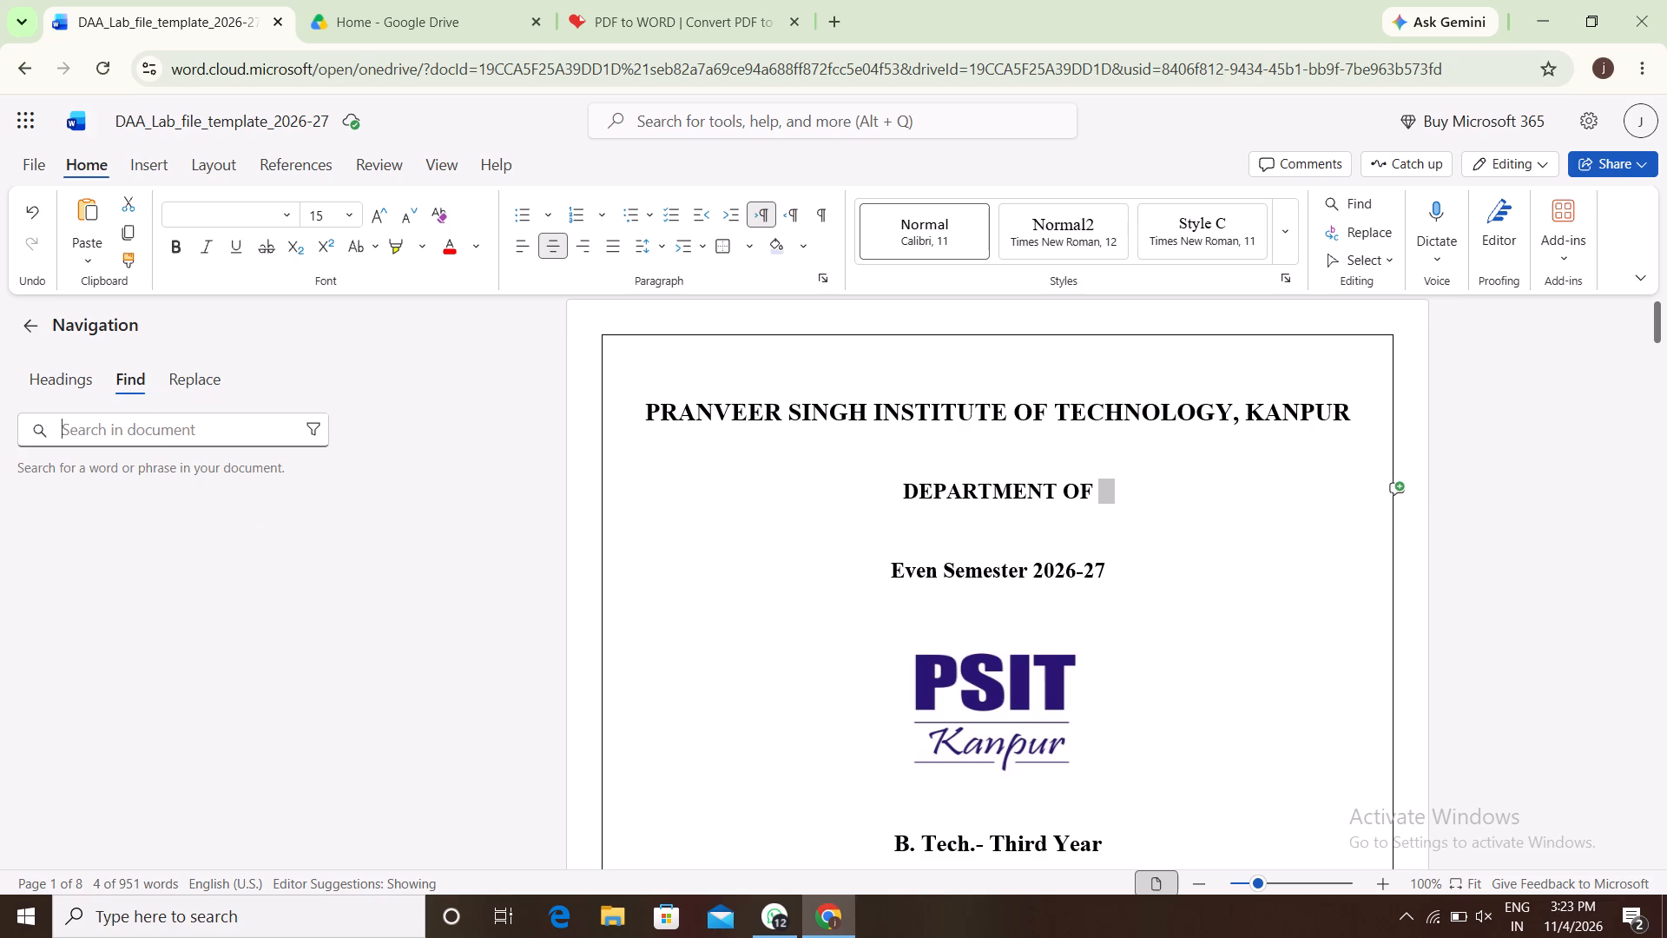
key("ctrl+v")
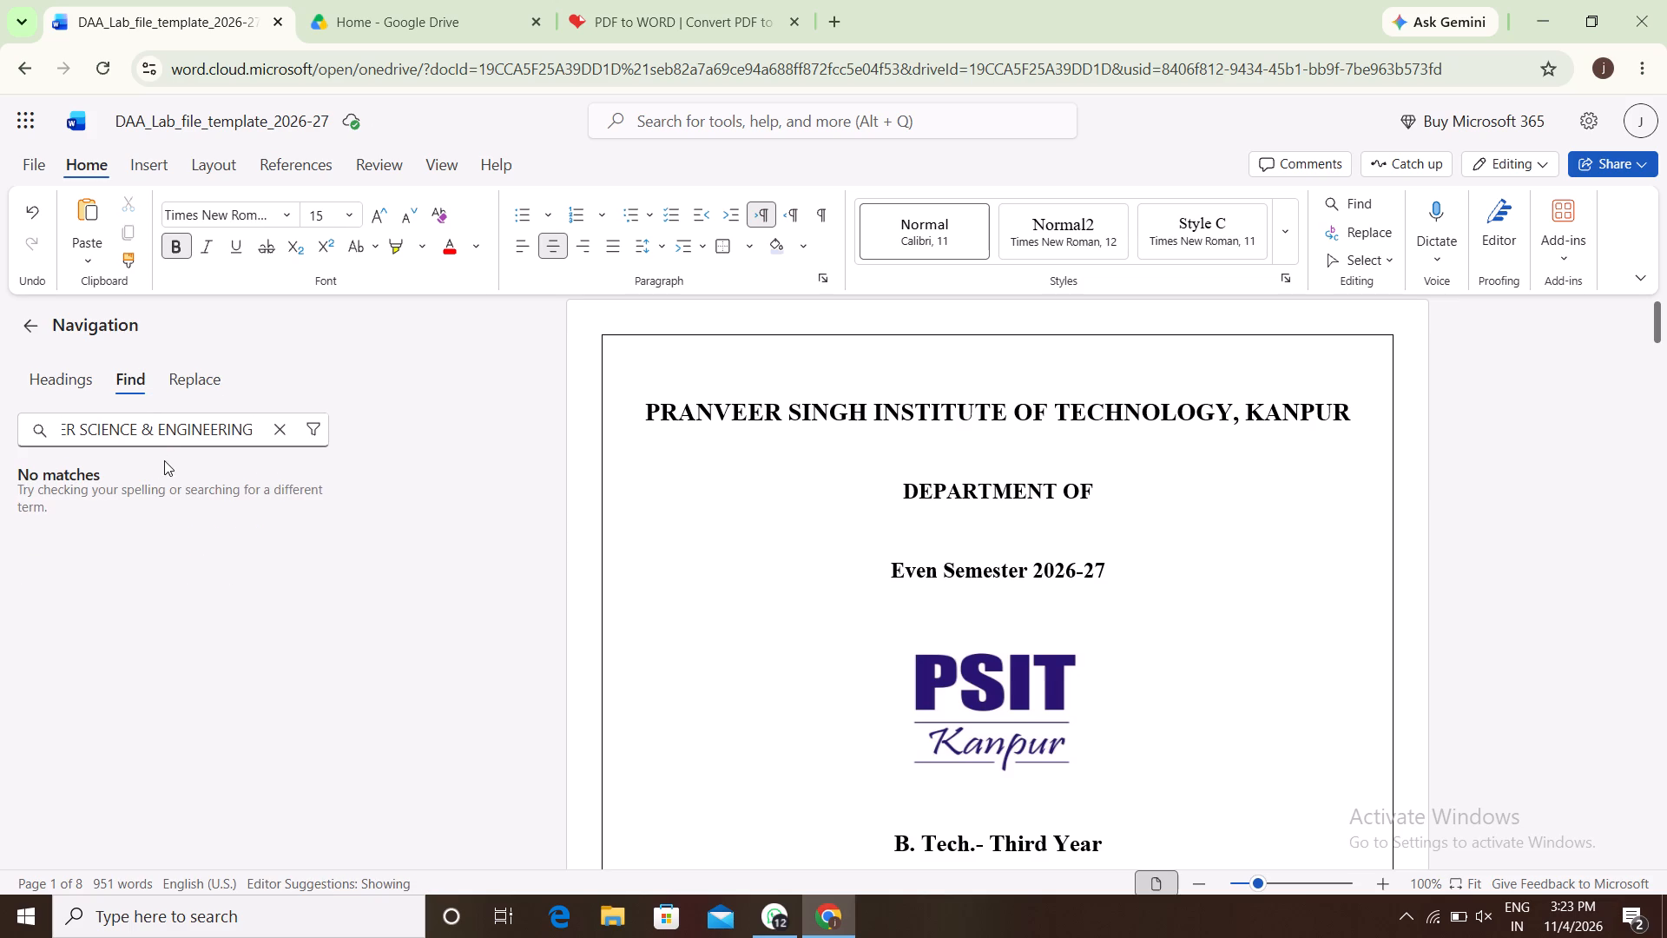
left_click(189, 380)
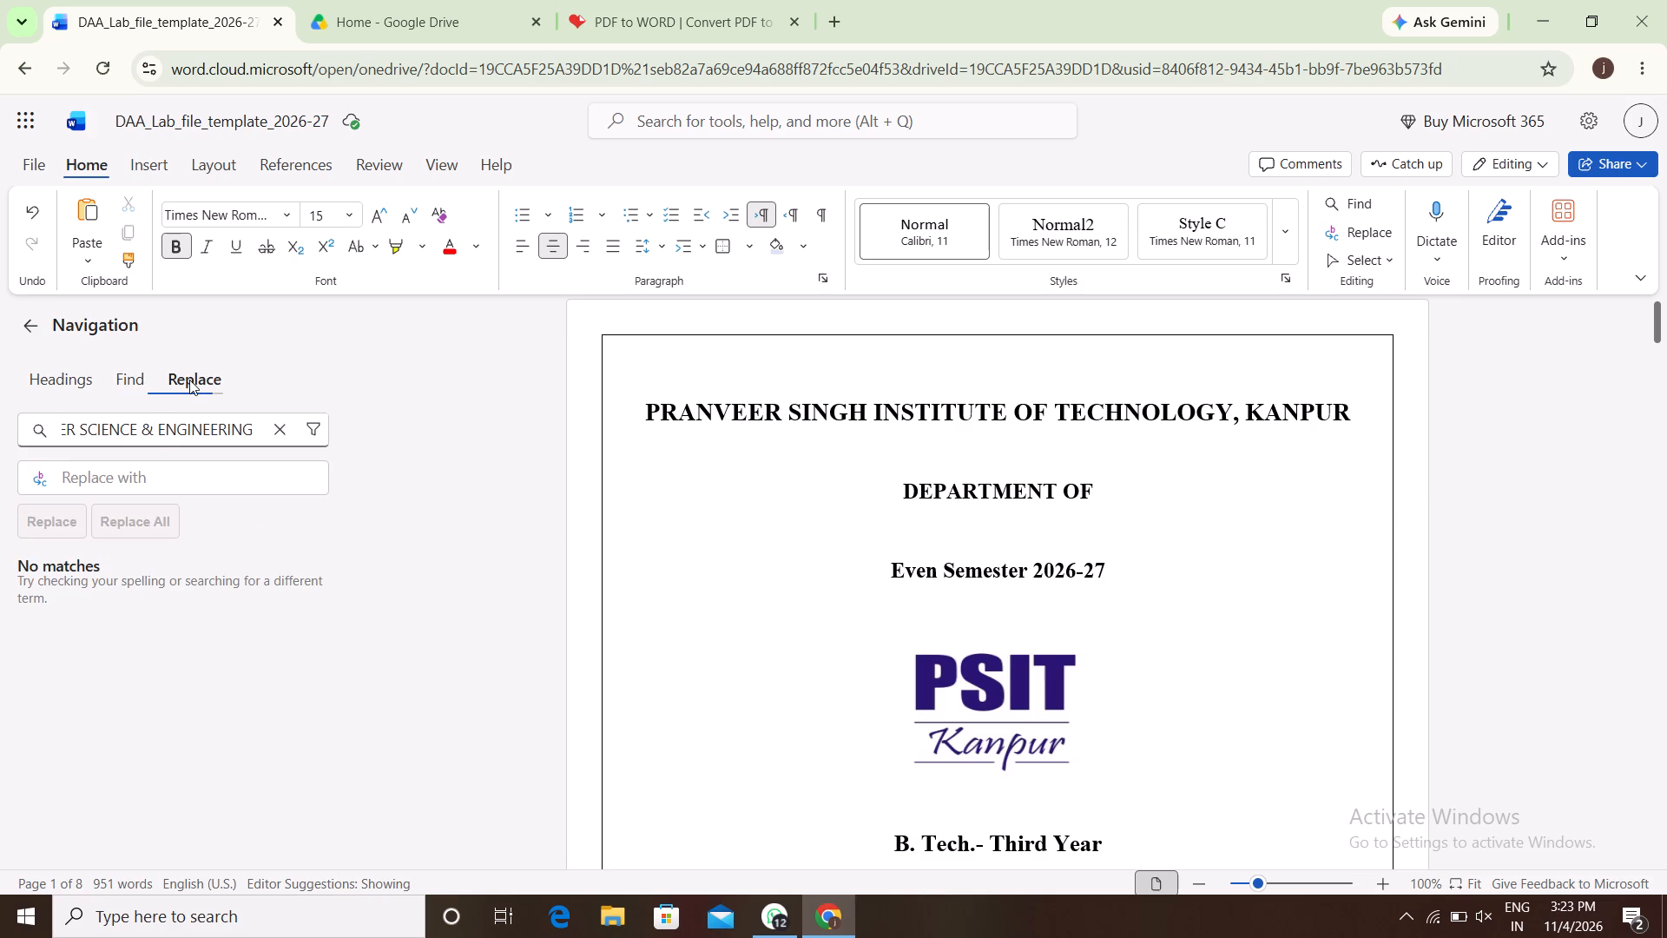
left_click(126, 376)
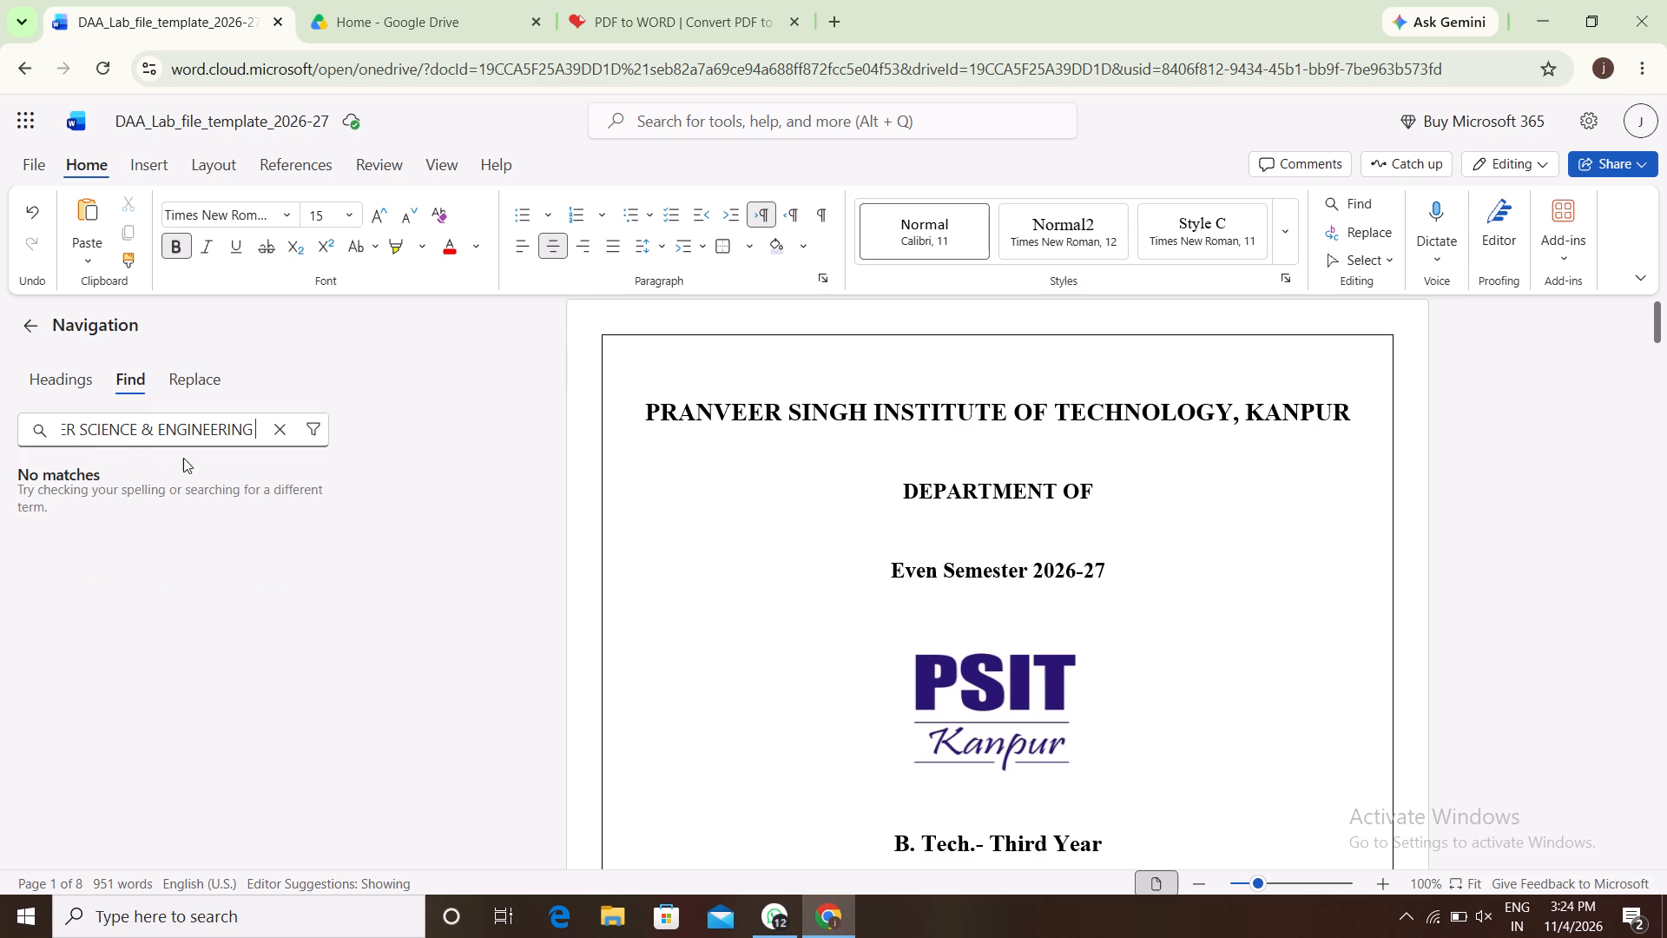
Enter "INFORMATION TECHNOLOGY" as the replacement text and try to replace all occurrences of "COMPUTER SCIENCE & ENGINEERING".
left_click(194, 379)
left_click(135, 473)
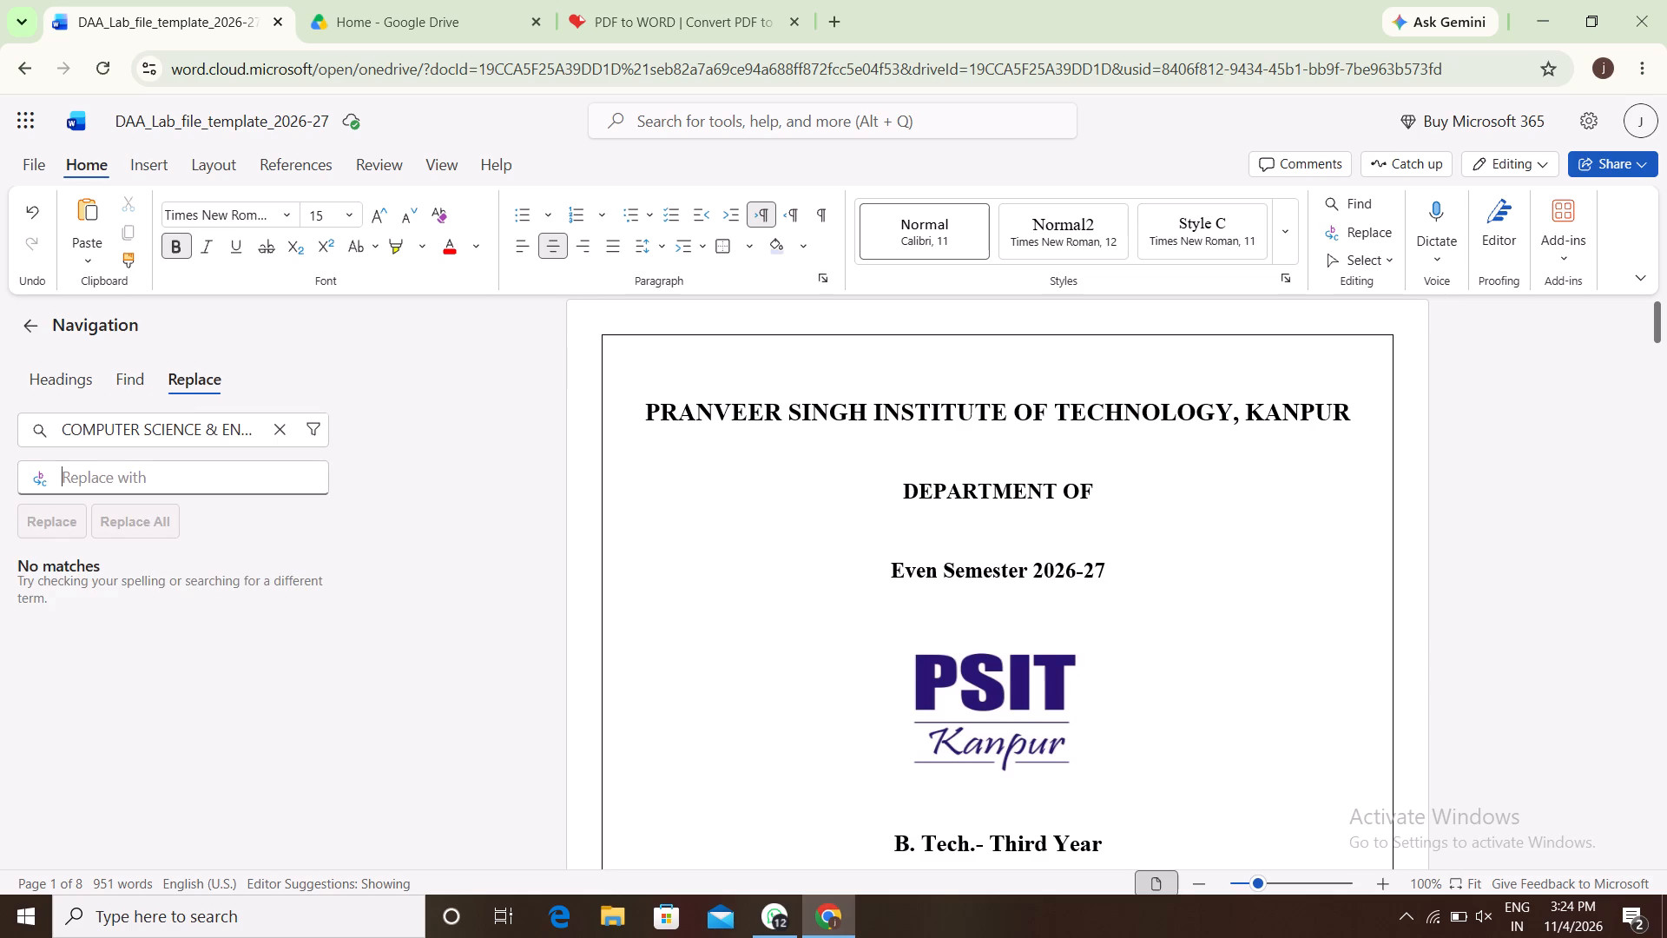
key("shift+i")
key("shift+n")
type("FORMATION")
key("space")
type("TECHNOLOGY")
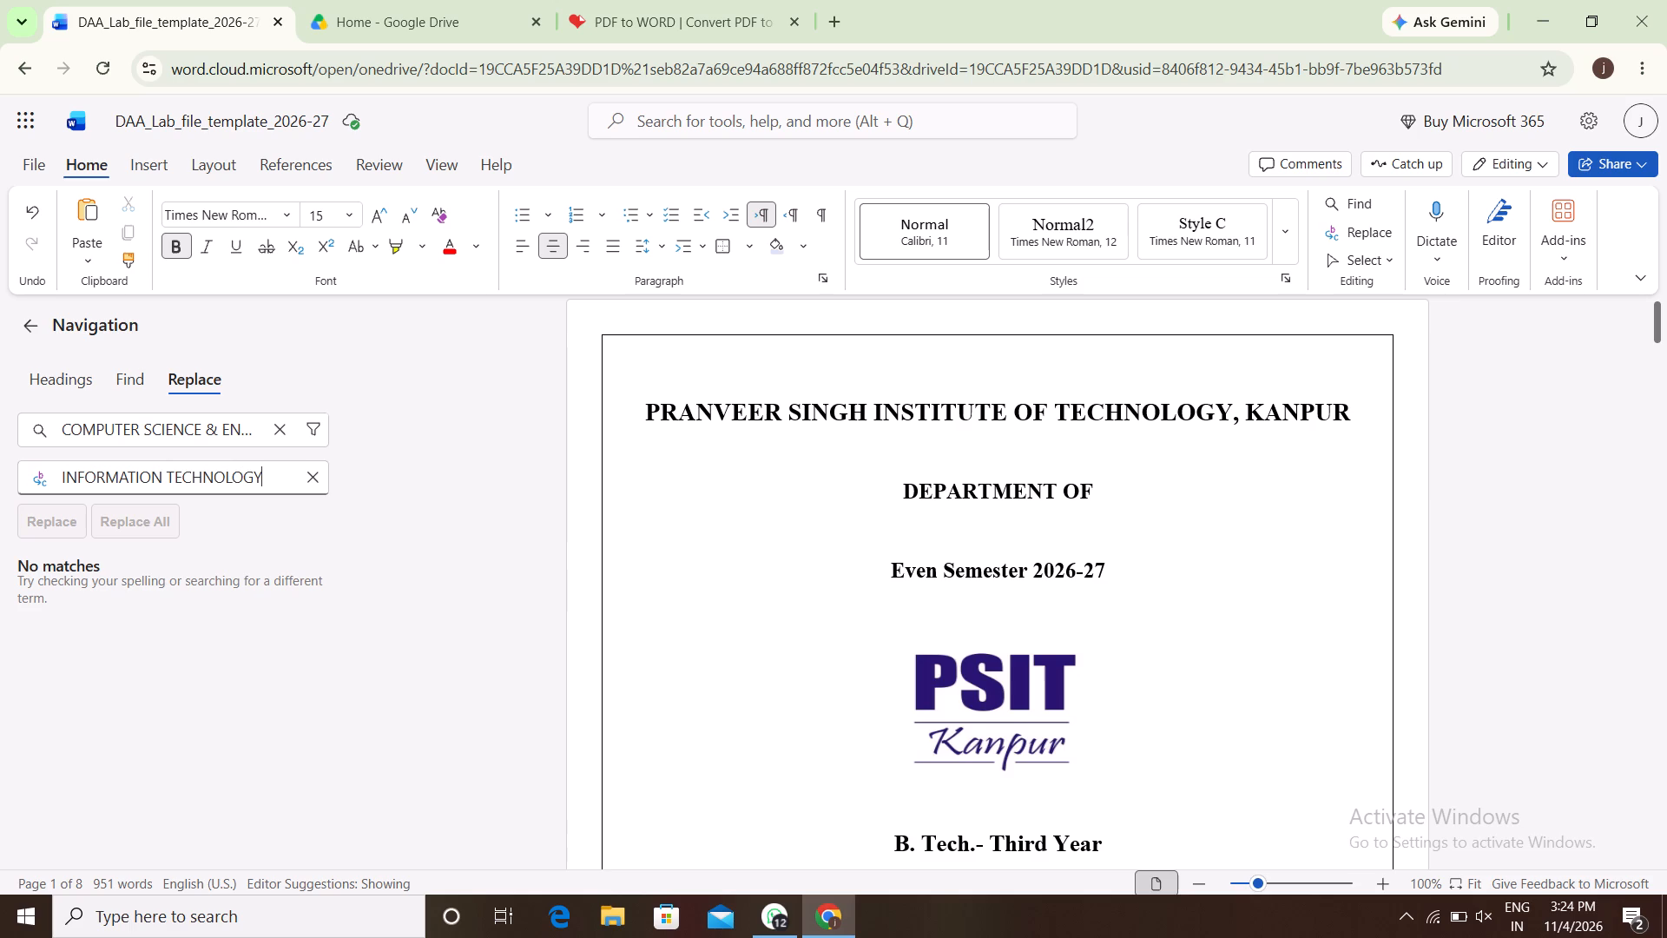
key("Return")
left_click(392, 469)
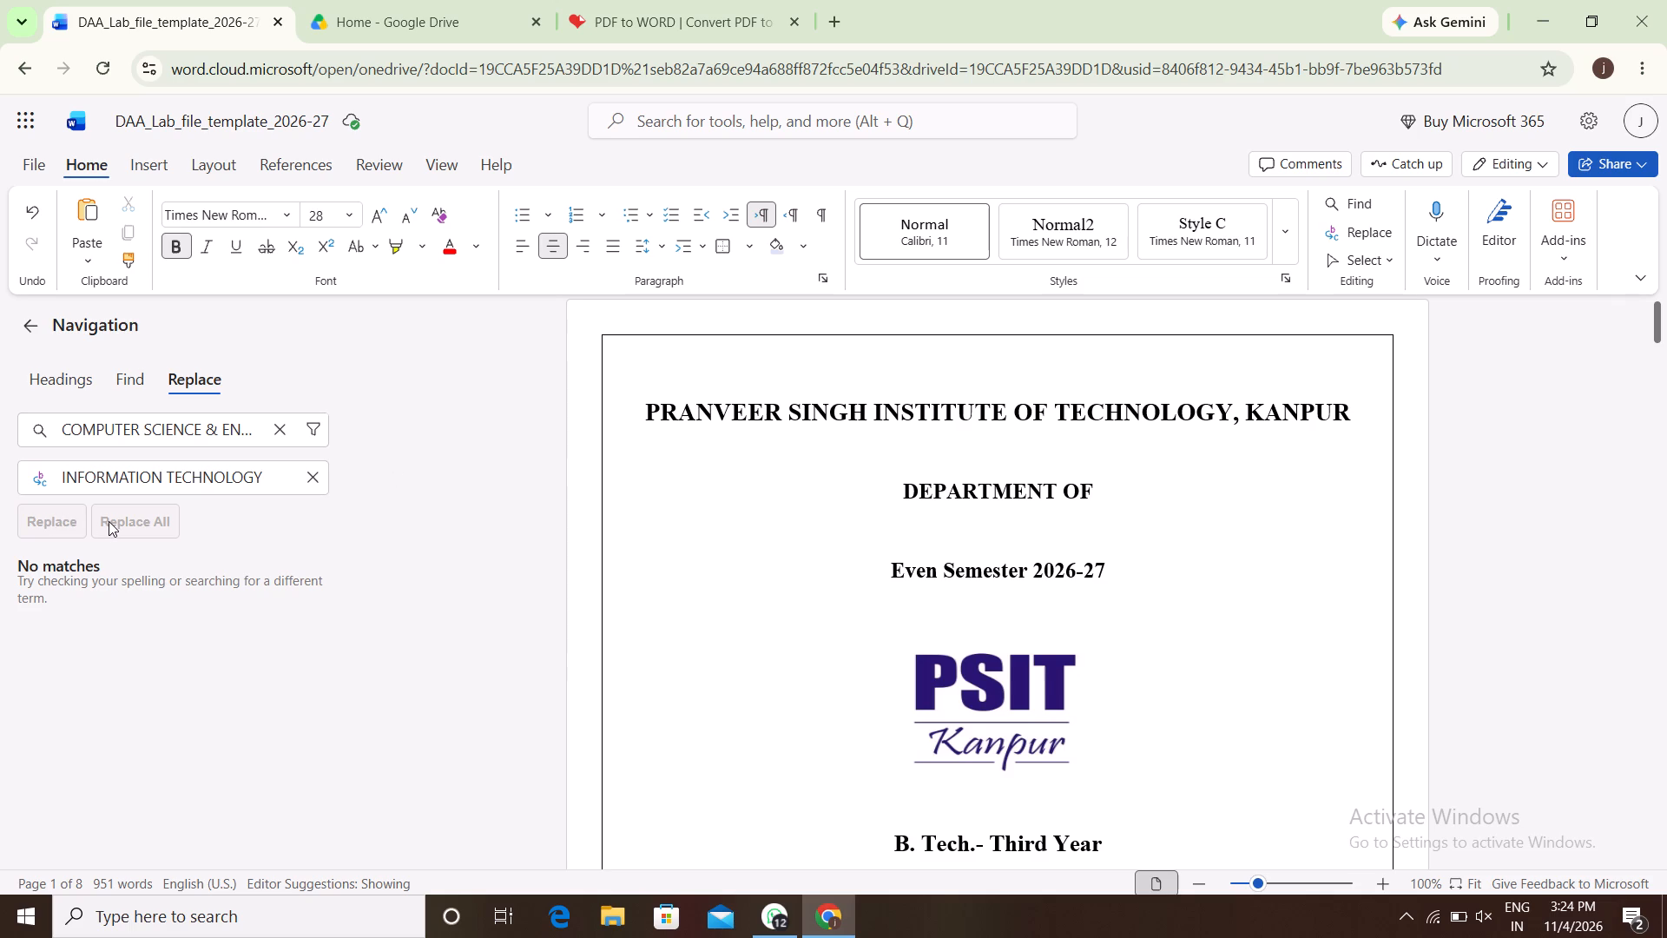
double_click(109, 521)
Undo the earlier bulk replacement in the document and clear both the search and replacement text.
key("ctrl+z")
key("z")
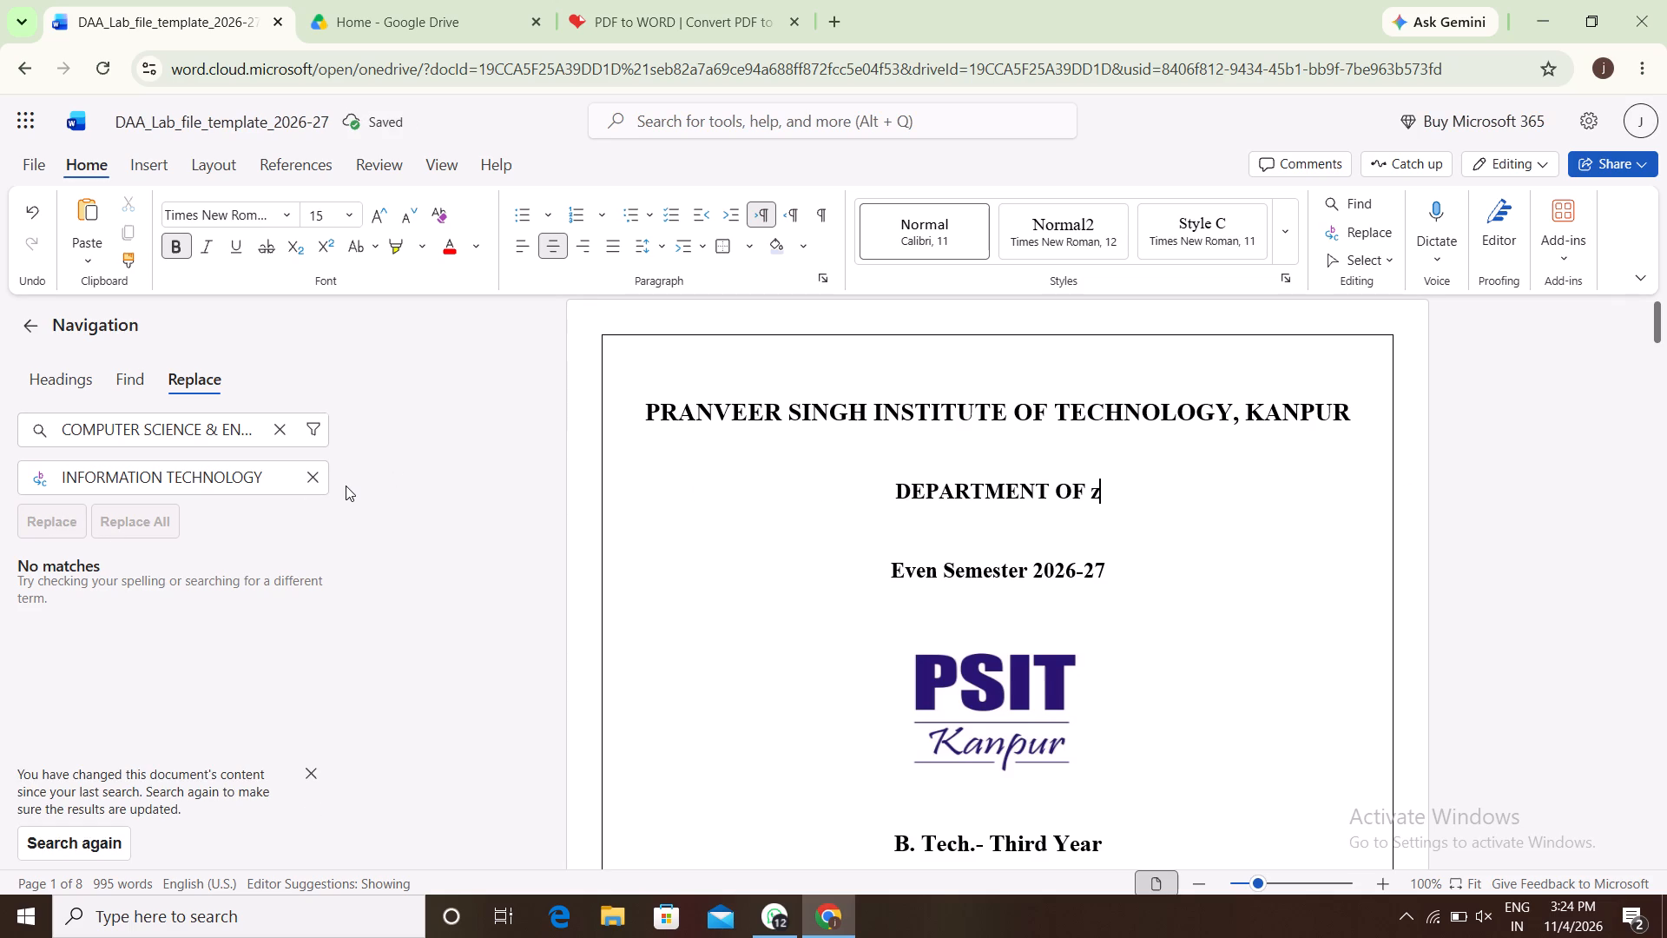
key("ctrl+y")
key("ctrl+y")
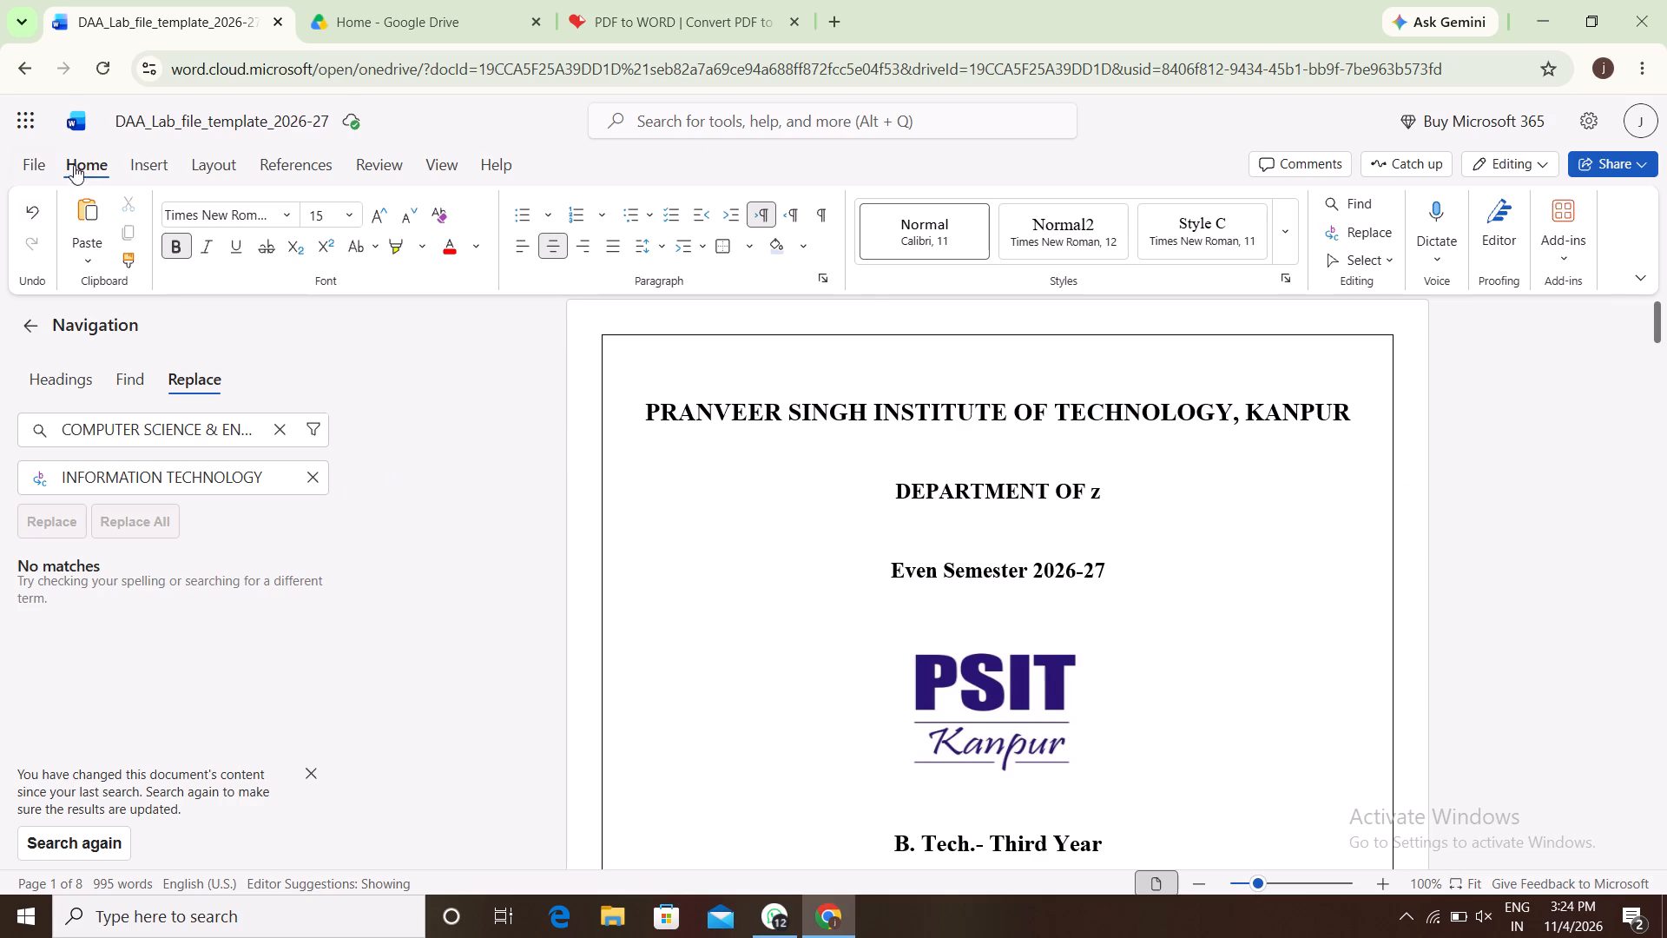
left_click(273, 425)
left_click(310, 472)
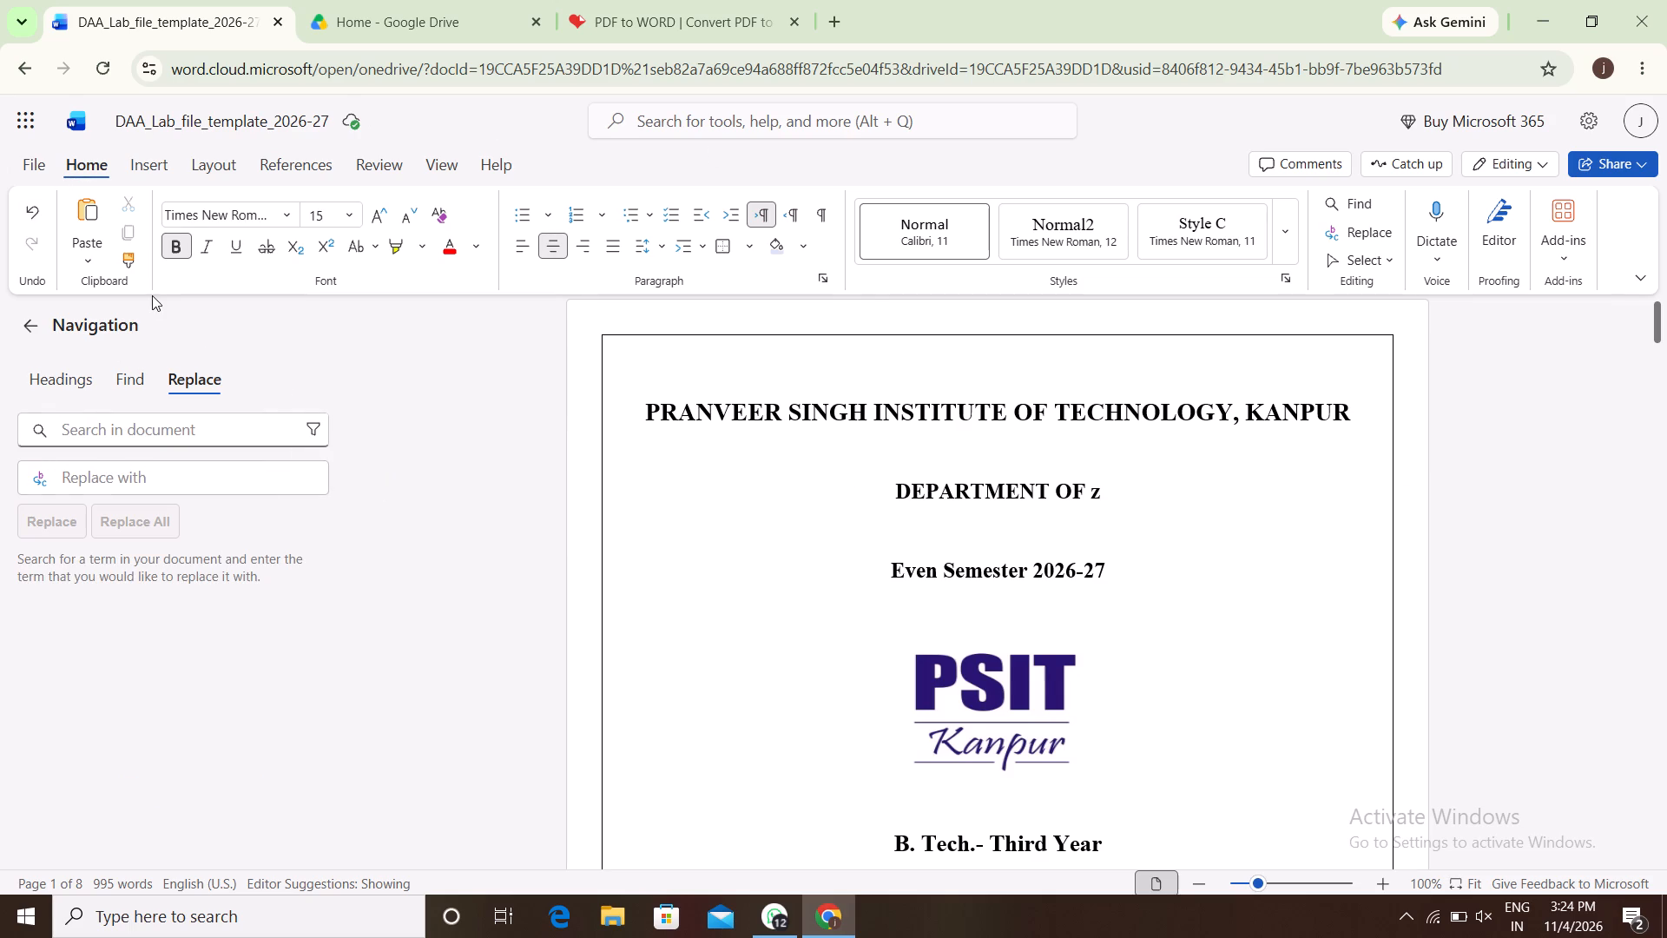
Return to the Word home page and select DAA_Lab_file_template_2026-27 from Downloads for a fresh upload.
left_click(29, 75)
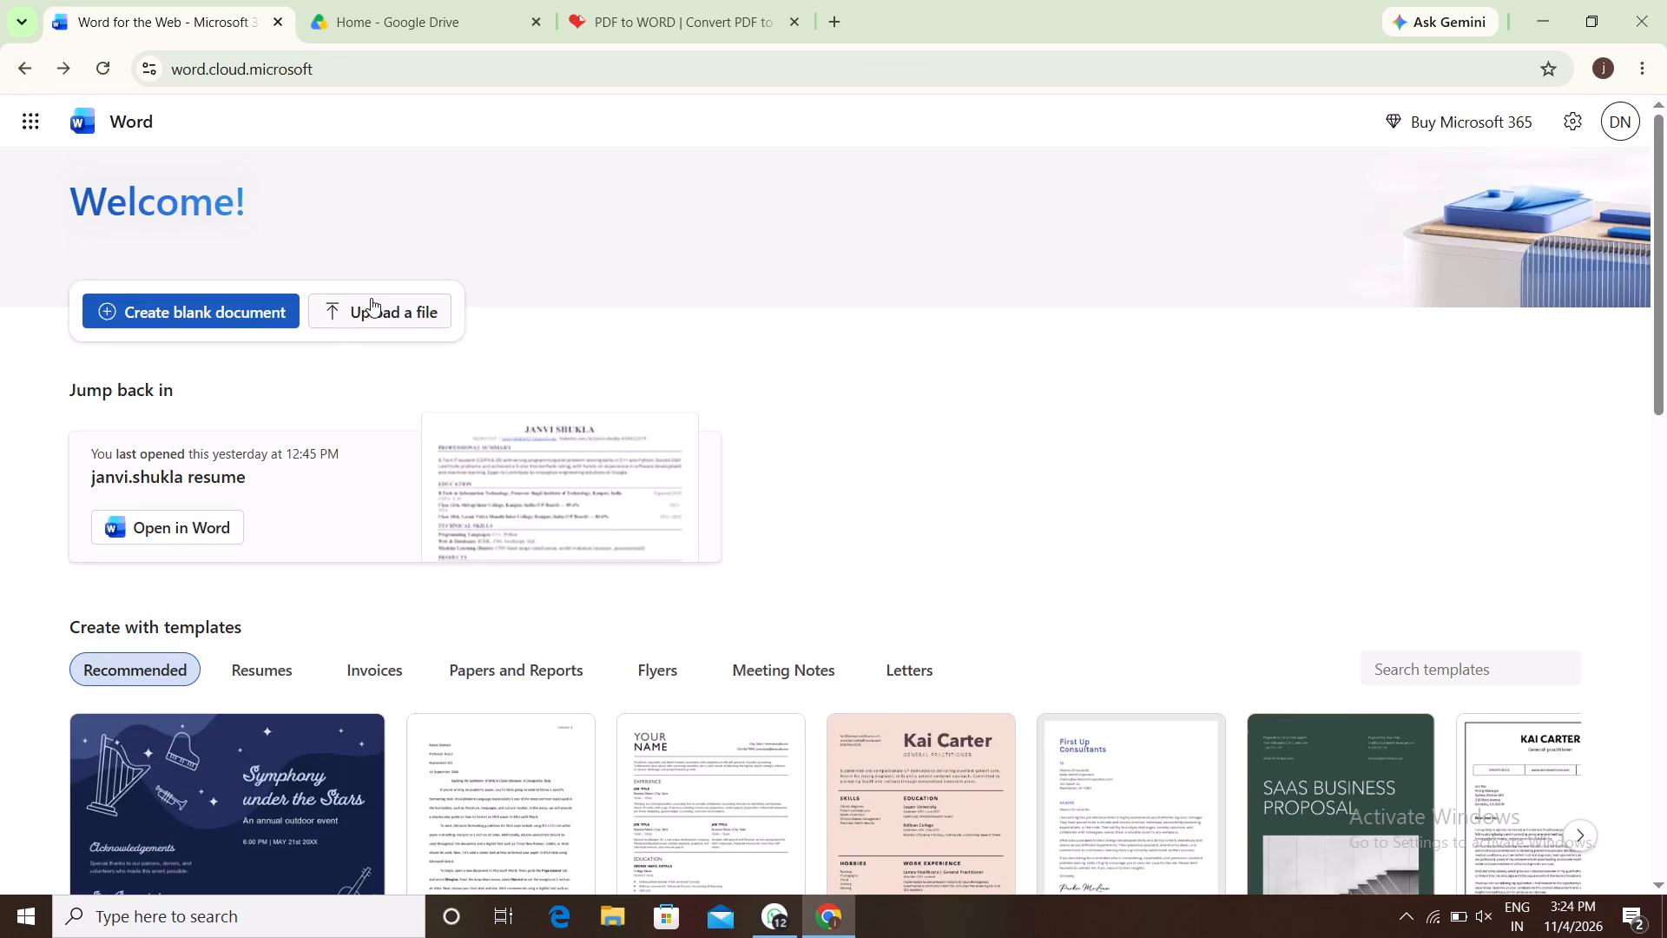
left_click(371, 298)
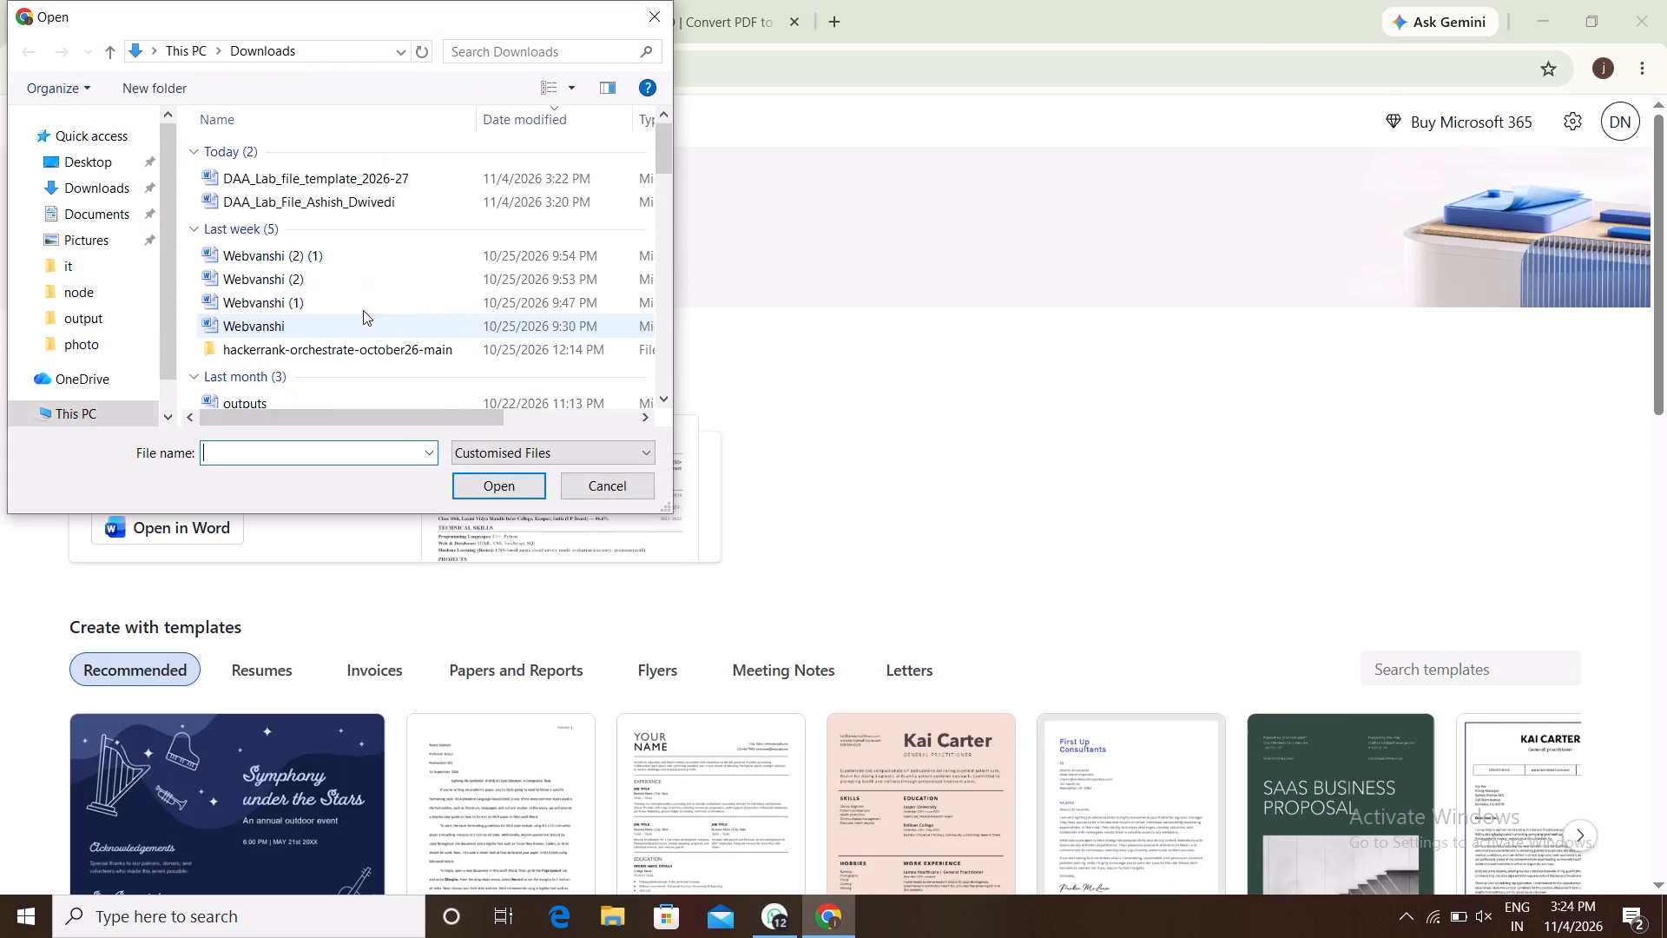
left_click(373, 185)
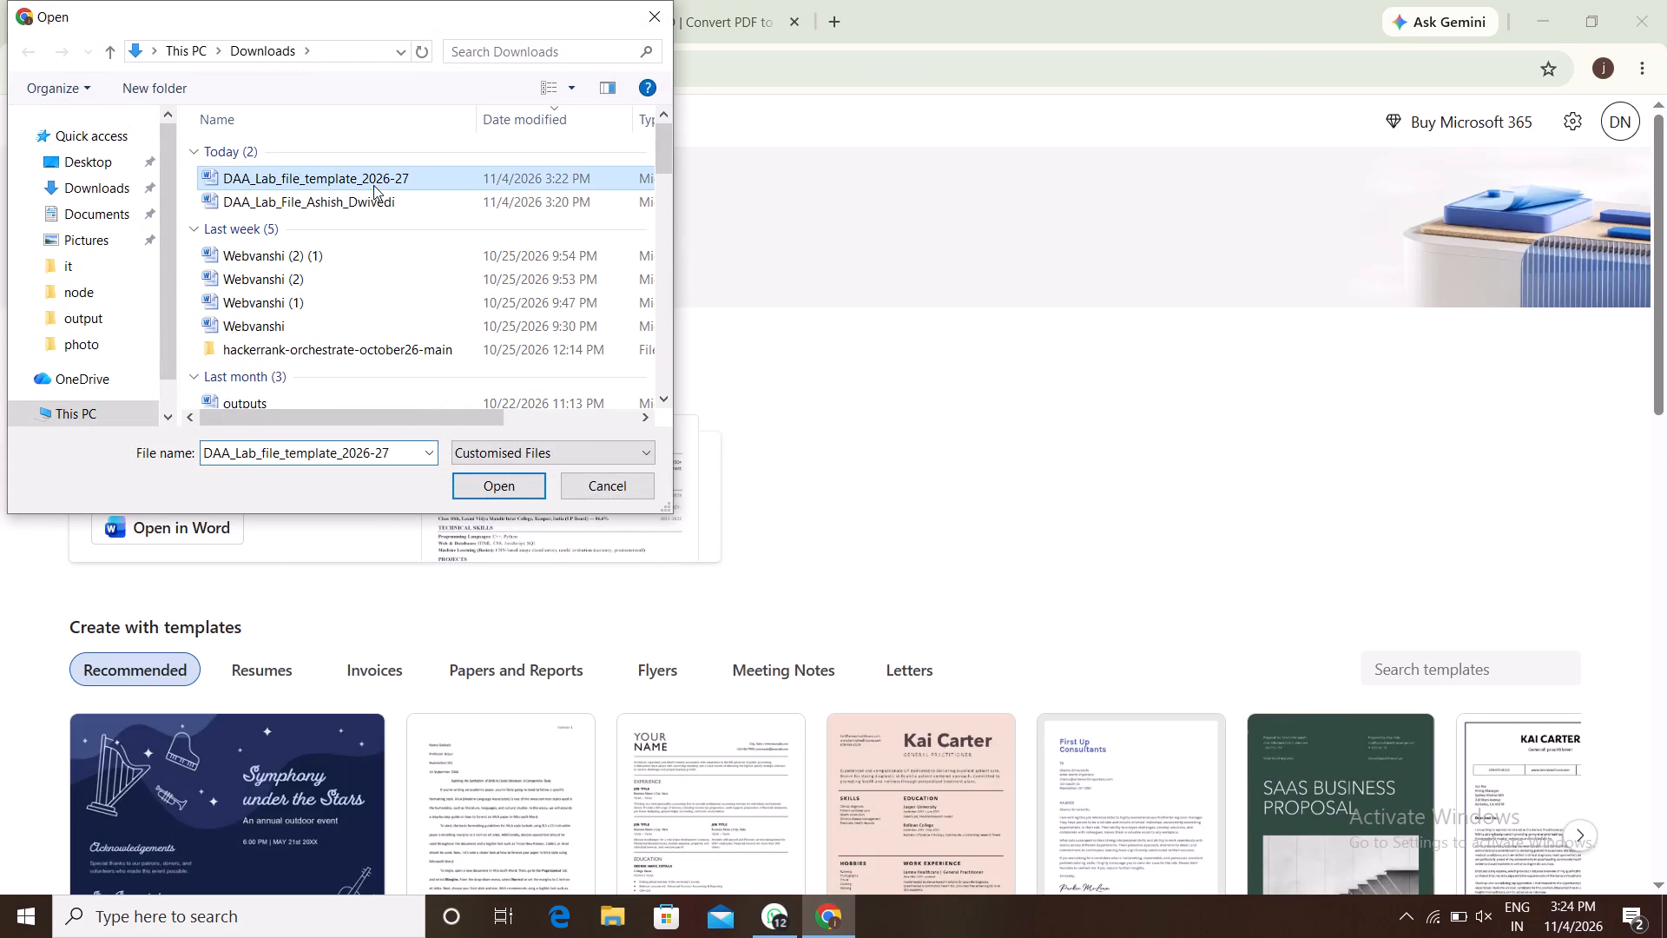
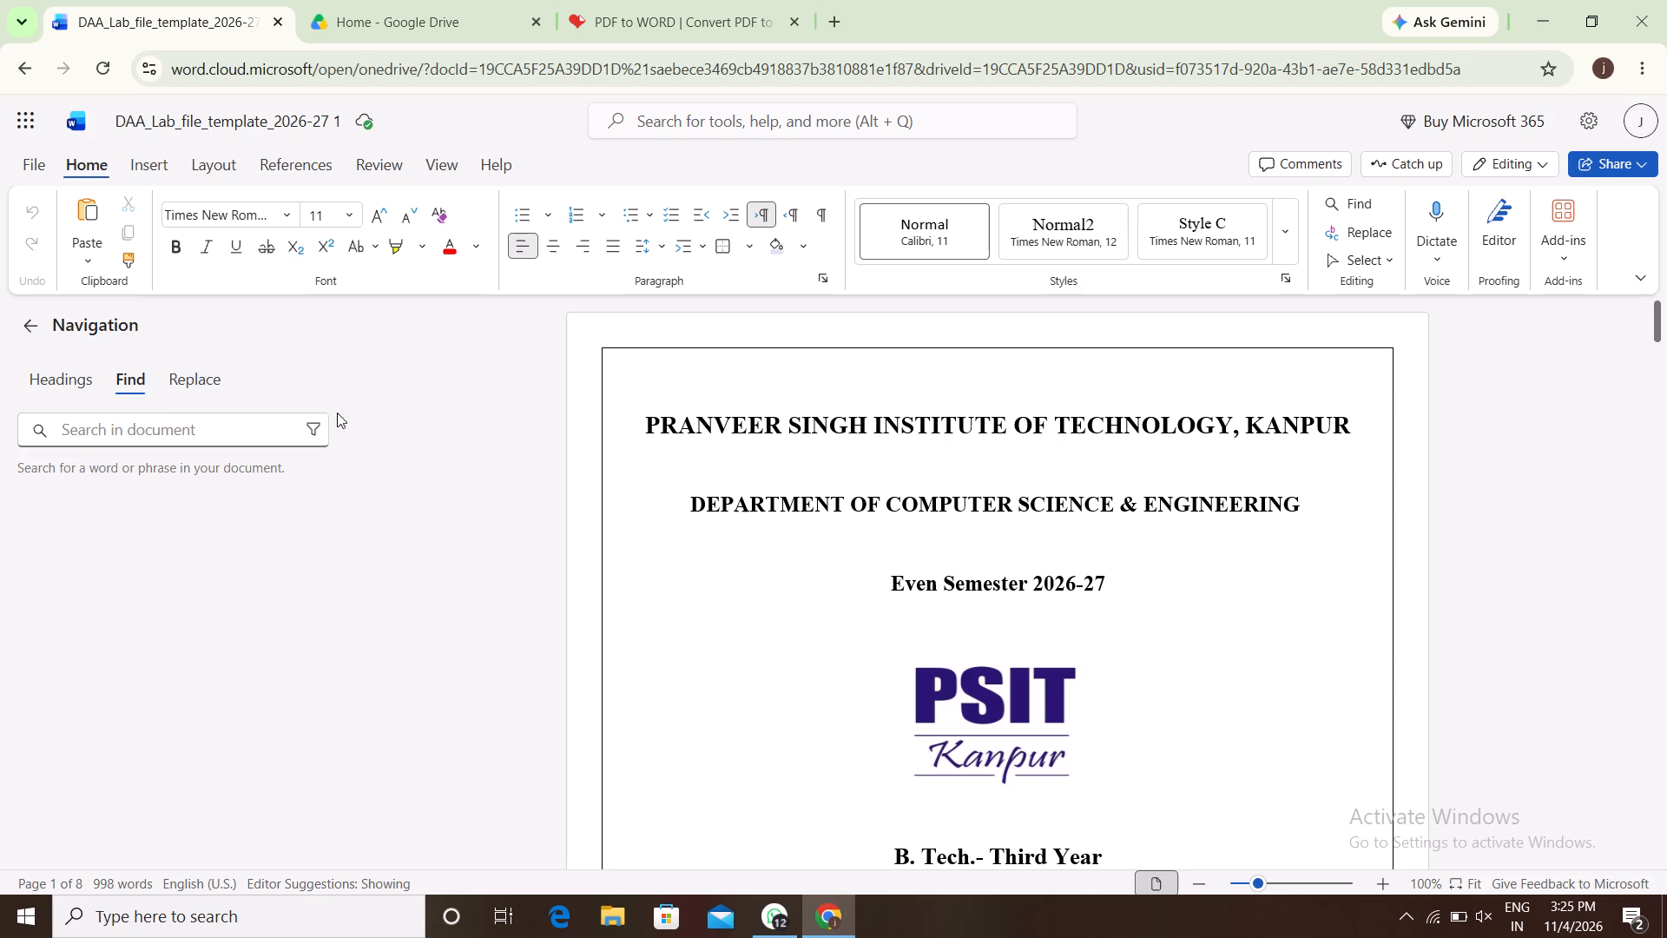
Copy "COMPUTER SCIENCE & ENGINEERING" from the cover page's department line and search the document for it.
left_click_drag(884, 507, 906, 507)
left_click_drag(906, 507, 1216, 519)
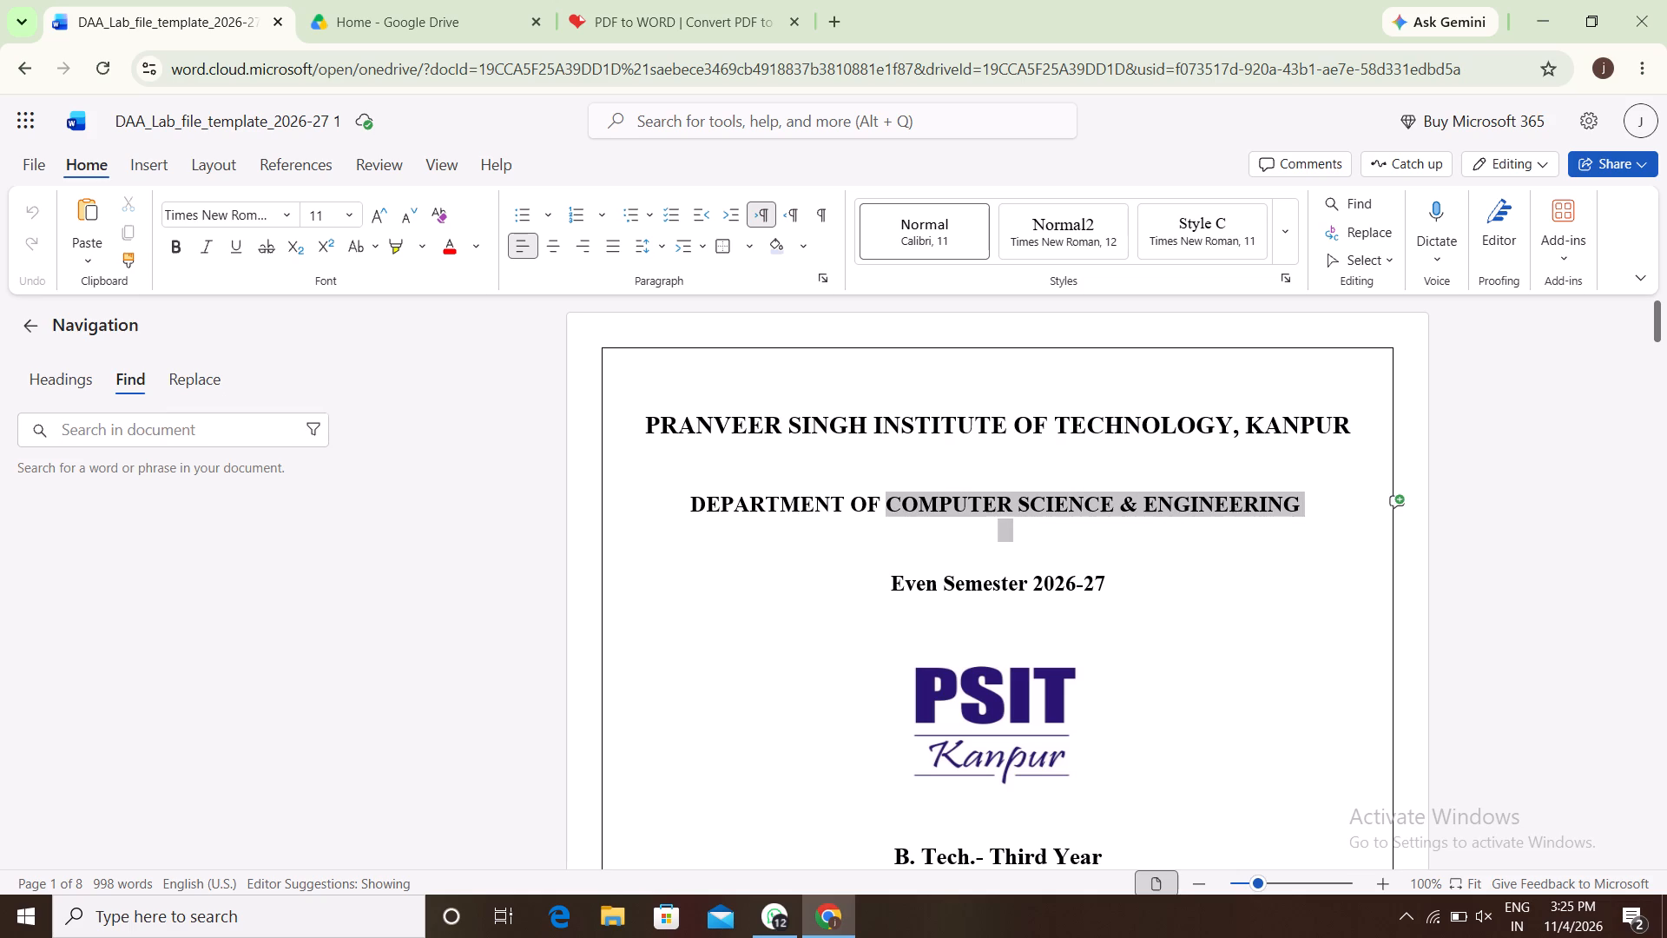
left_click_drag(1216, 519, 1383, 505)
left_click_drag(1383, 505, 1368, 507)
key("ctrl+c")
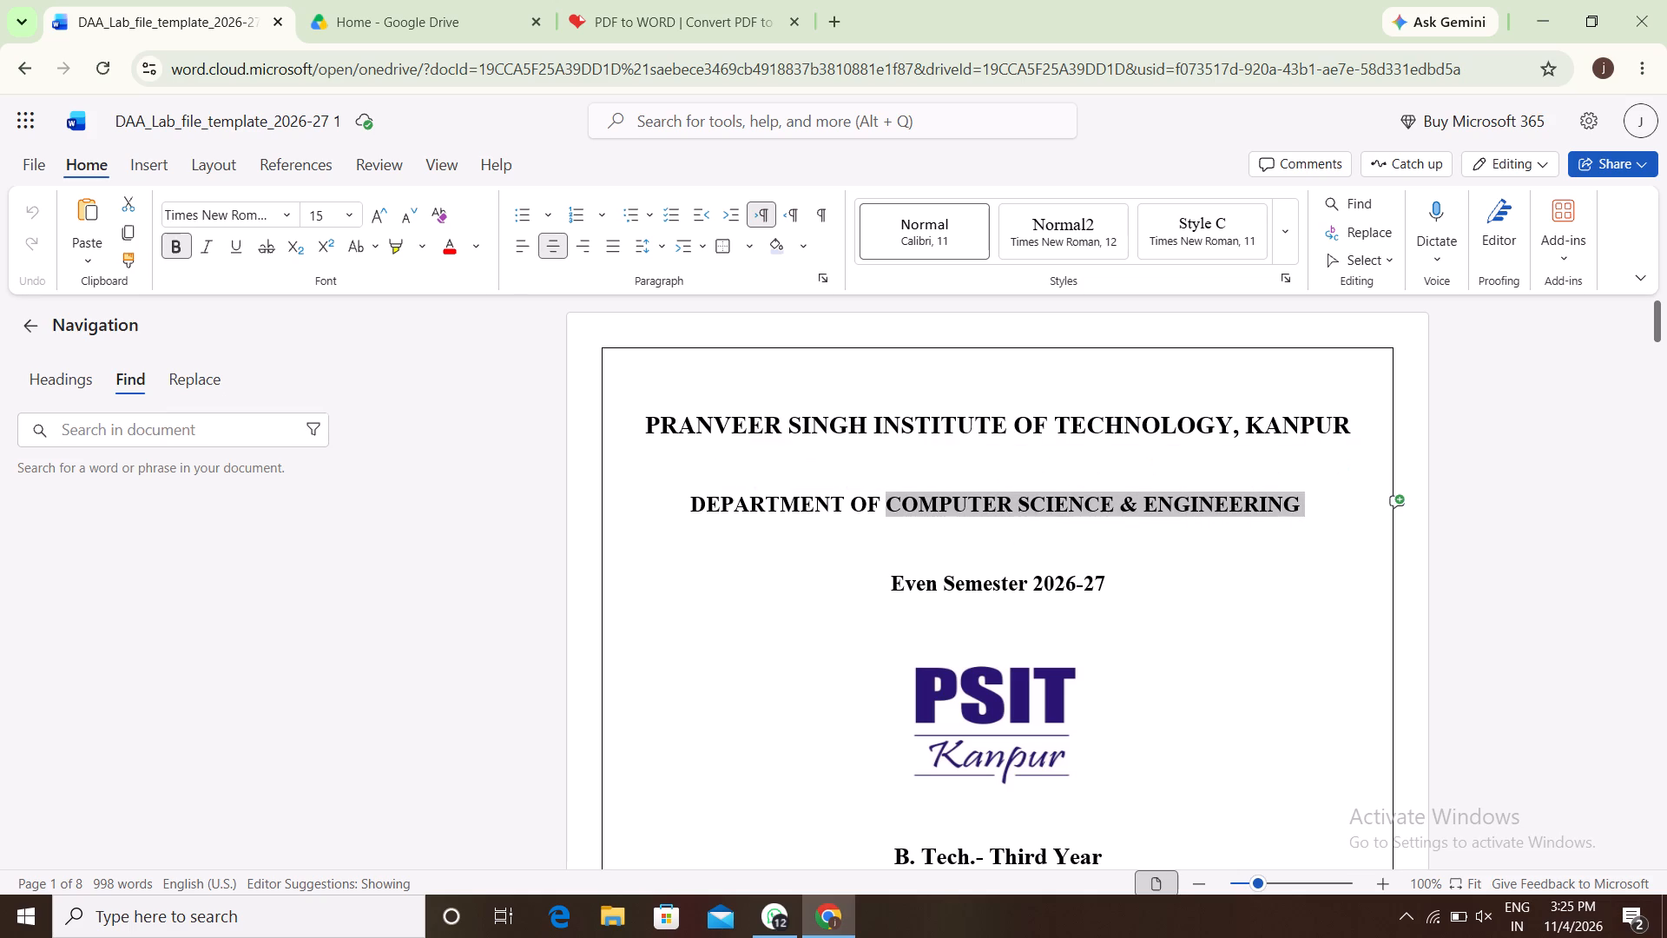
left_click(193, 423)
key("ctrl+v")
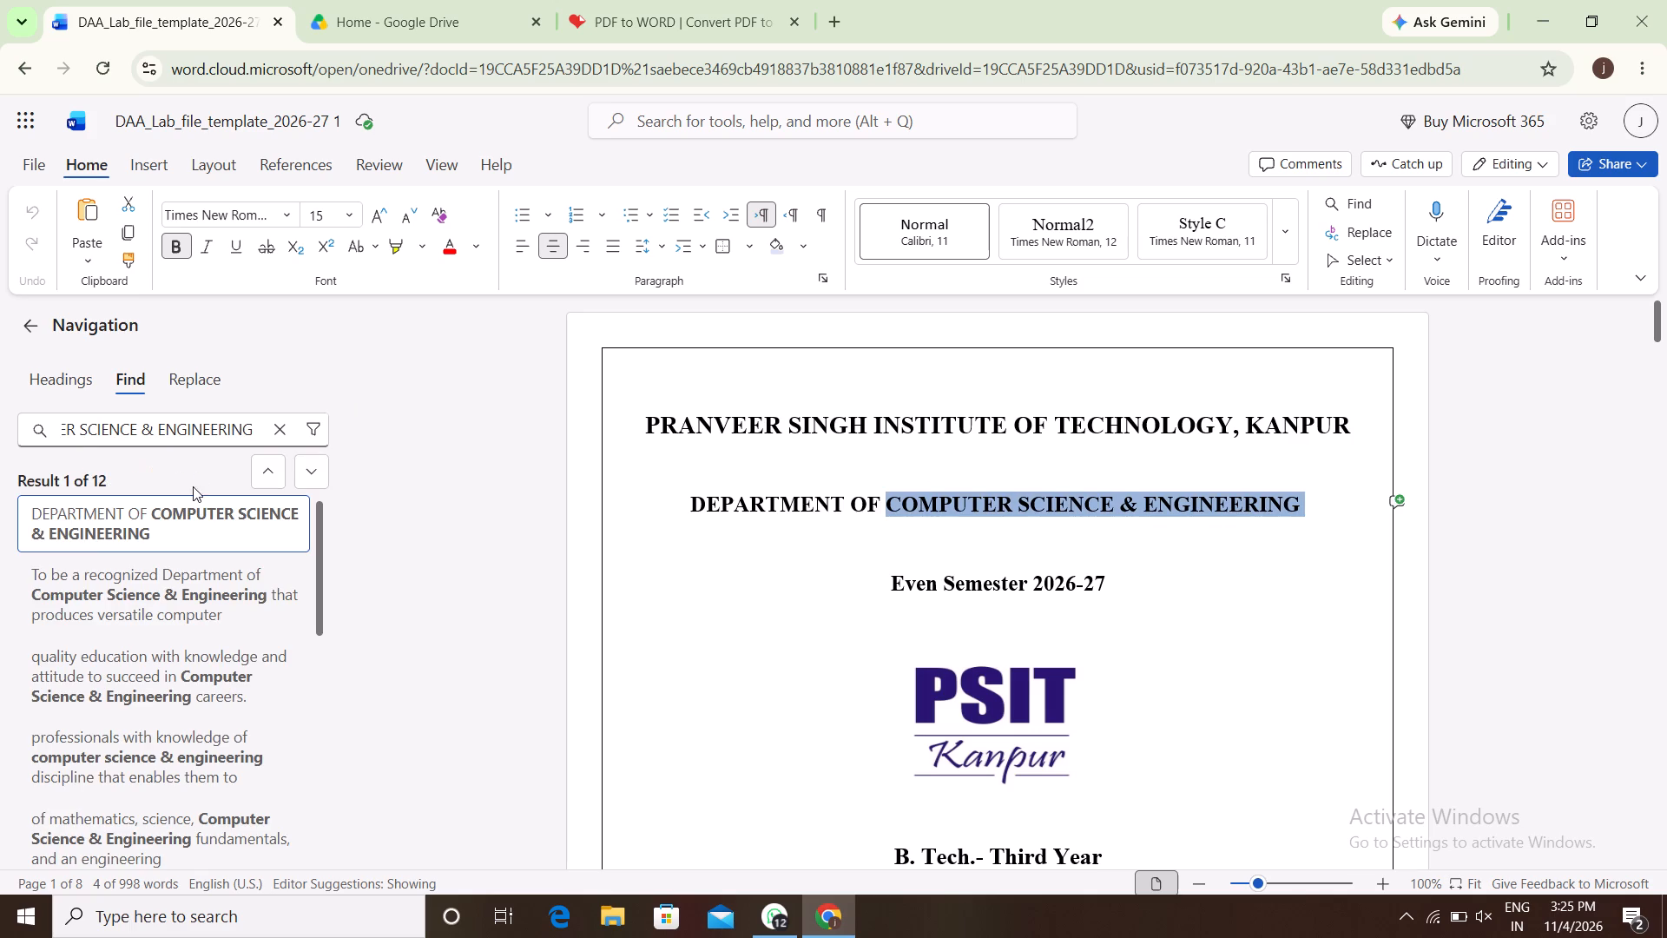
scroll(187, 587, "down", 3)
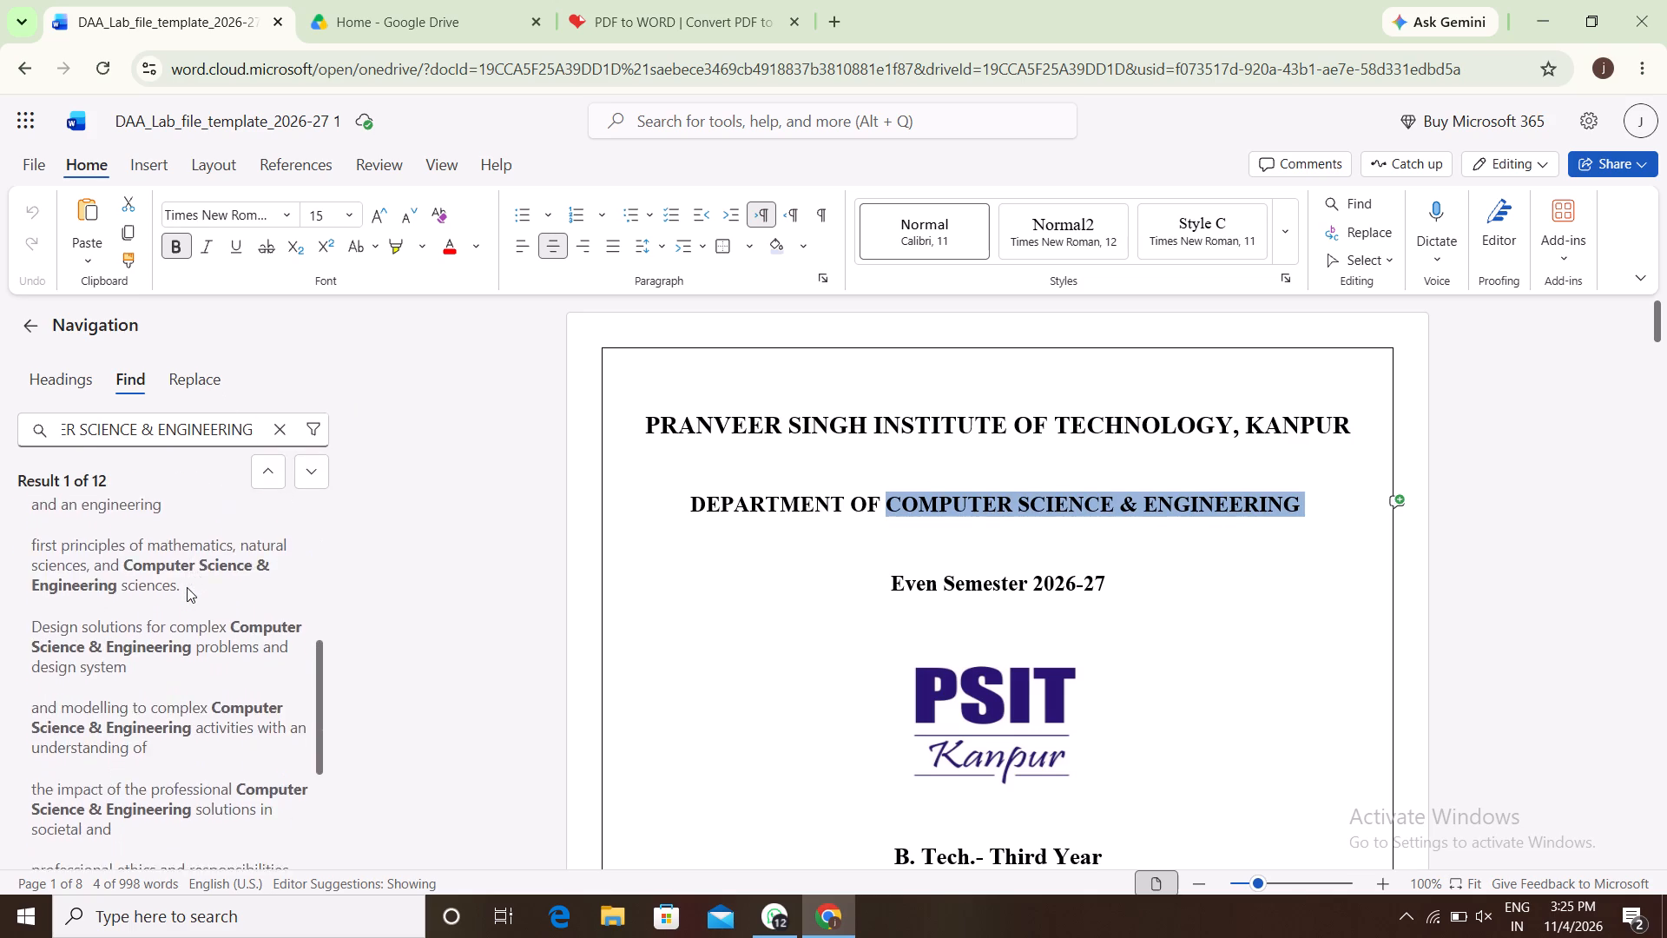
scroll(187, 587, "down", 4)
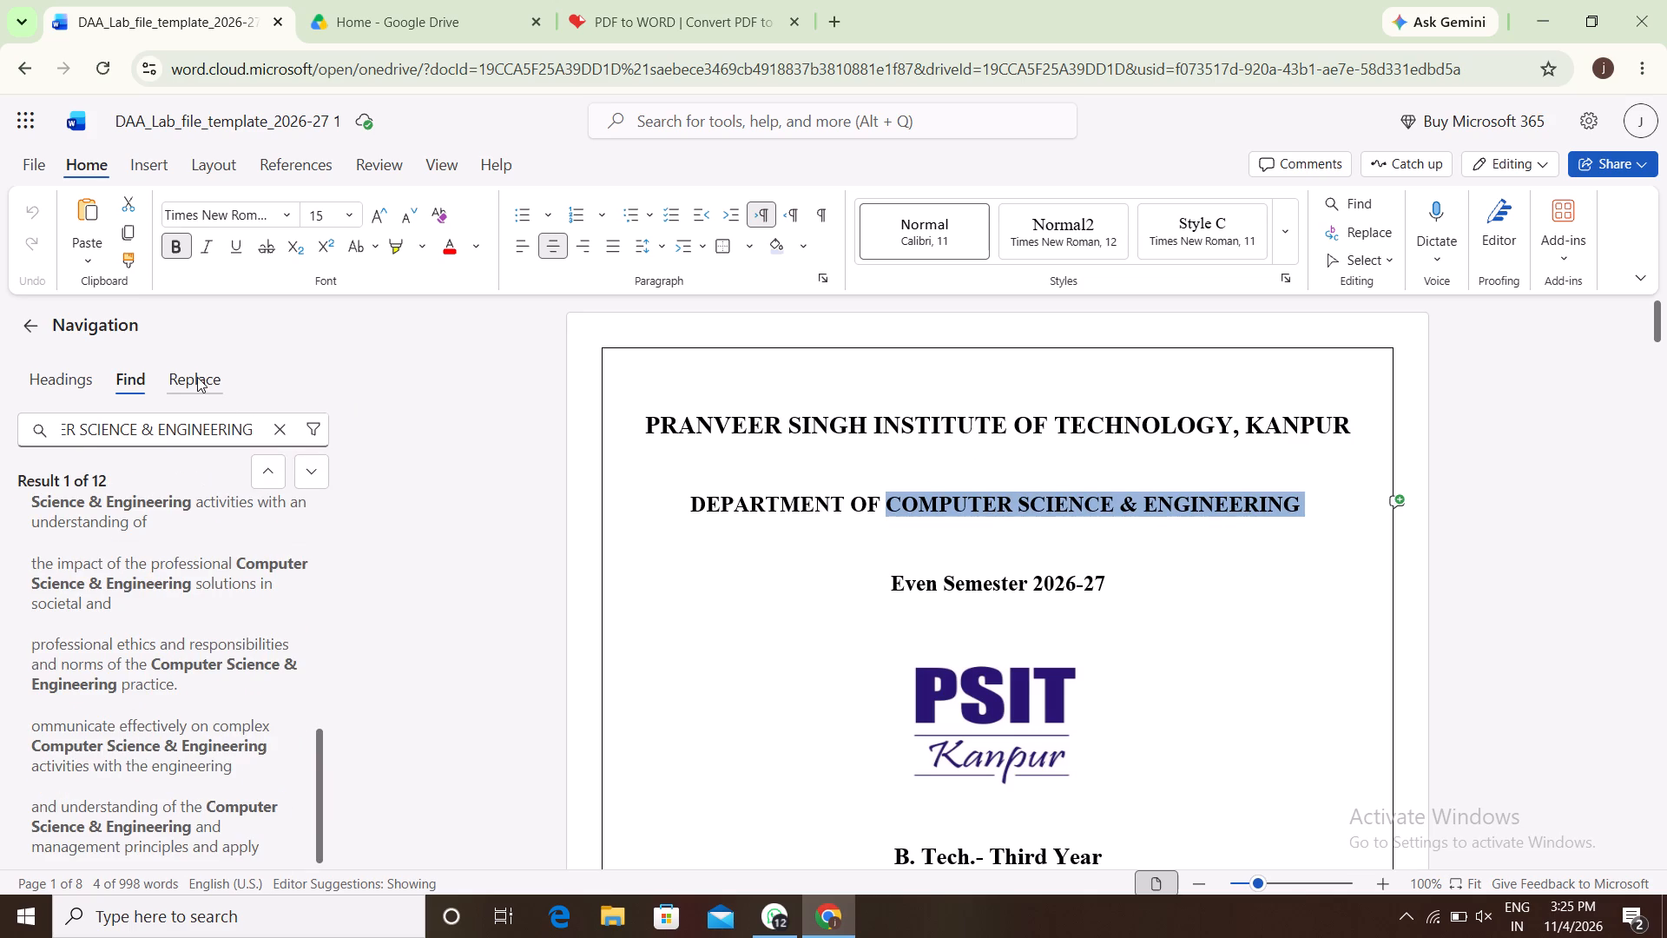
scroll(188, 553, "up", 5)
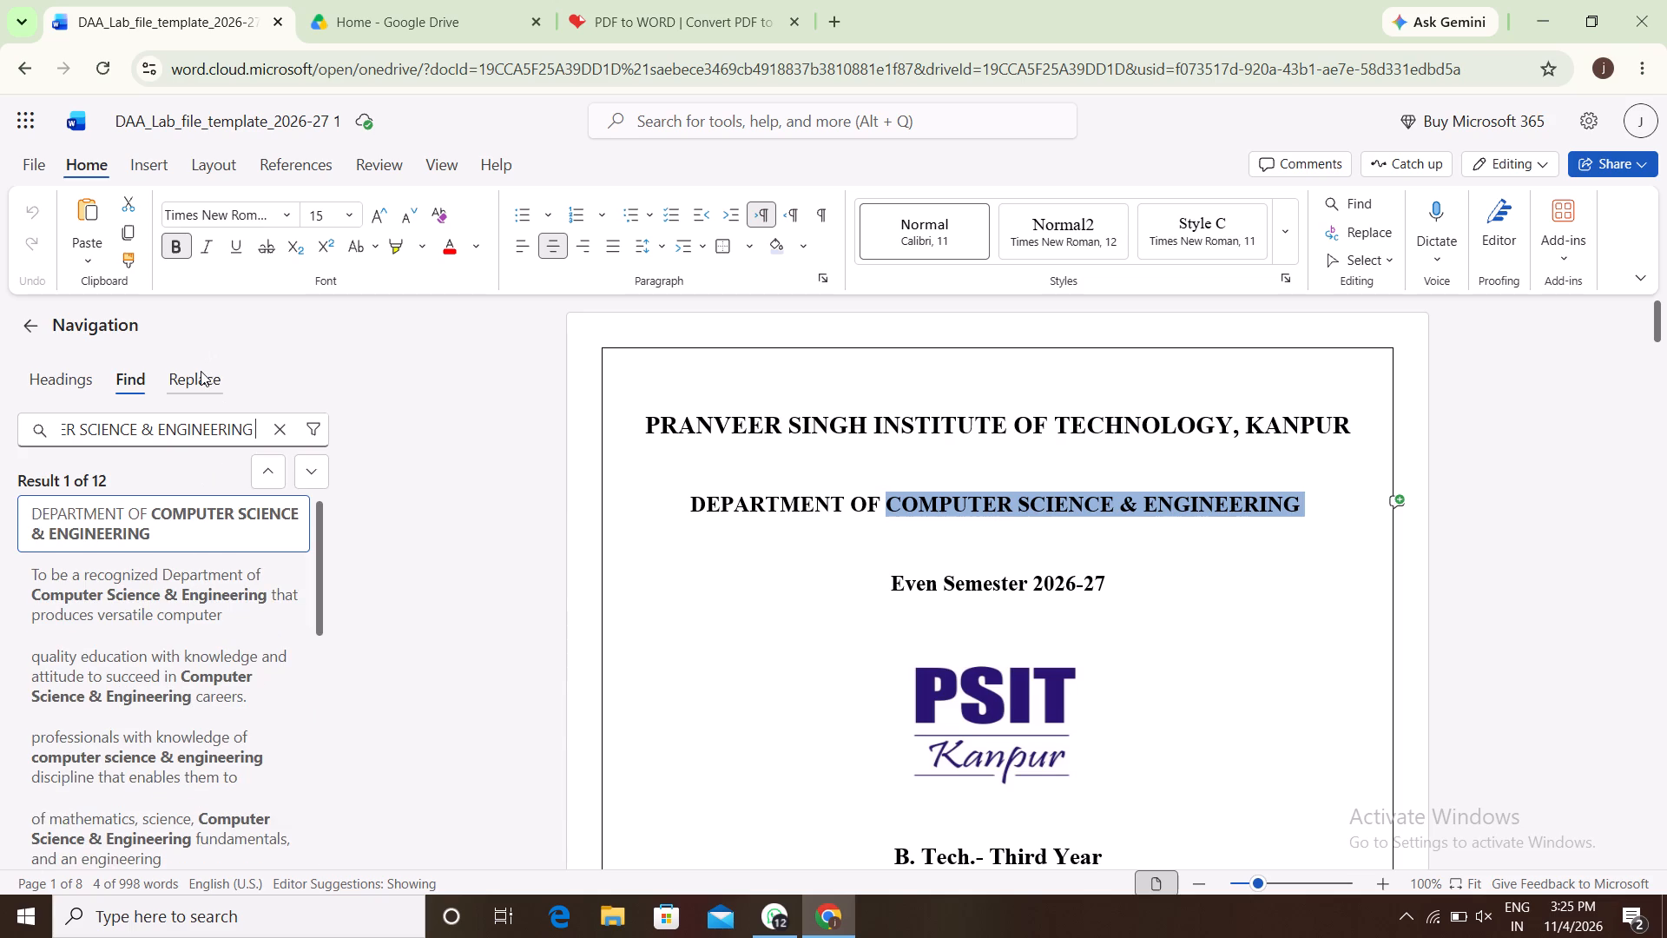
Replace all occurrences of "COMPUTER SCIENCE & ENGINEERING" with "INFORMATION TECHNOLOGY".
left_click(201, 371)
left_click(156, 479)
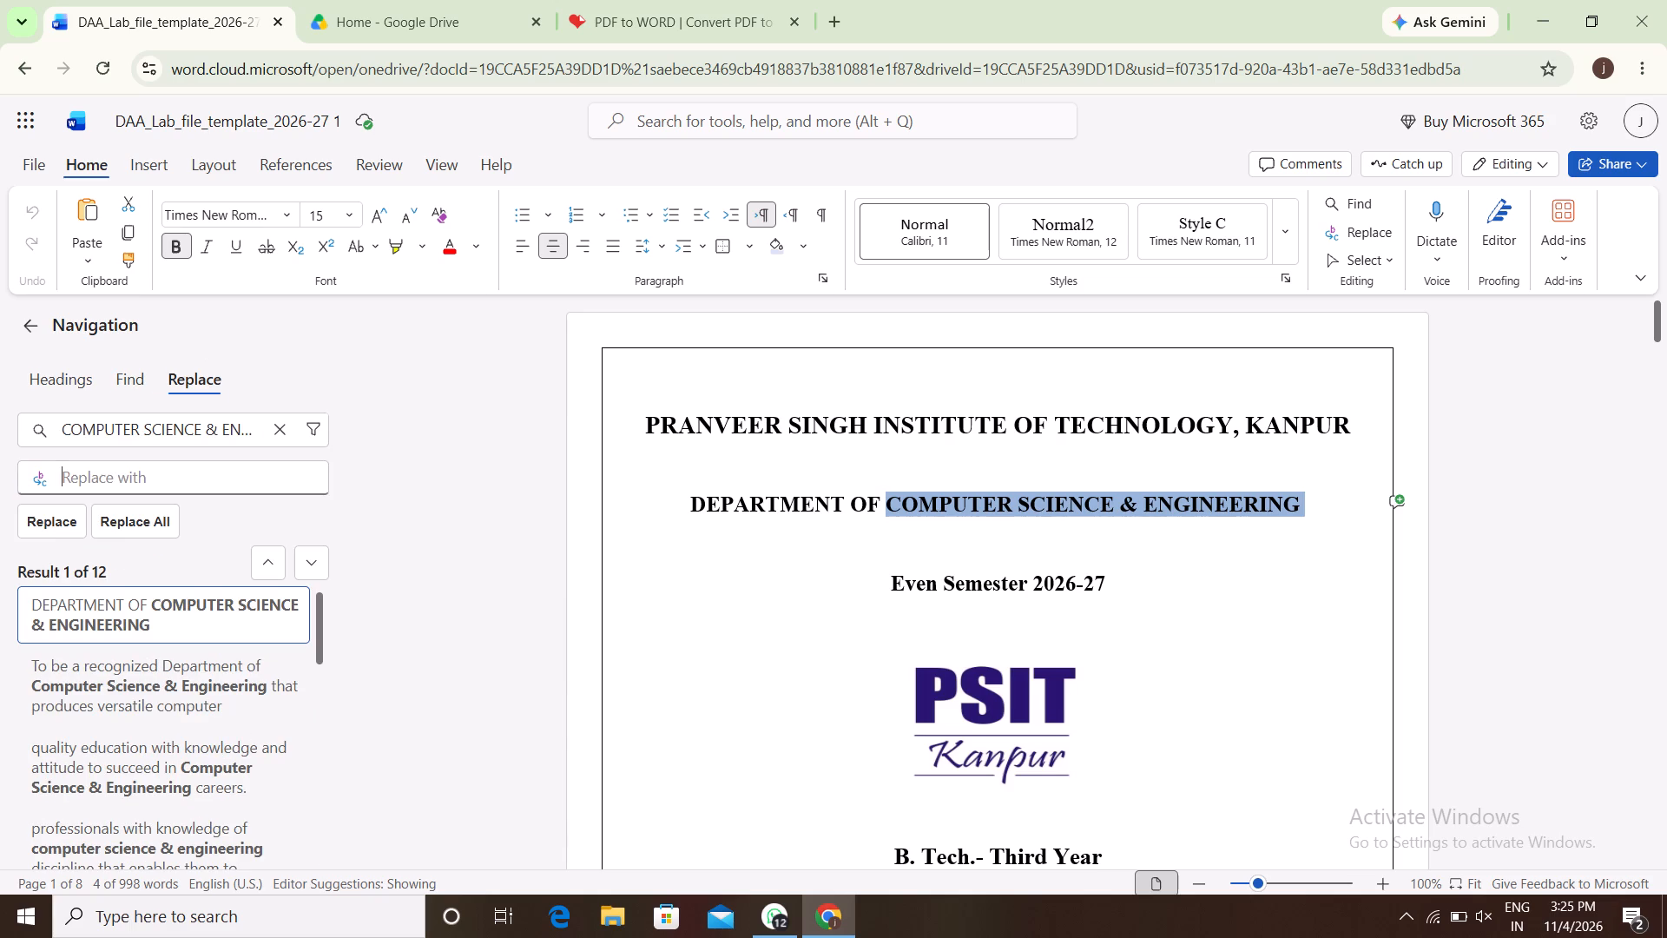
key("shift+i")
key("shift+n")
type("FORMATION TECHNOLOGY")
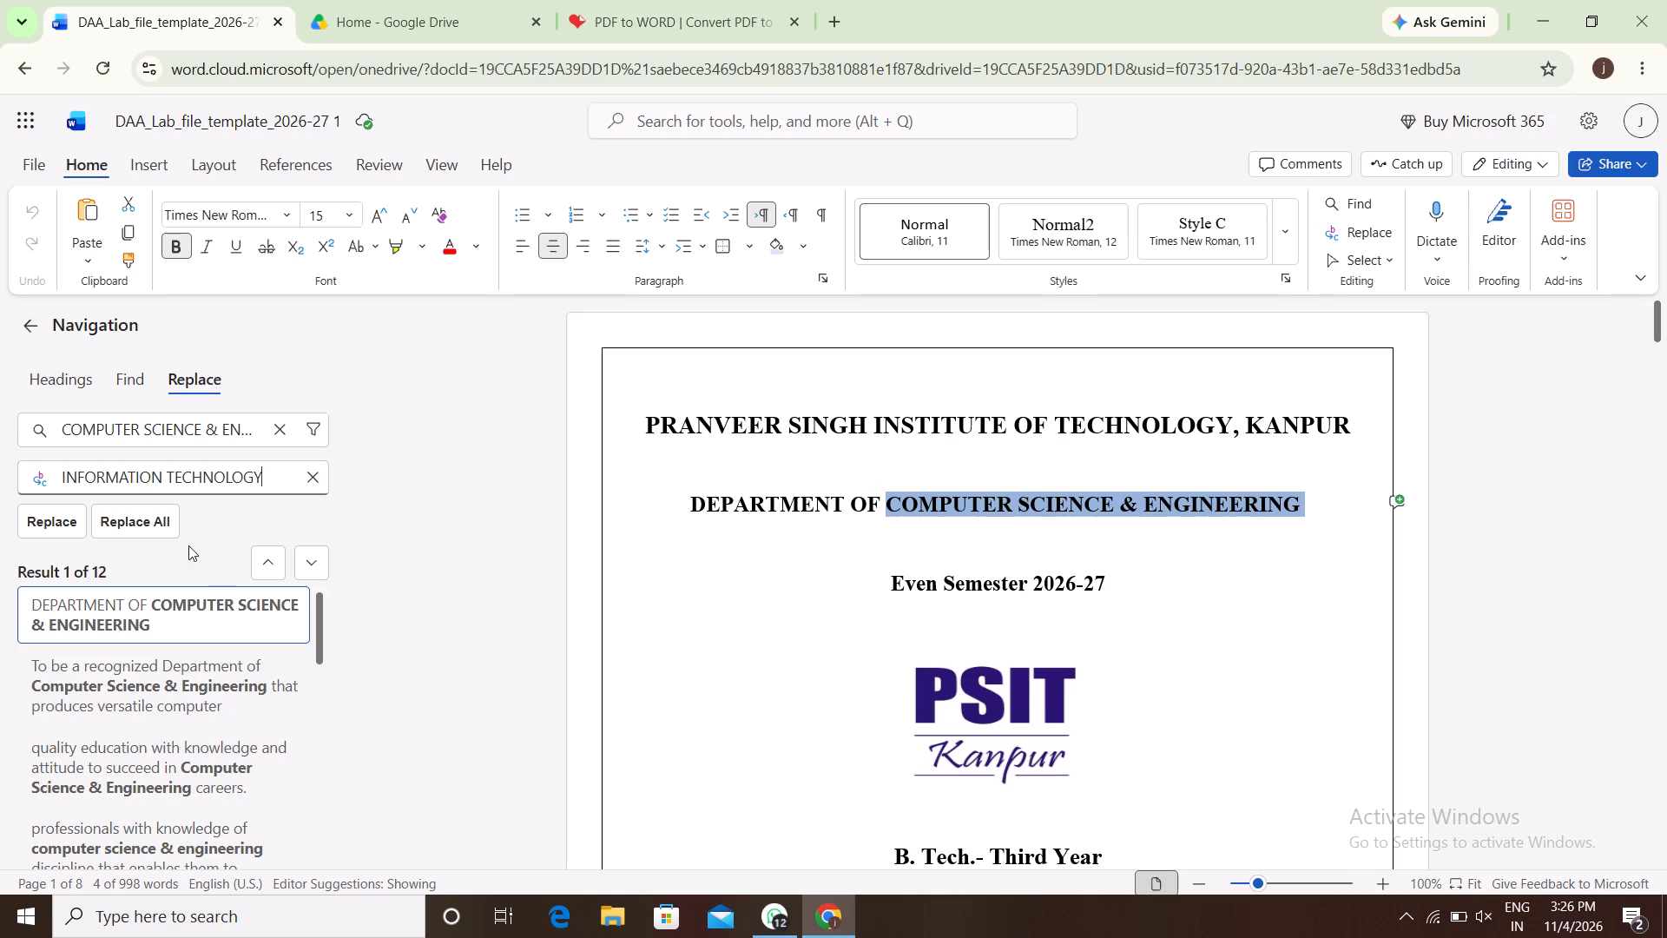
left_click(162, 525)
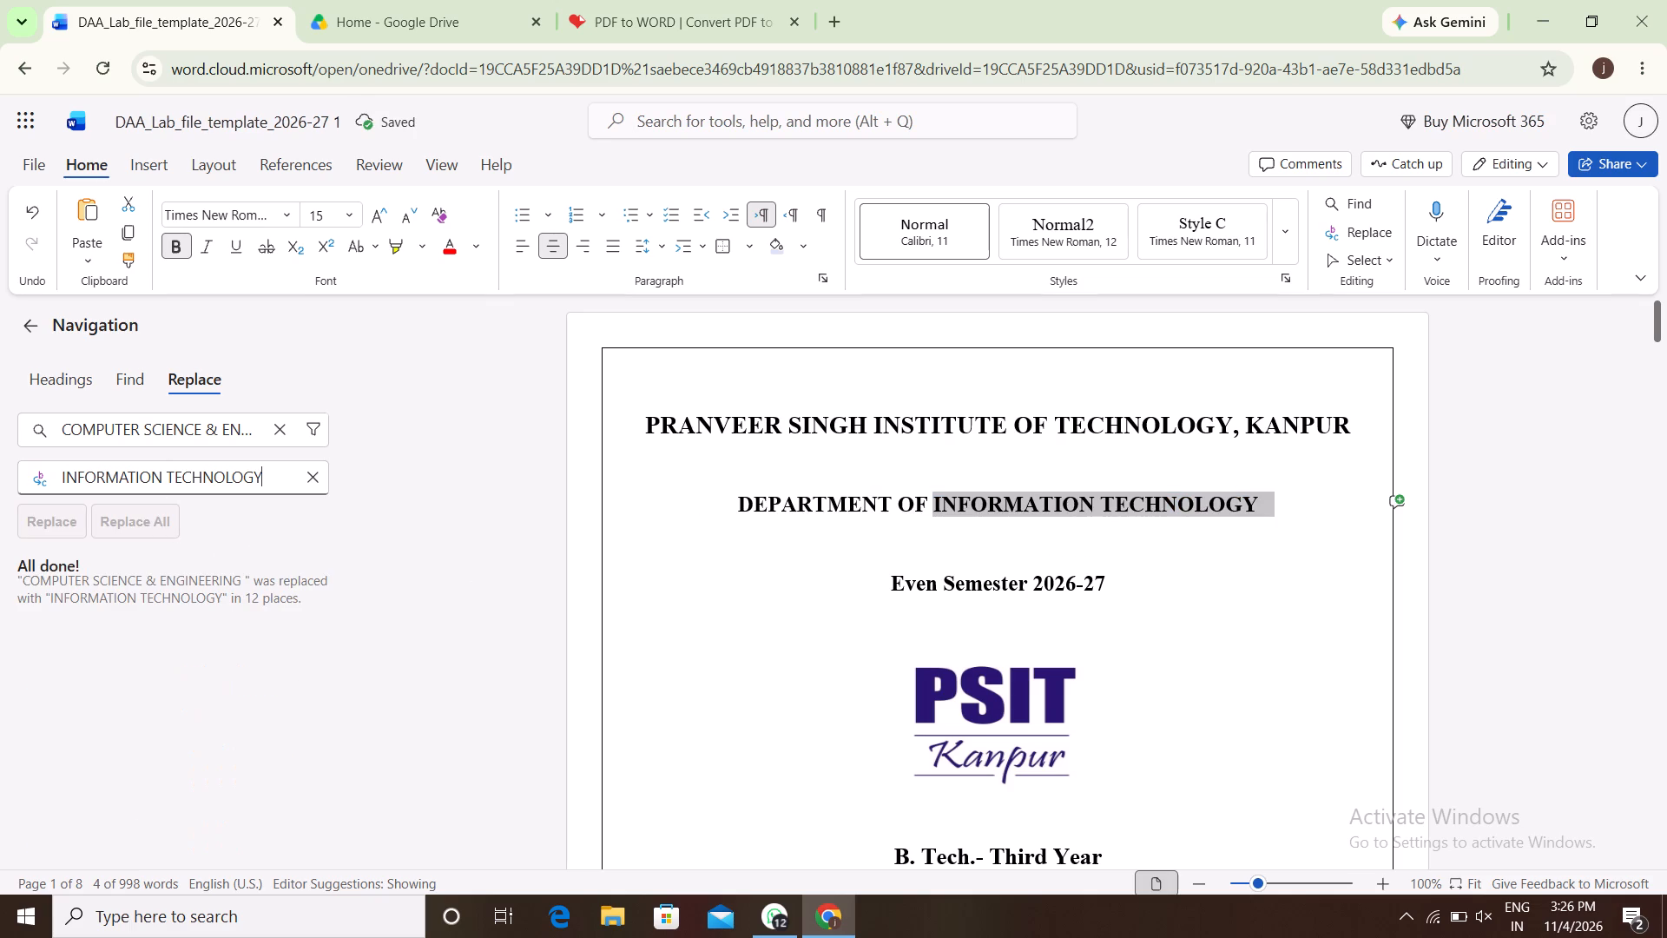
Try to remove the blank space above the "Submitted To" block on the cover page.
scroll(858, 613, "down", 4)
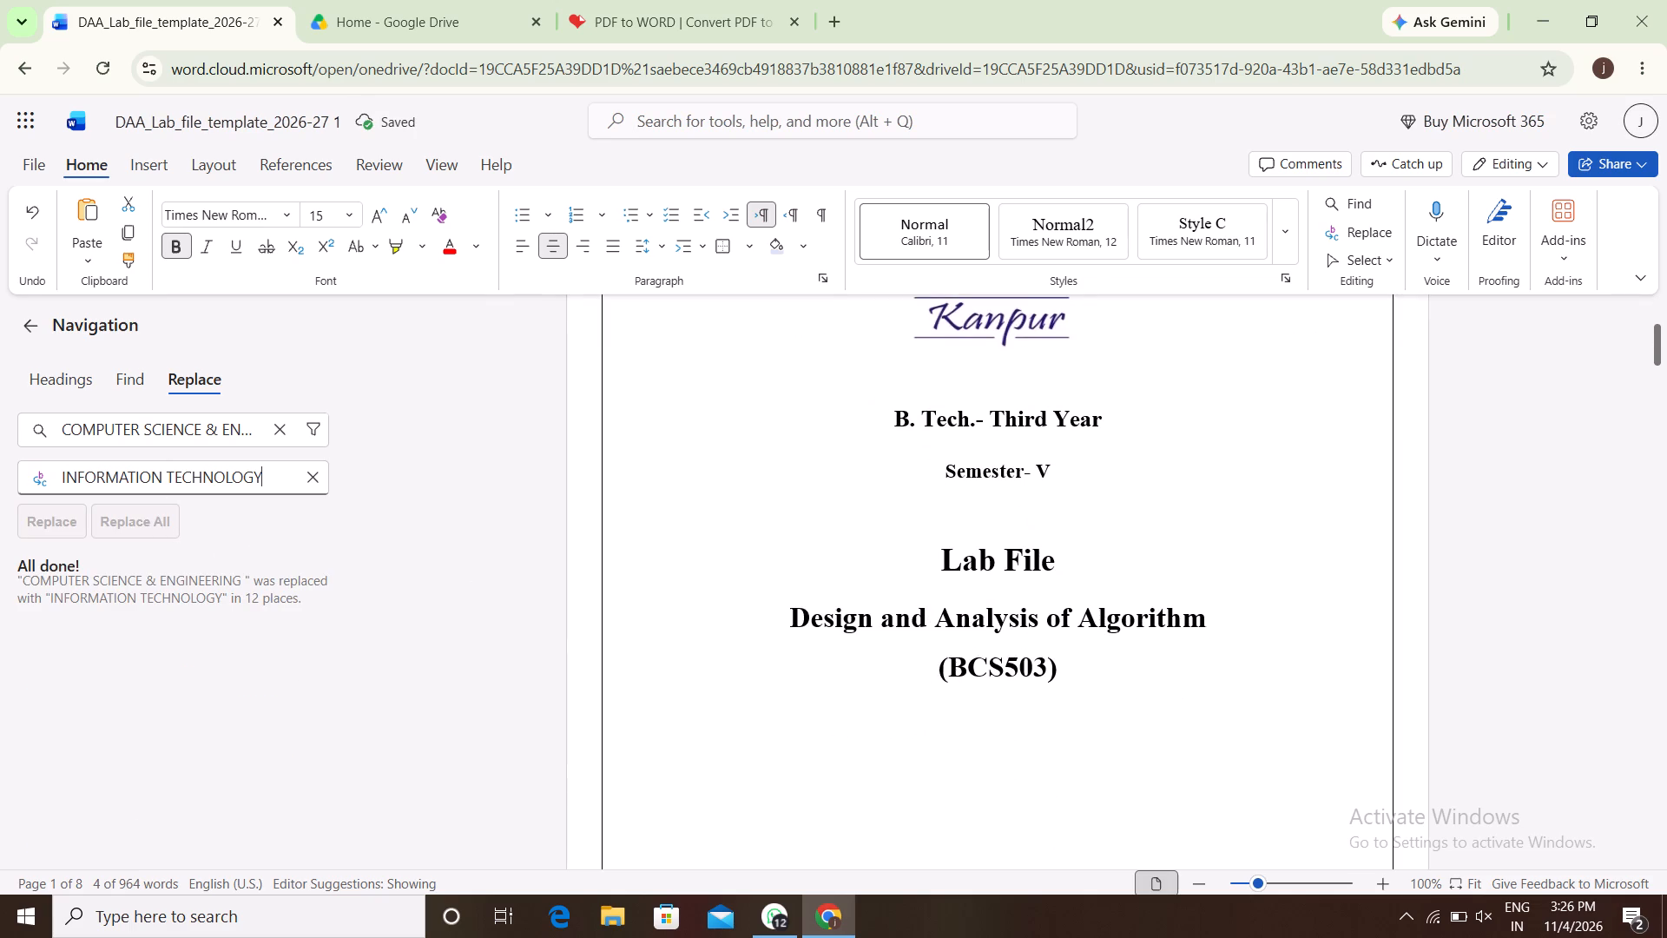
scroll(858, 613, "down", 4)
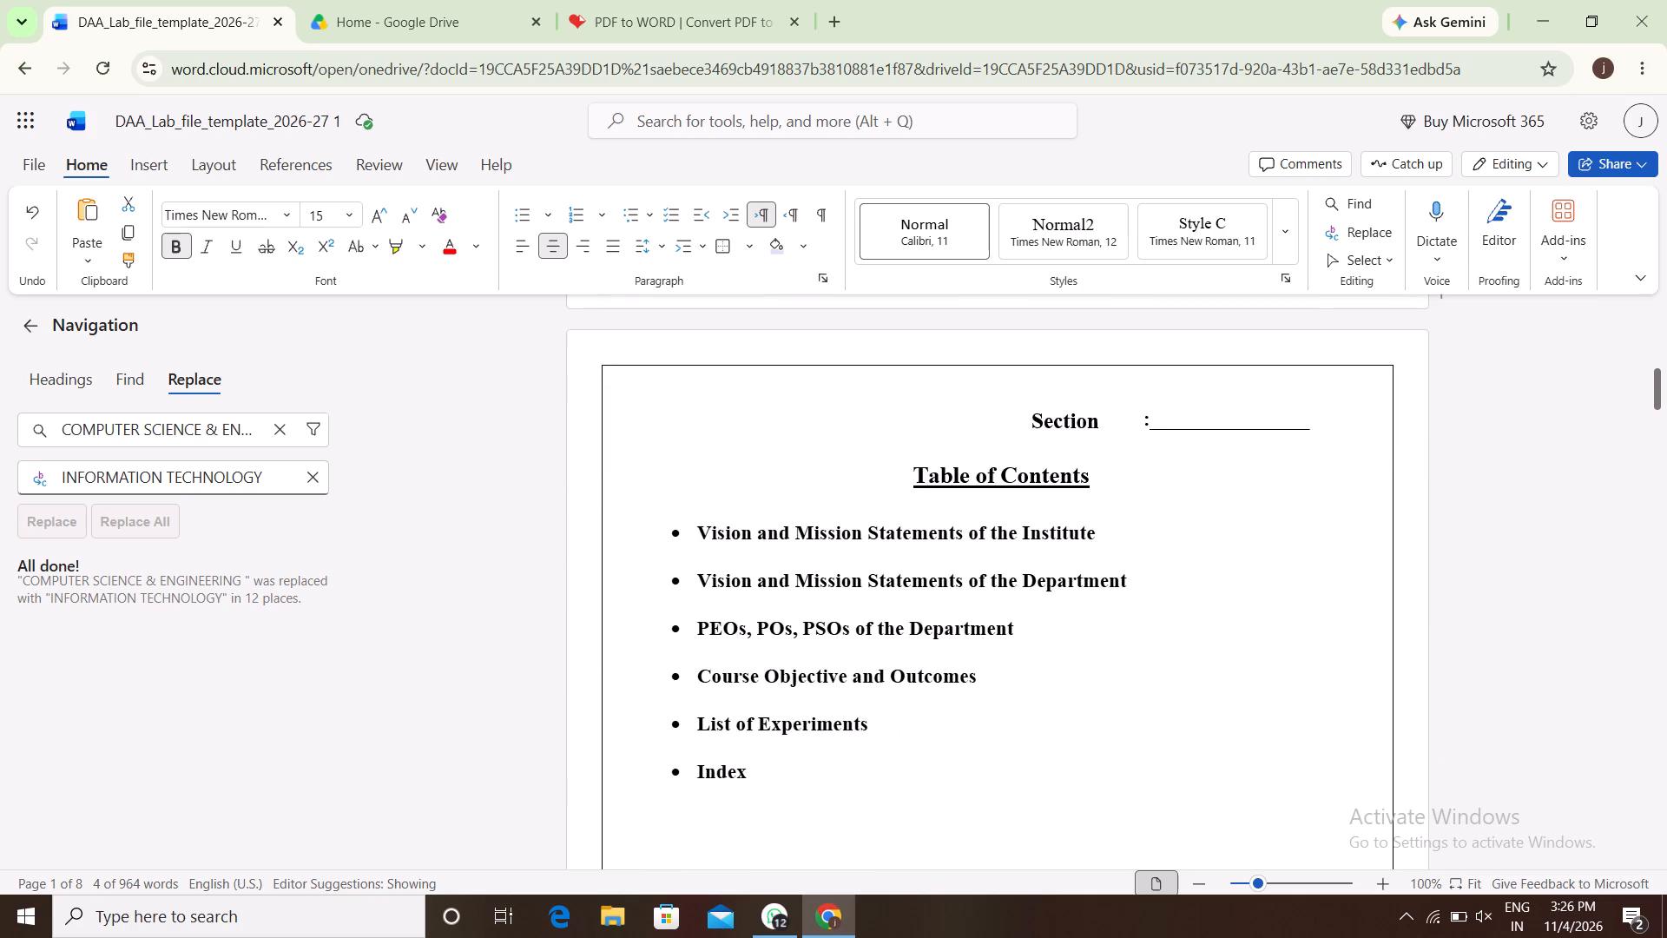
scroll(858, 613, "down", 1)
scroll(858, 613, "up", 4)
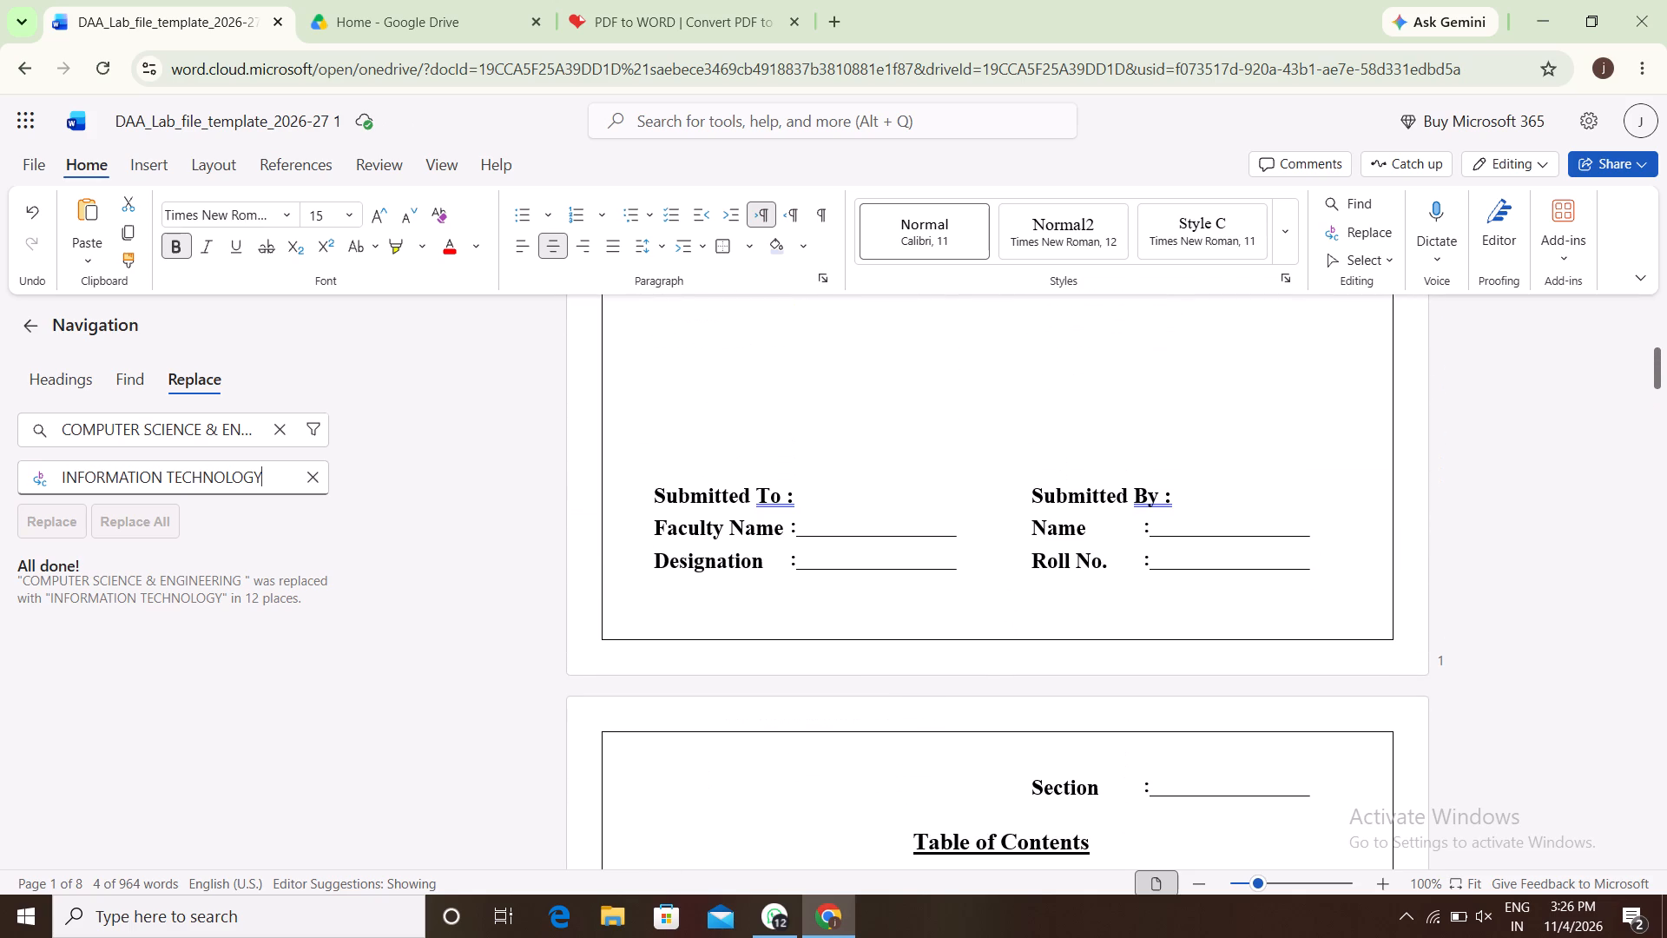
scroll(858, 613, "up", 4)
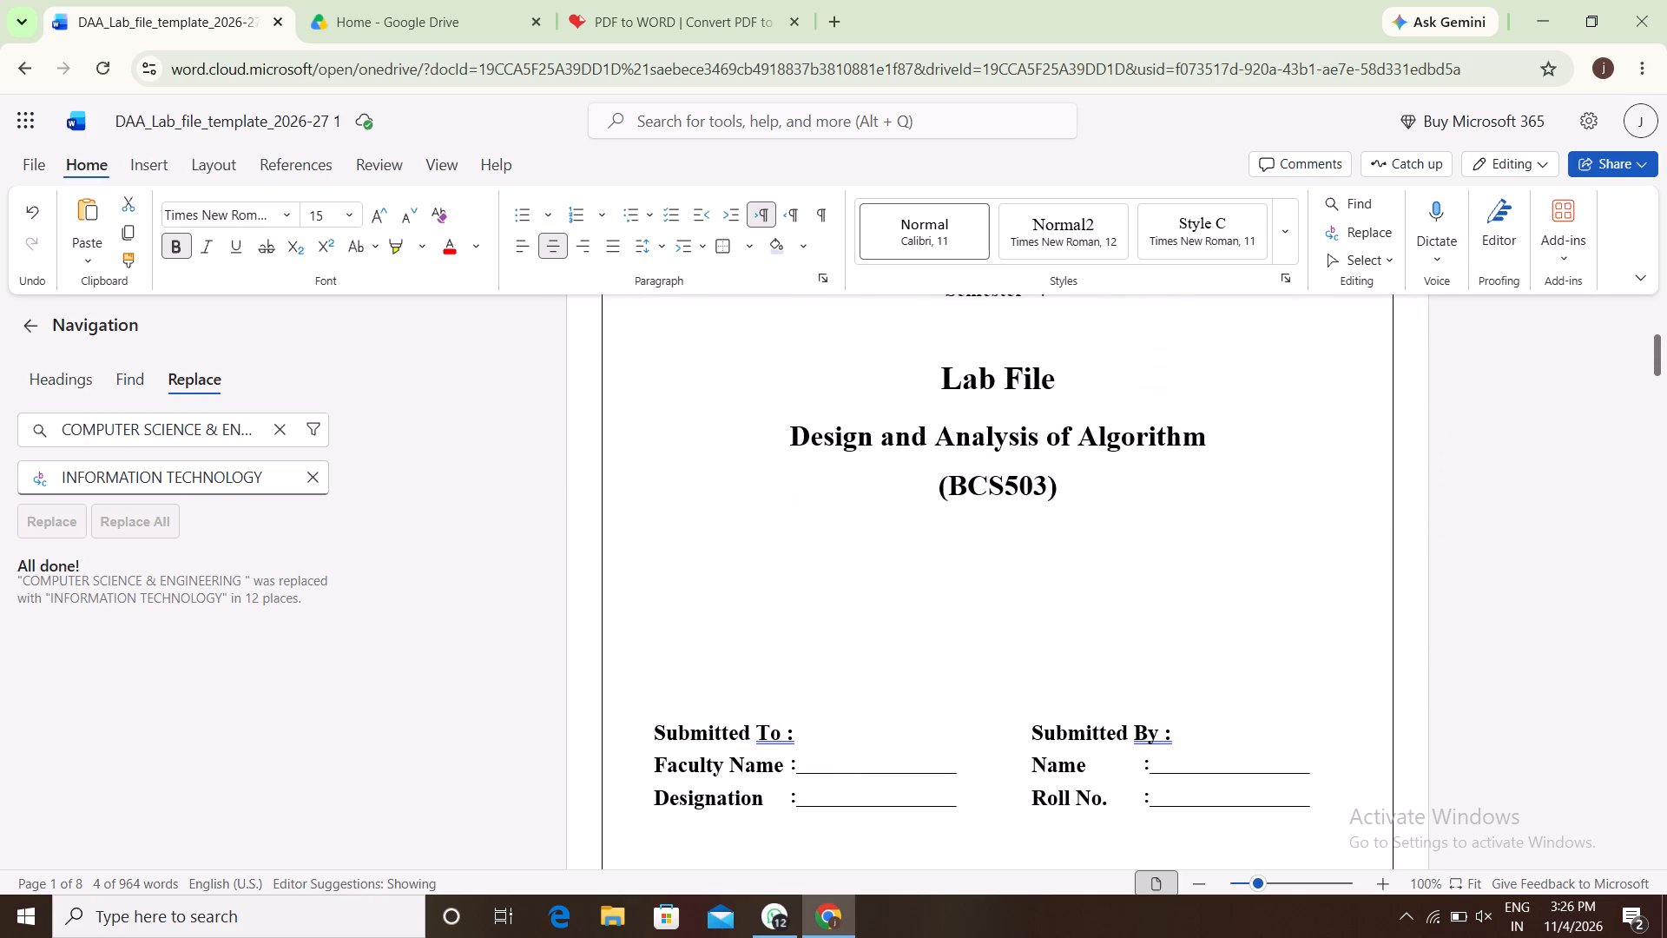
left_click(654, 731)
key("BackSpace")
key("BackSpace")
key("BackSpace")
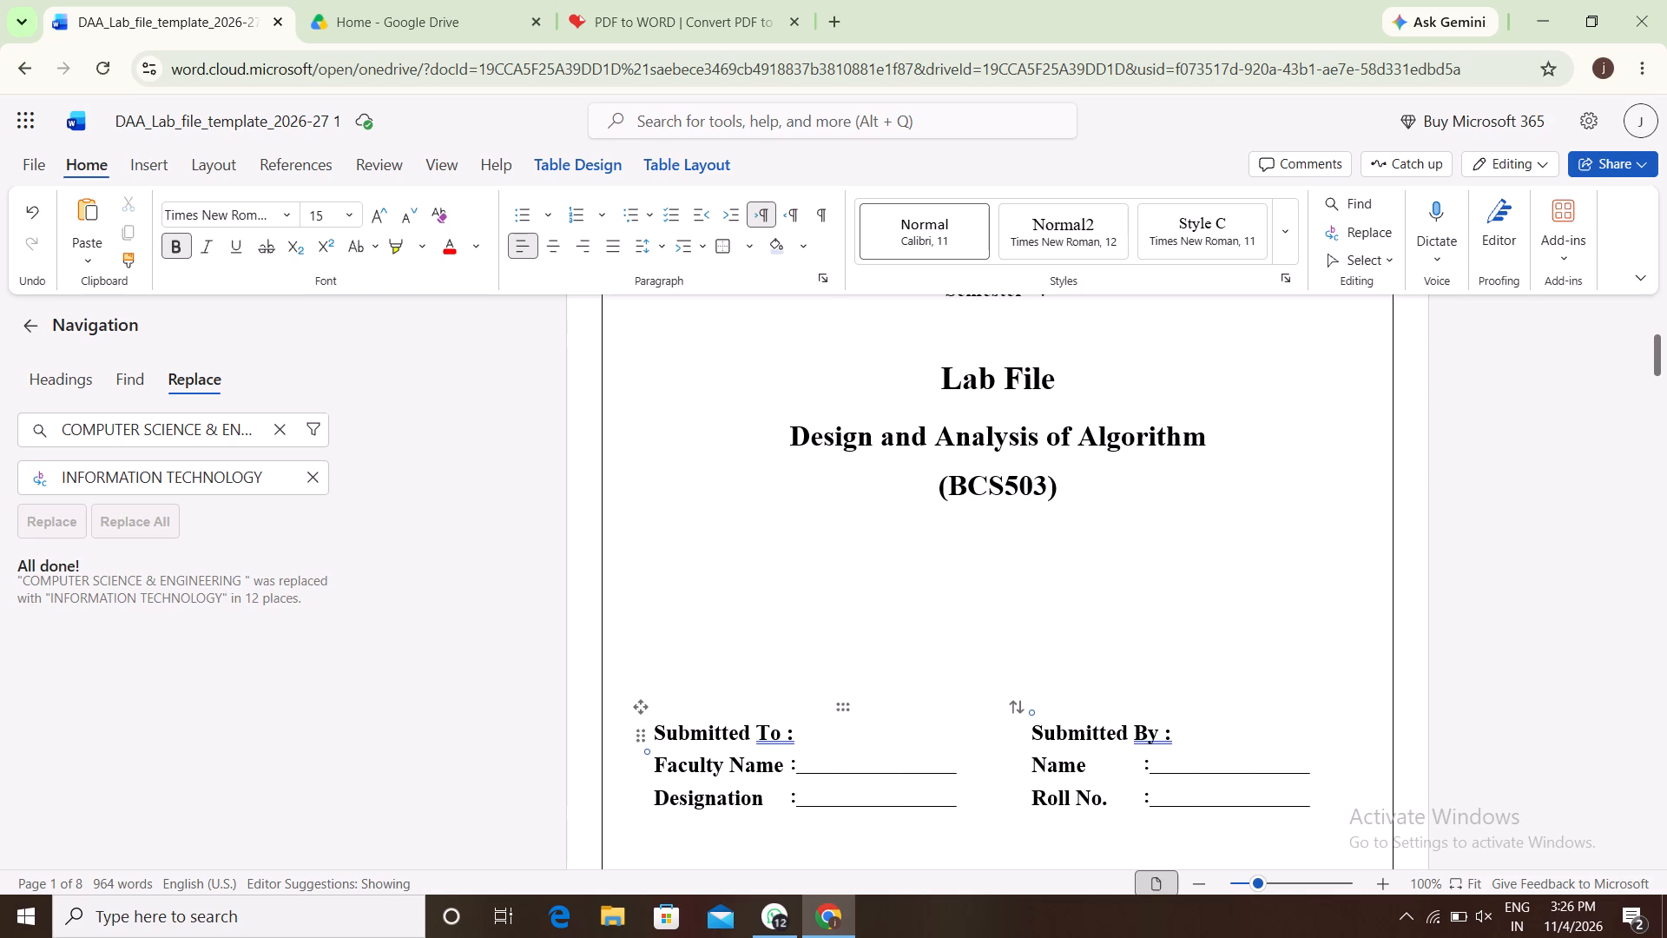
Insert the missing space after "INFORMATION TECHNOLOGY" in the Department Vision Statement and in point i of the Department Mission Statements.
scroll(682, 658, "down", 4)
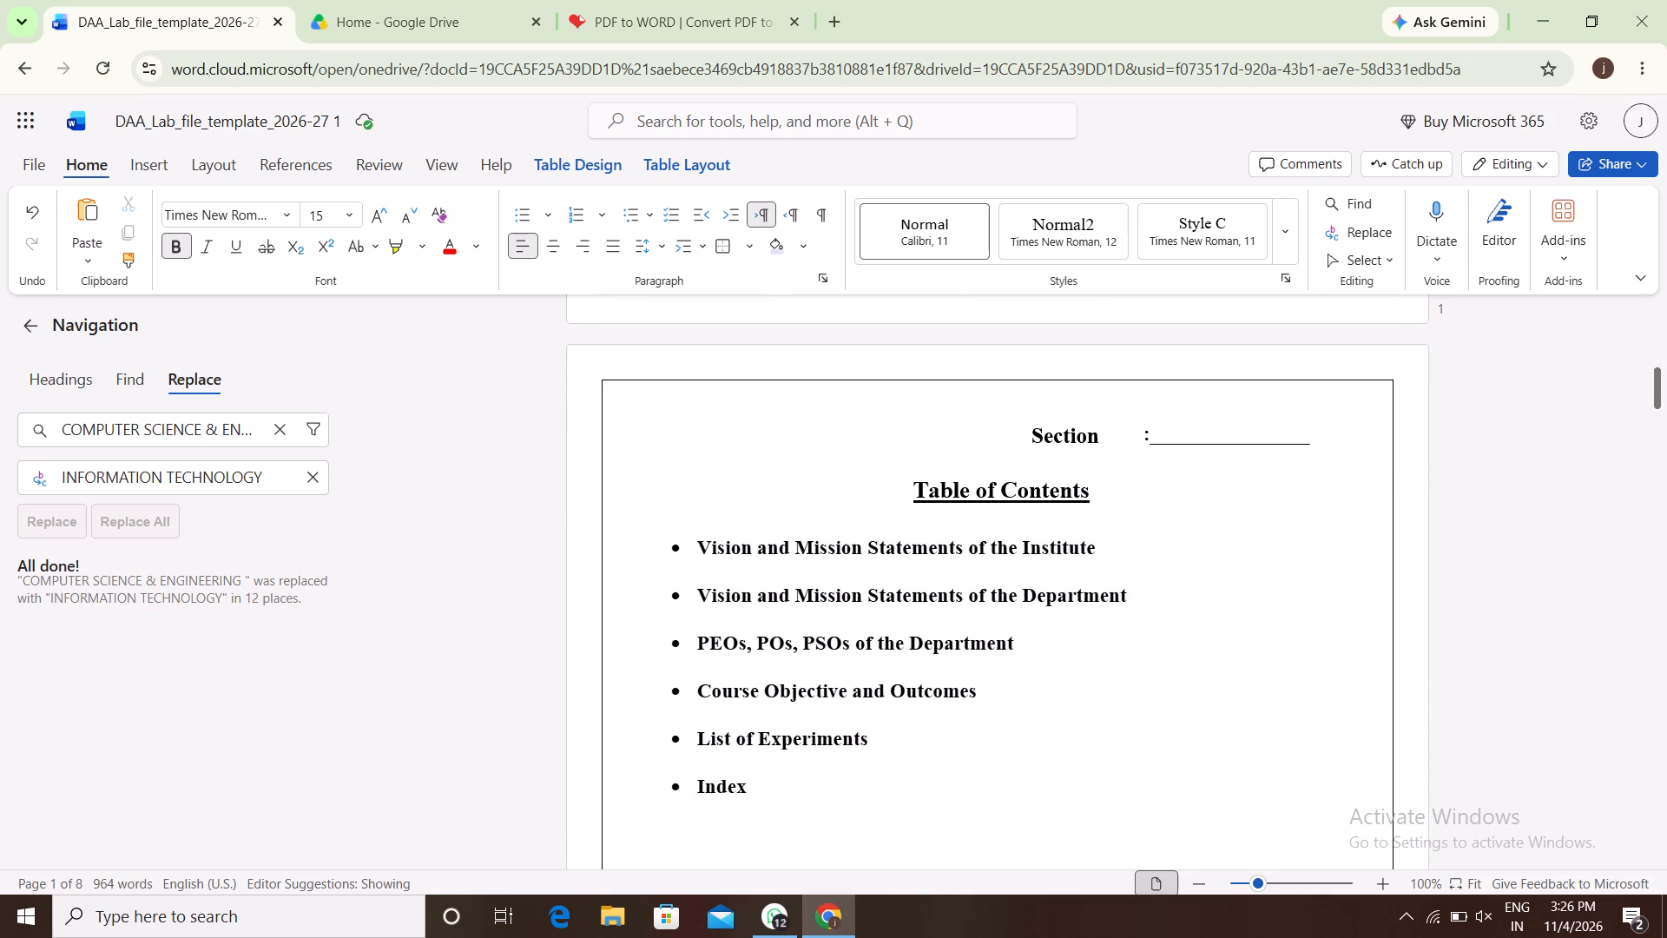
scroll(682, 658, "down", 8)
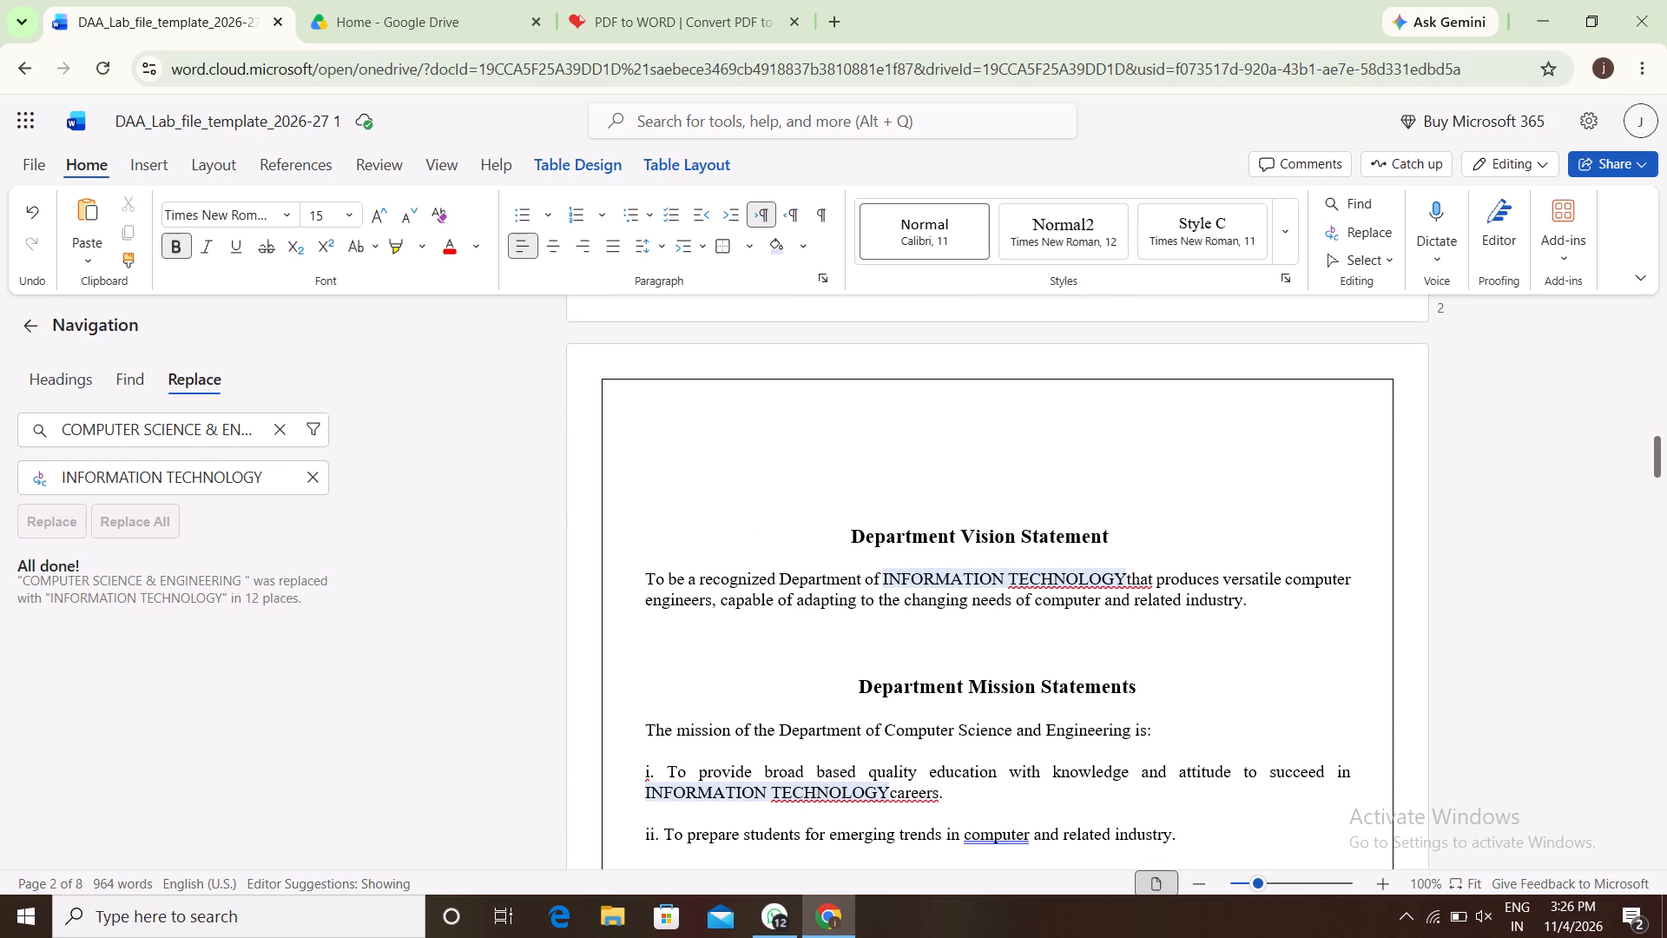
left_click(1128, 580)
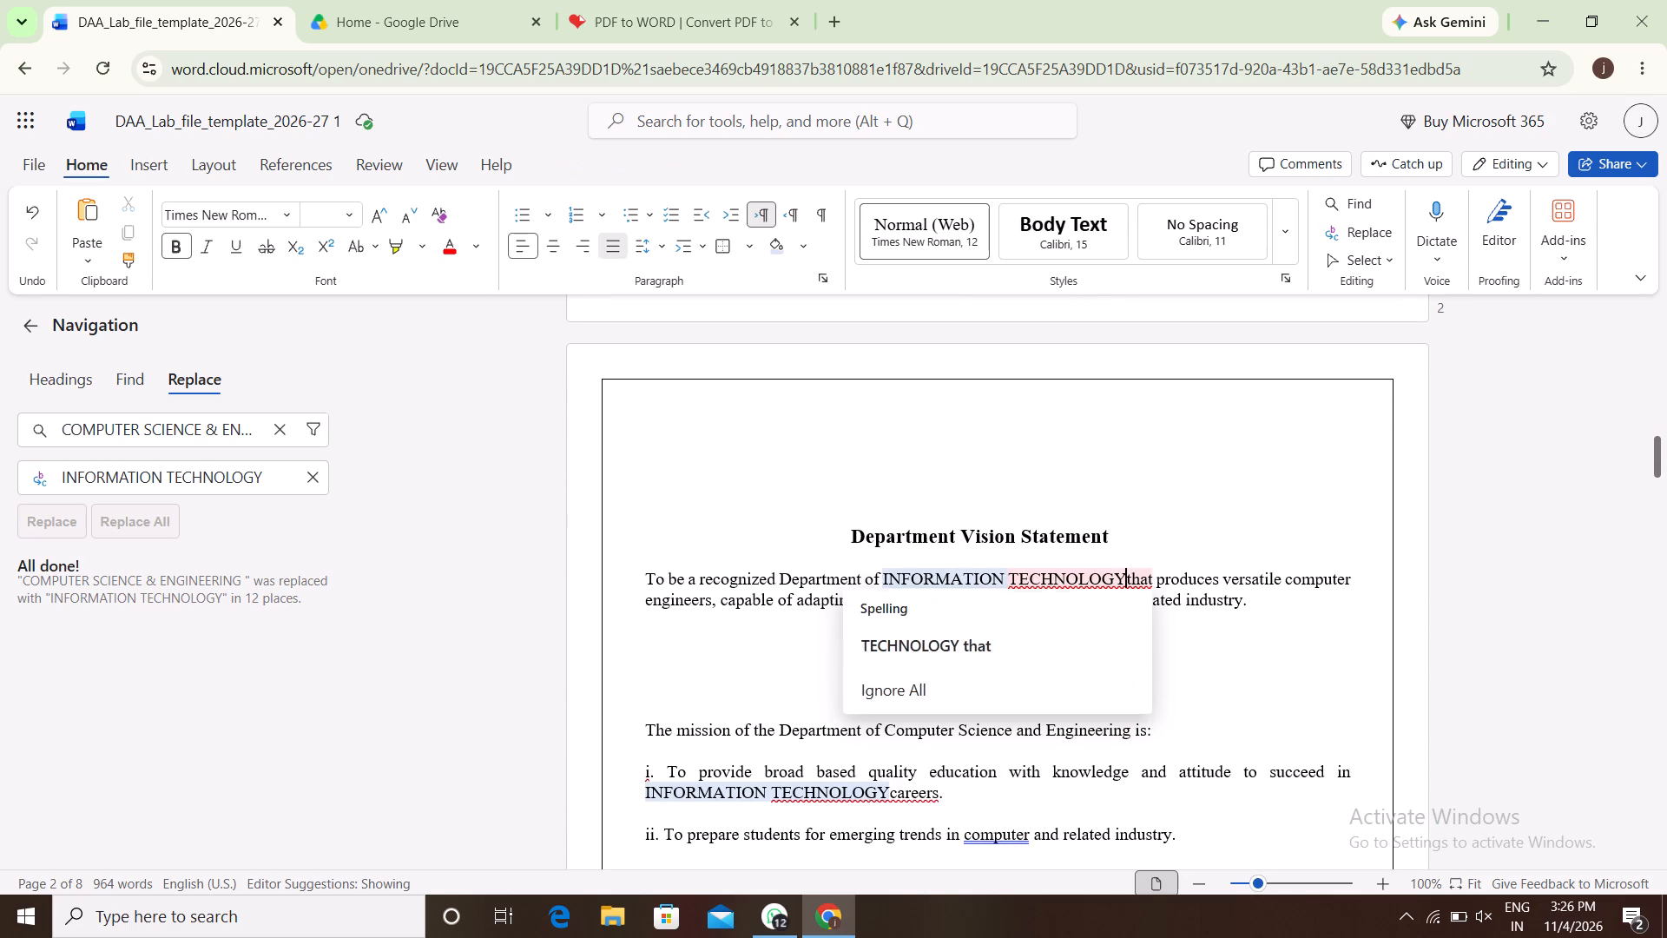
left_click(1172, 529)
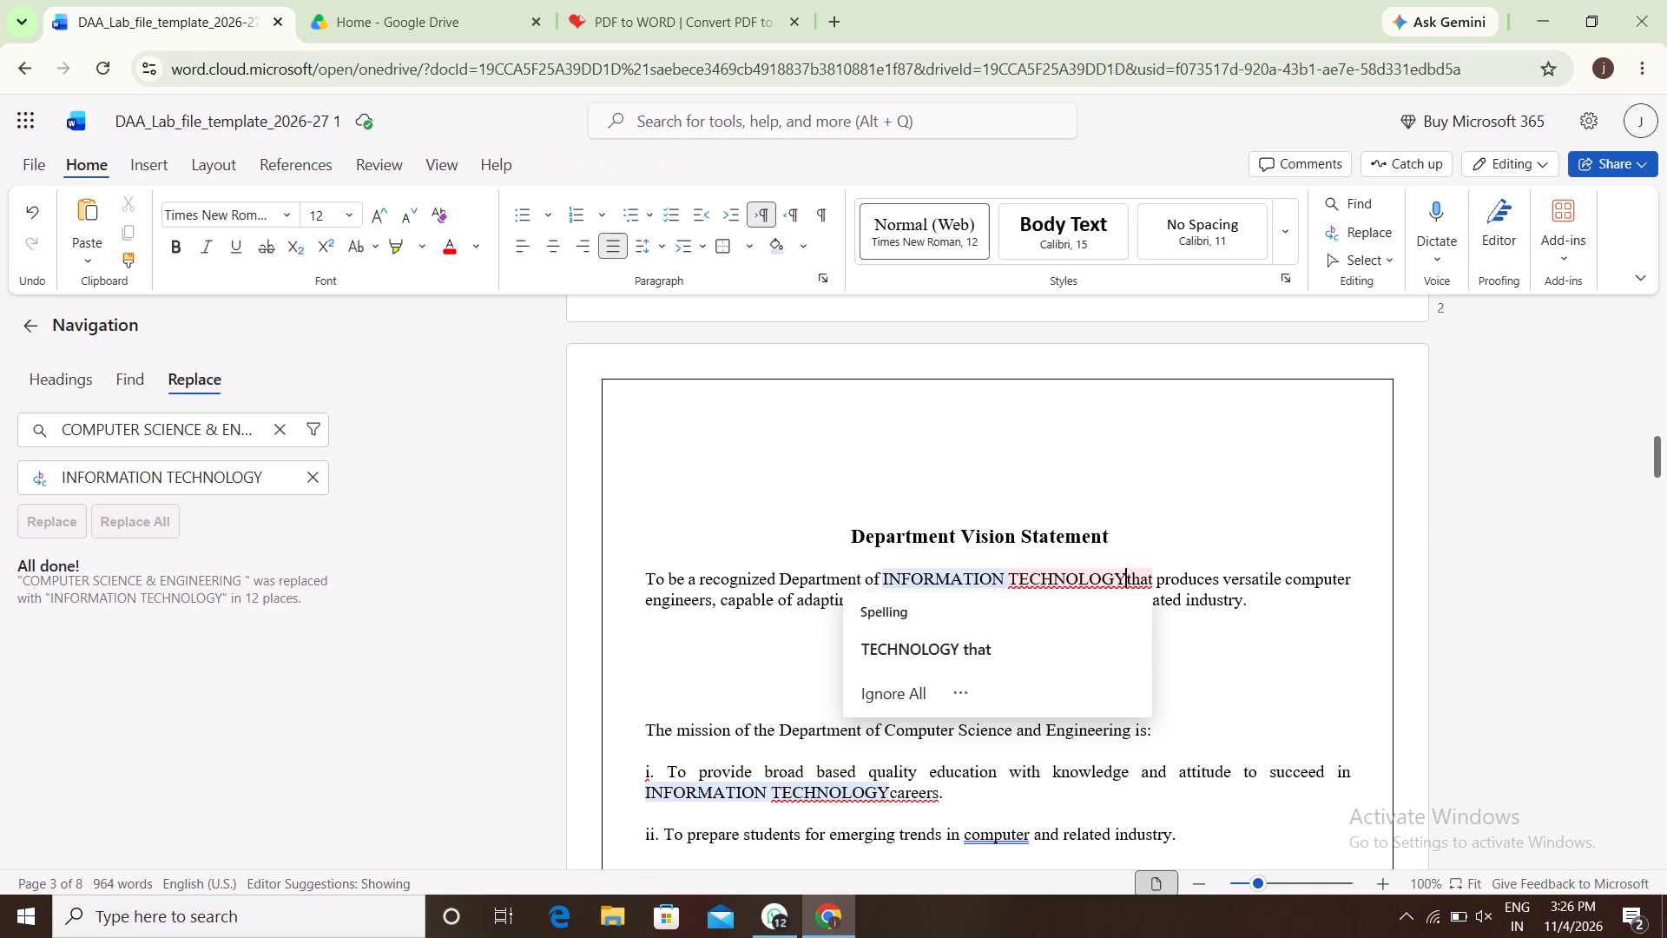
scroll(1172, 529, "down", 1)
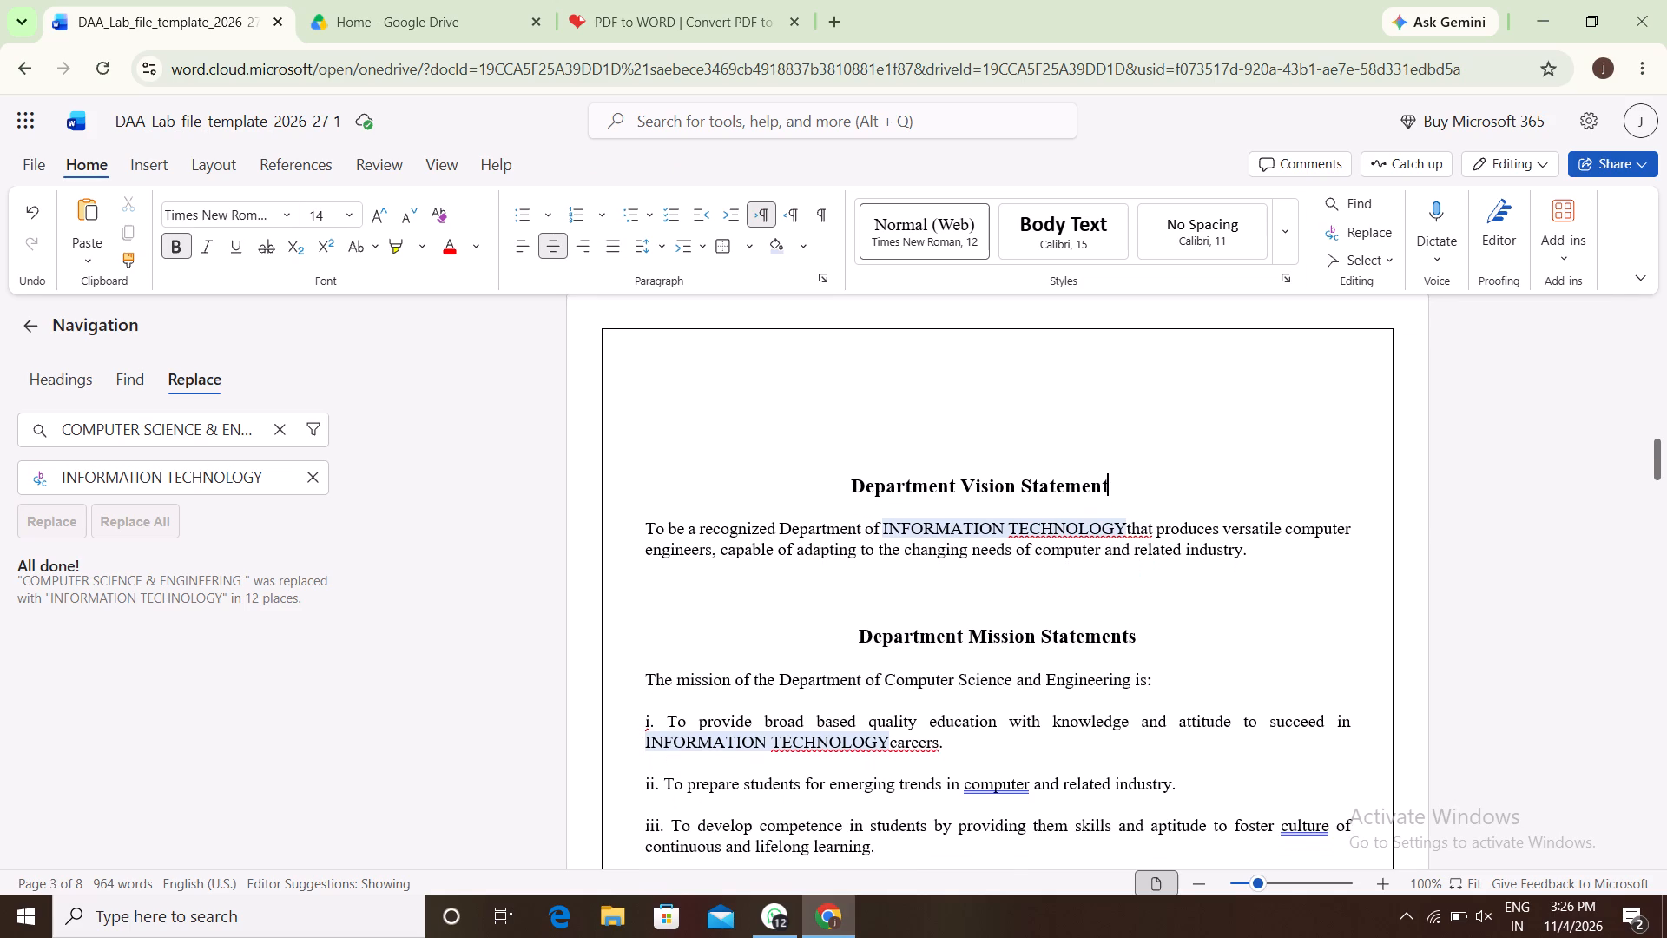
scroll(919, 522, "up", 4)
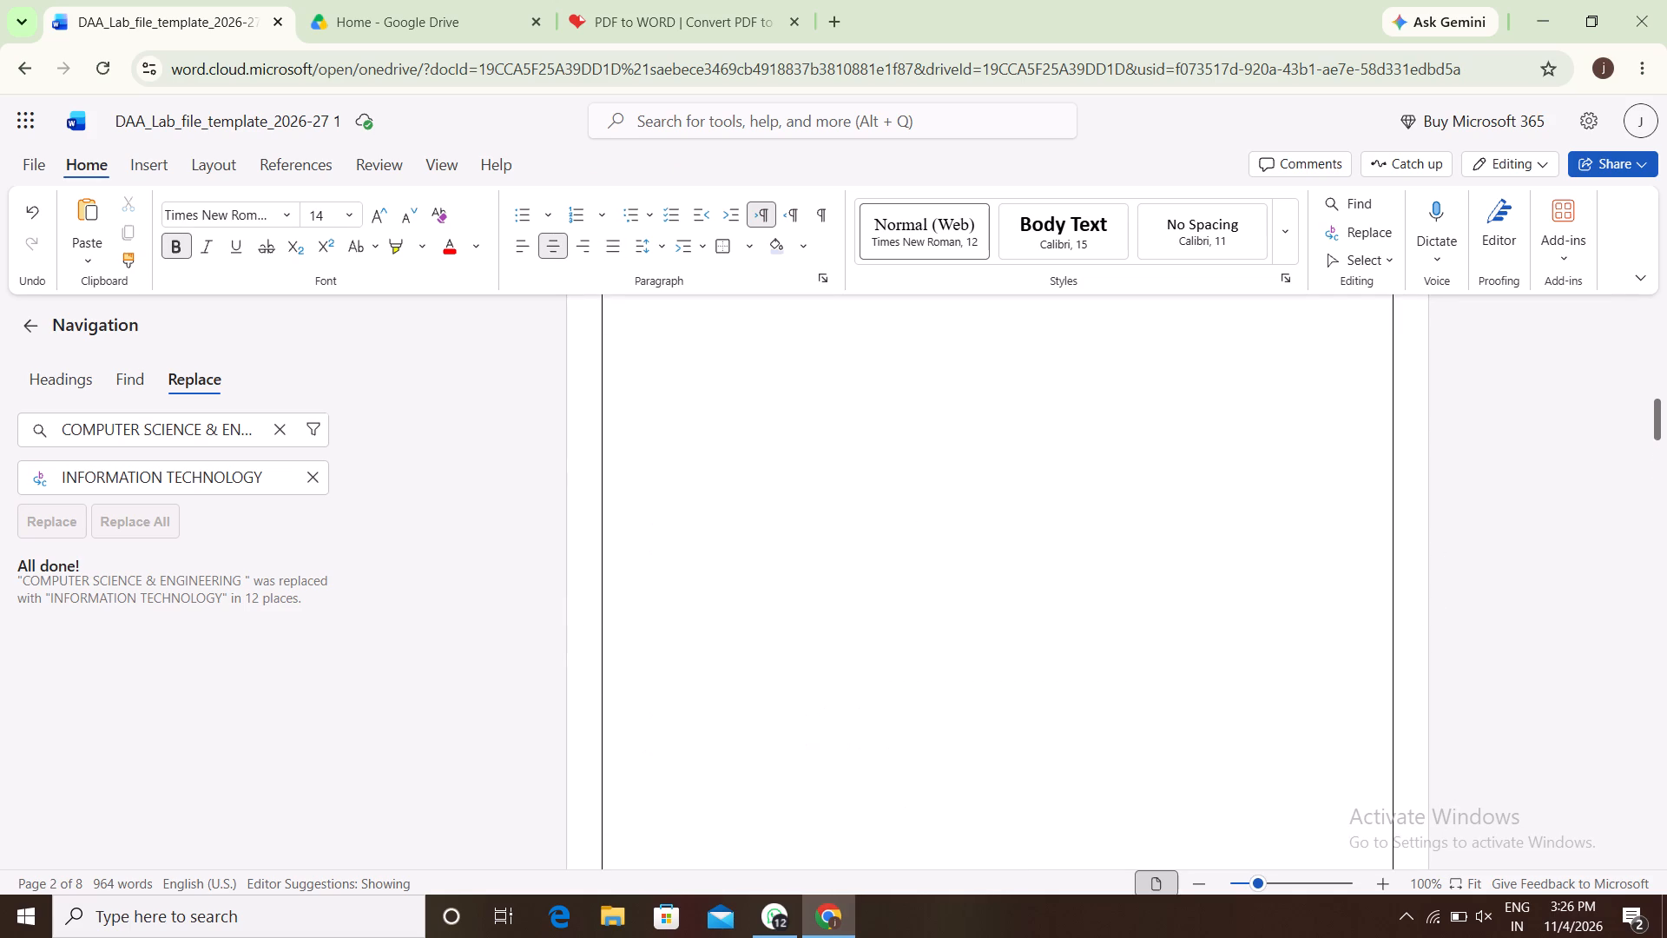
scroll(919, 522, "up", 7)
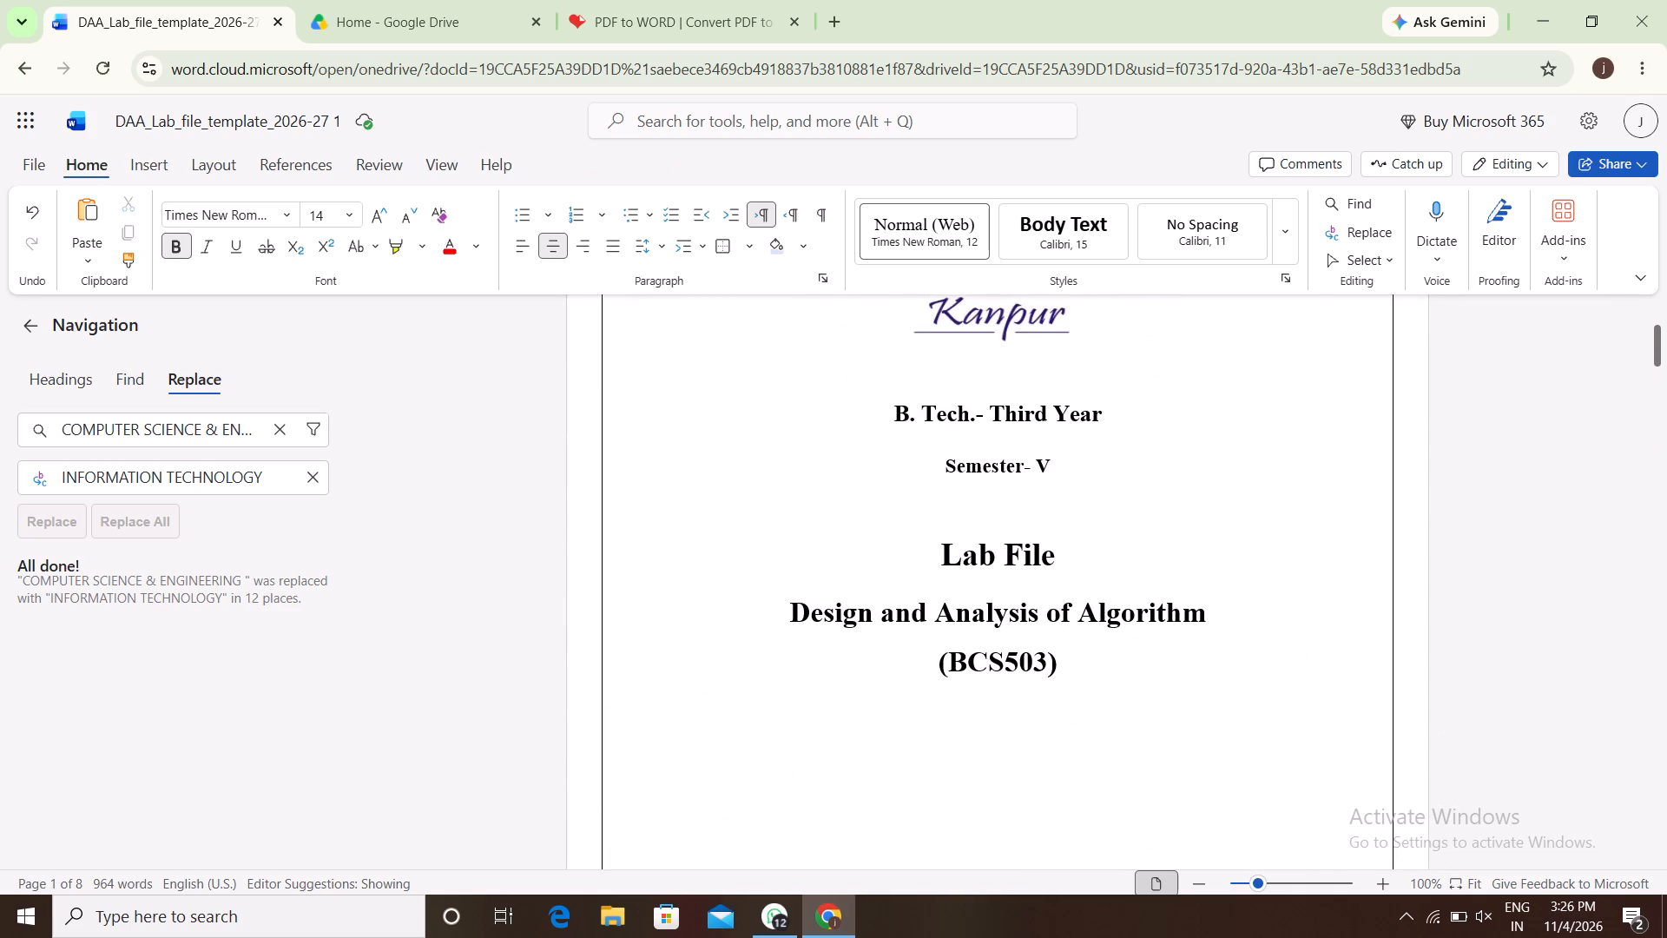
scroll(919, 522, "down", 6)
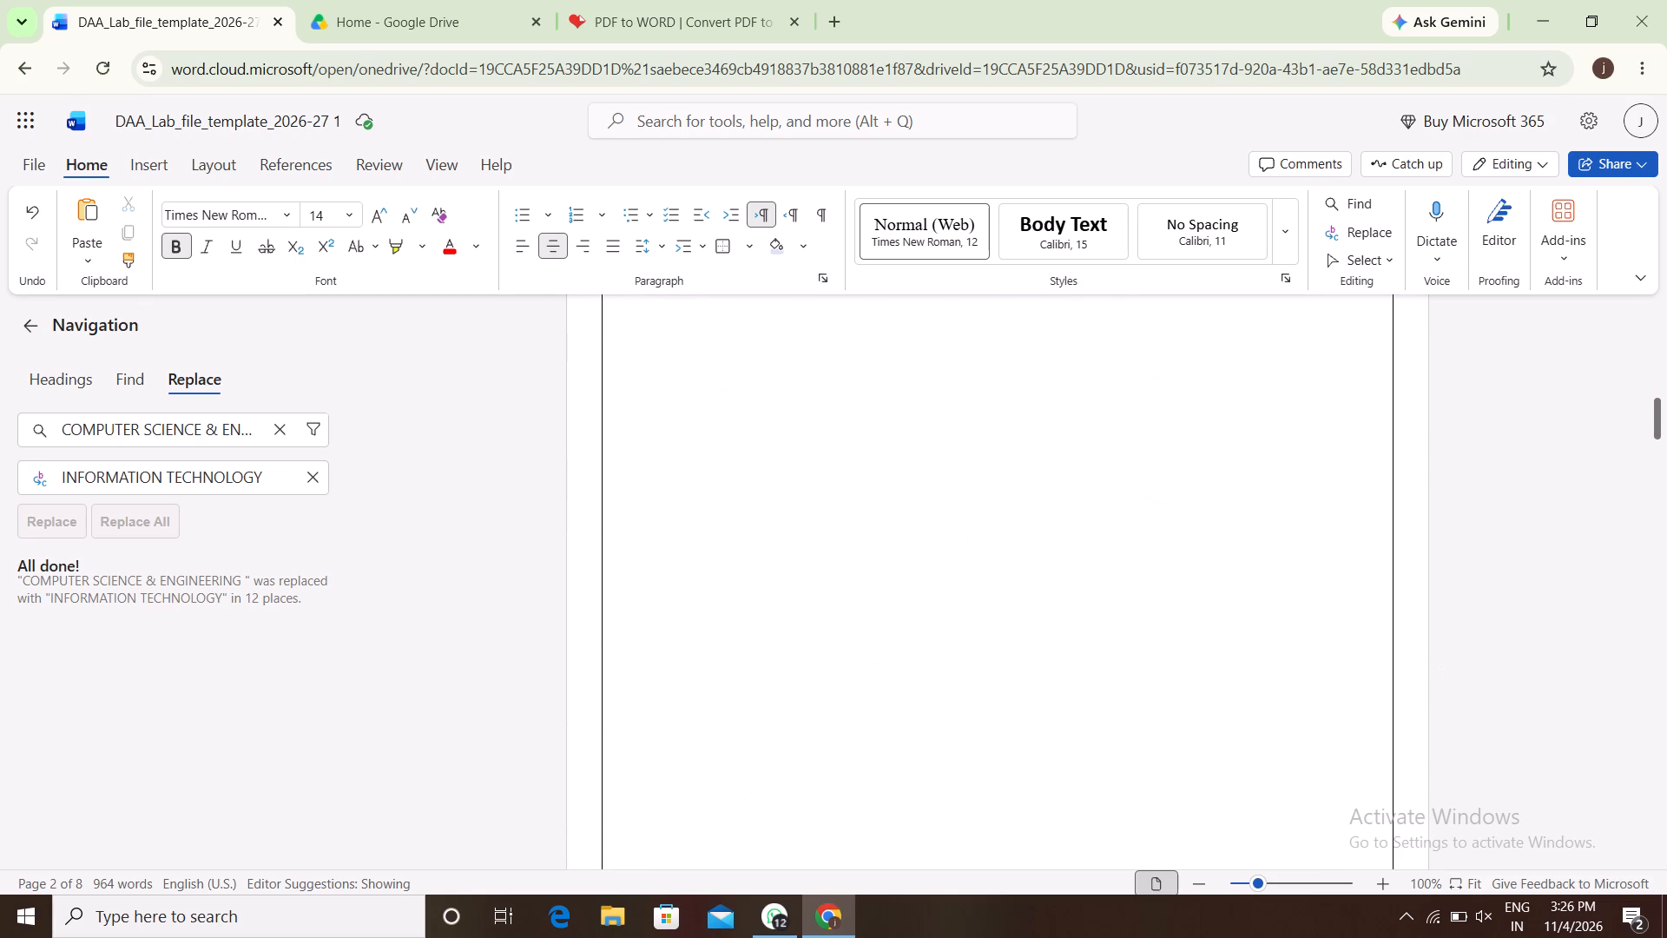
scroll(919, 522, "down", 7)
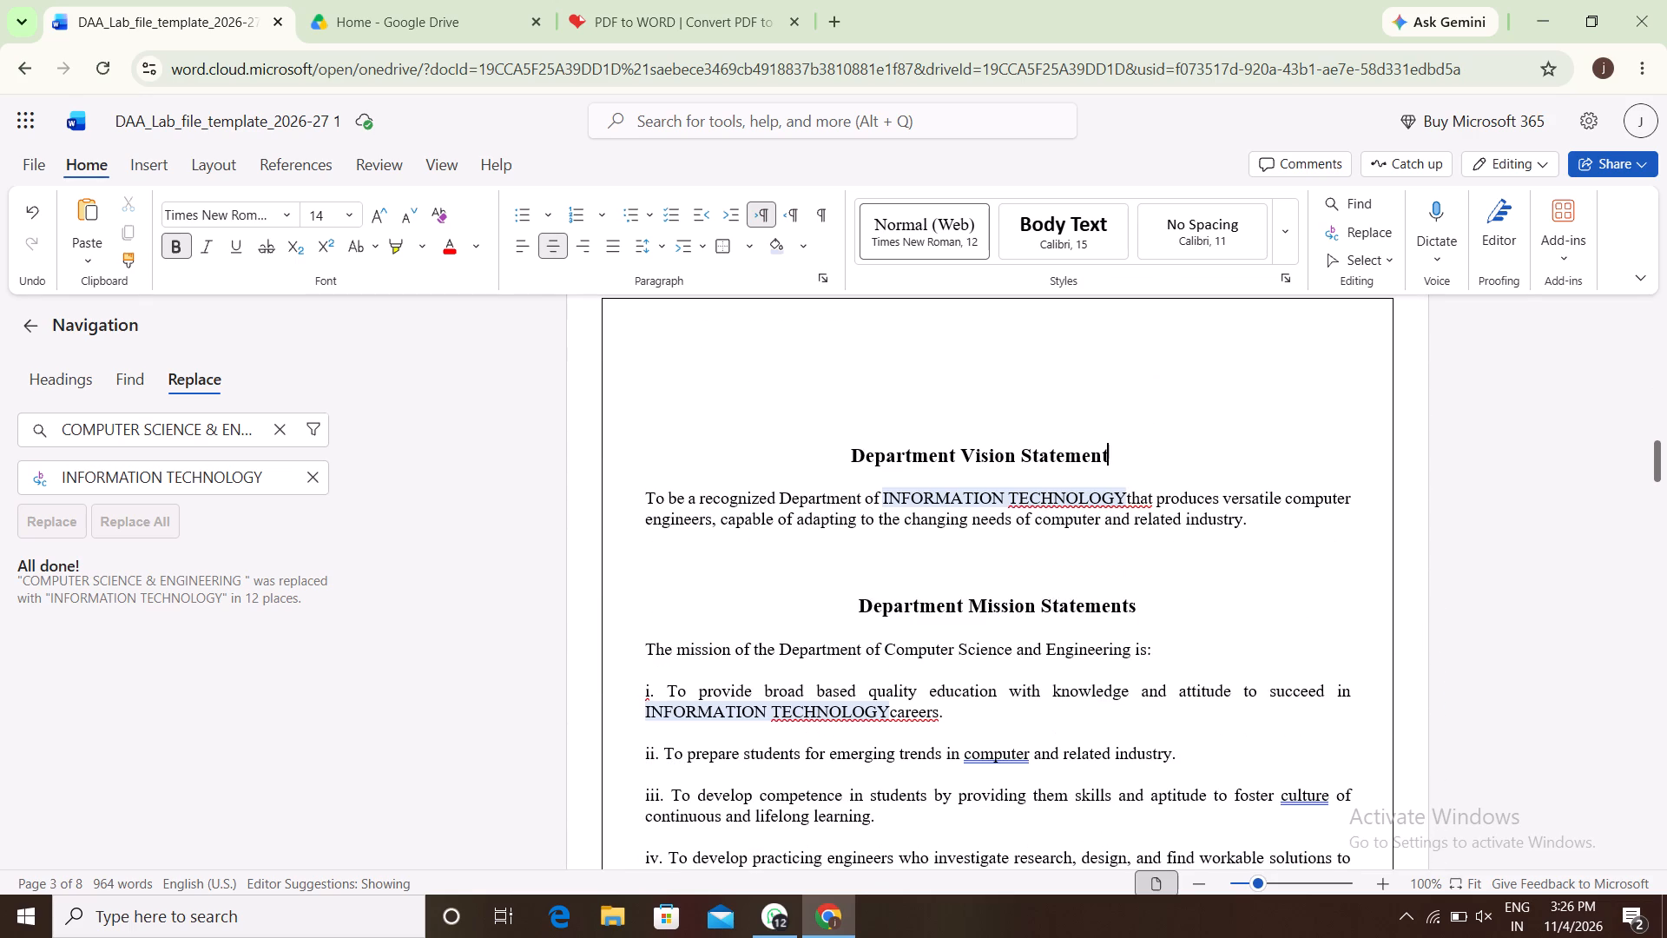
left_click(1123, 495)
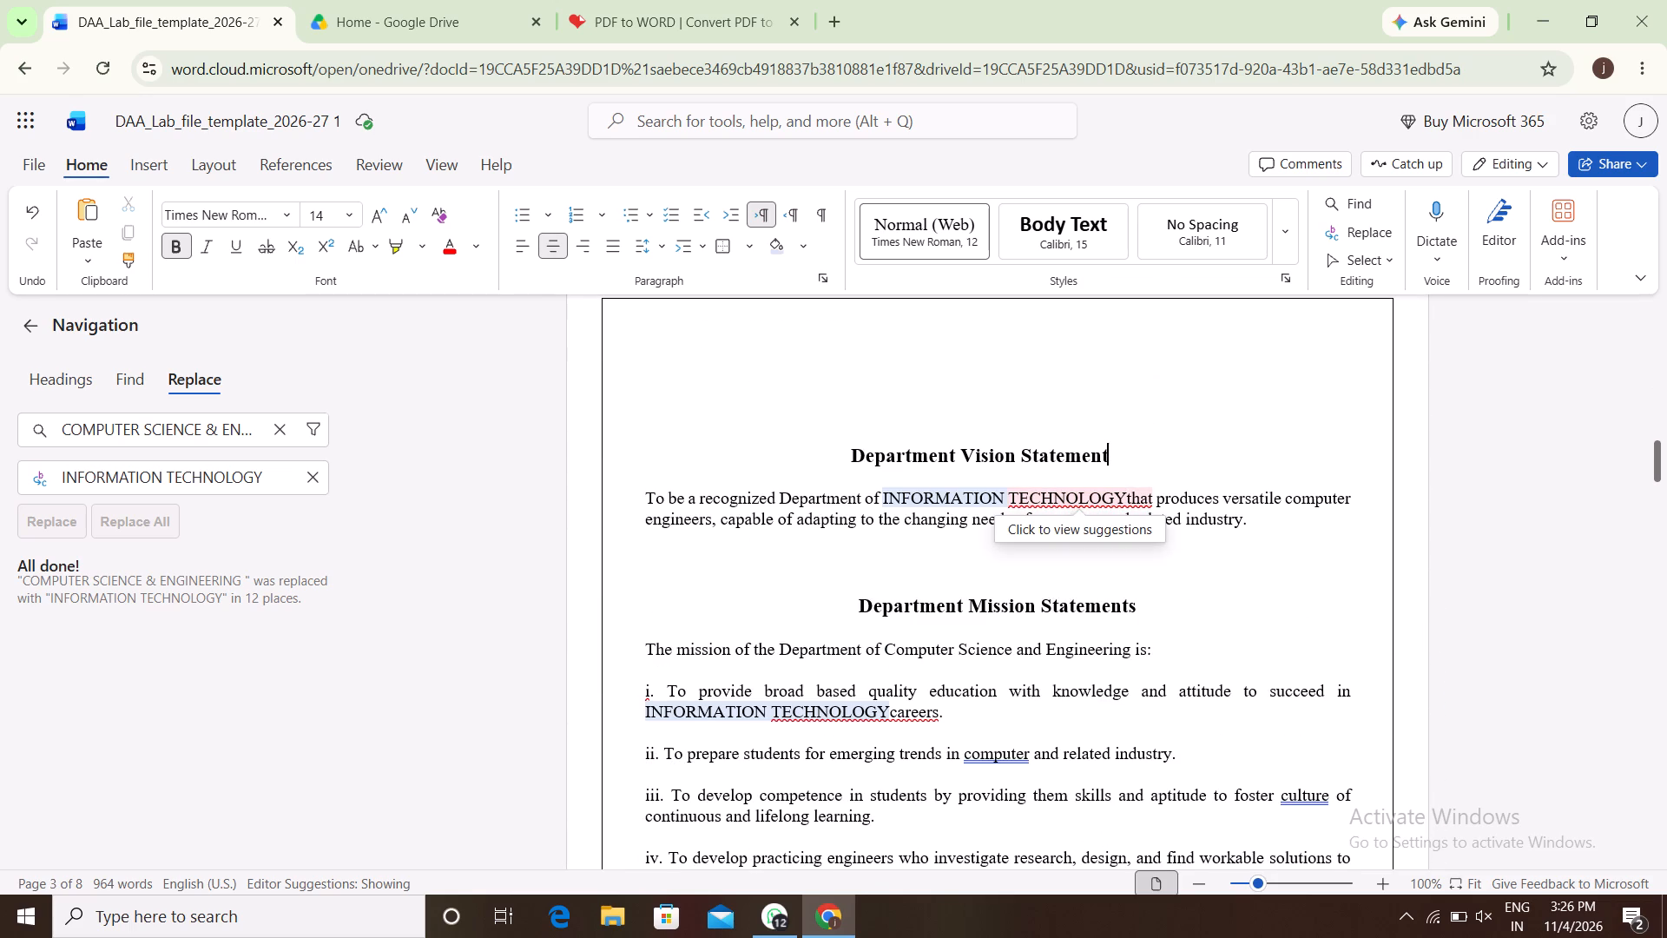
key("space")
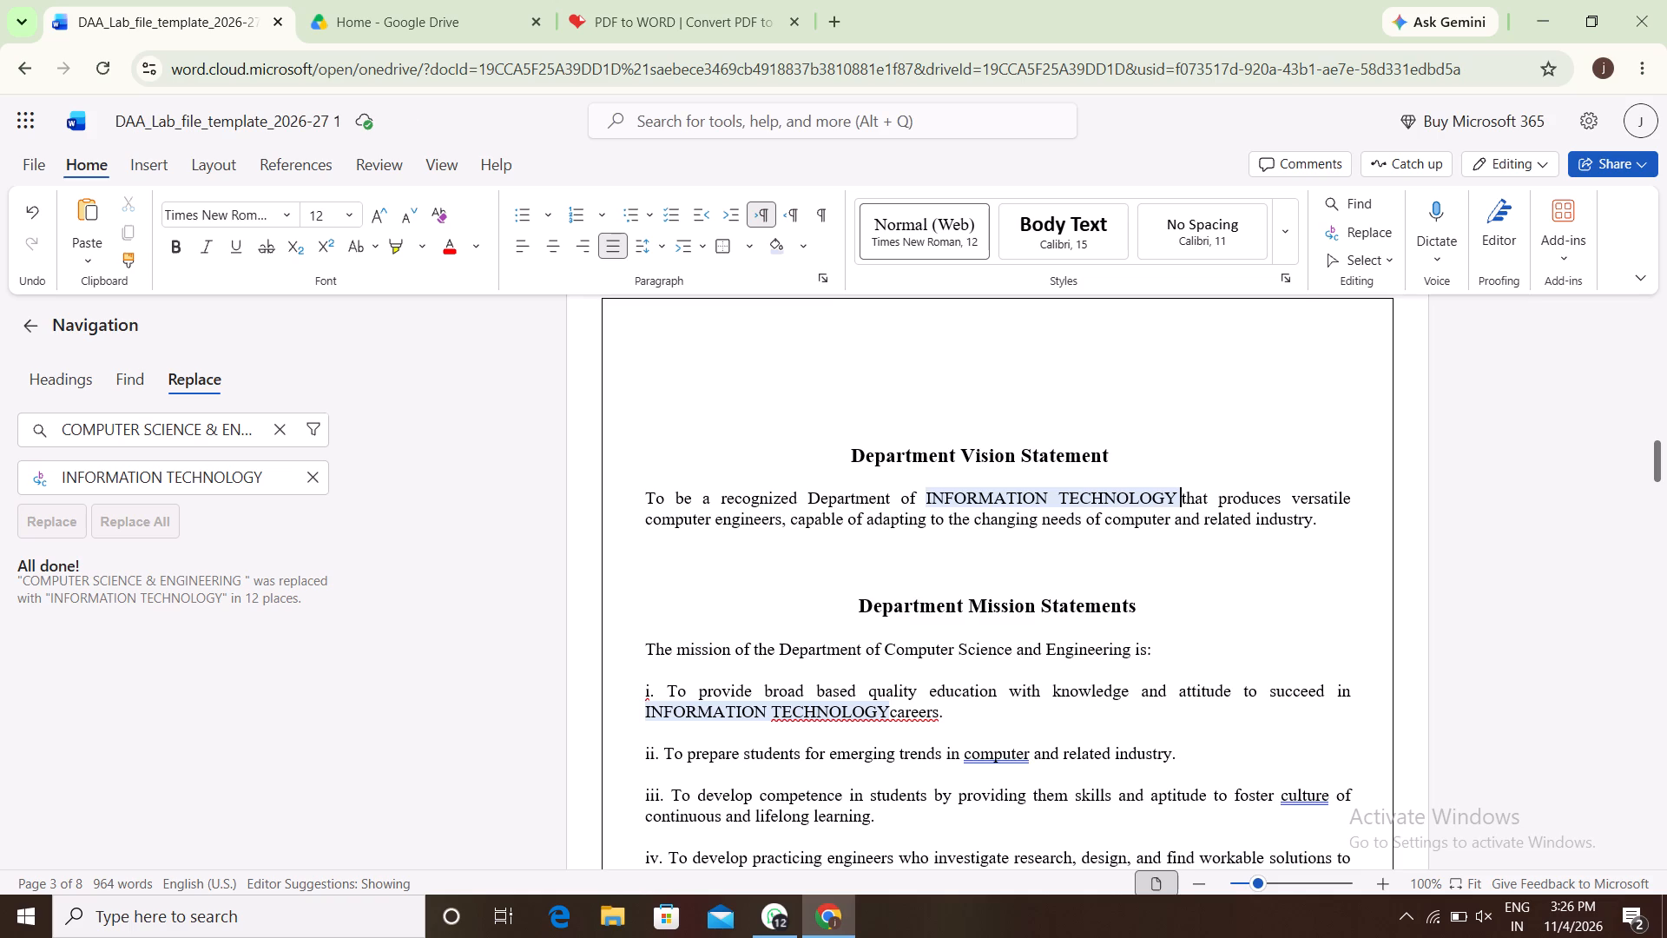
left_click(885, 713)
key("space")
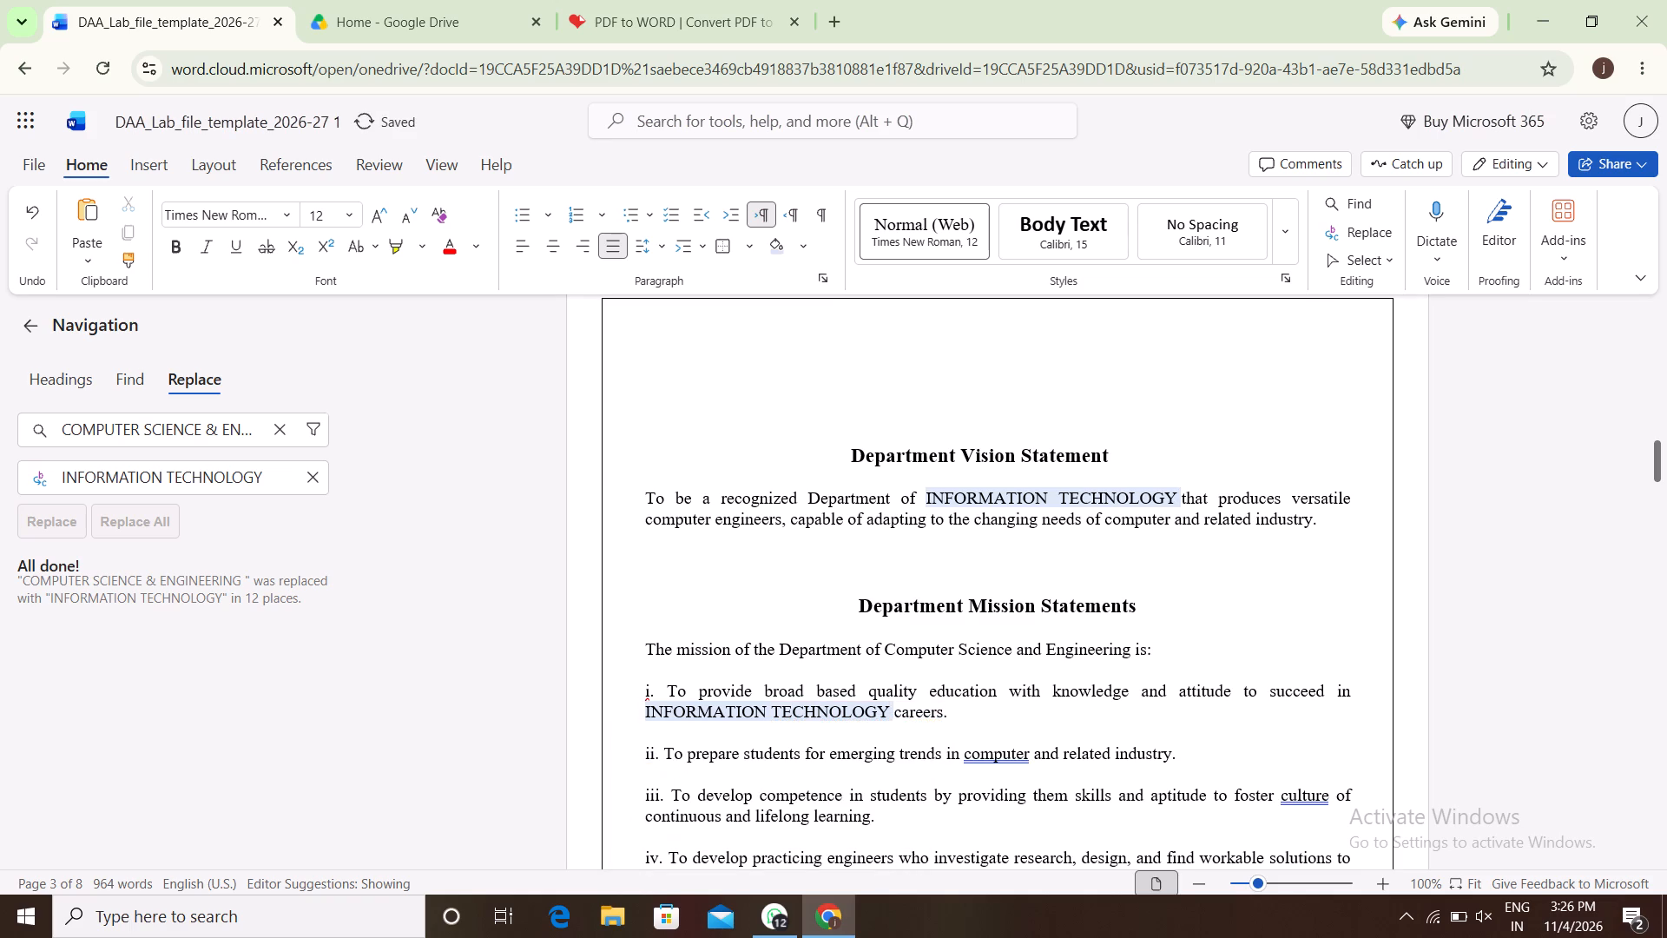
left_click(1026, 713)
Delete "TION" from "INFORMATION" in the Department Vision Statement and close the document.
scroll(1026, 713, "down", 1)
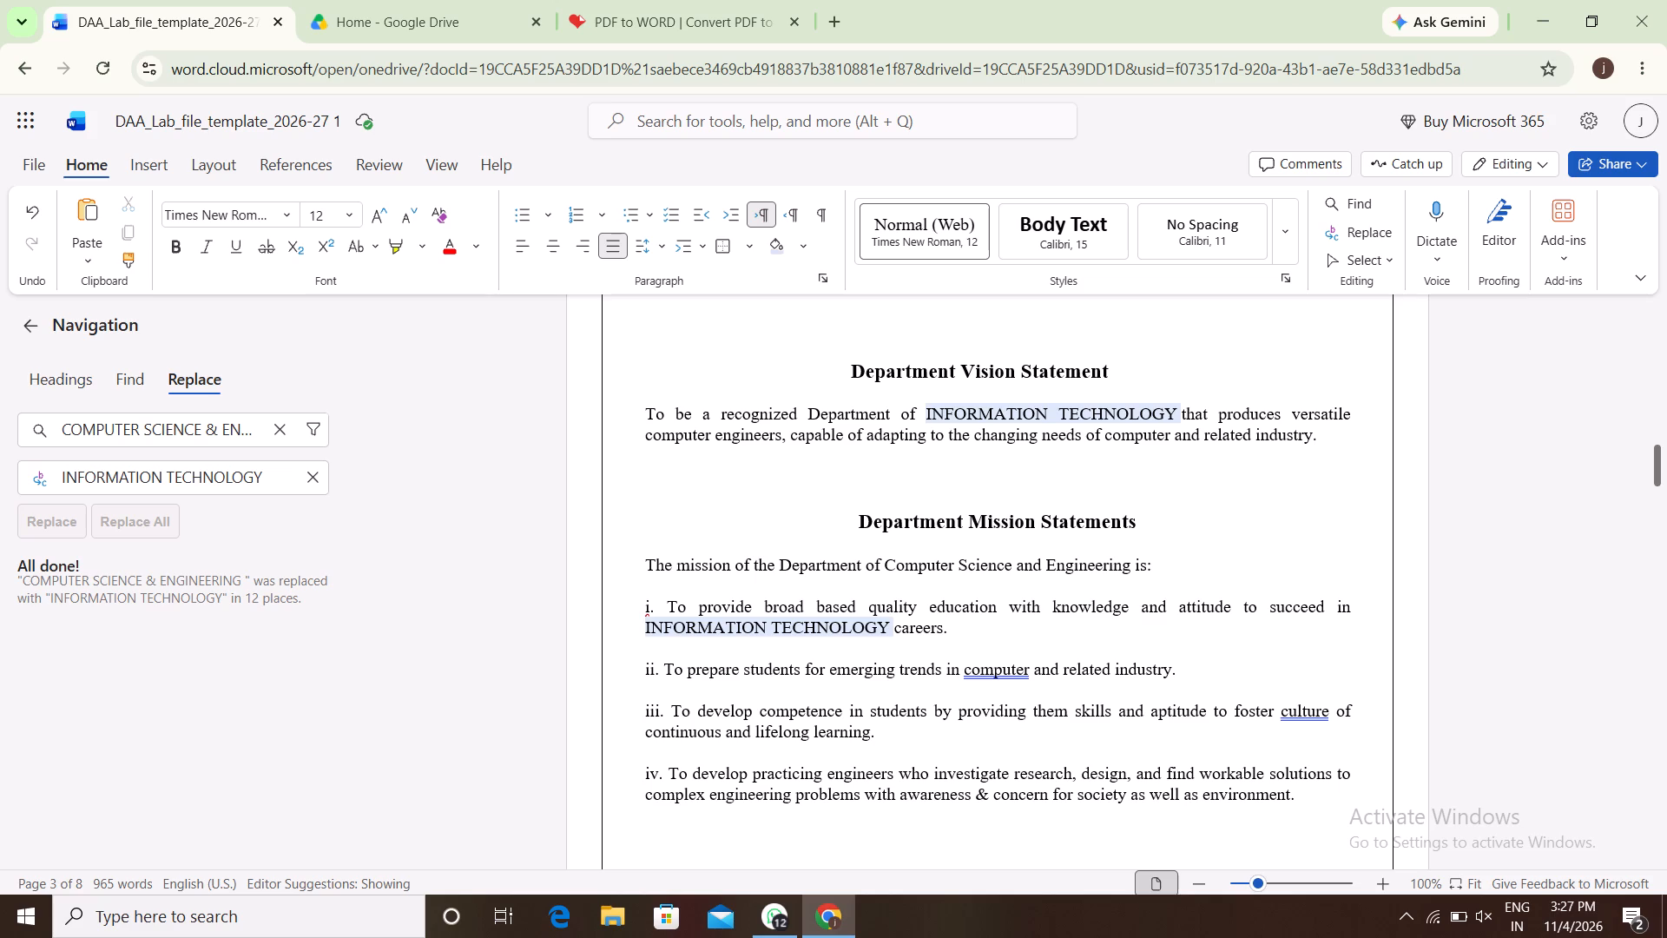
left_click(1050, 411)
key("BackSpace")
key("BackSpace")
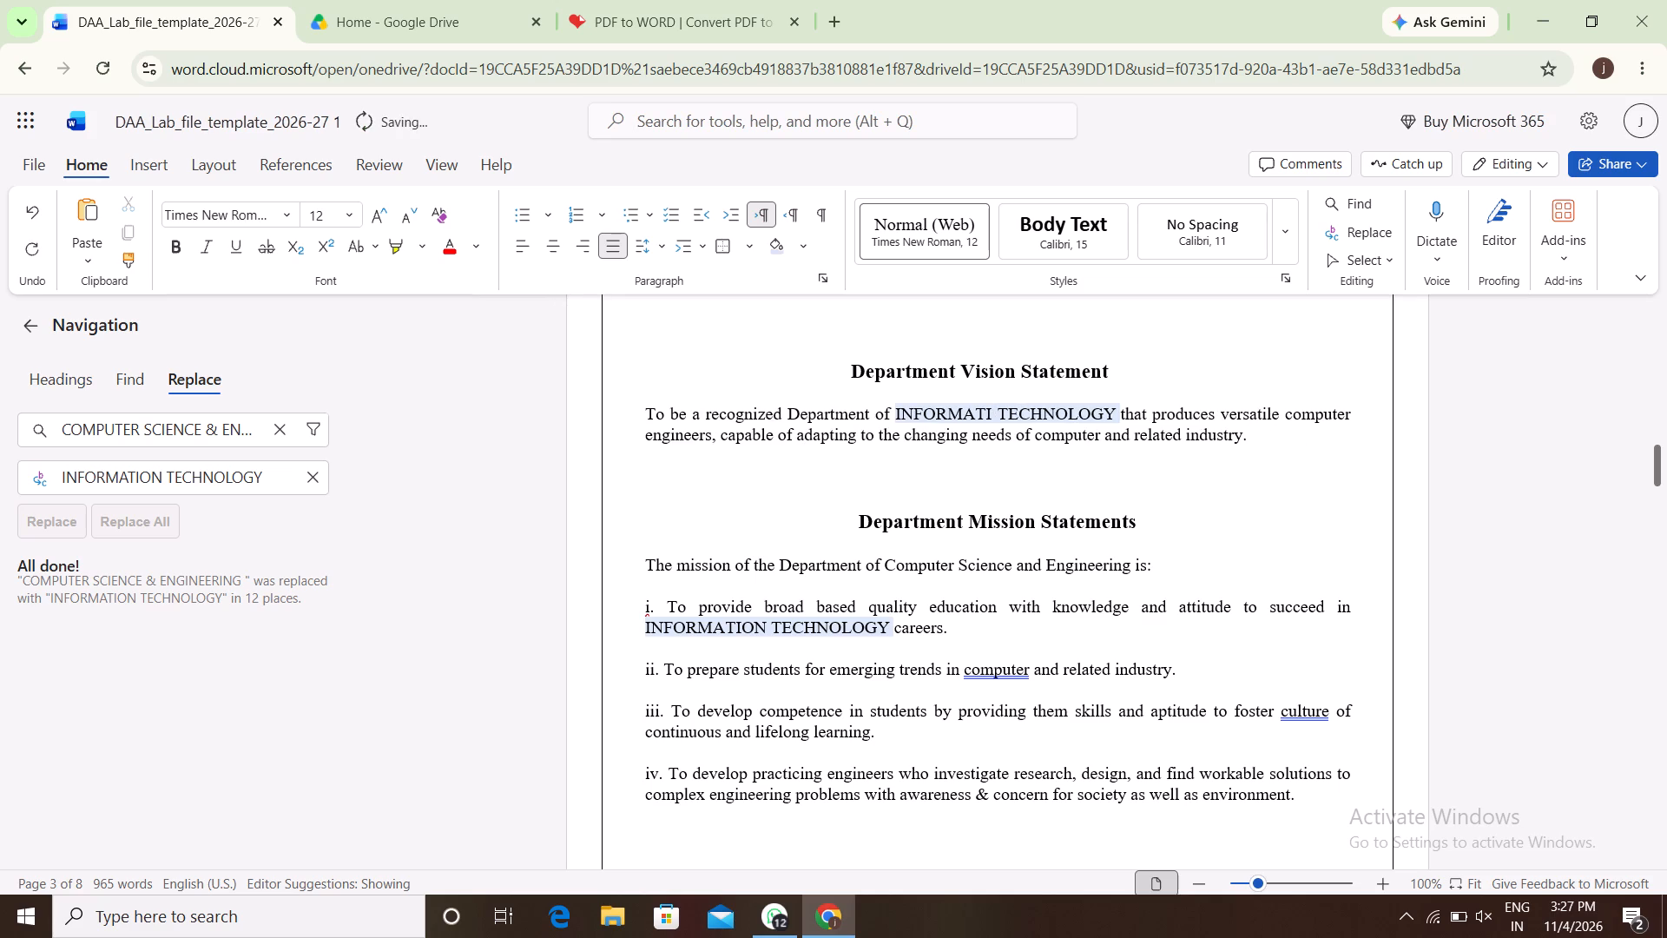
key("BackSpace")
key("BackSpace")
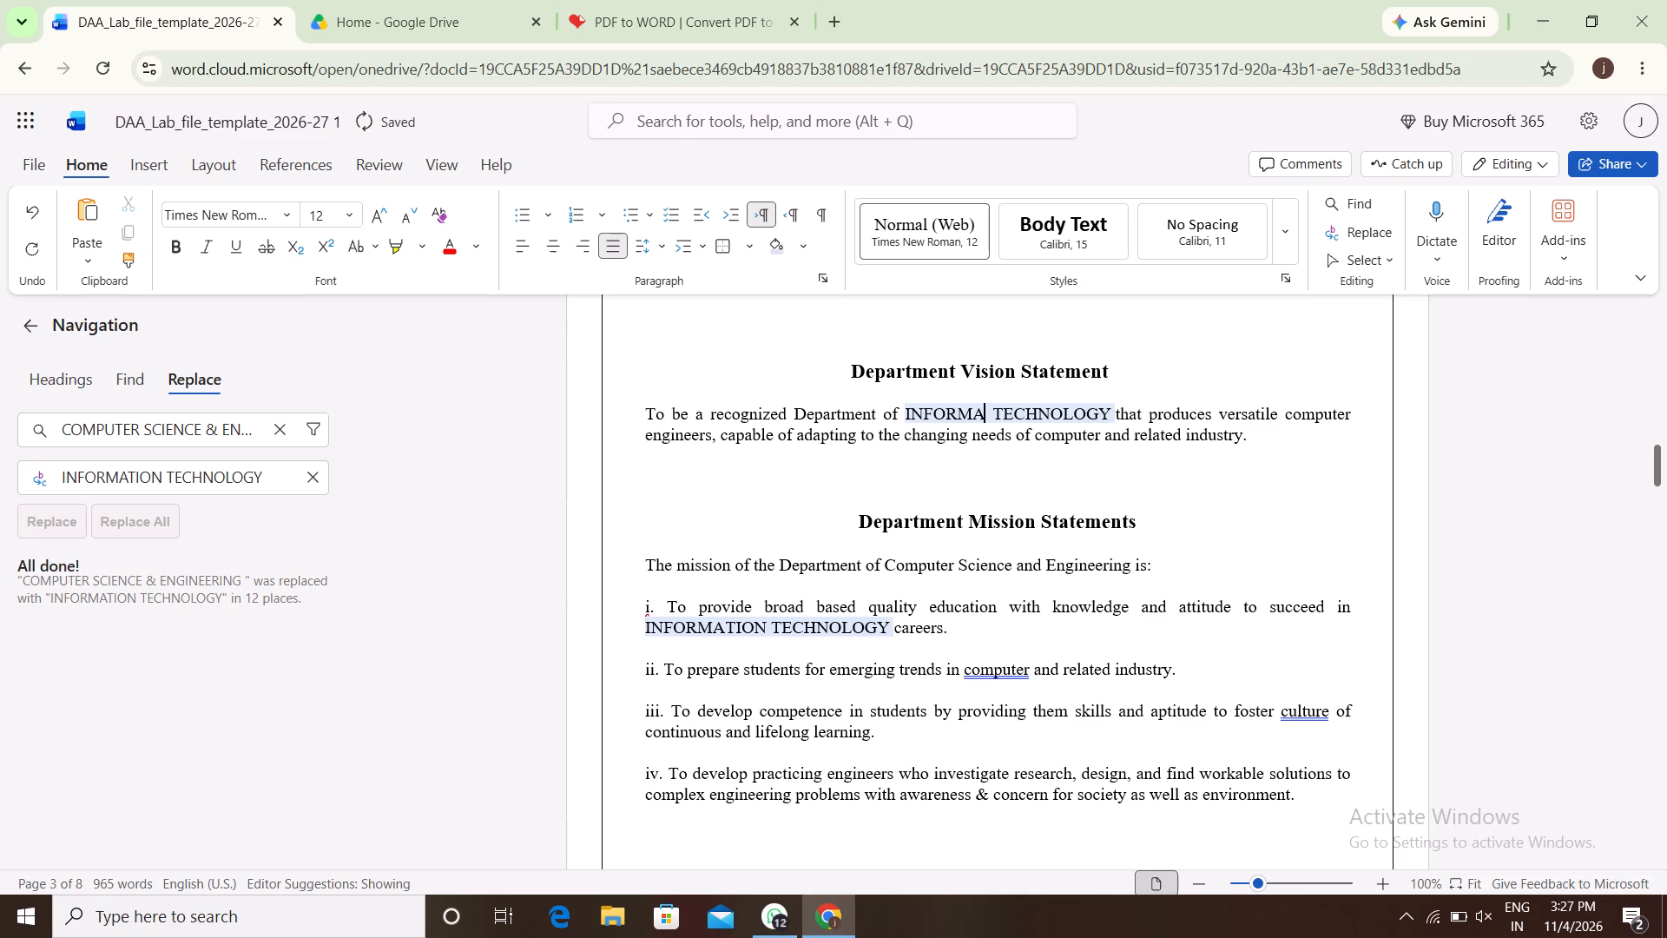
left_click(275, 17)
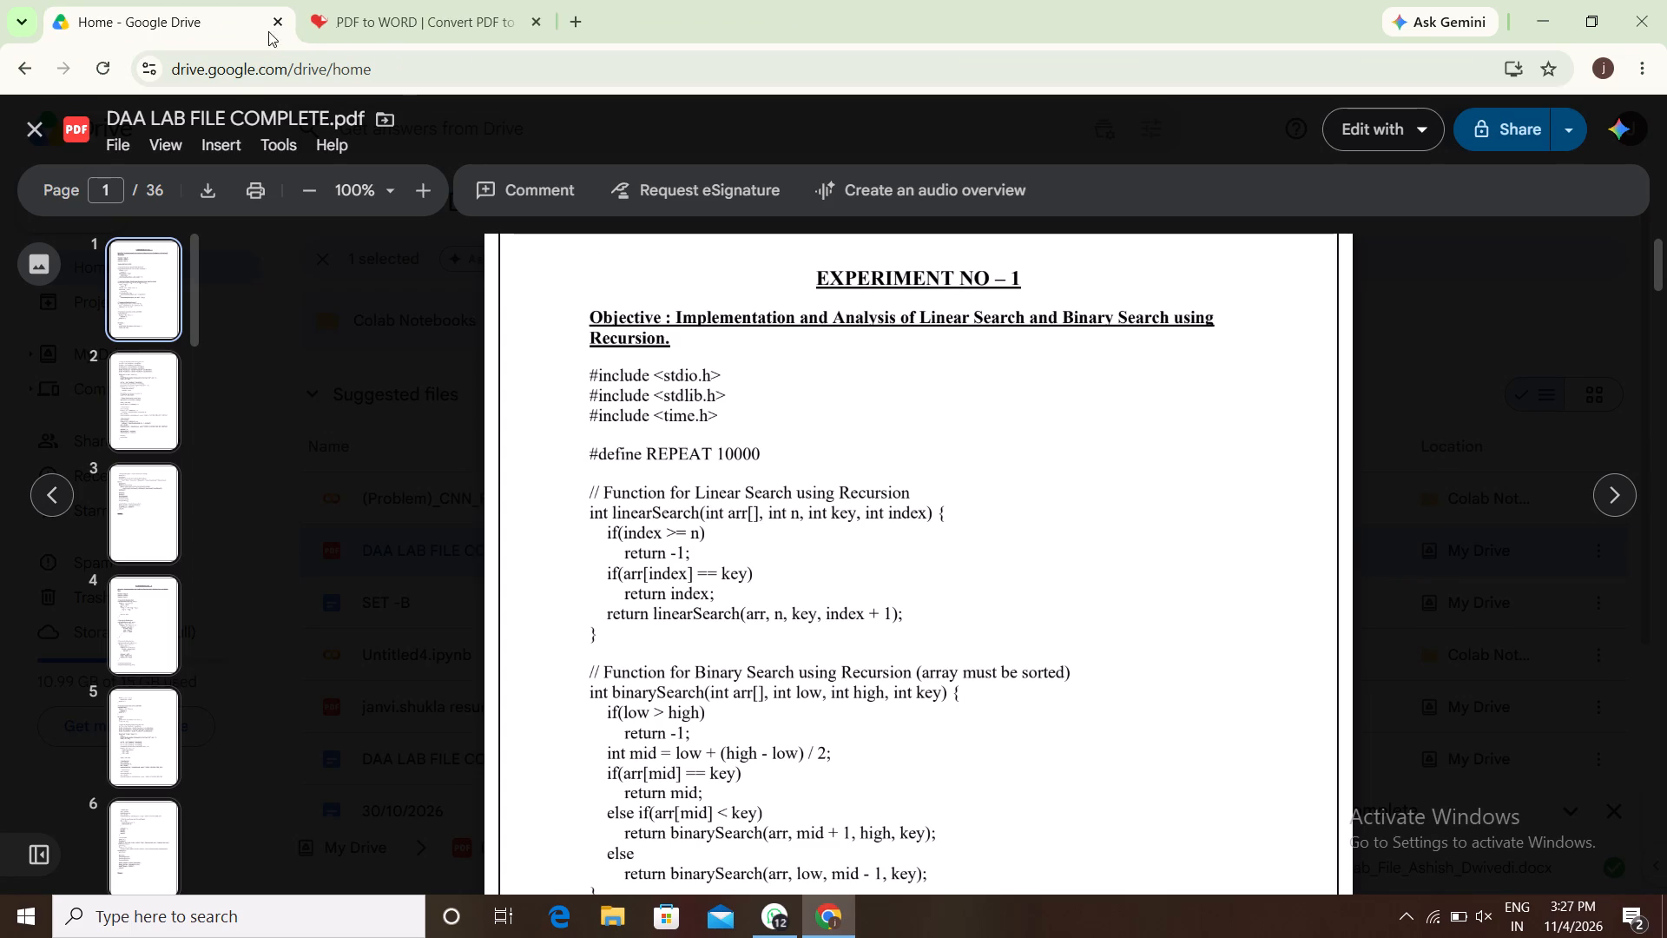
Search the web for "ms word free" in a new browser tab and open the Microsoft Word for the Web site.
left_click(574, 17)
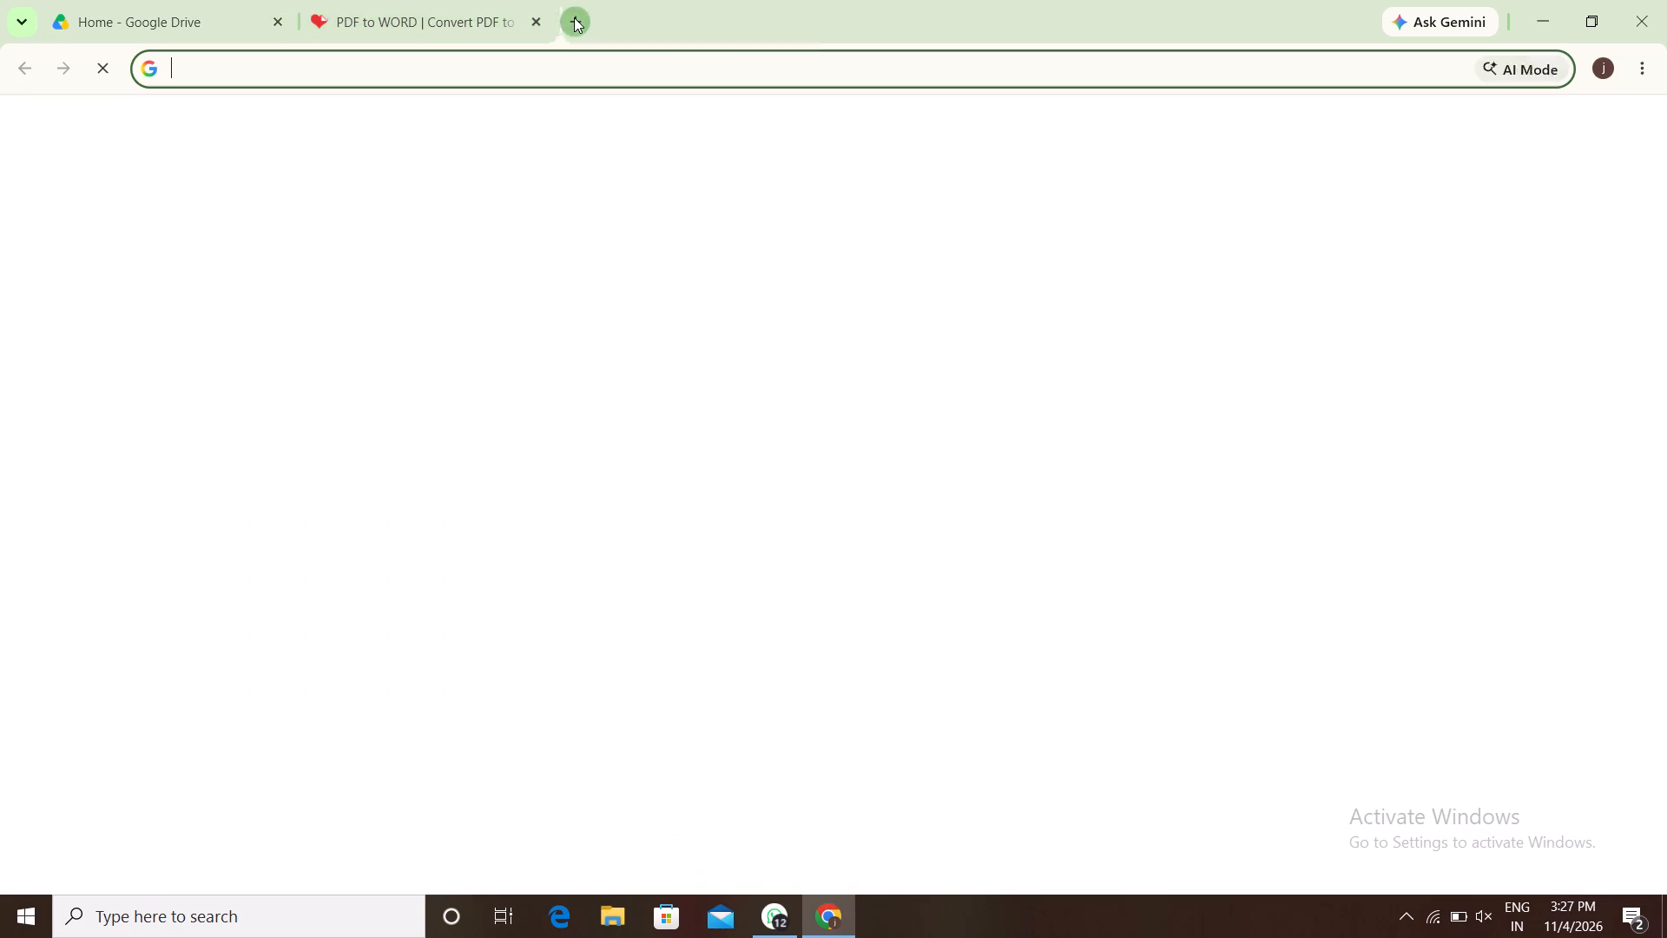
left_click(524, 70)
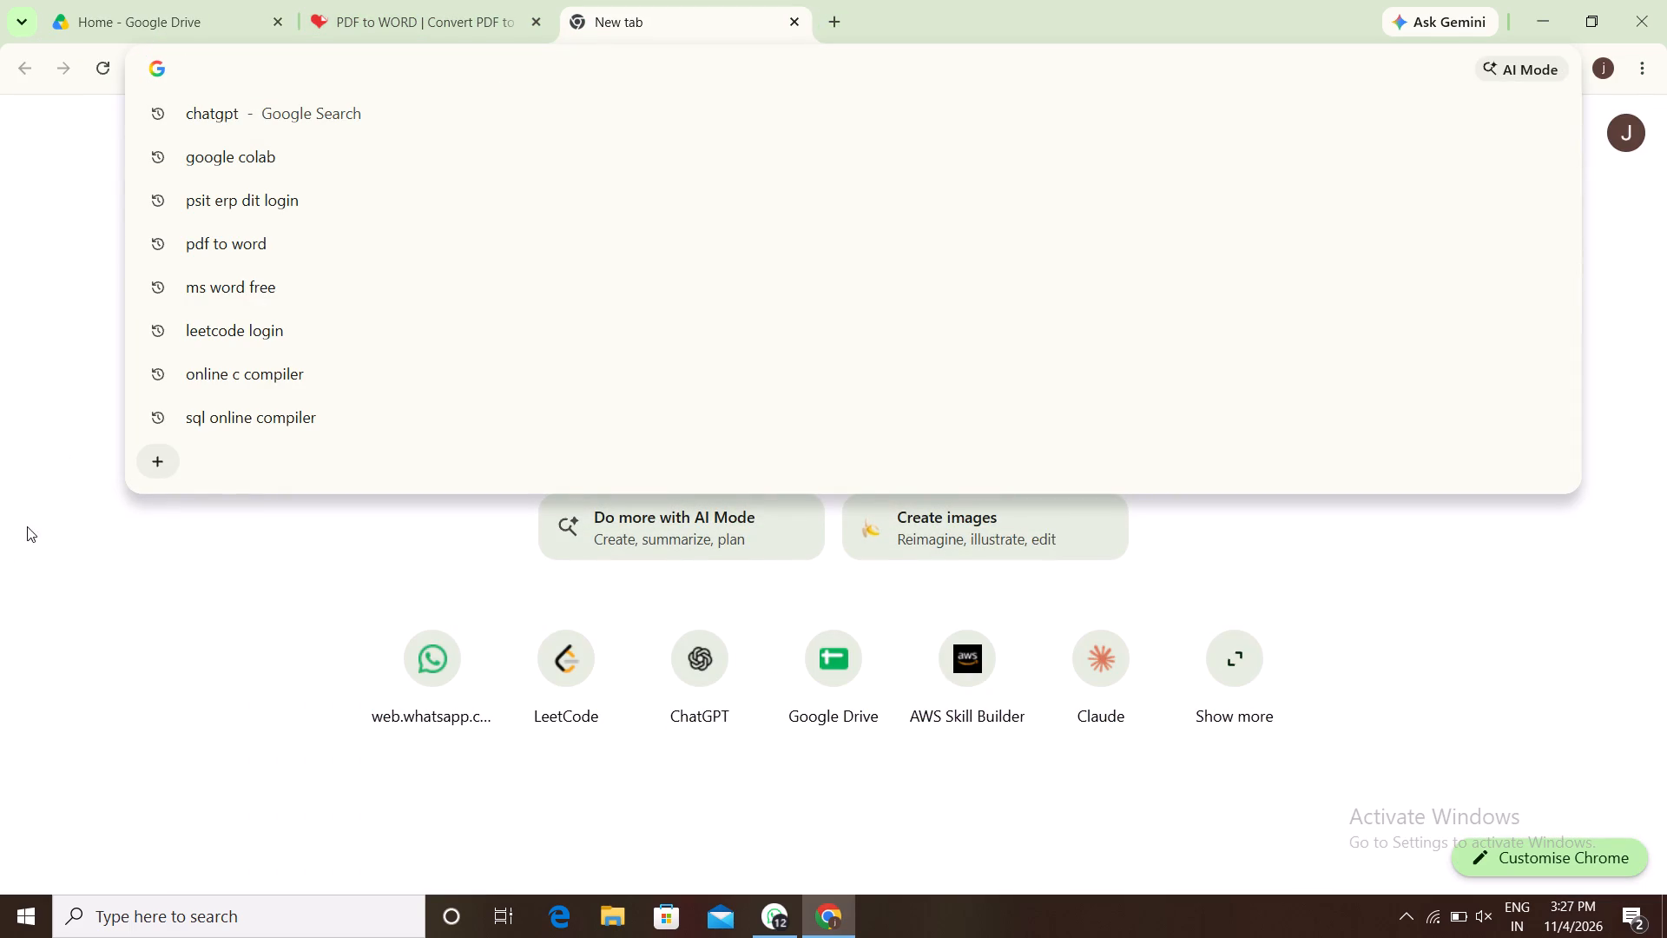
left_click(270, 285)
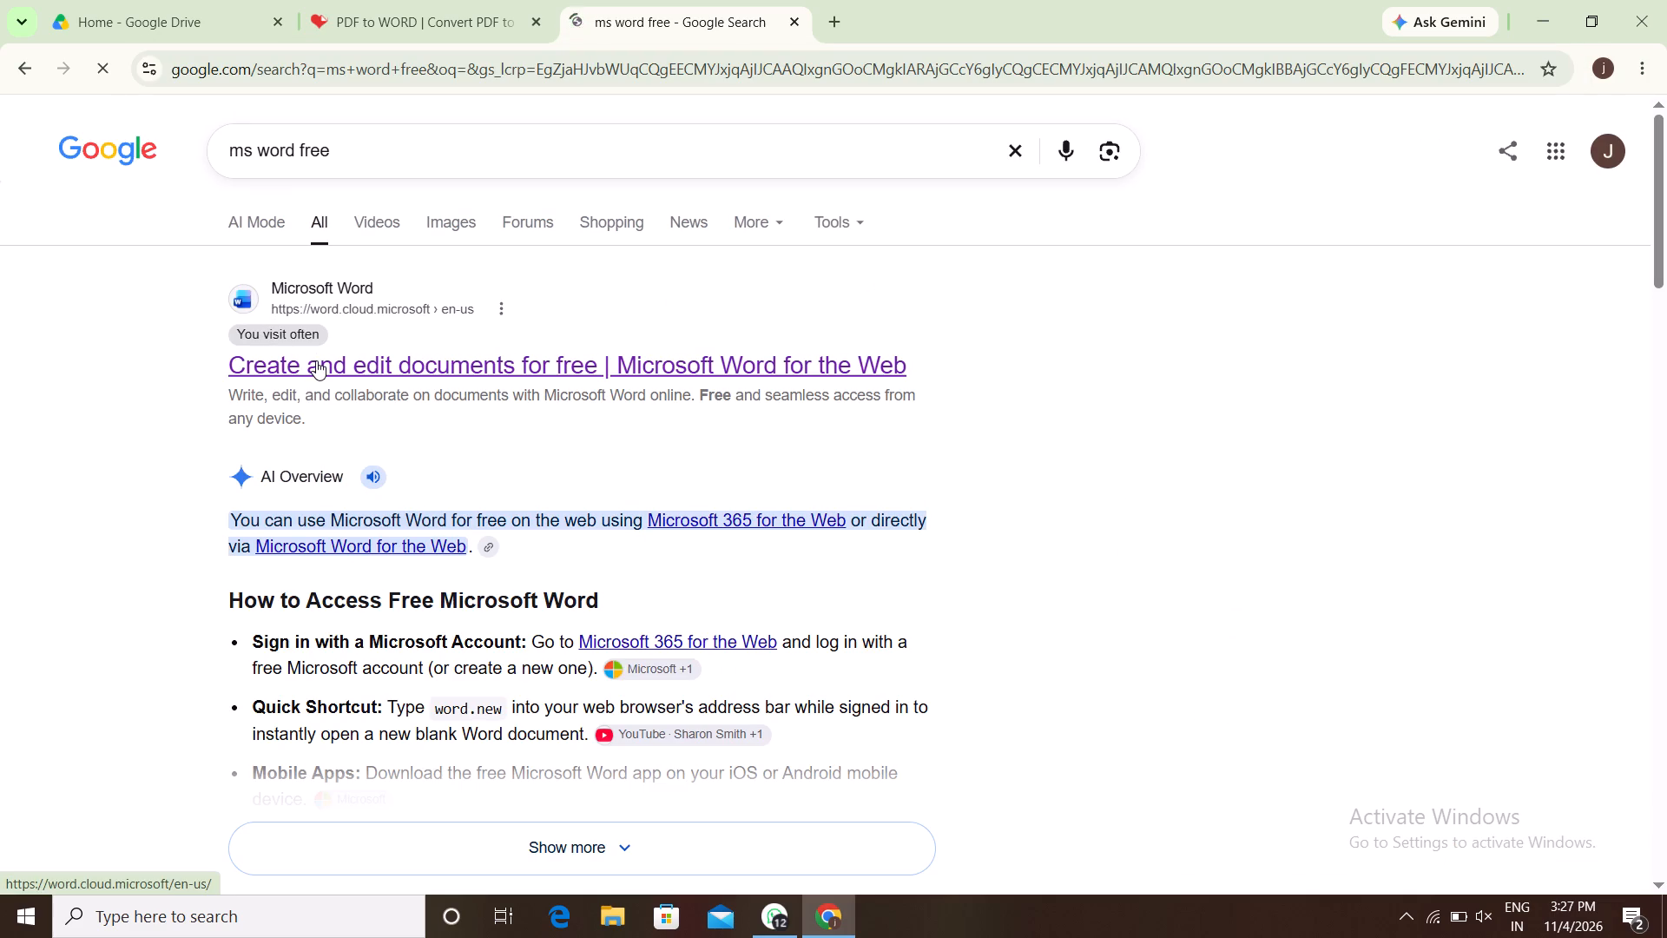
left_click(316, 360)
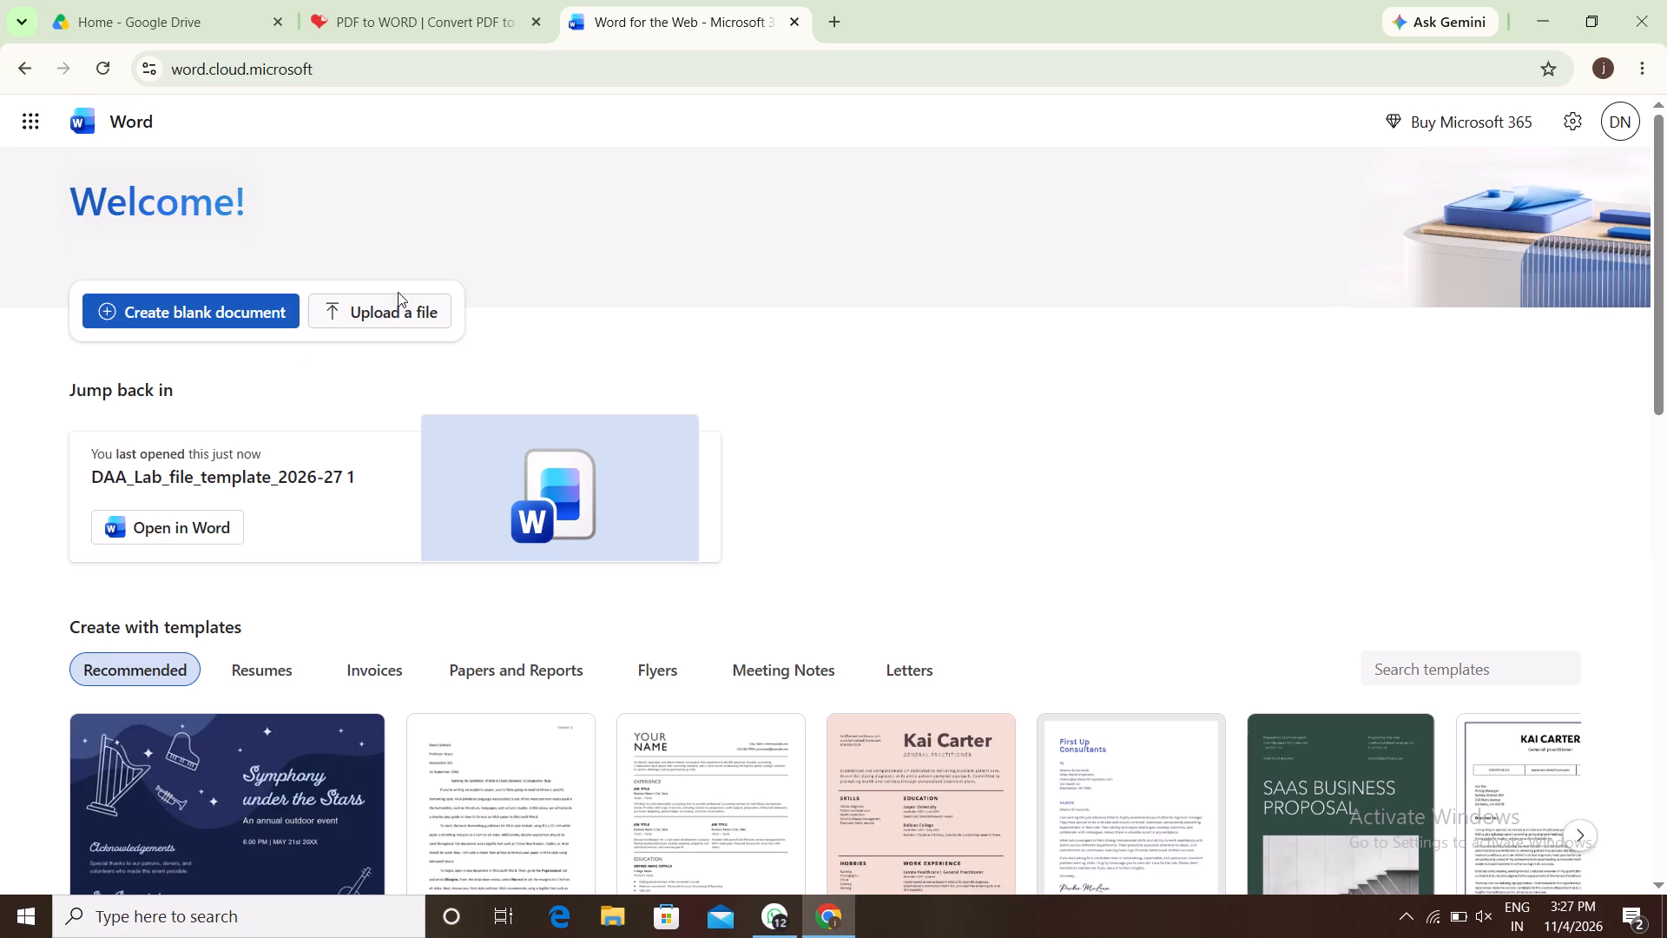
Upload the file DAA_Lab_file_template_2026-27 from the Downloads folder to Word for the web.
left_click(375, 307)
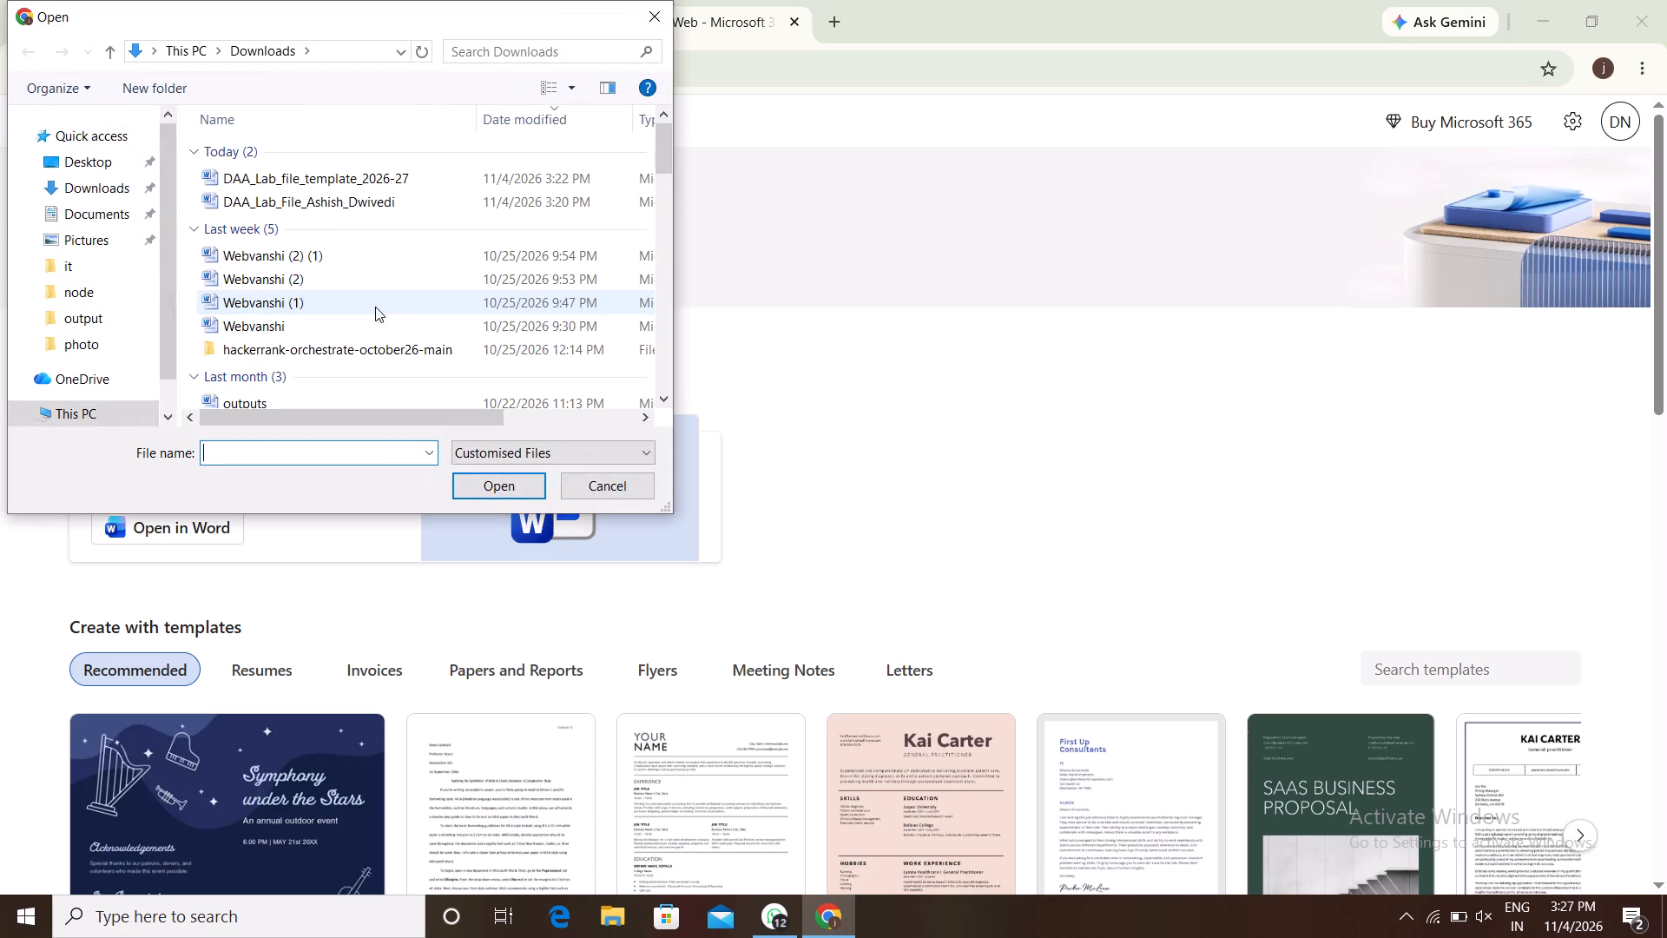
left_click(384, 175)
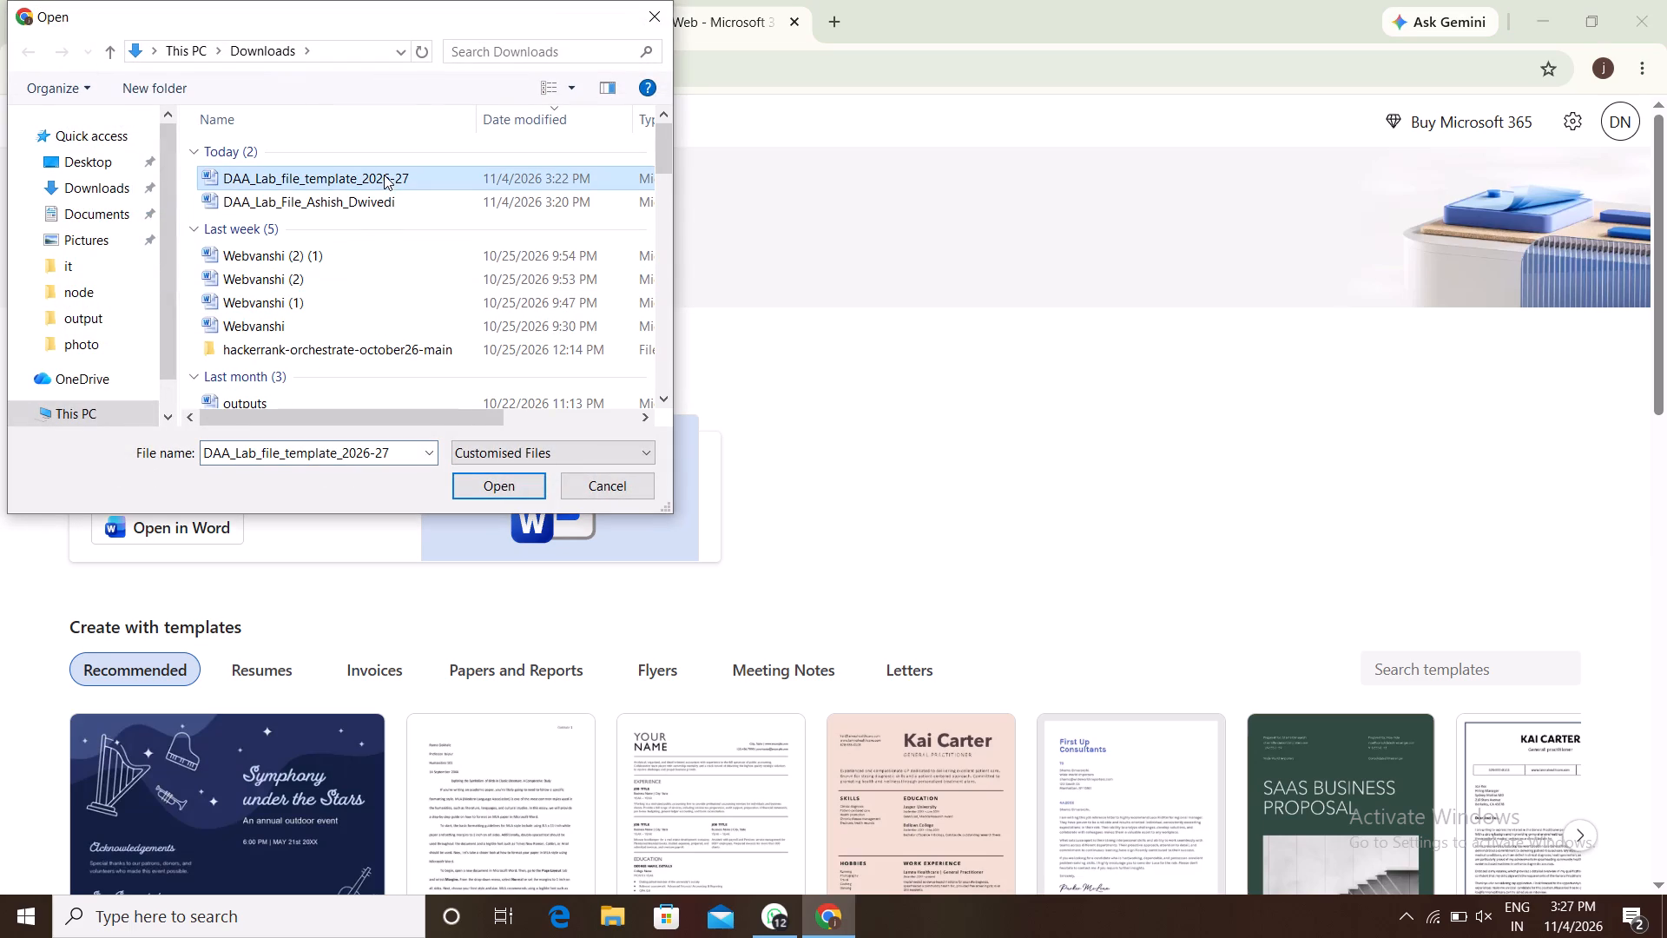
left_click(508, 485)
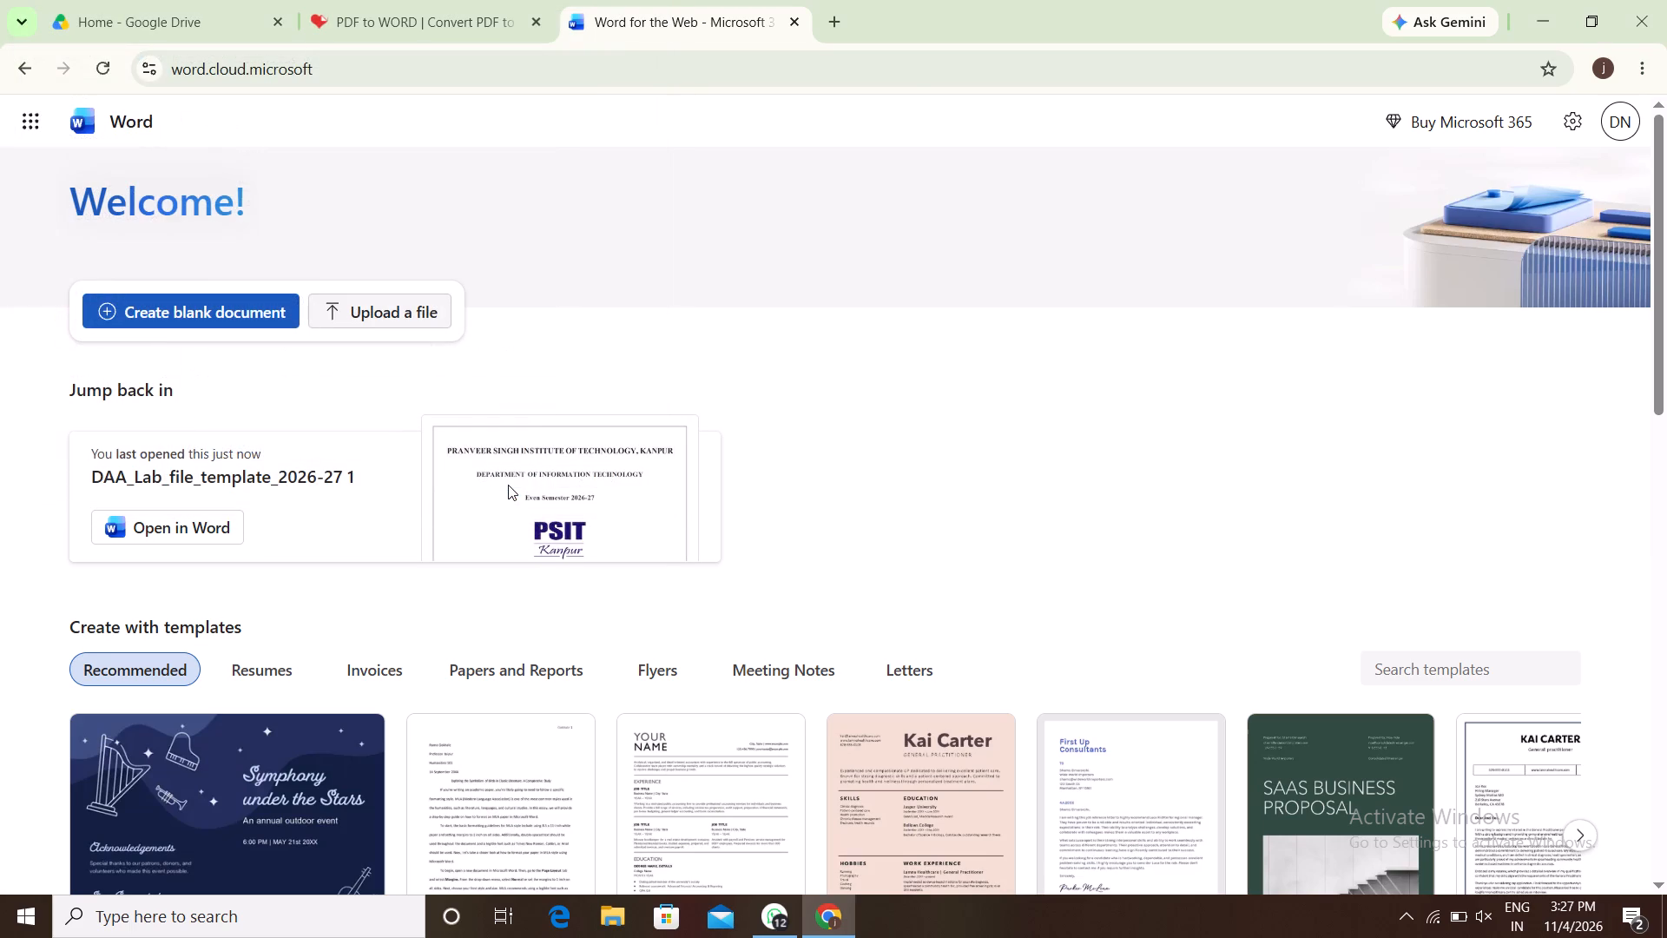
Switch to the desktop and launch Kuro.
left_click(1539, 16)
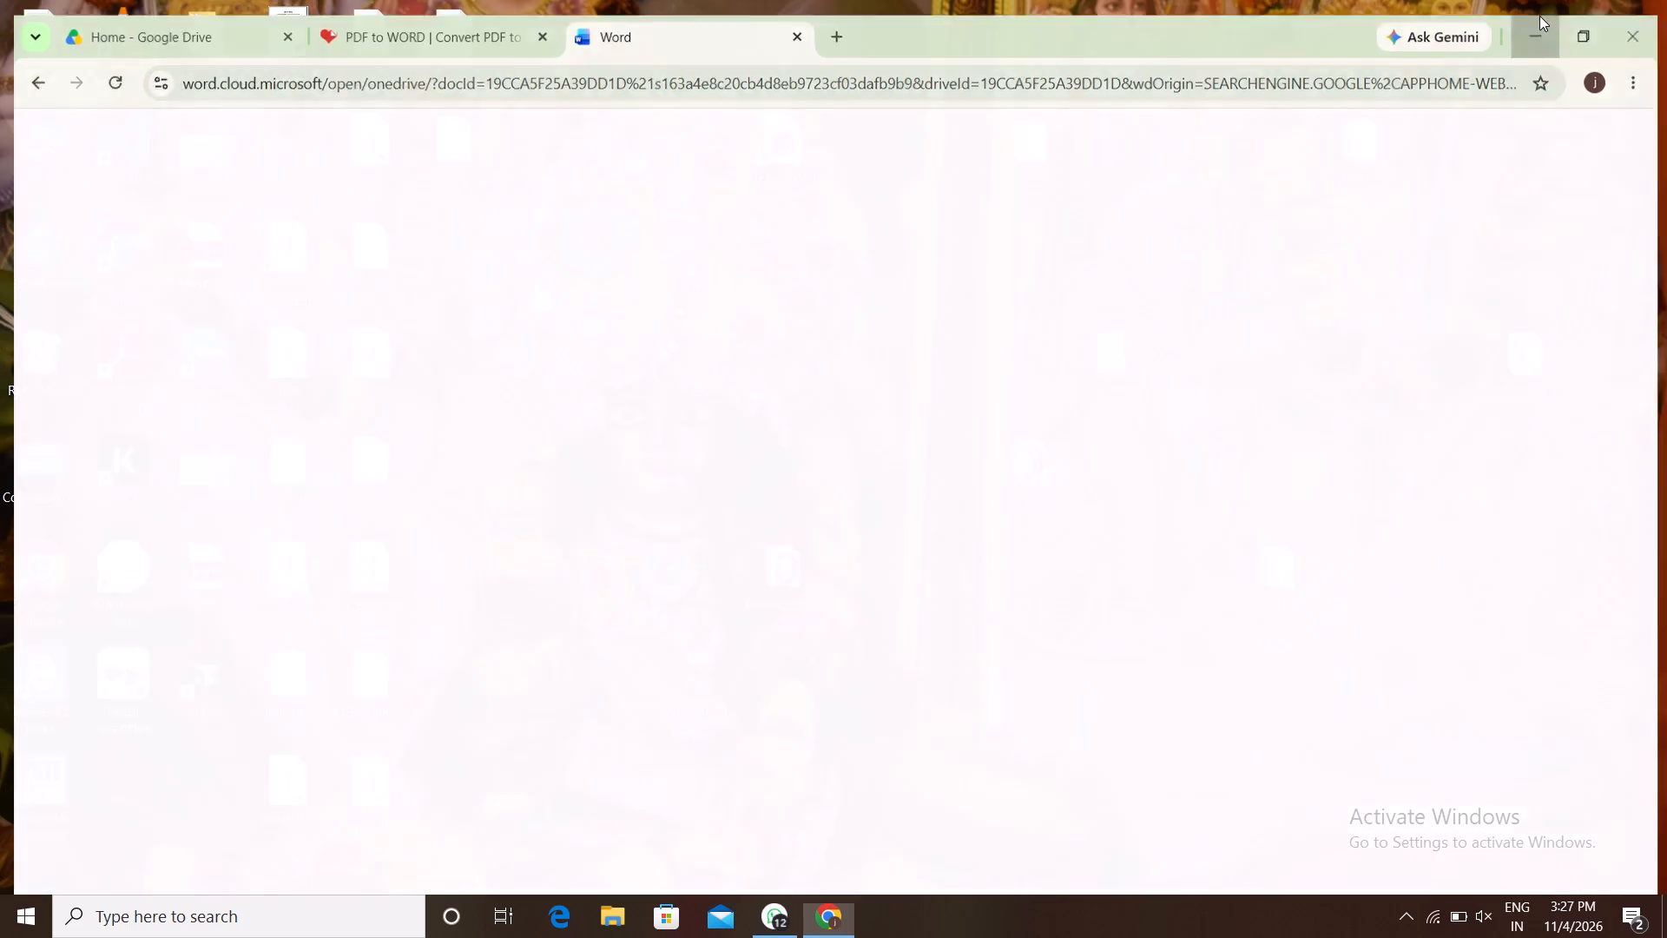
left_click(101, 457)
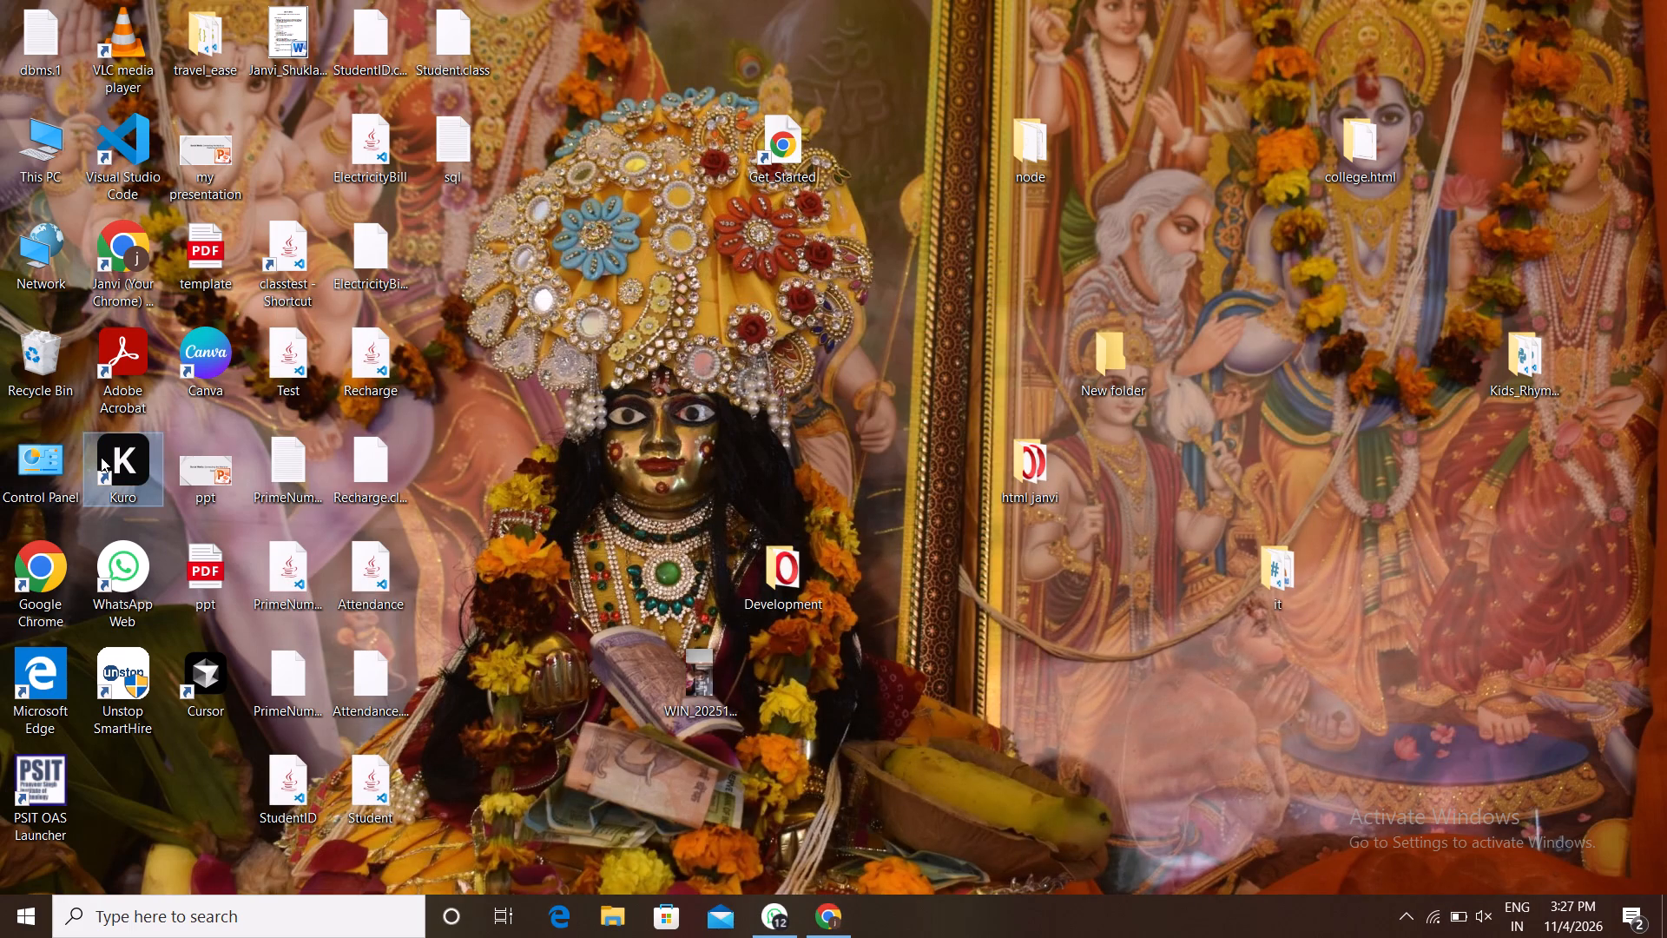
double_click(101, 457)
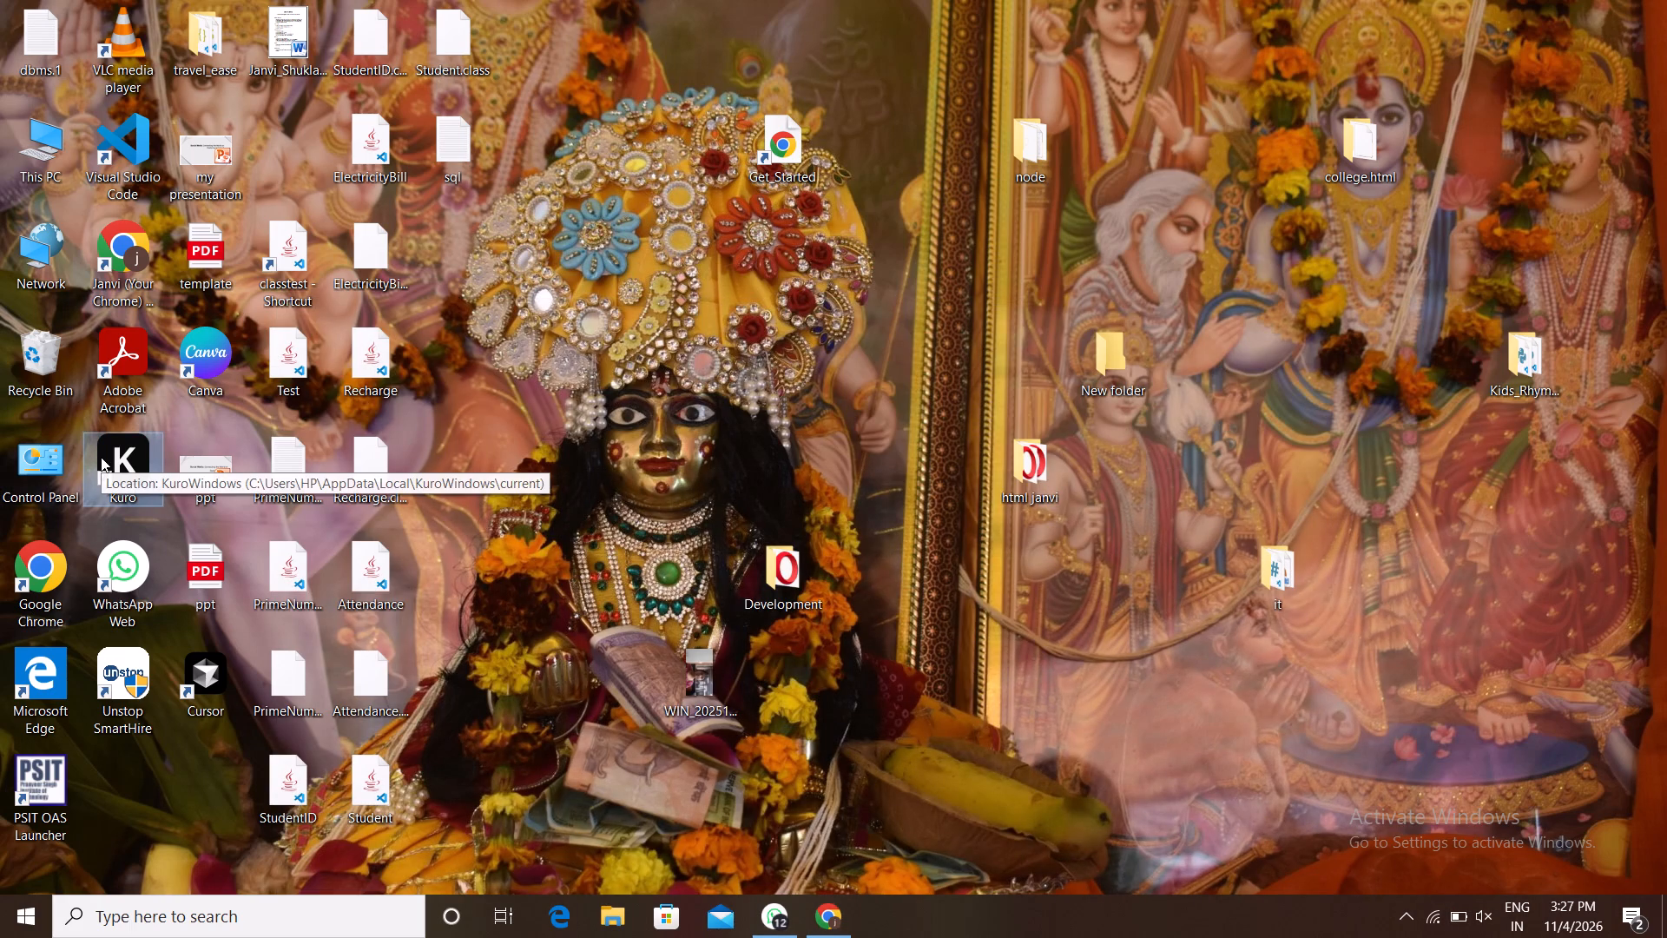
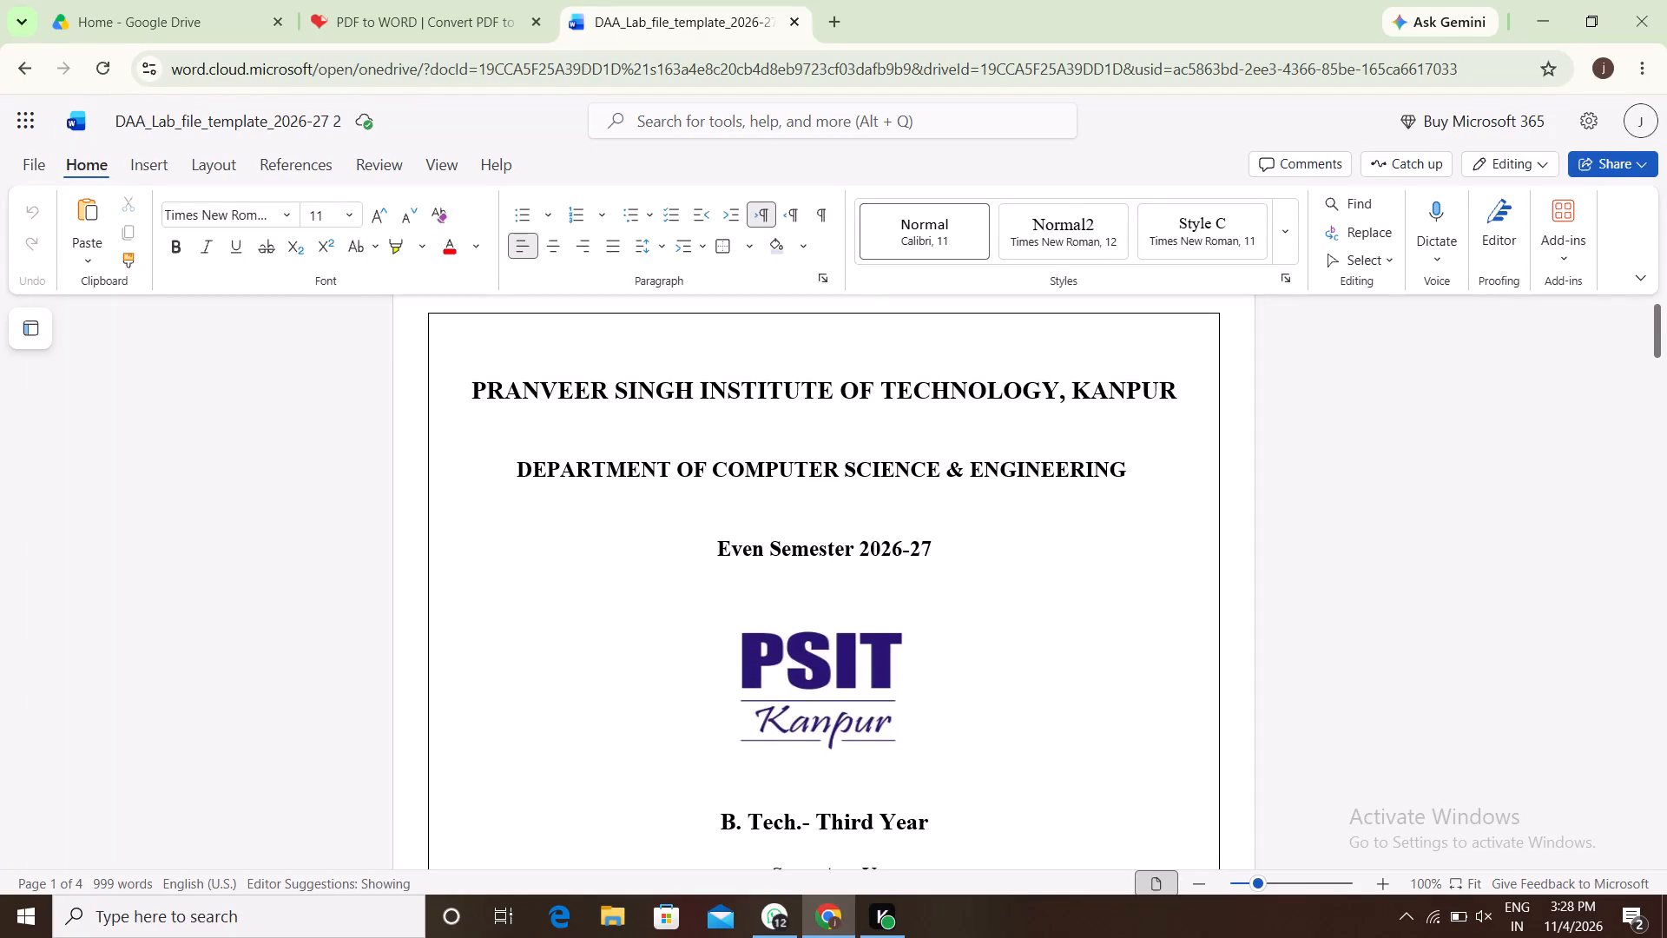
Replace "COMPUTER SCIENCE & ENGINEERING" in the cover page's department line with "INFORMATION TECHNOLOGY".
left_click(720, 462)
left_click_drag(720, 462, 1044, 469)
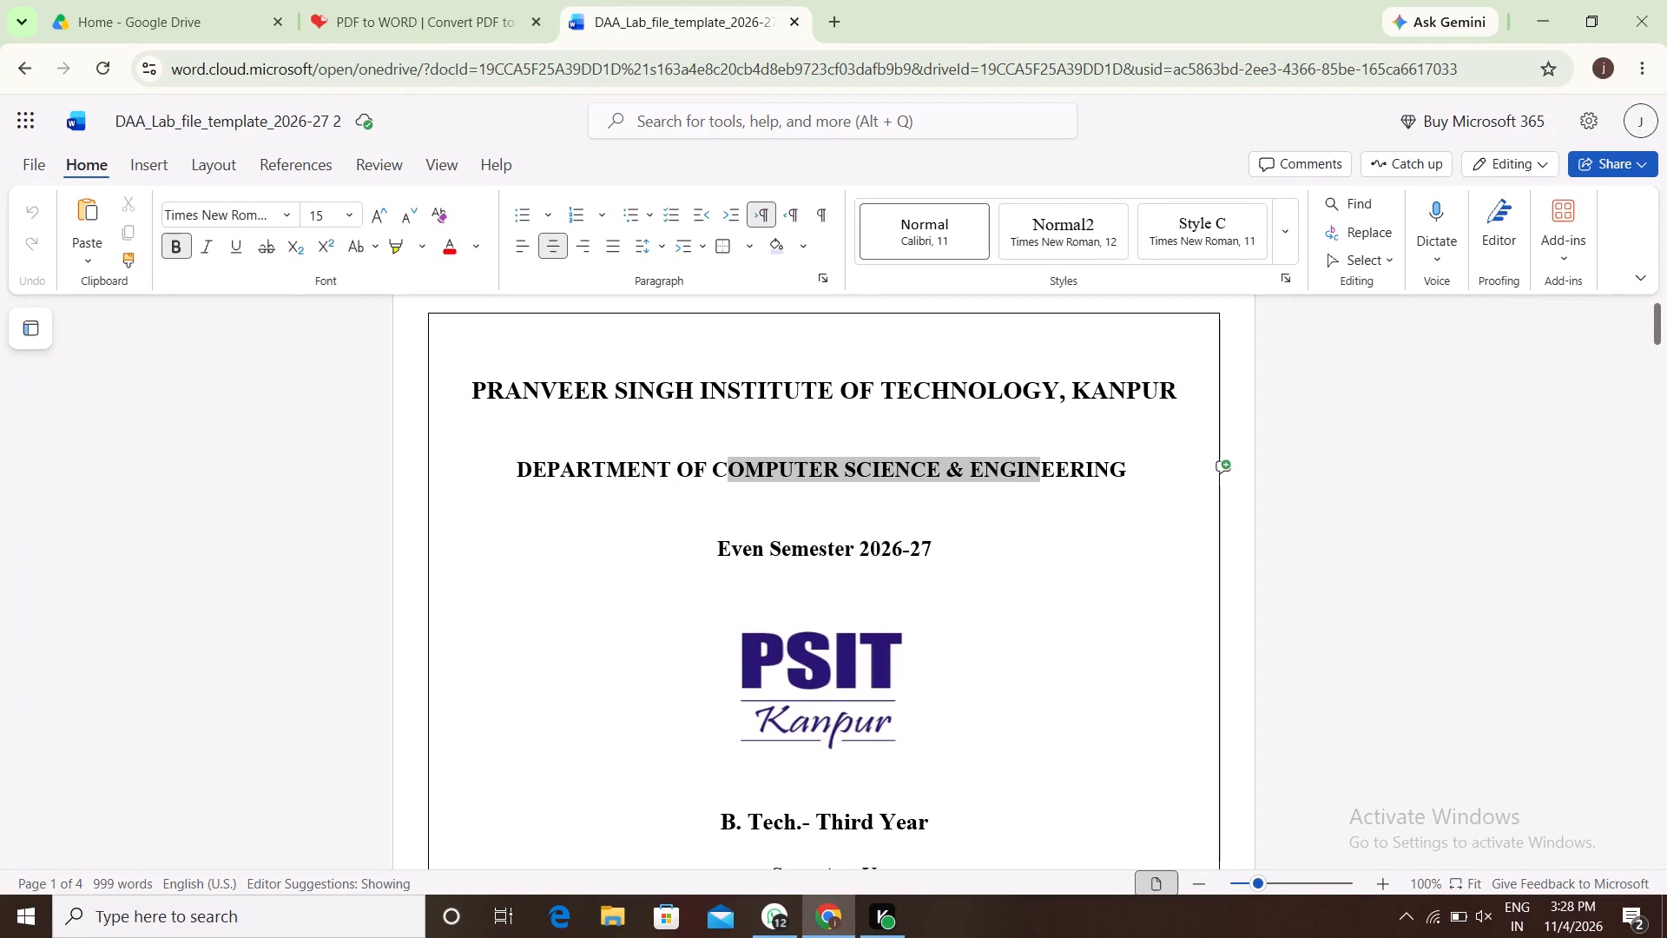
left_click_drag(1044, 469, 1178, 466)
key("BackSpace")
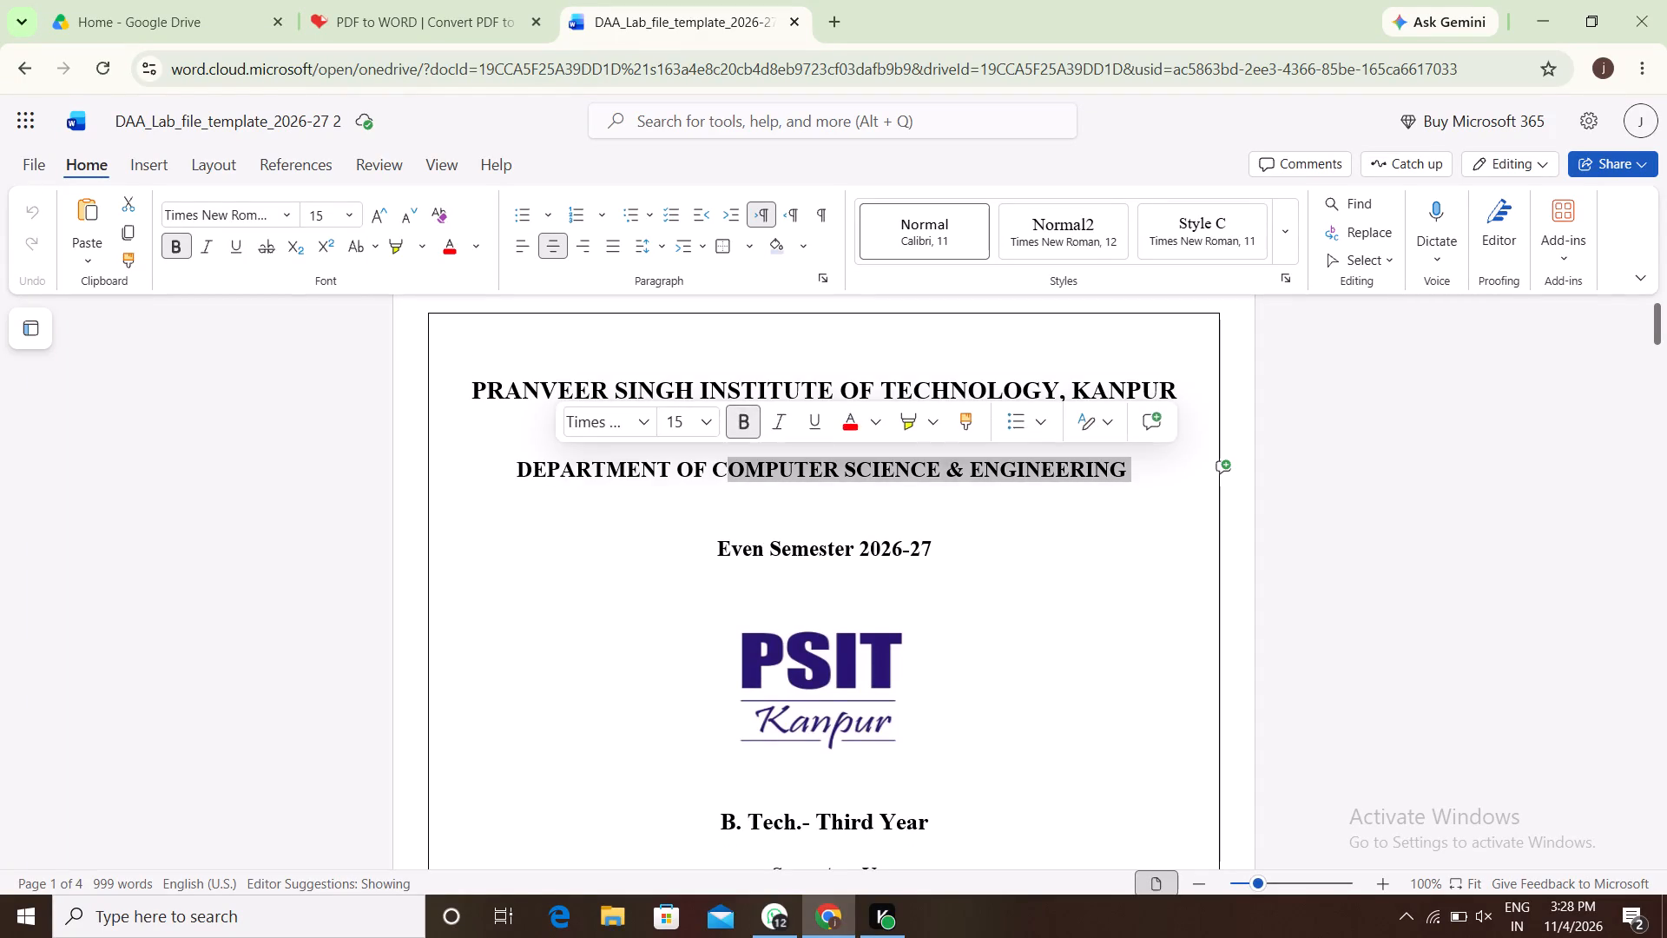
key("BackSpace")
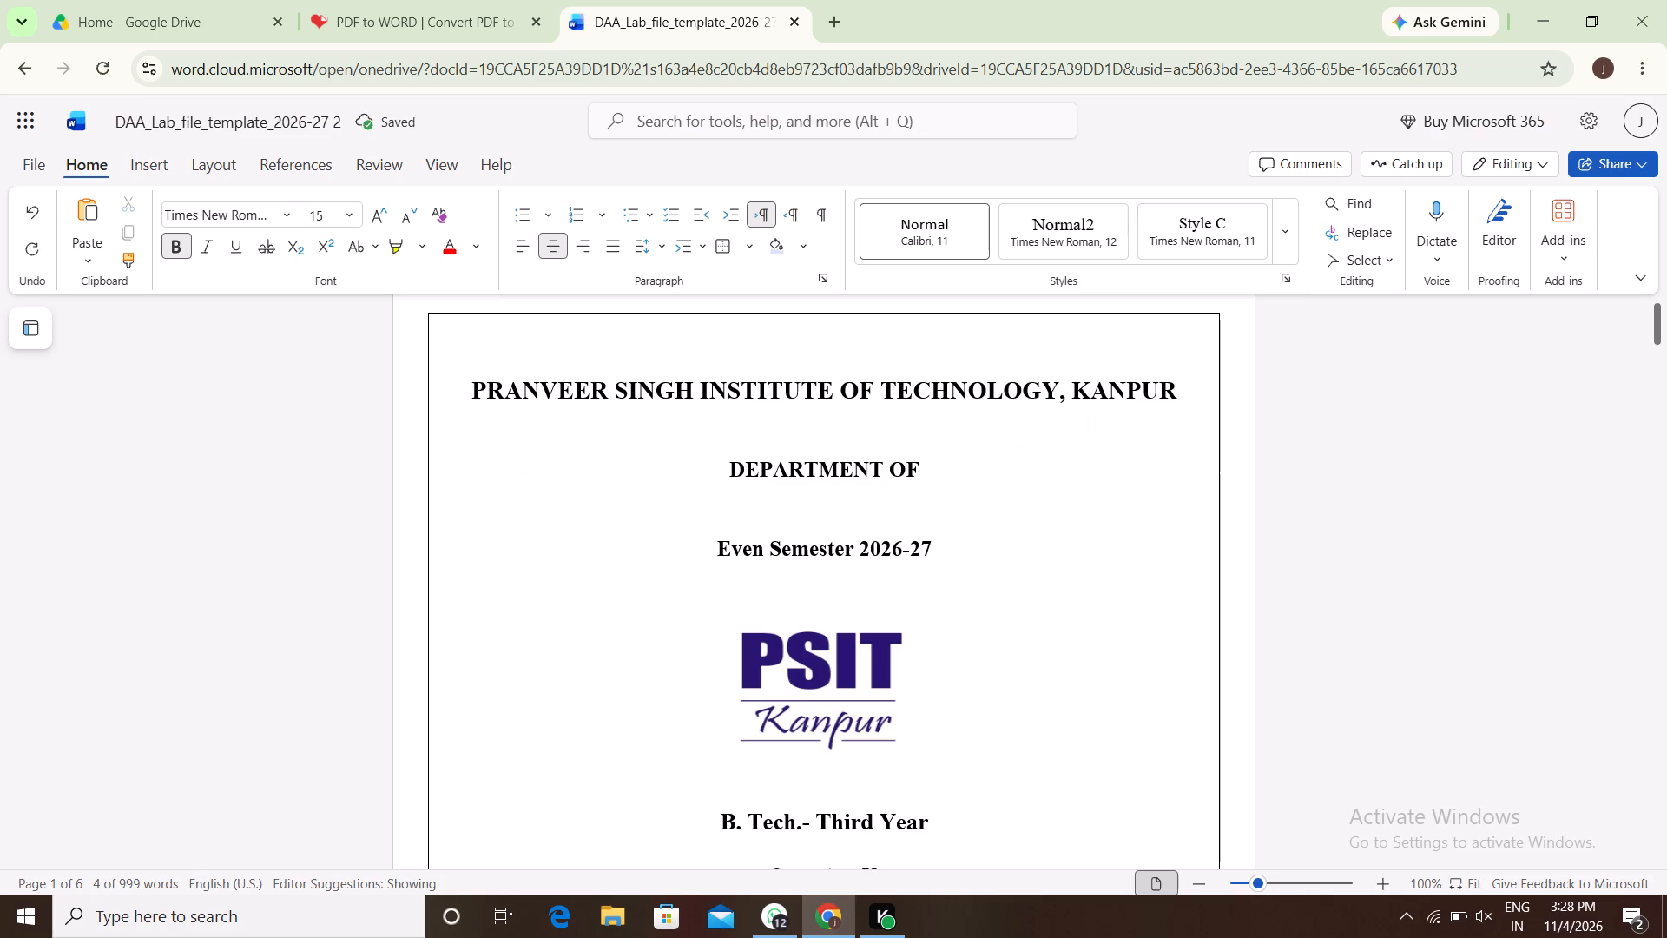
type("INFORMATION")
key("space")
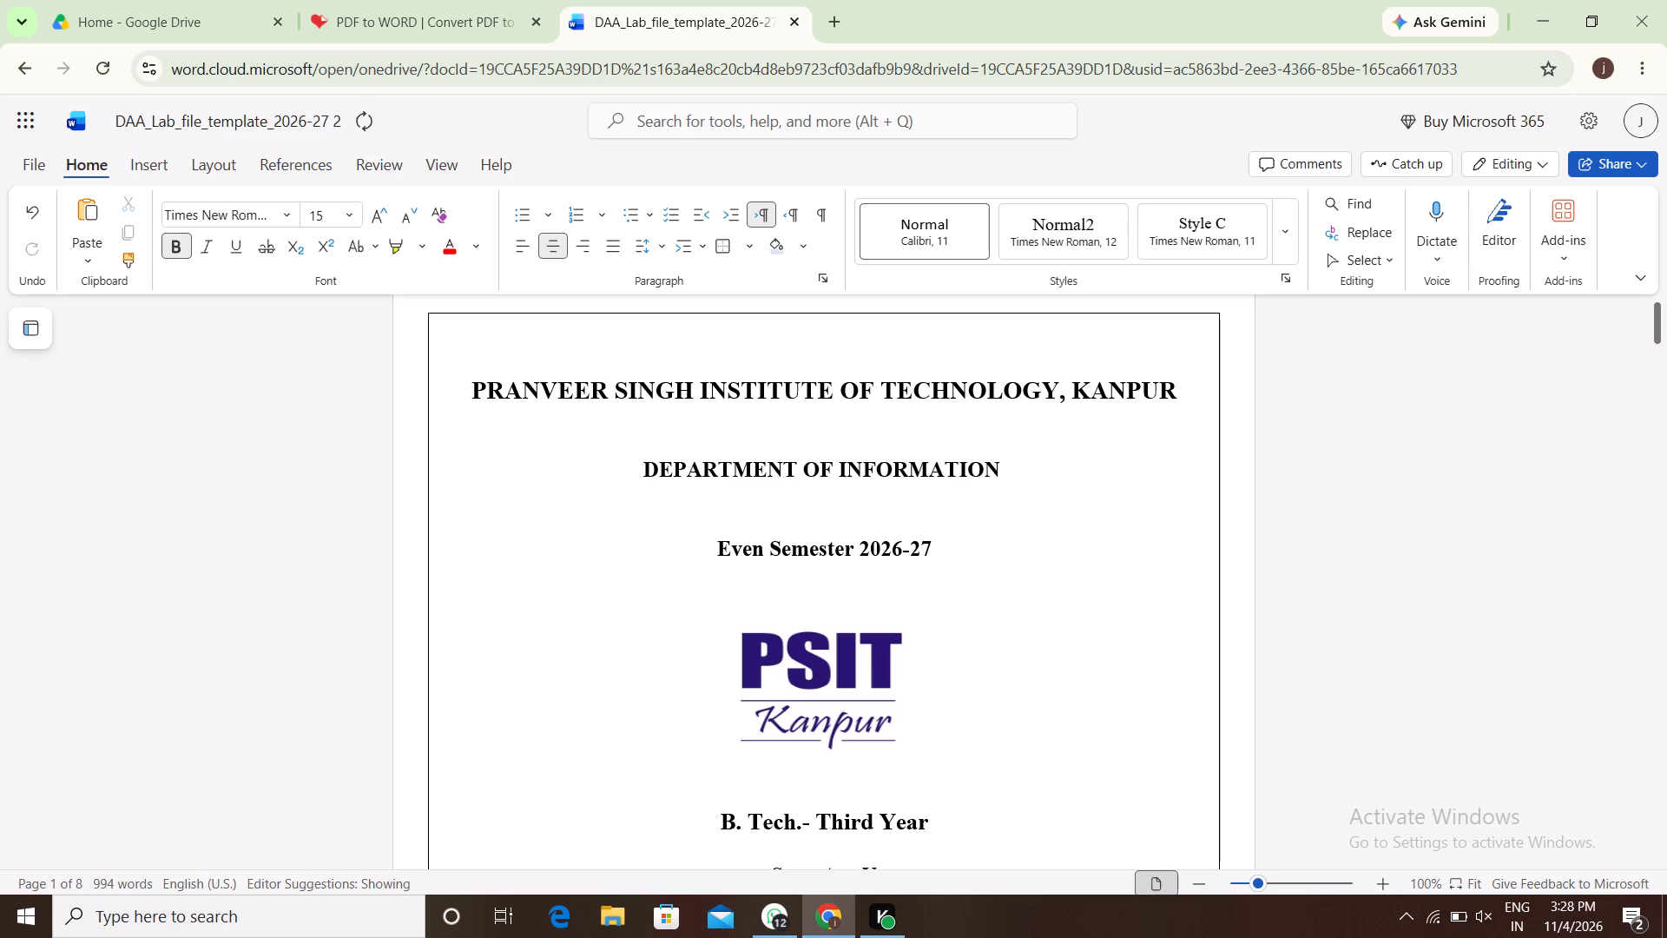
type("TECHNOLOGY")
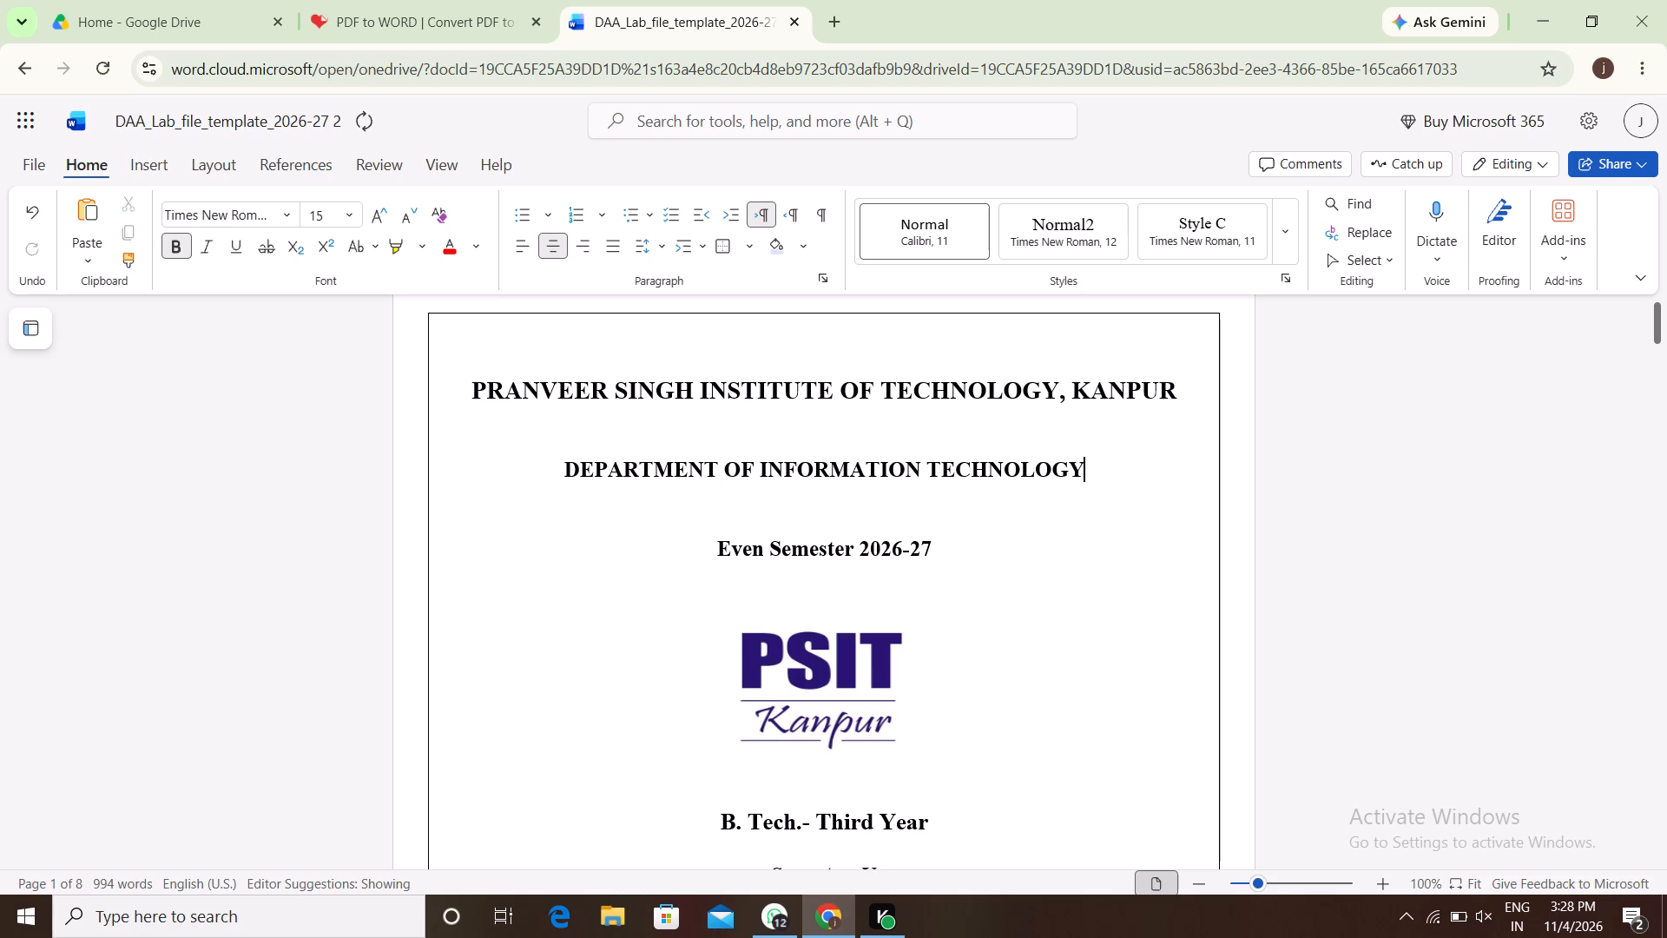
Look over the cover page and the start of the table of contents for other department references.
scroll(1178, 466, "down", 1)
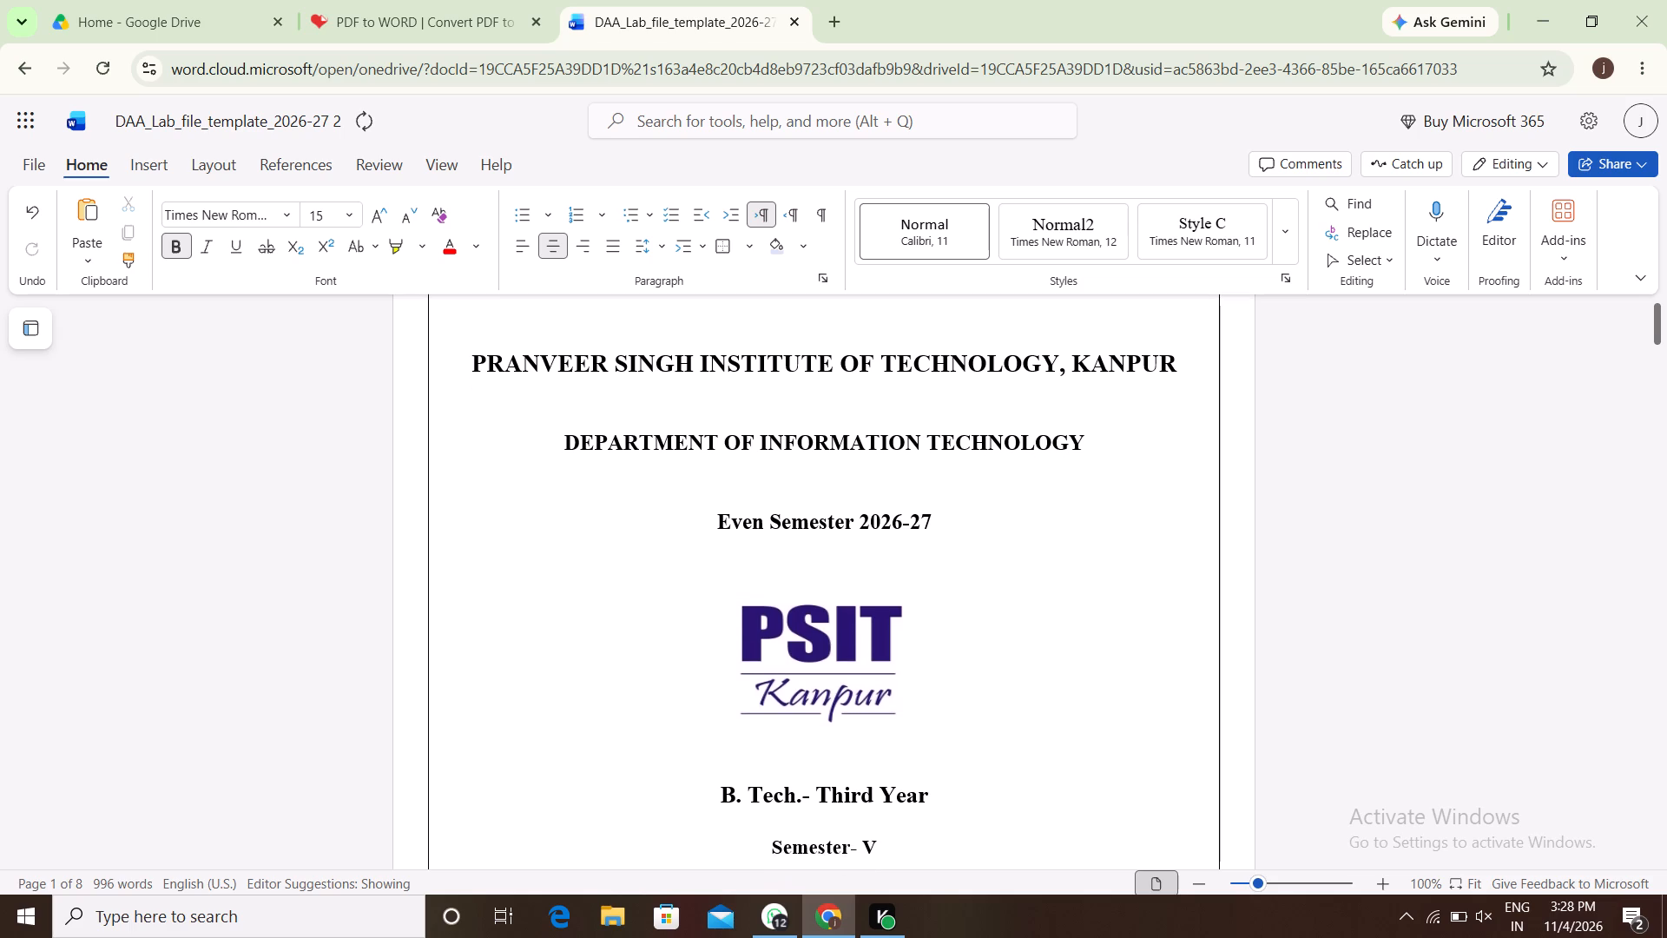
scroll(1178, 466, "down", 3)
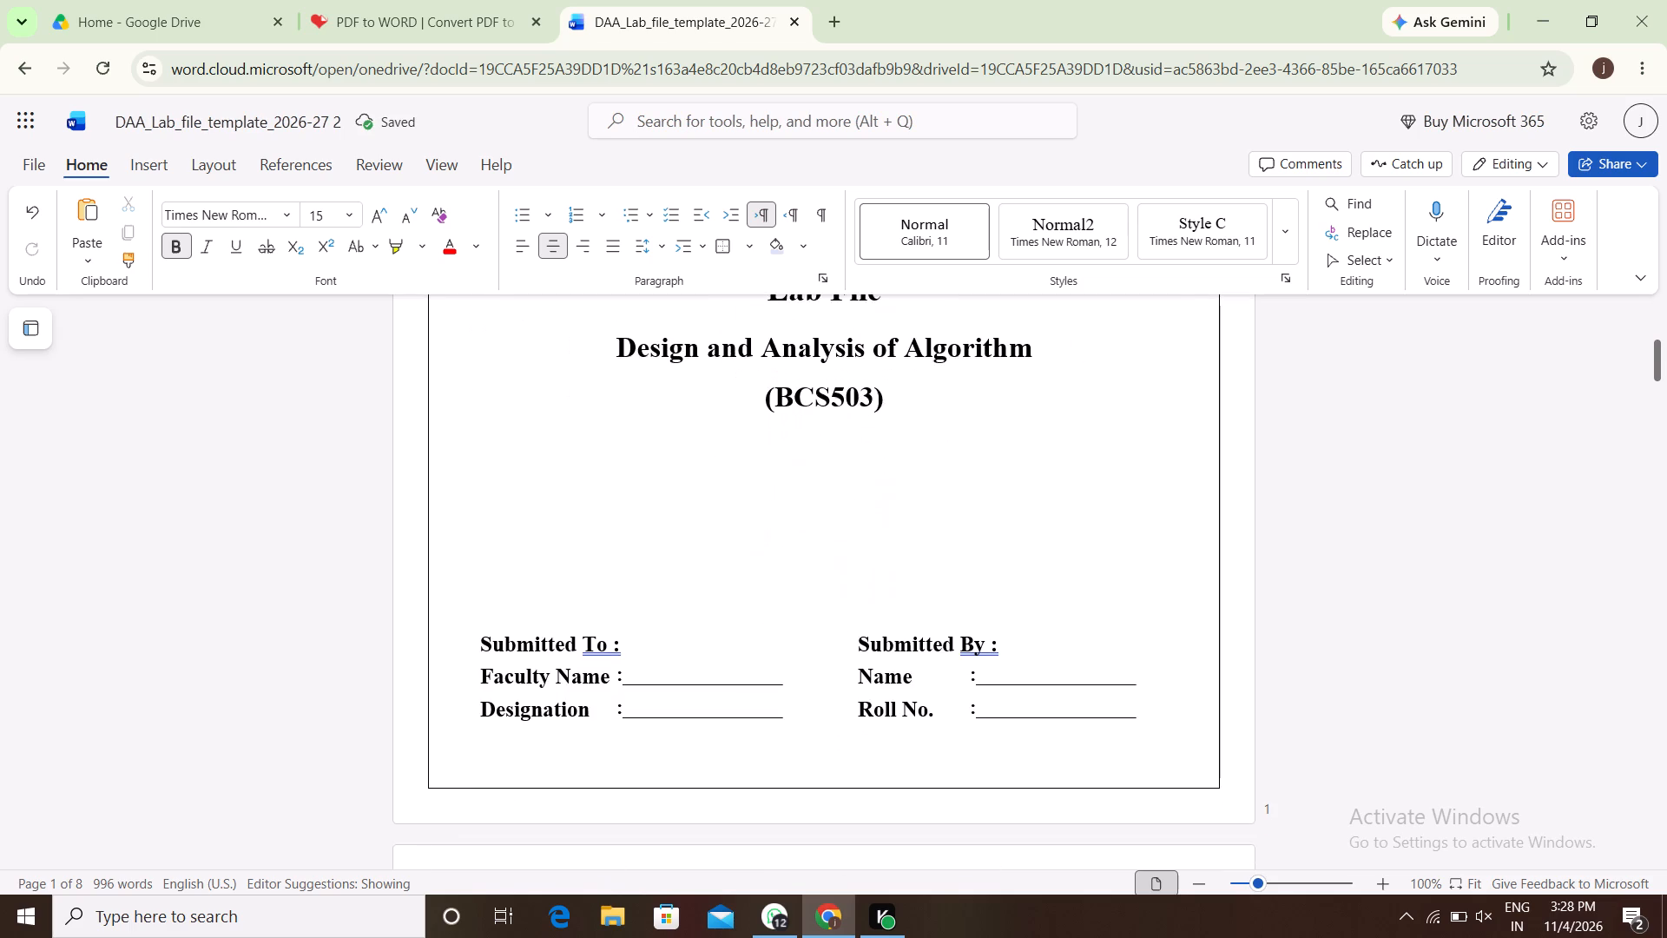
scroll(1178, 466, "down", 3)
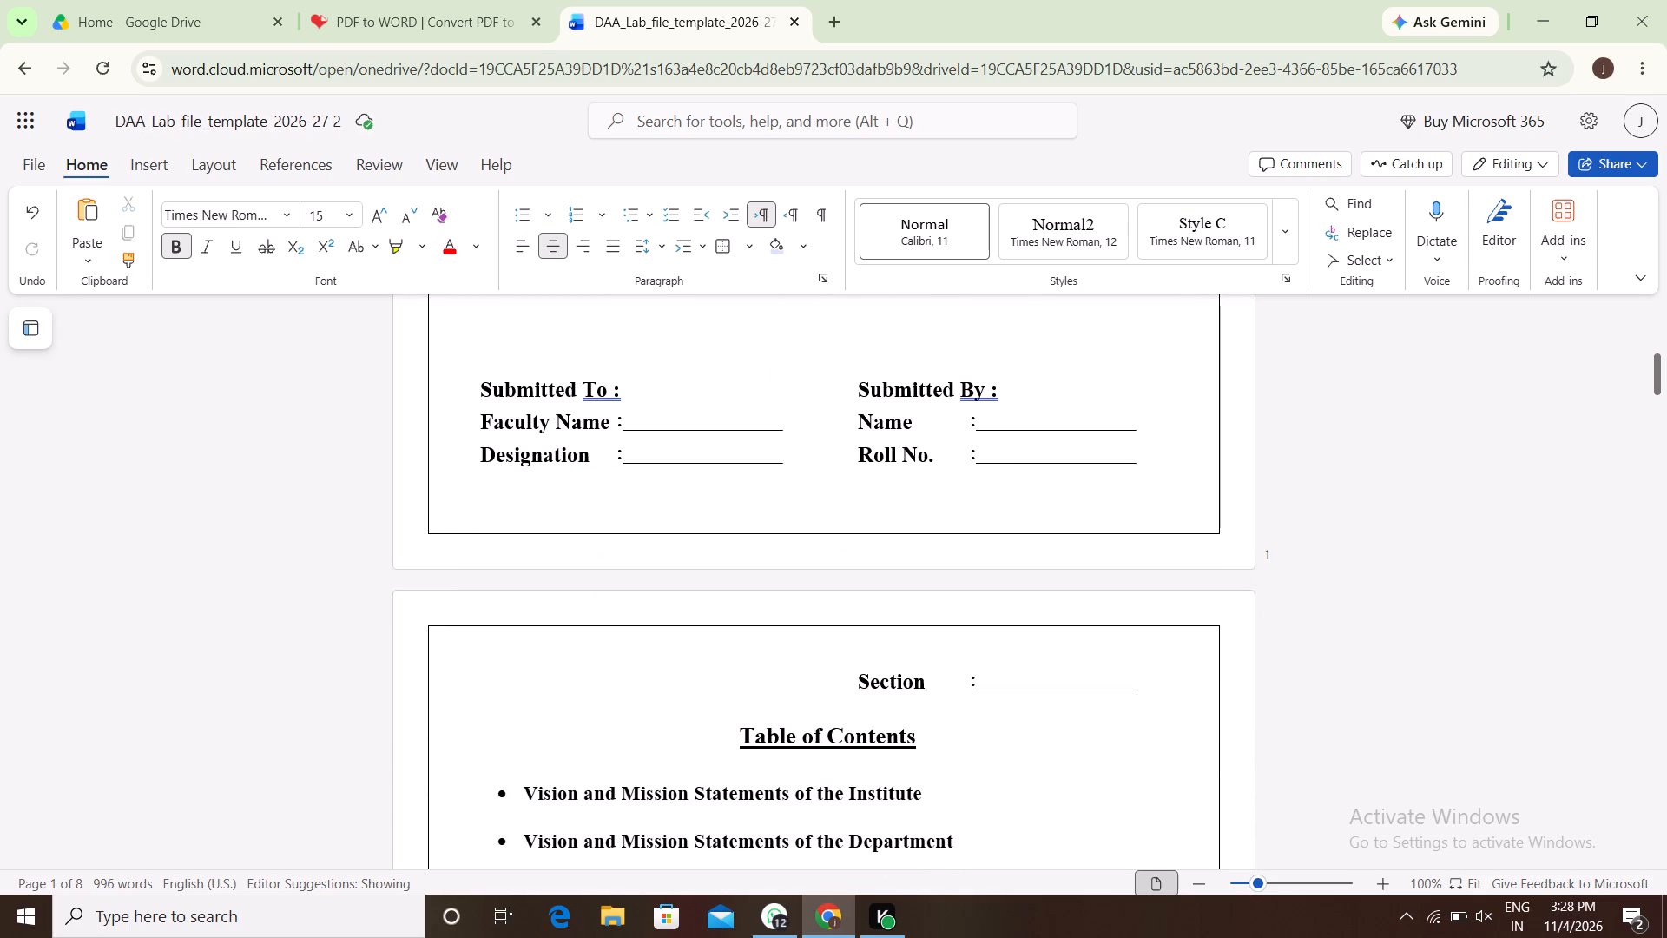
scroll(1178, 466, "down", 1)
scroll(1178, 466, "up", 4)
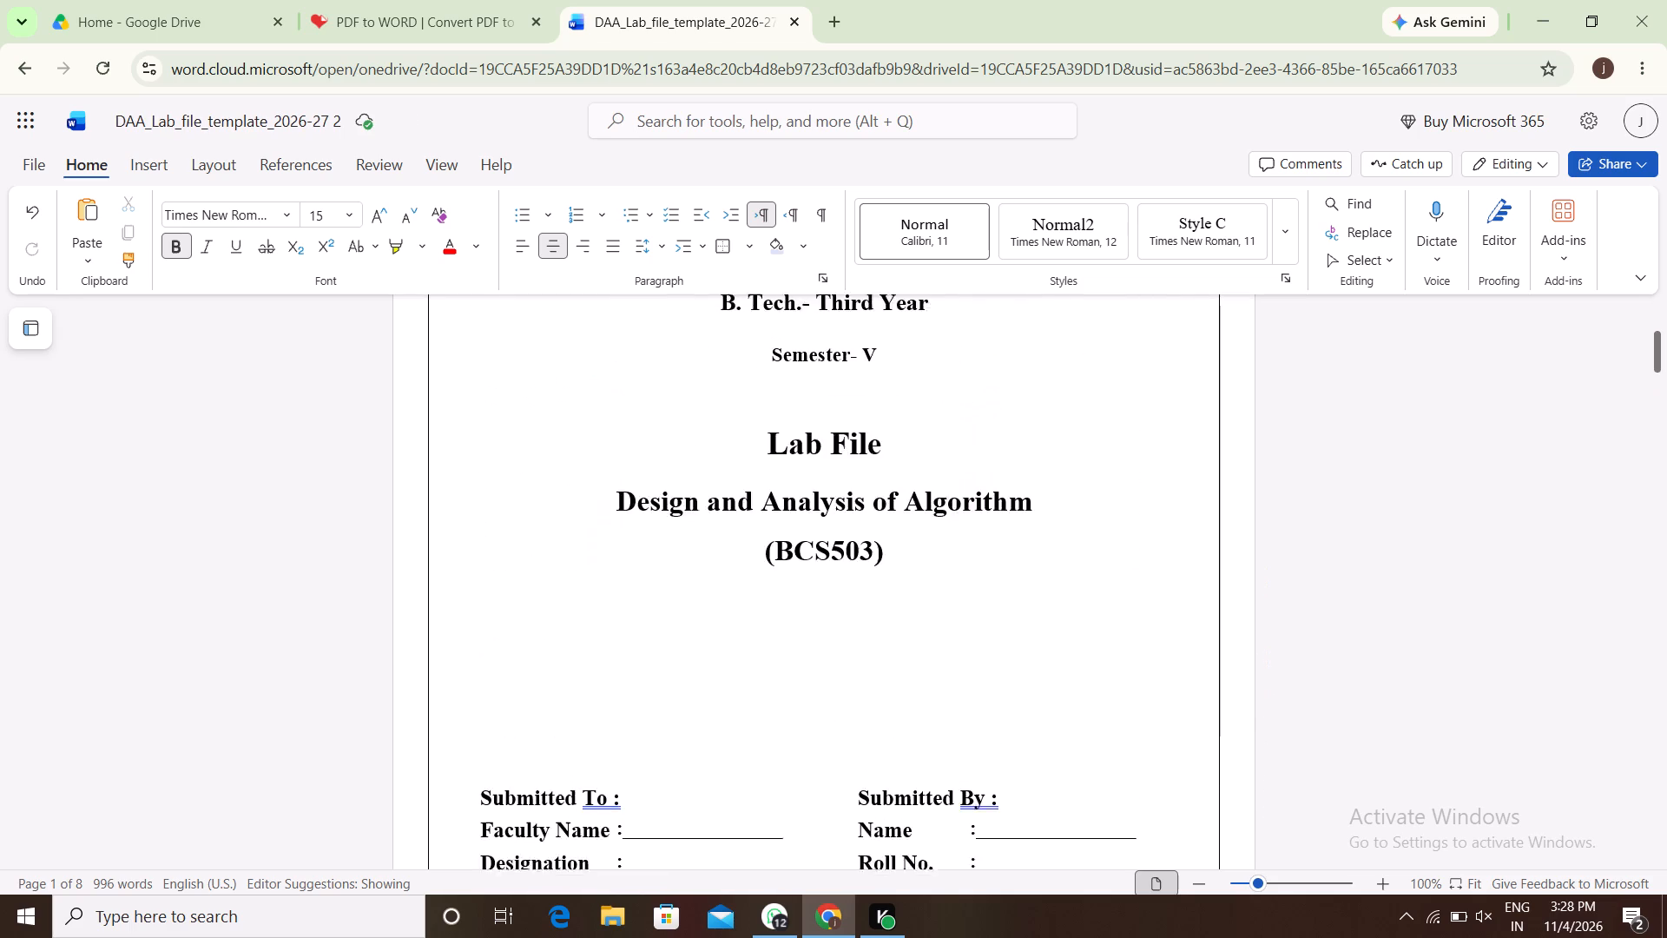
scroll(1178, 466, "up", 3)
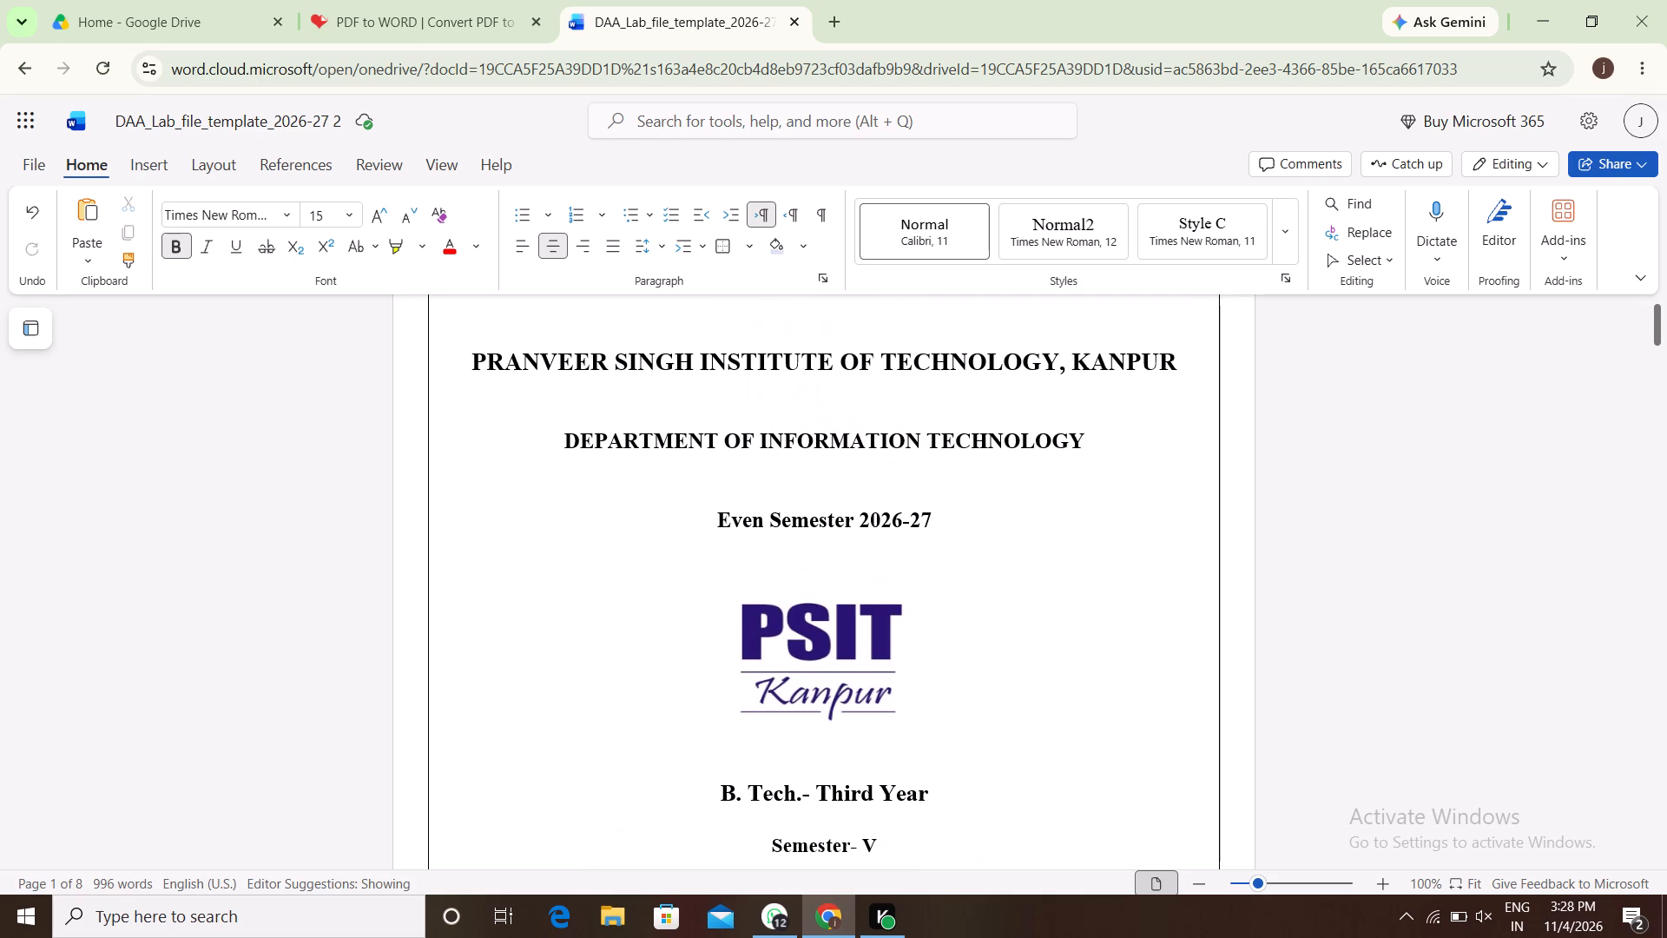
Start a Find in the document and copy "Computer Science & Engineering" from the Department Vision Statement as the search phrase.
scroll(1178, 466, "down", 4)
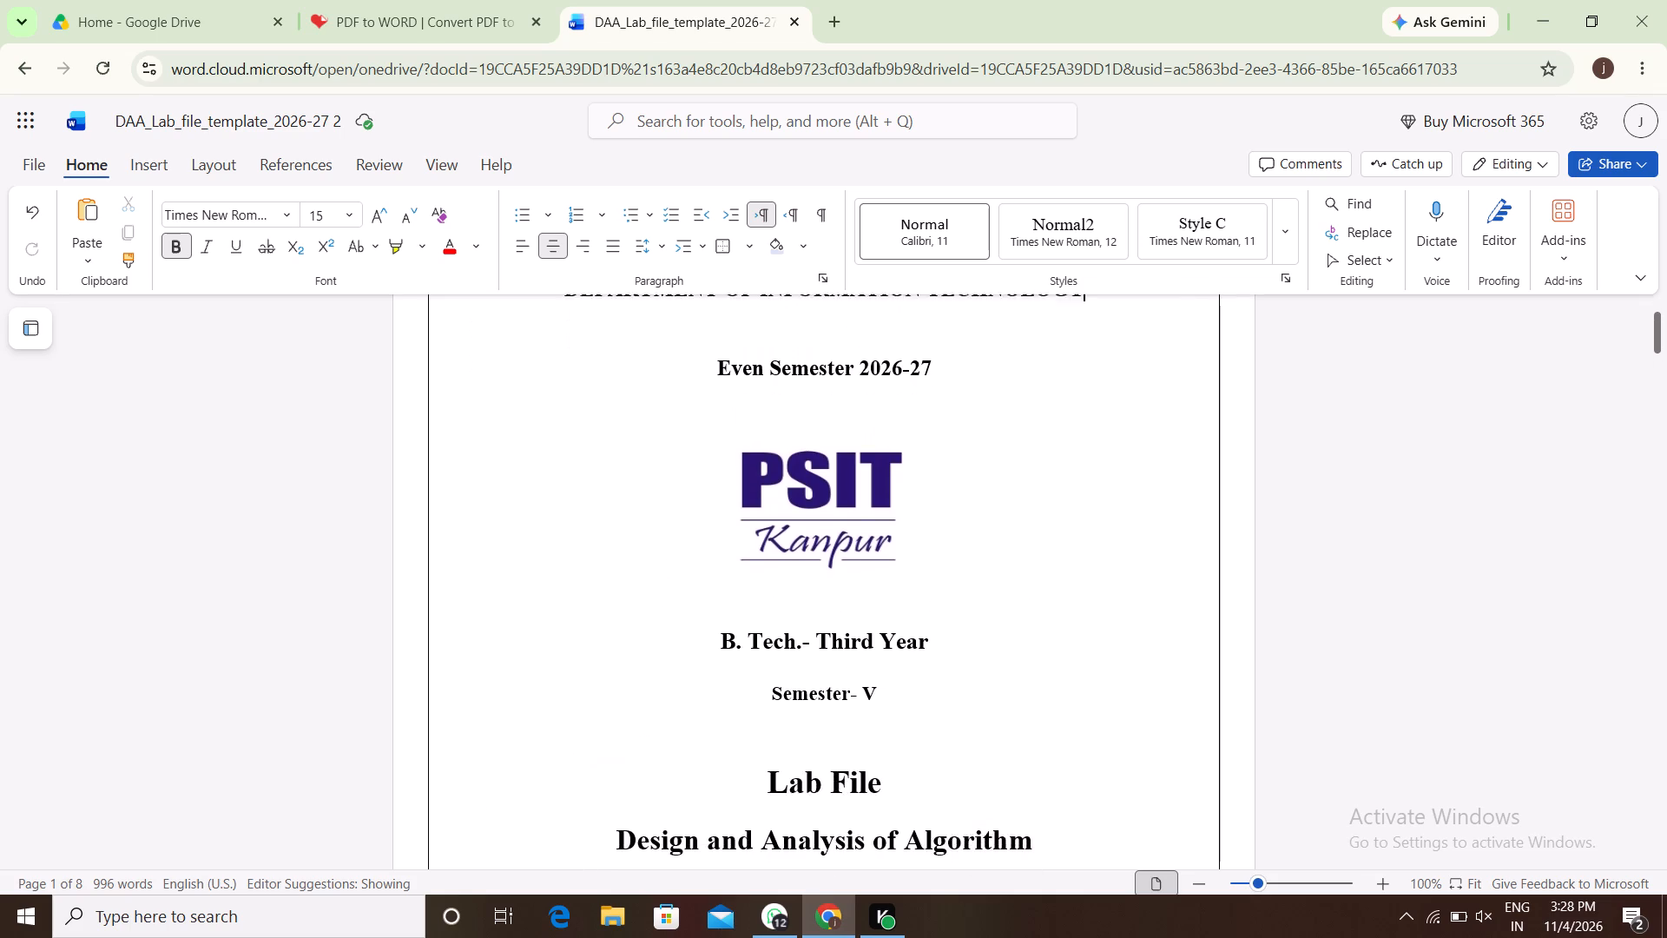
scroll(1178, 466, "down", 7)
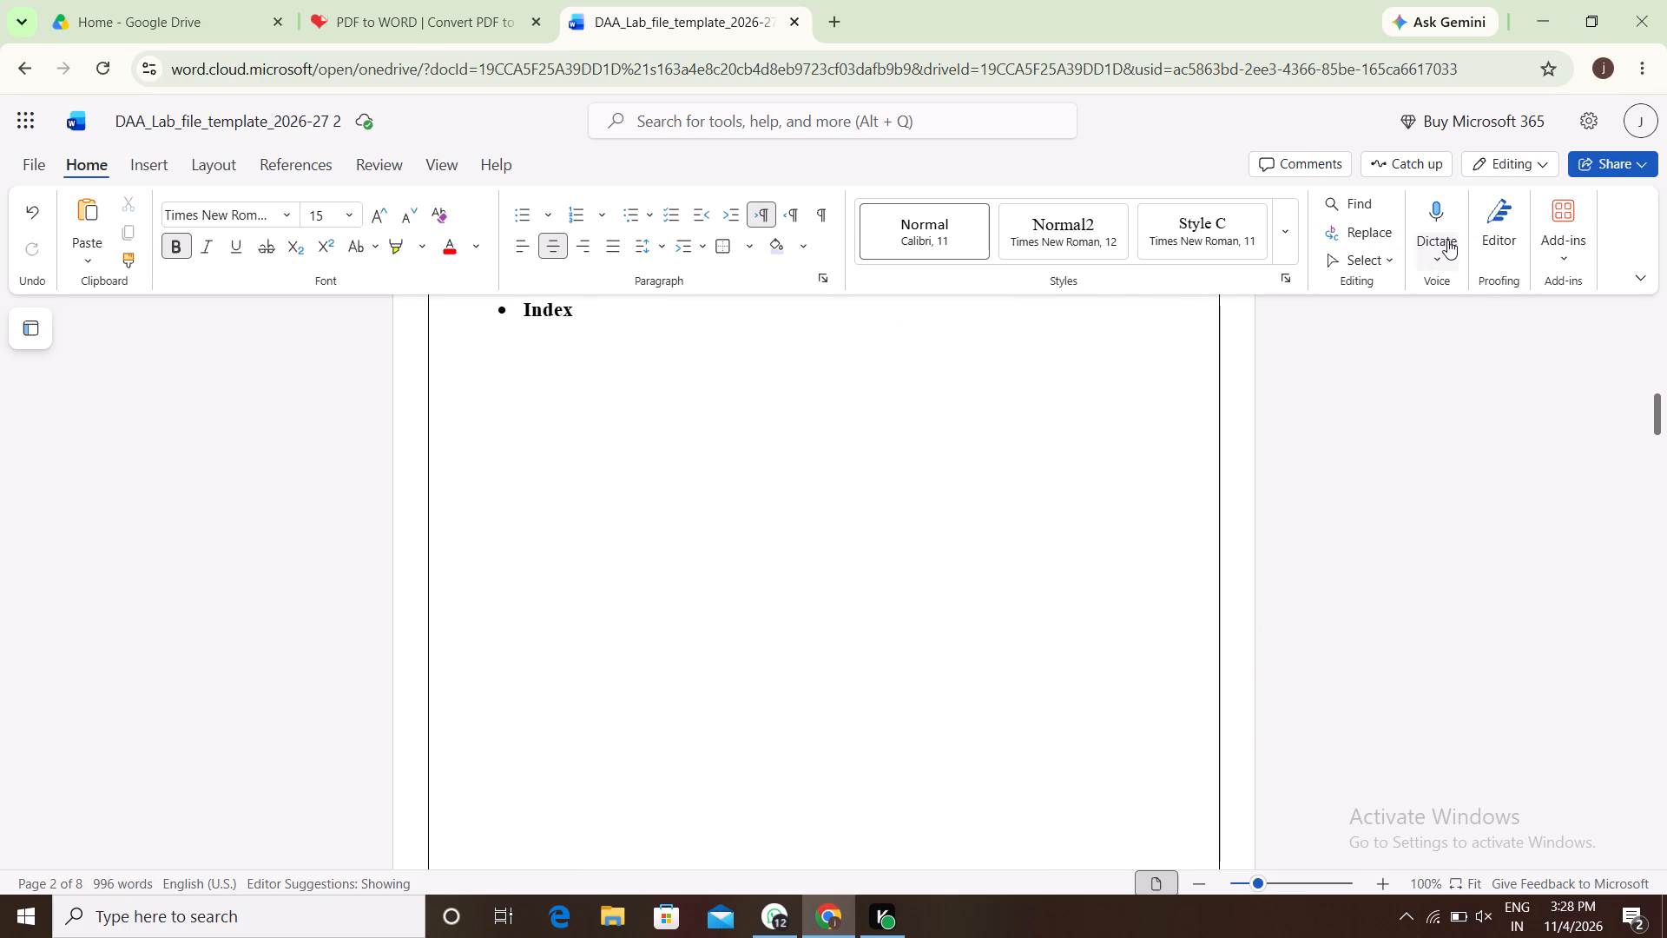
left_click(1370, 203)
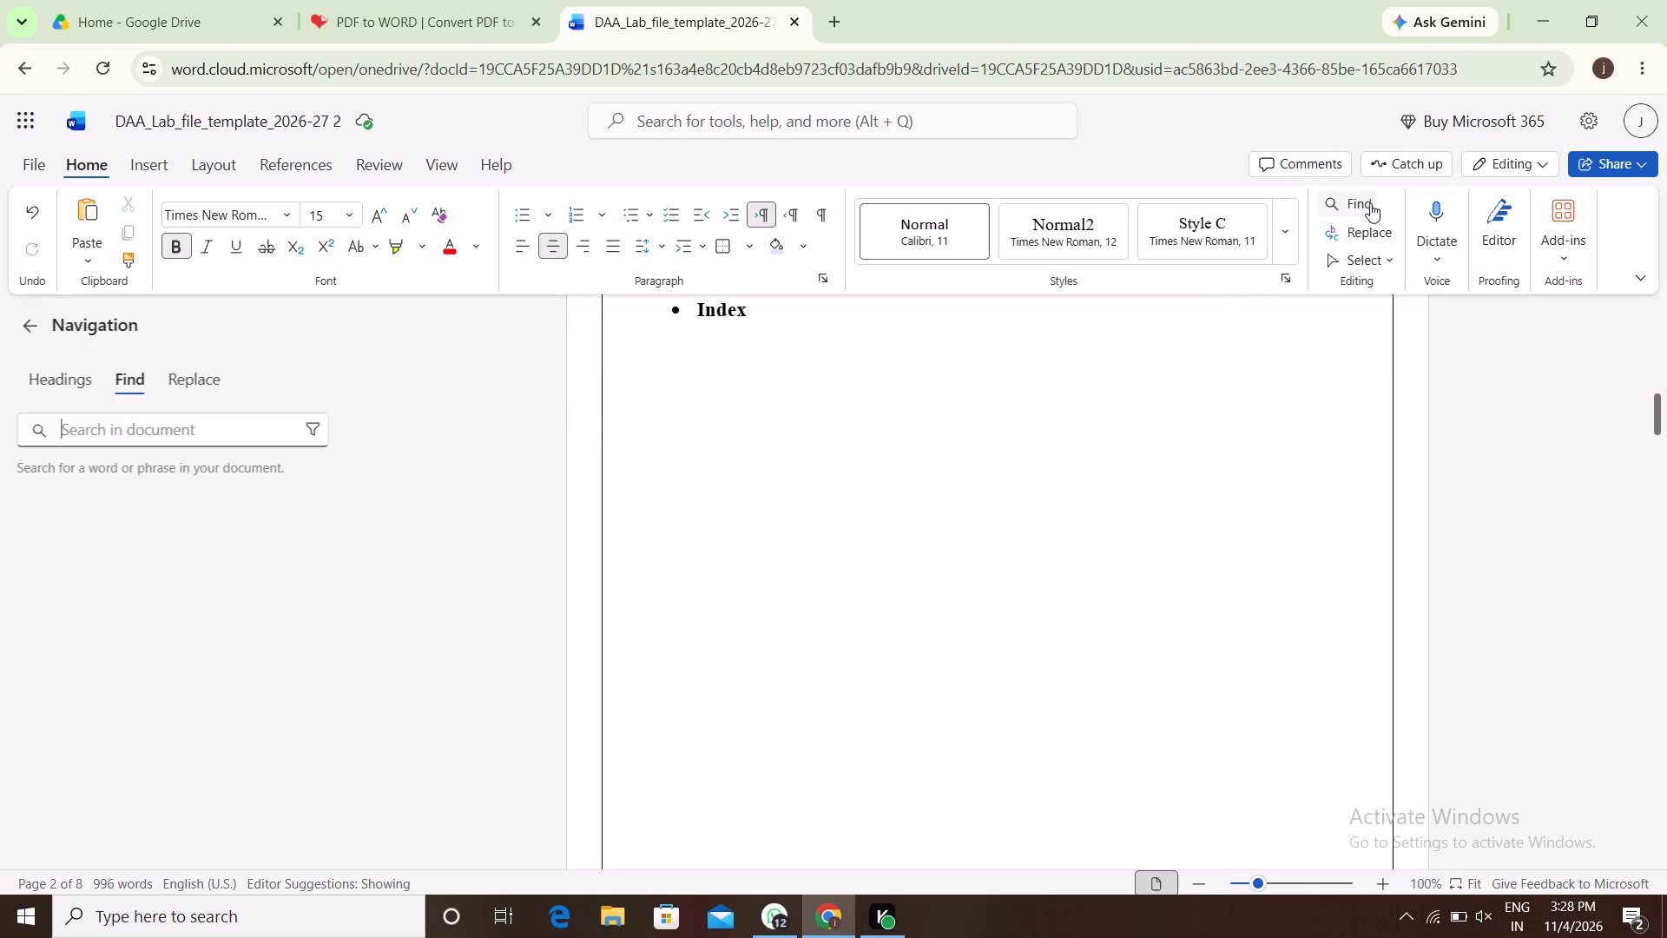
scroll(866, 552, "down", 6)
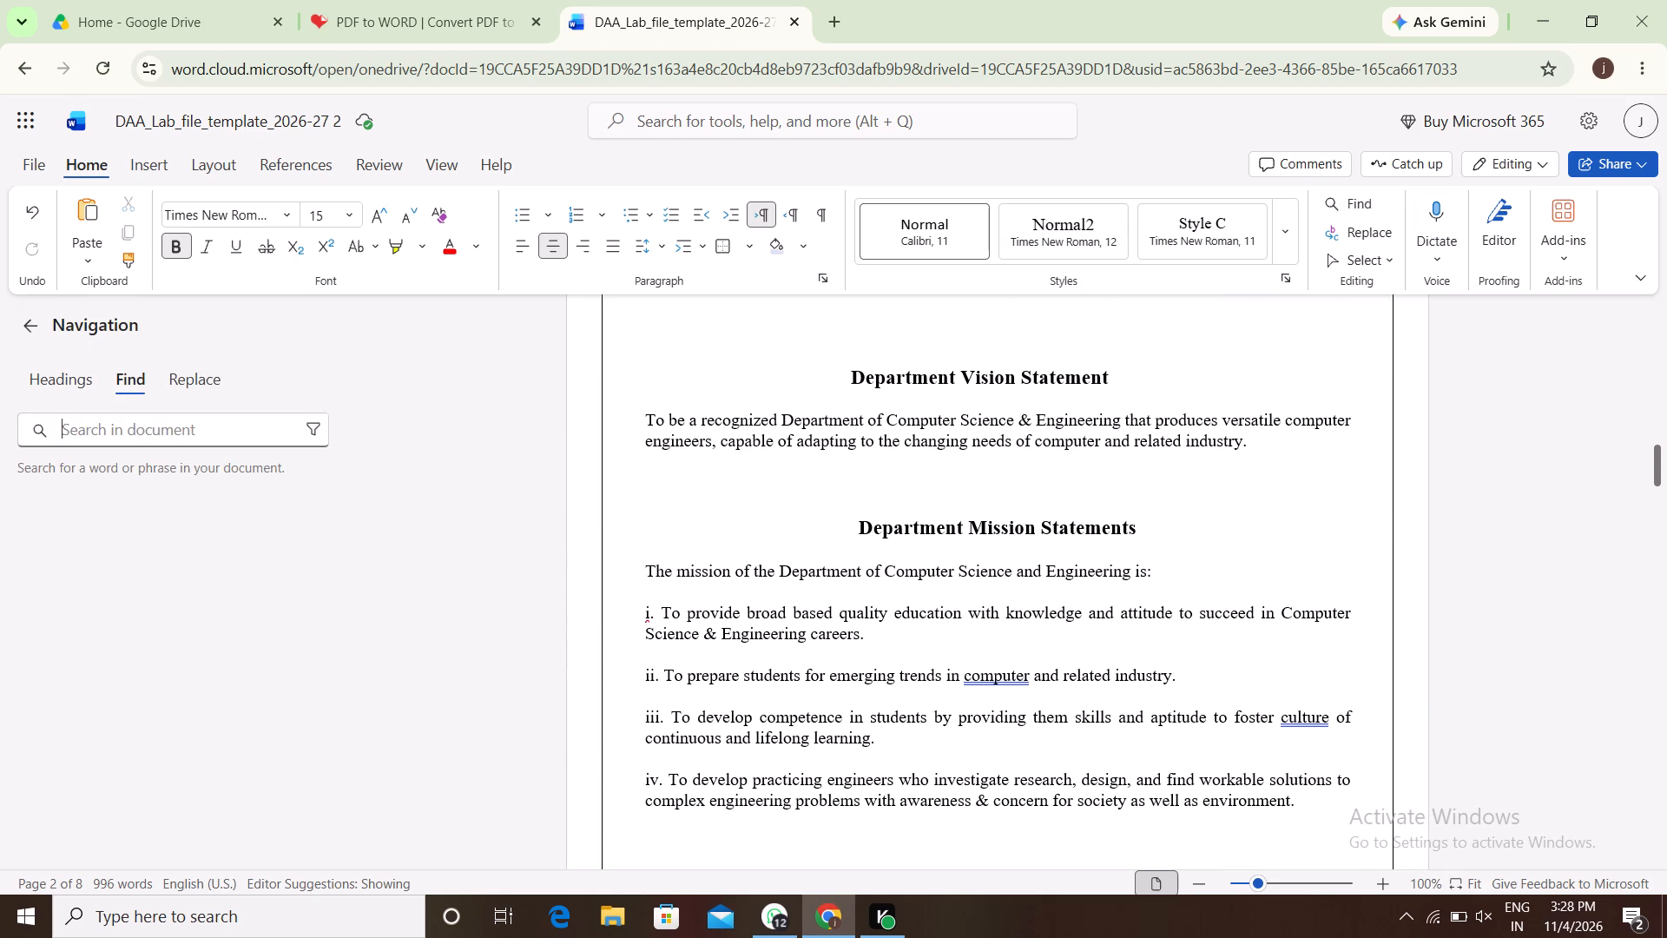
left_click_drag(890, 421, 1130, 419)
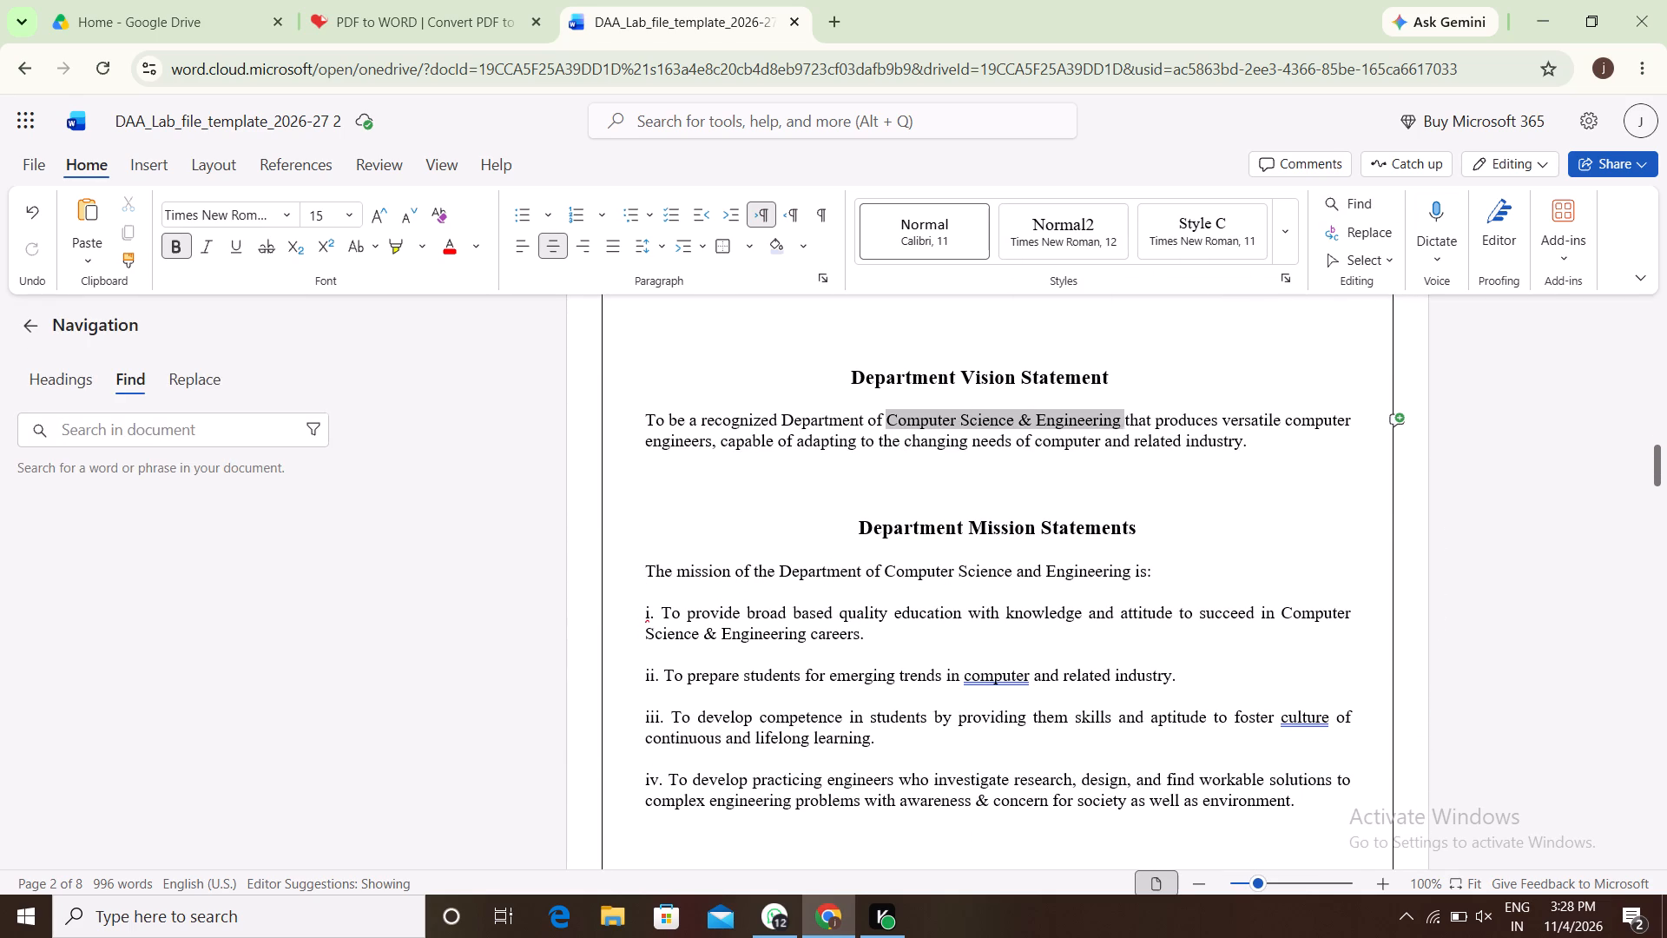
left_click_drag(1130, 419, 1123, 419)
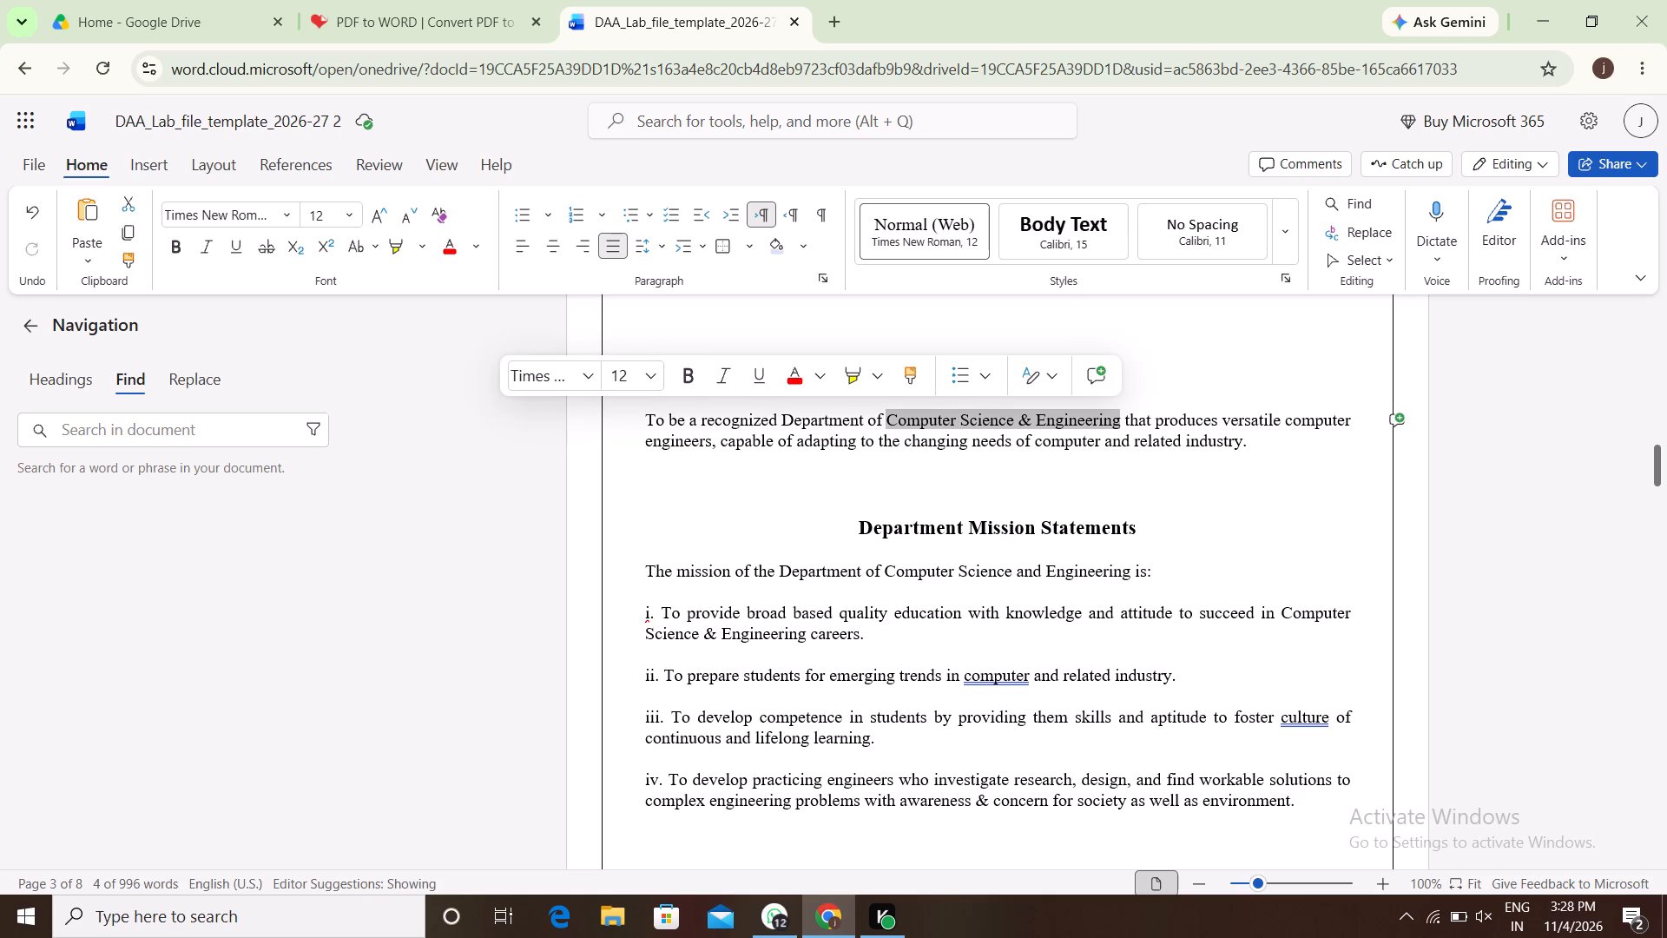
key("ctrl+c")
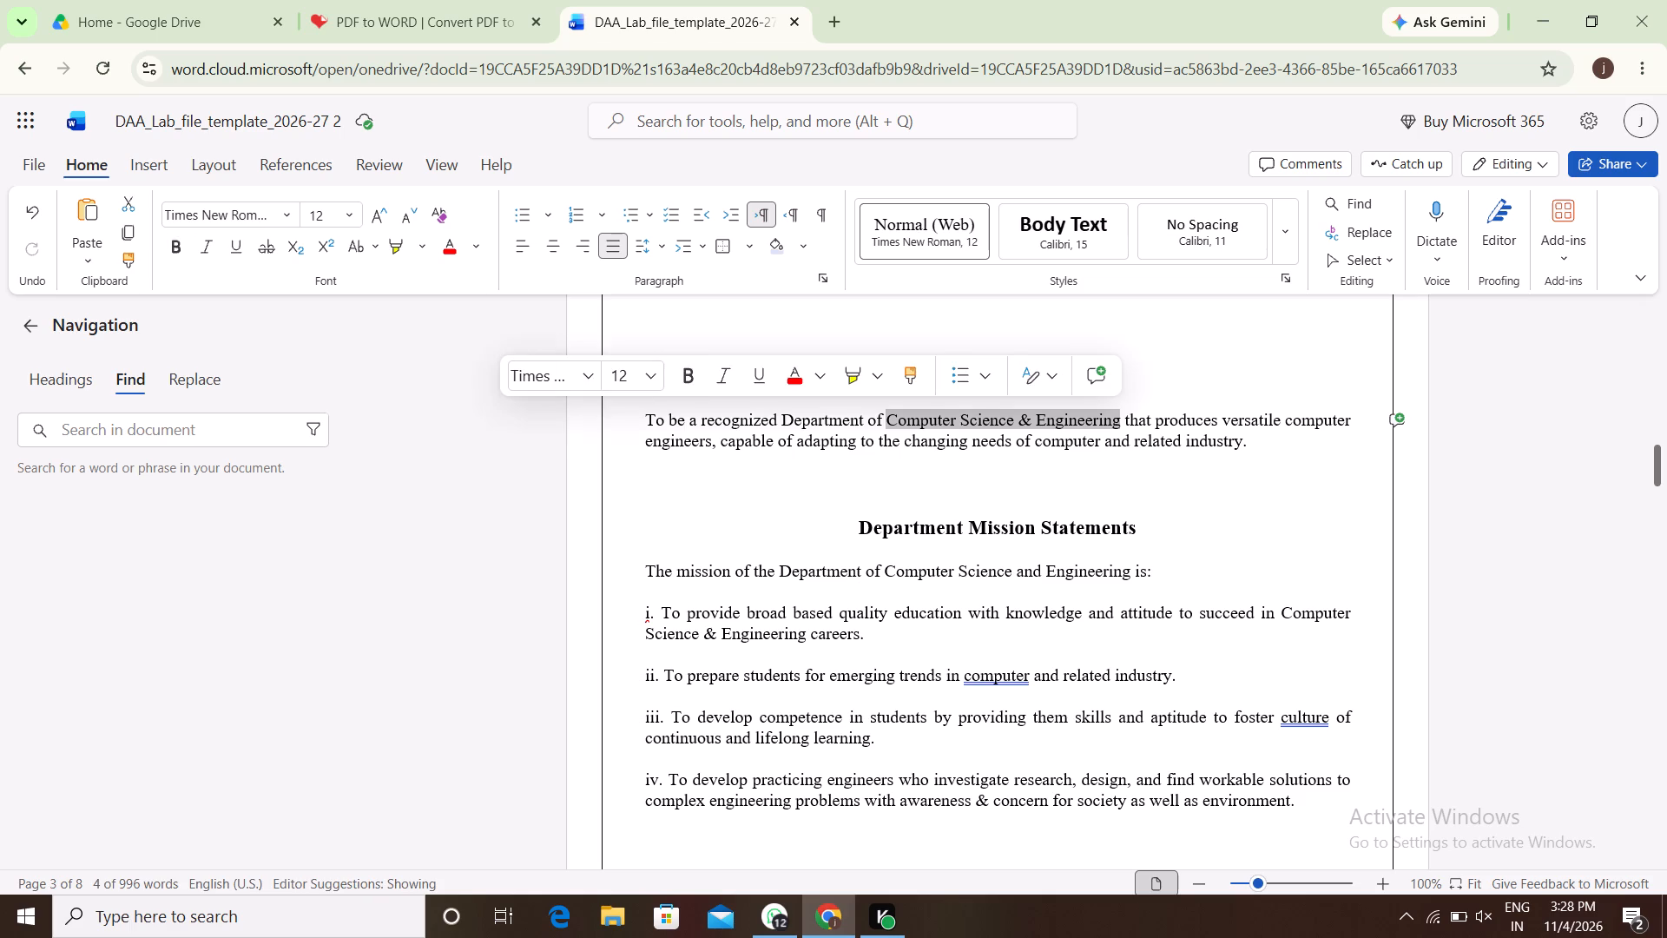
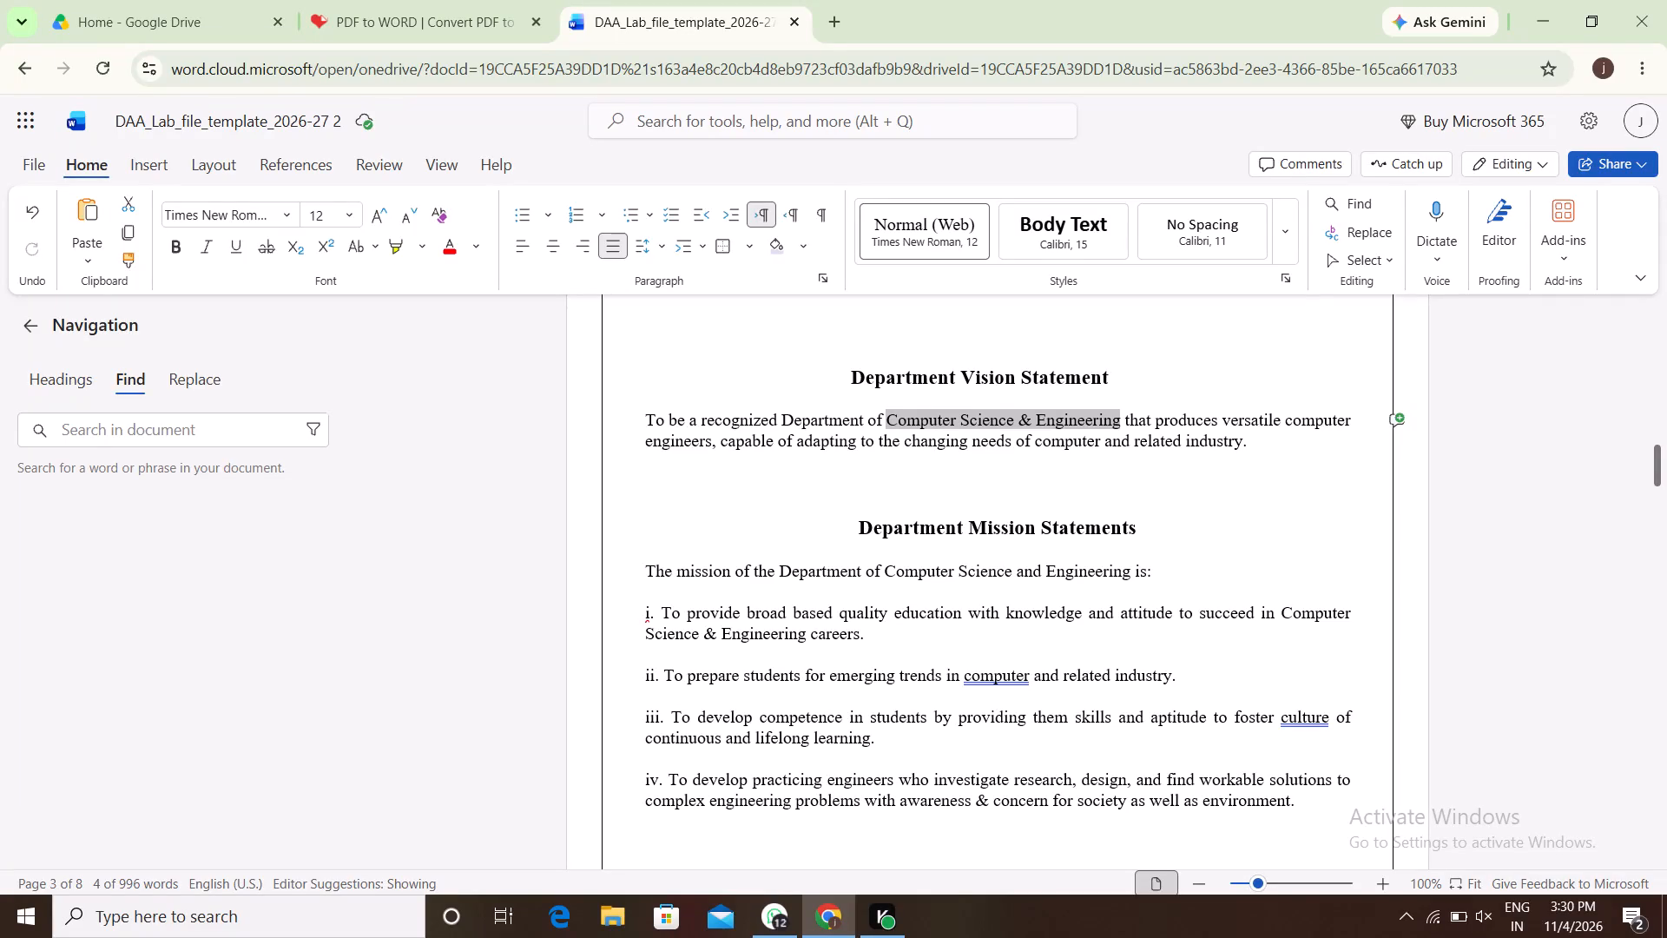
Replace every occurrence of "Computer Science & Engineering" in the document with "Information Technology".
key("ctrl+c")
left_click(168, 431)
key("ctrl+v")
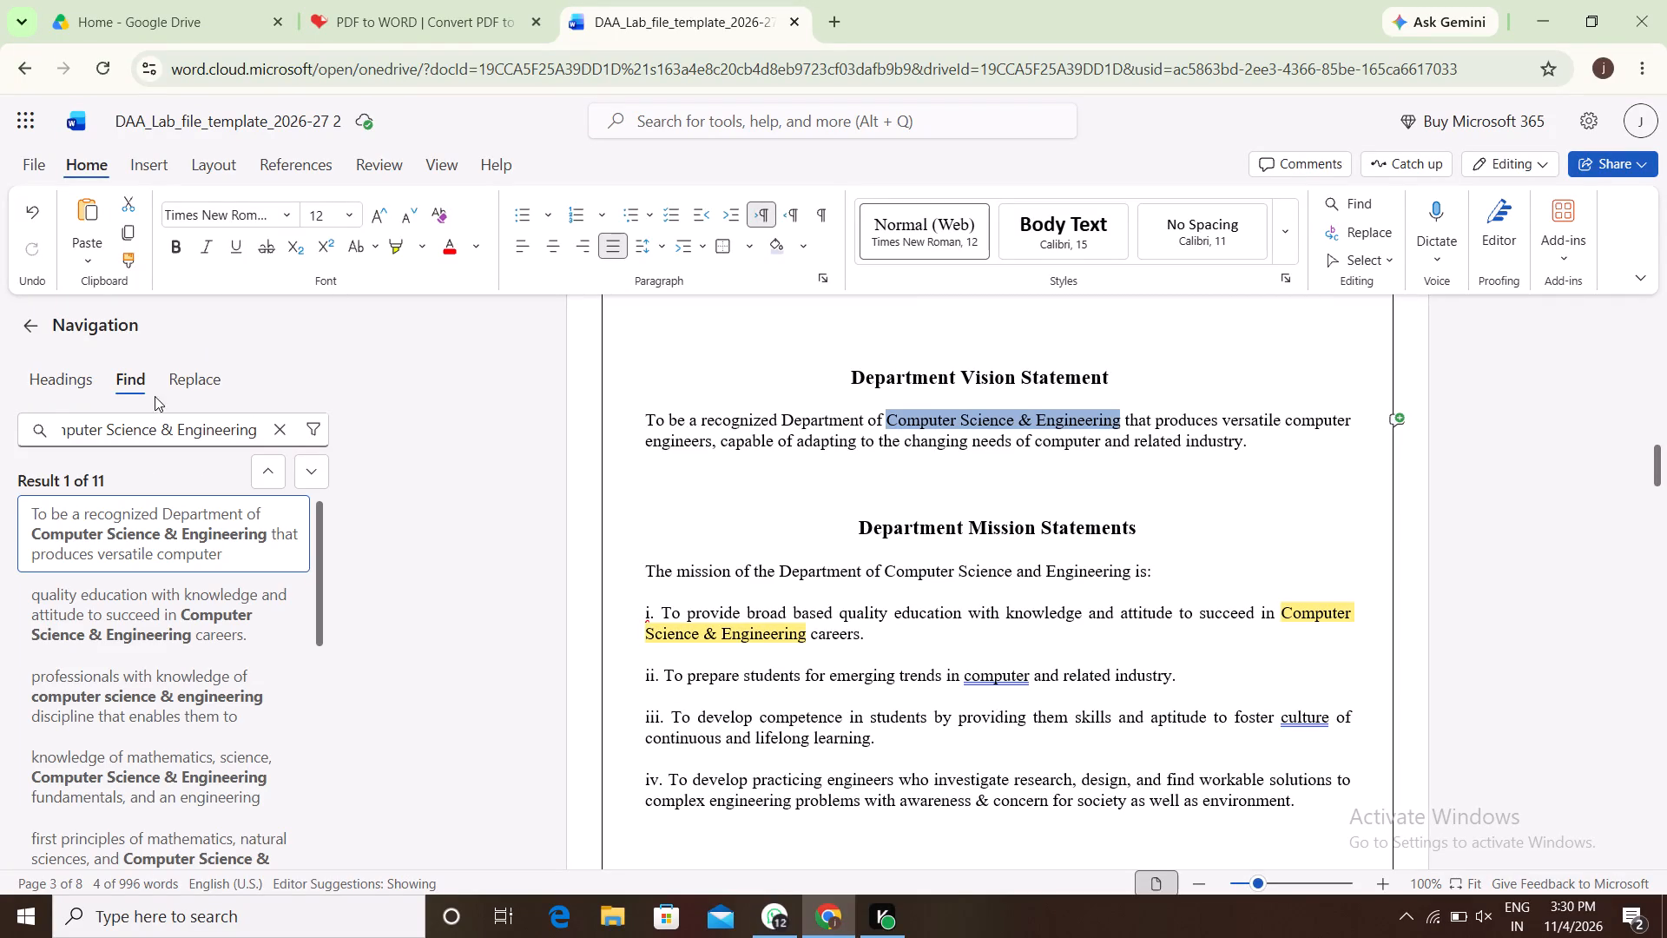
left_click(187, 374)
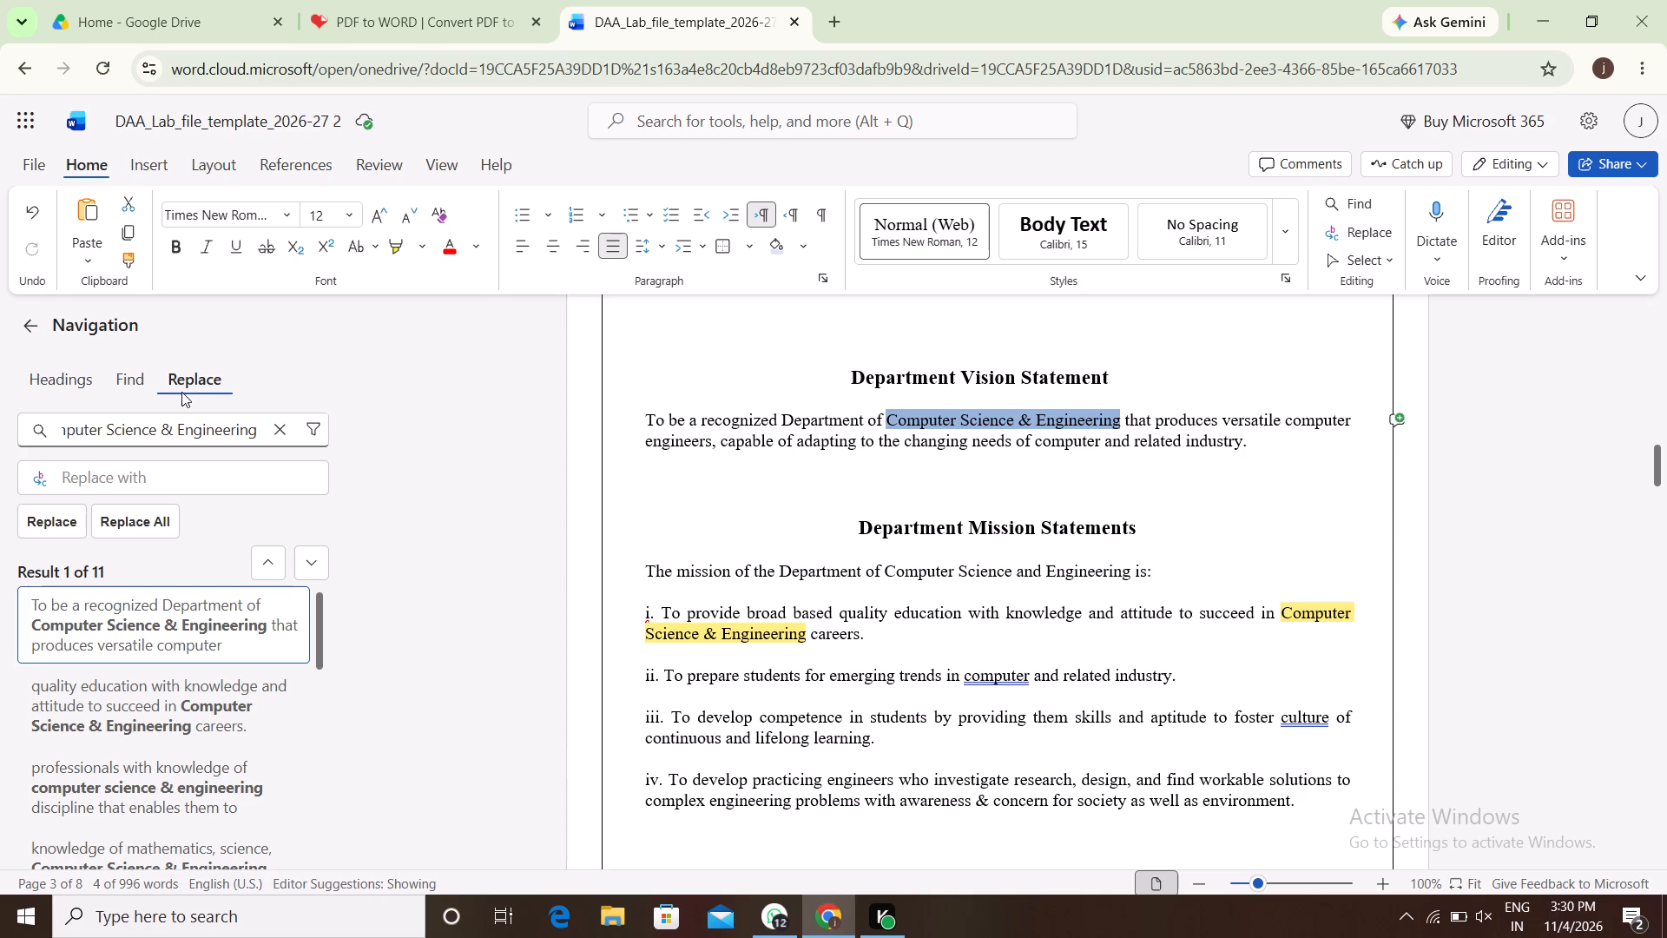
left_click(102, 483)
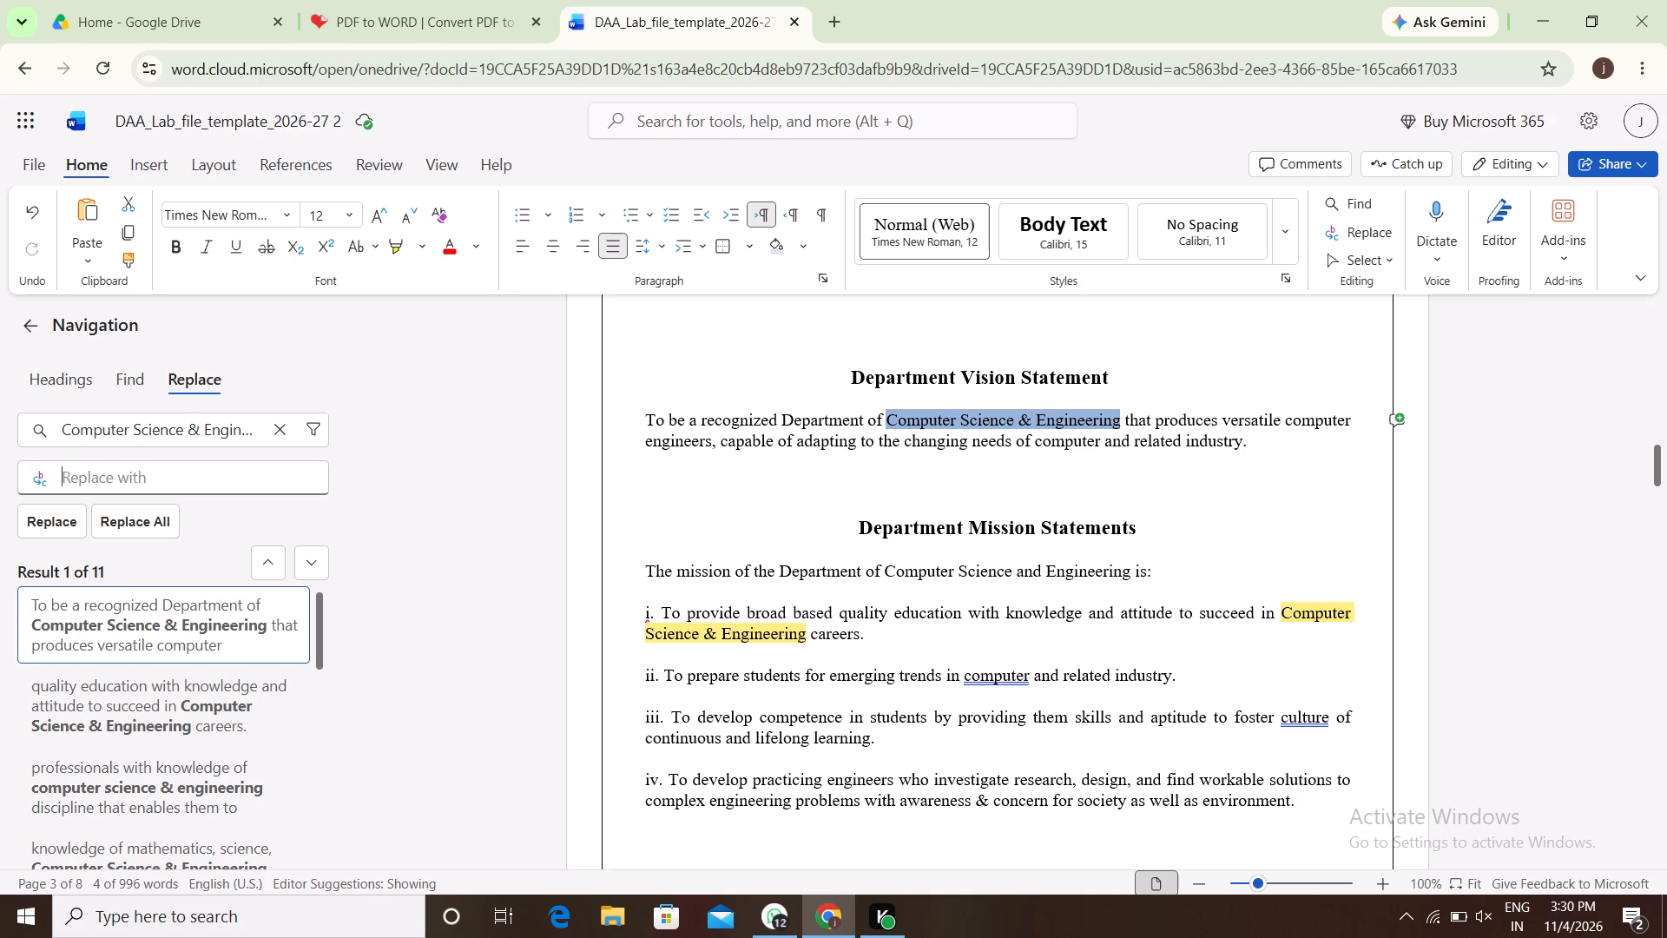
type("Infor")
key("a")
type("tion")
key("space")
type("Technology")
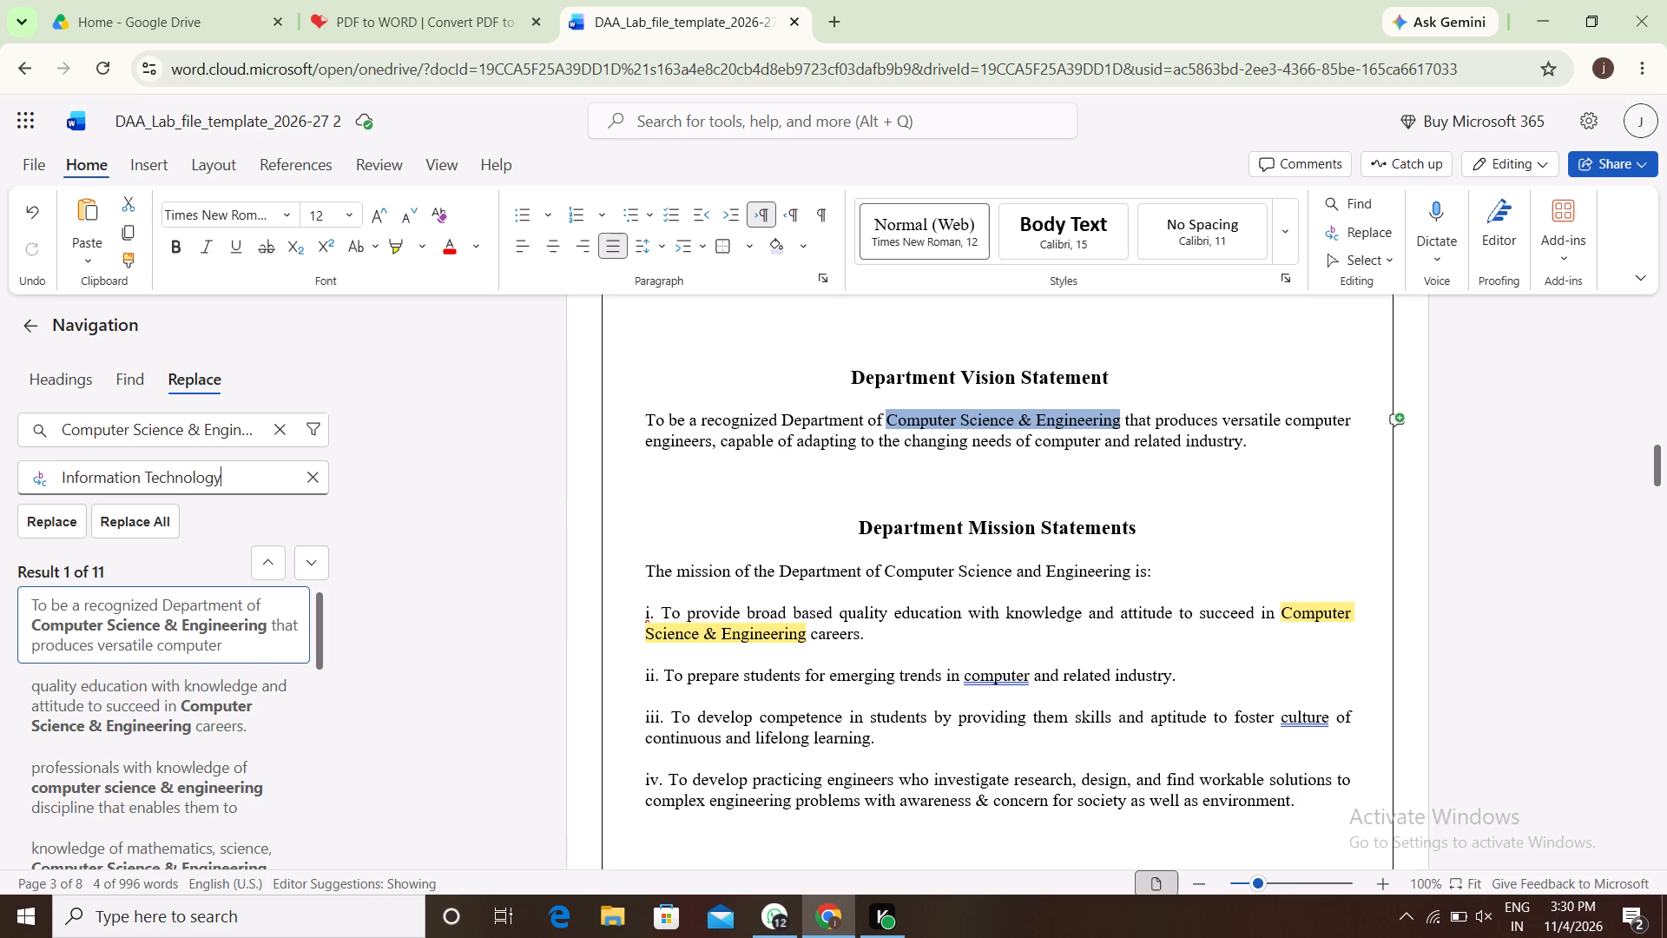
left_click(159, 521)
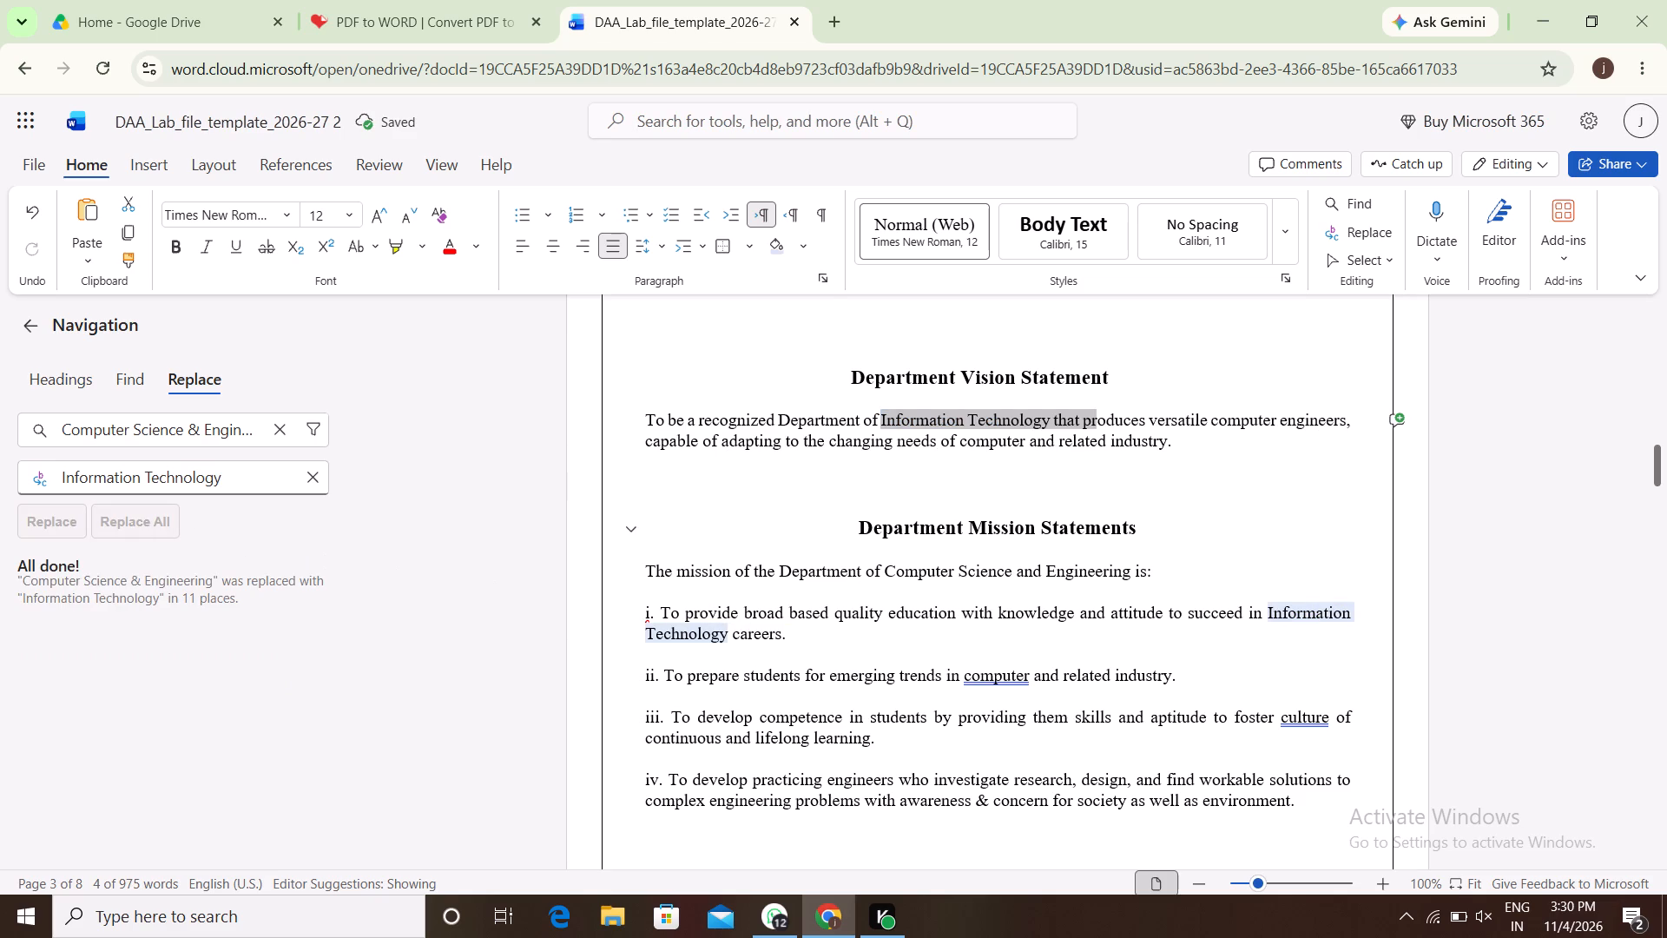
Review the pages from the mission statements through the index to check the replaced department name.
scroll(1085, 430, "down", 2)
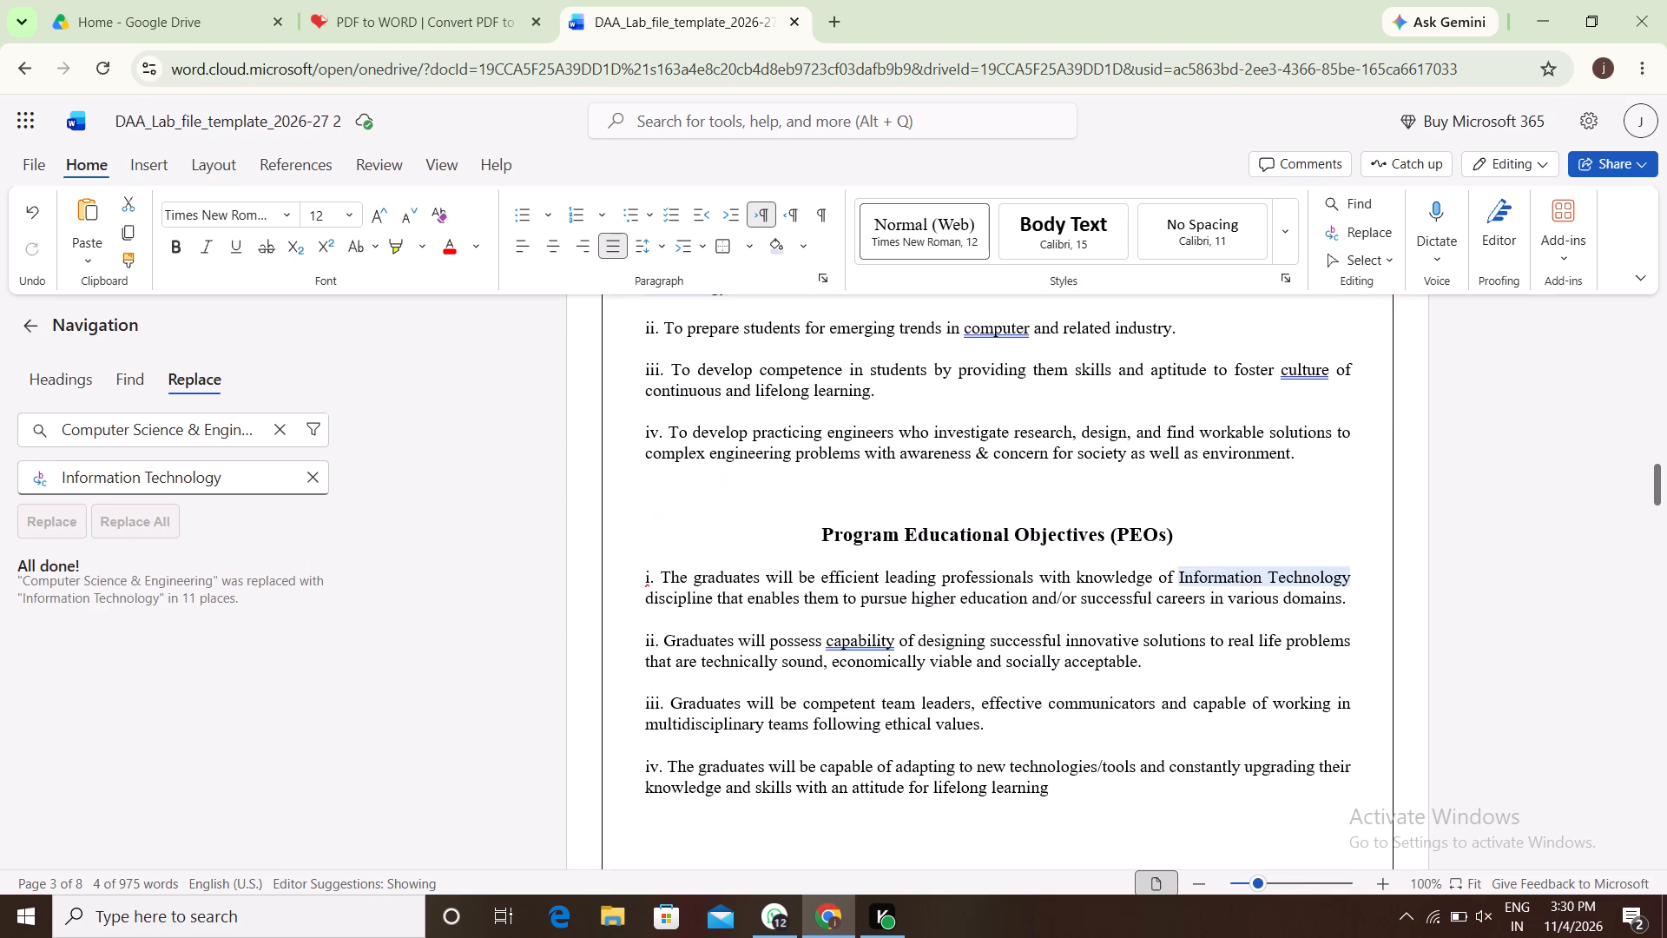
scroll(1085, 430, "down", 2)
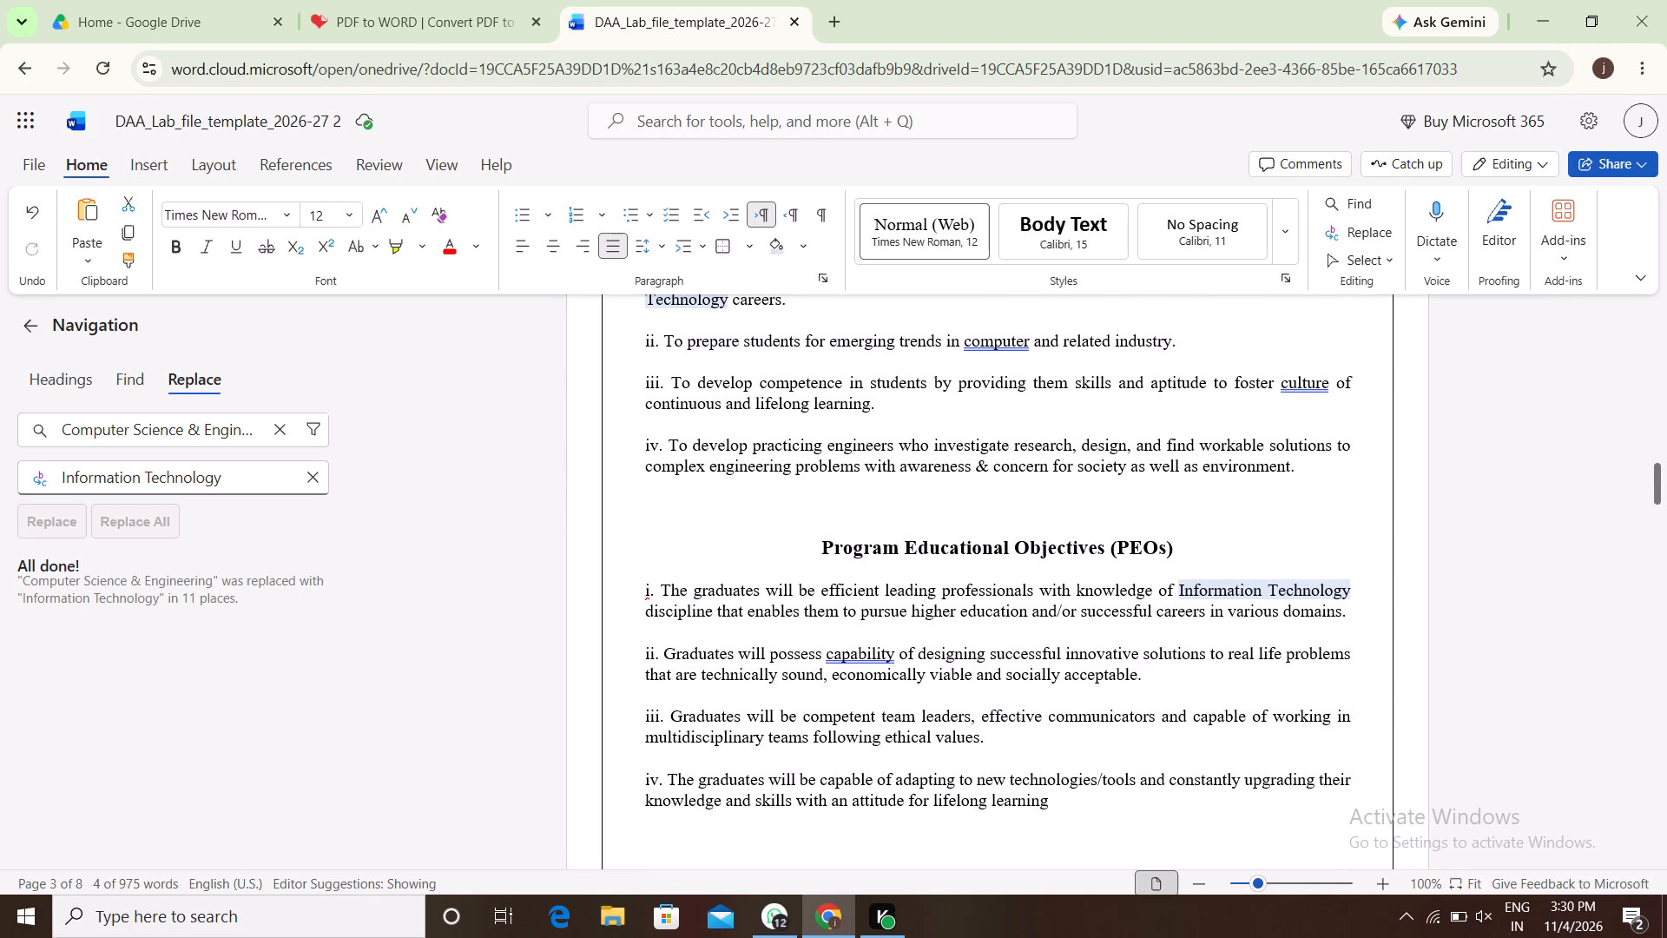
scroll(1085, 430, "down", 2)
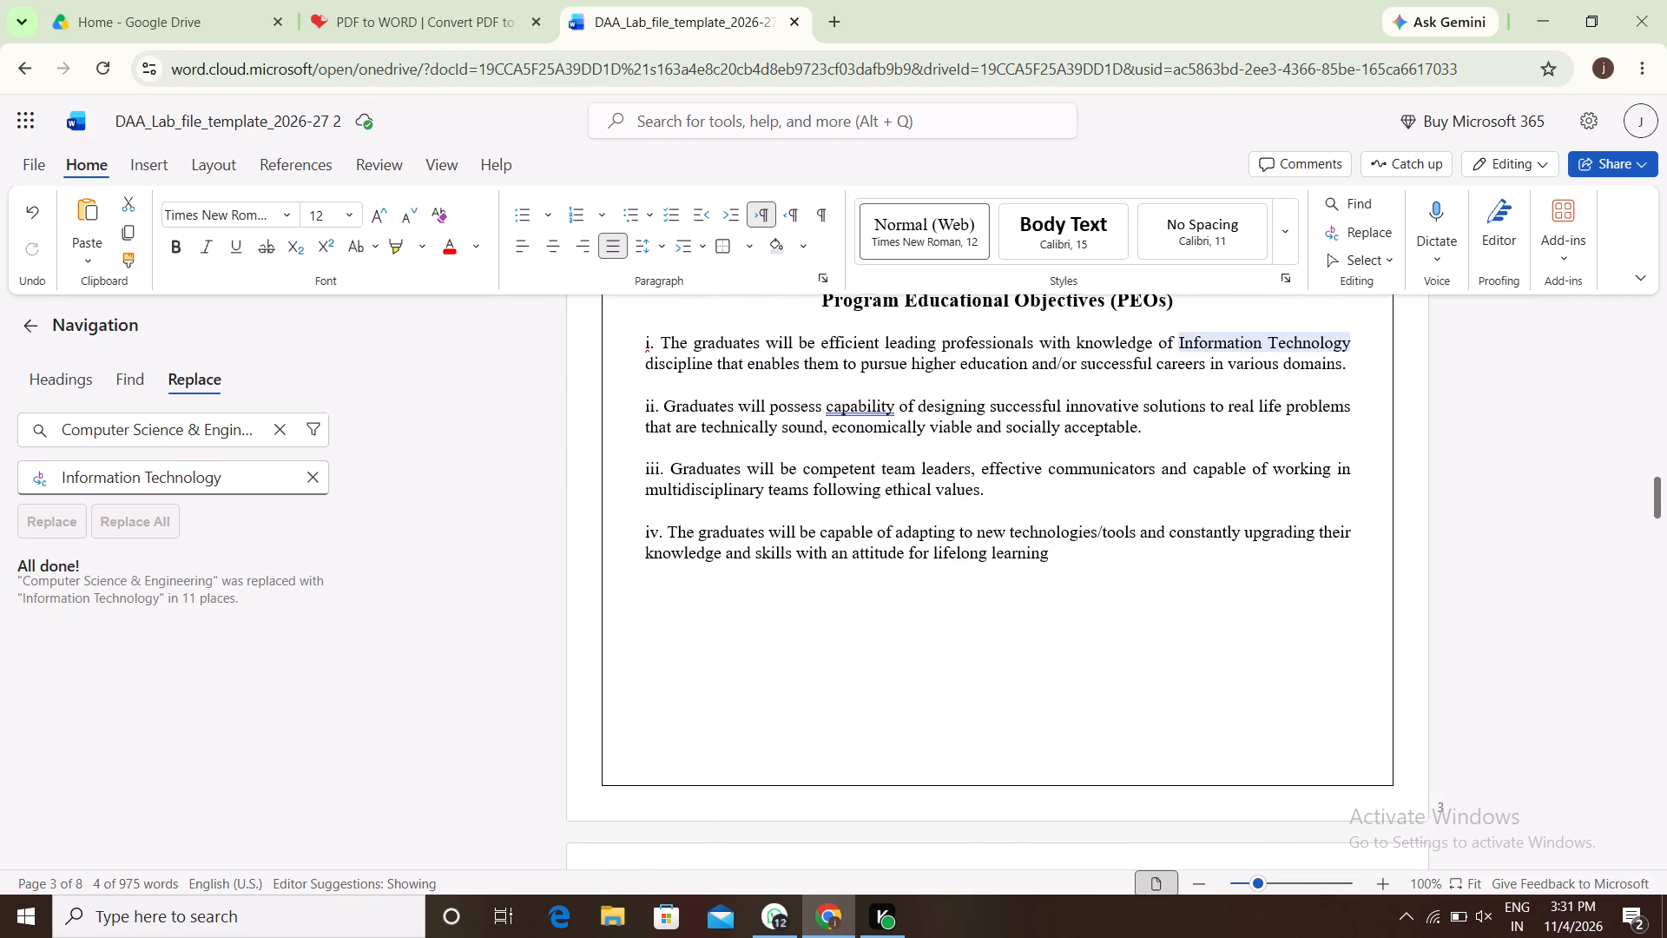
scroll(1085, 430, "down", 3)
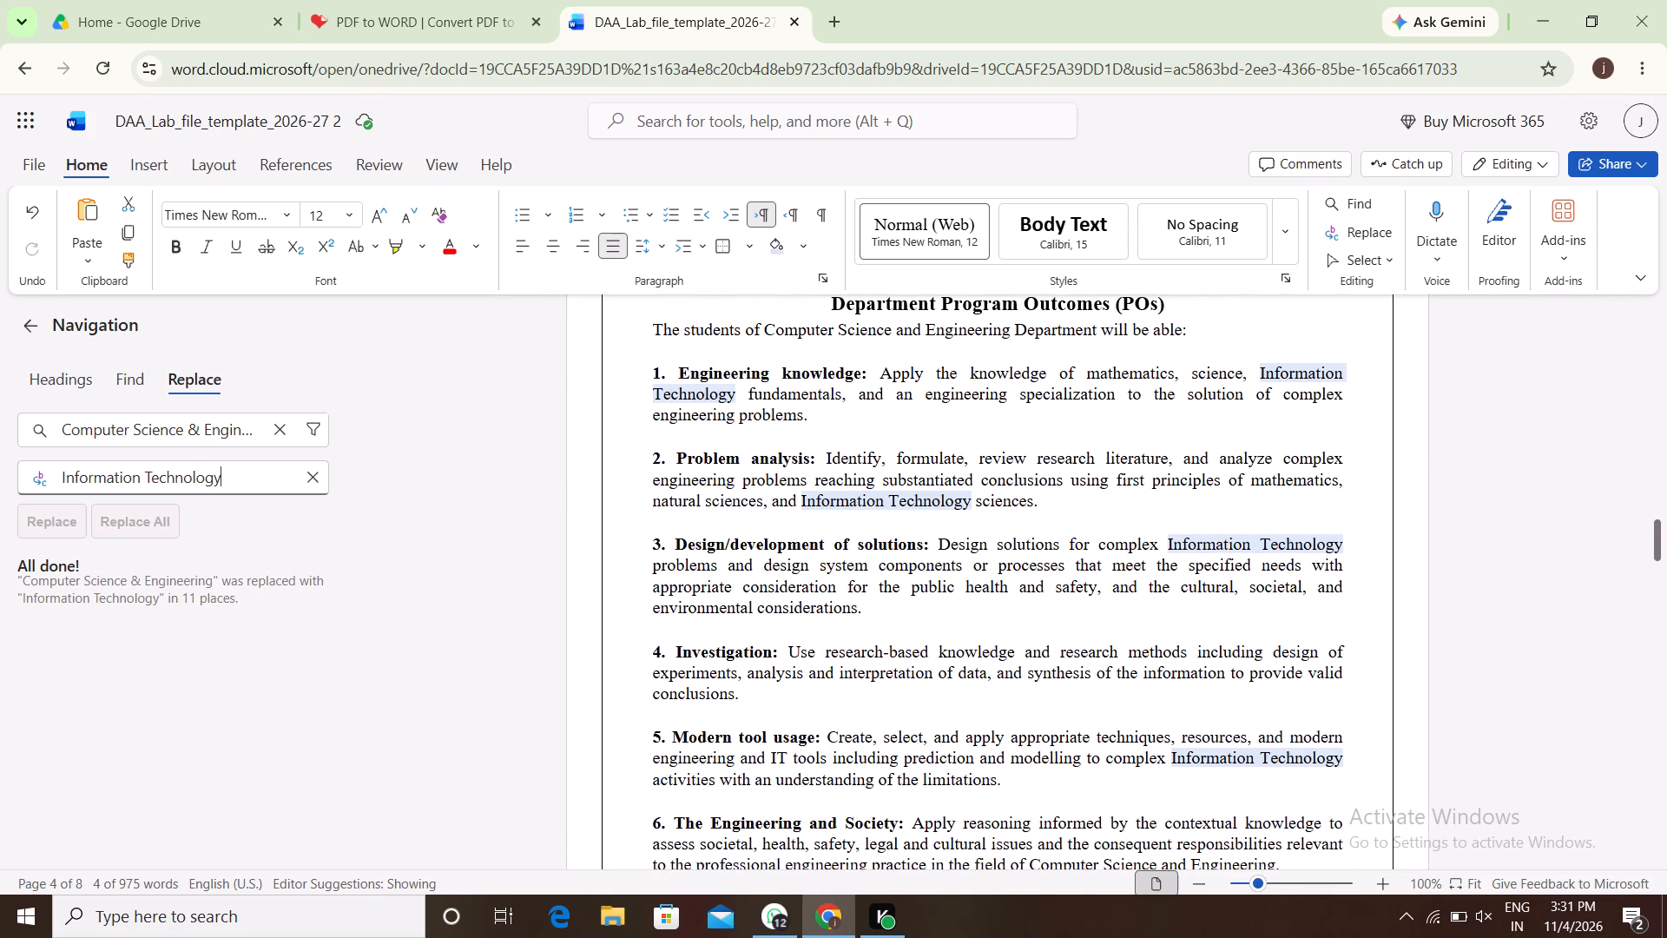
scroll(1085, 430, "down", 8)
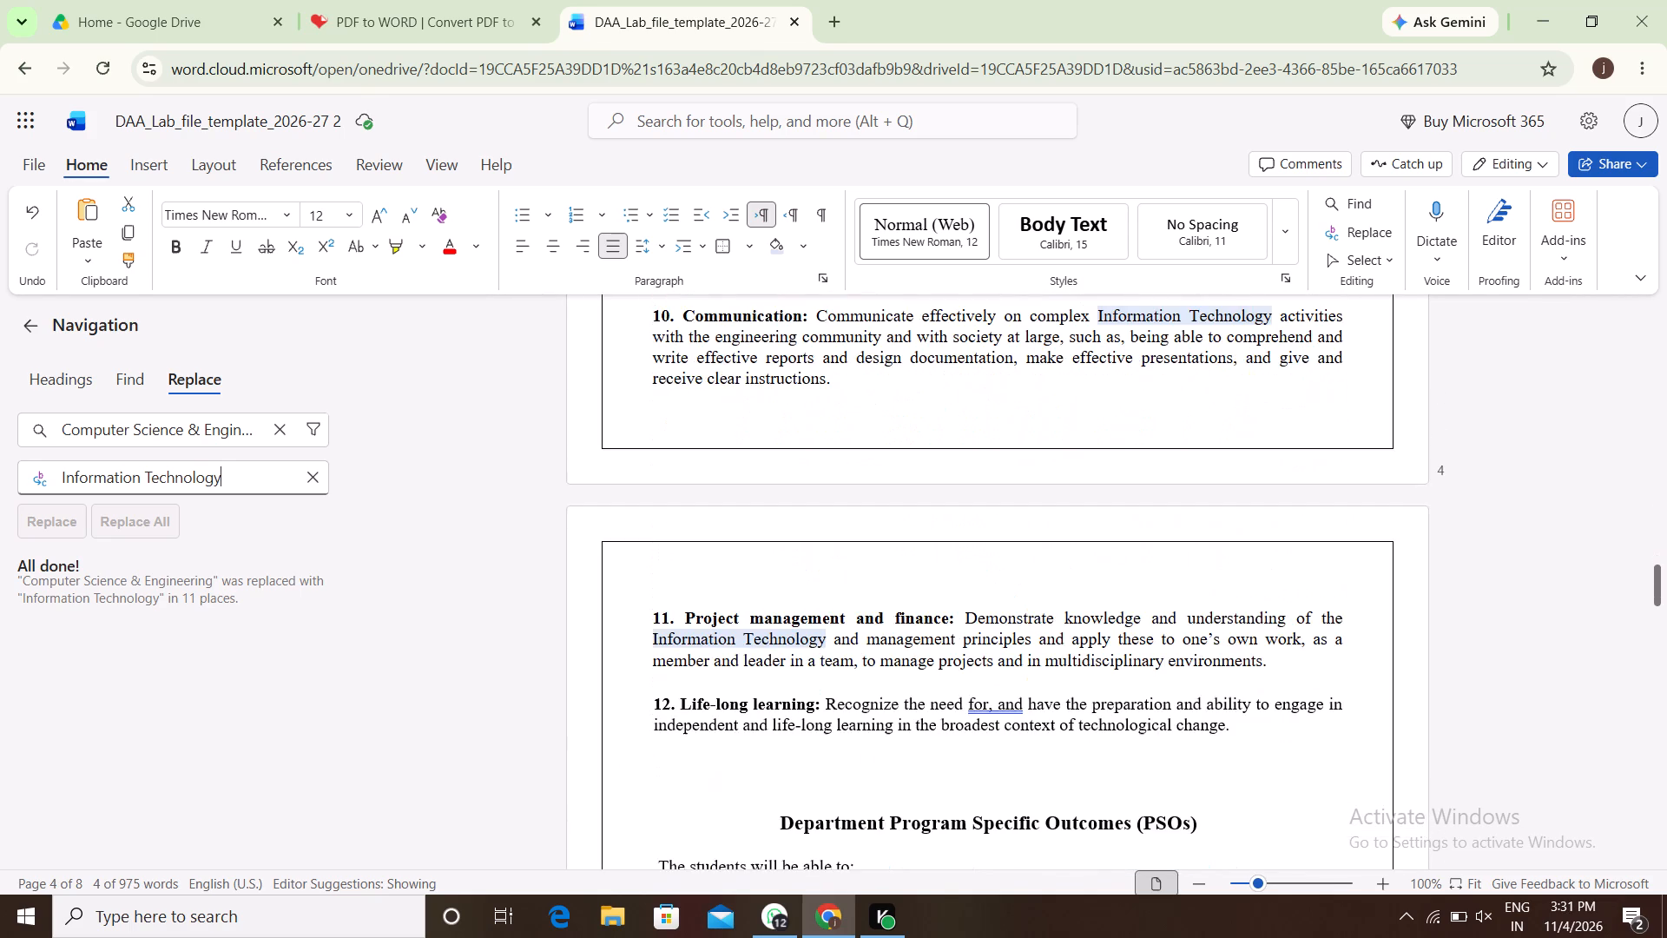
scroll(1085, 430, "down", 2)
scroll(1085, 430, "up", 1)
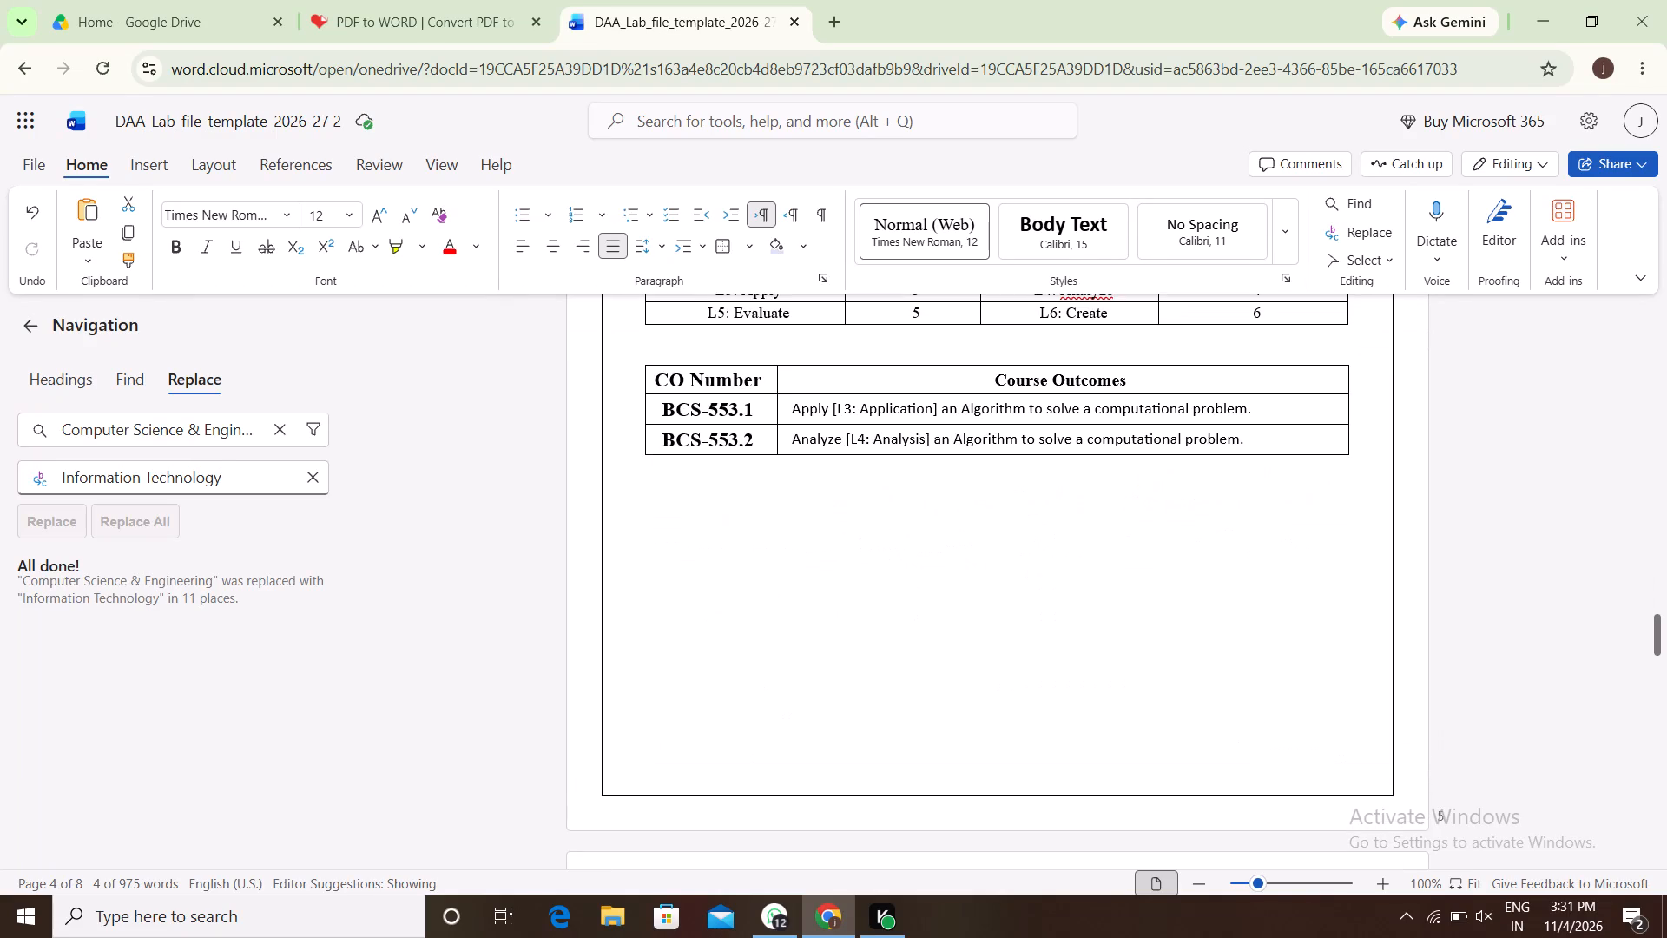
scroll(1085, 430, "up", 1)
scroll(1085, 430, "down", 2)
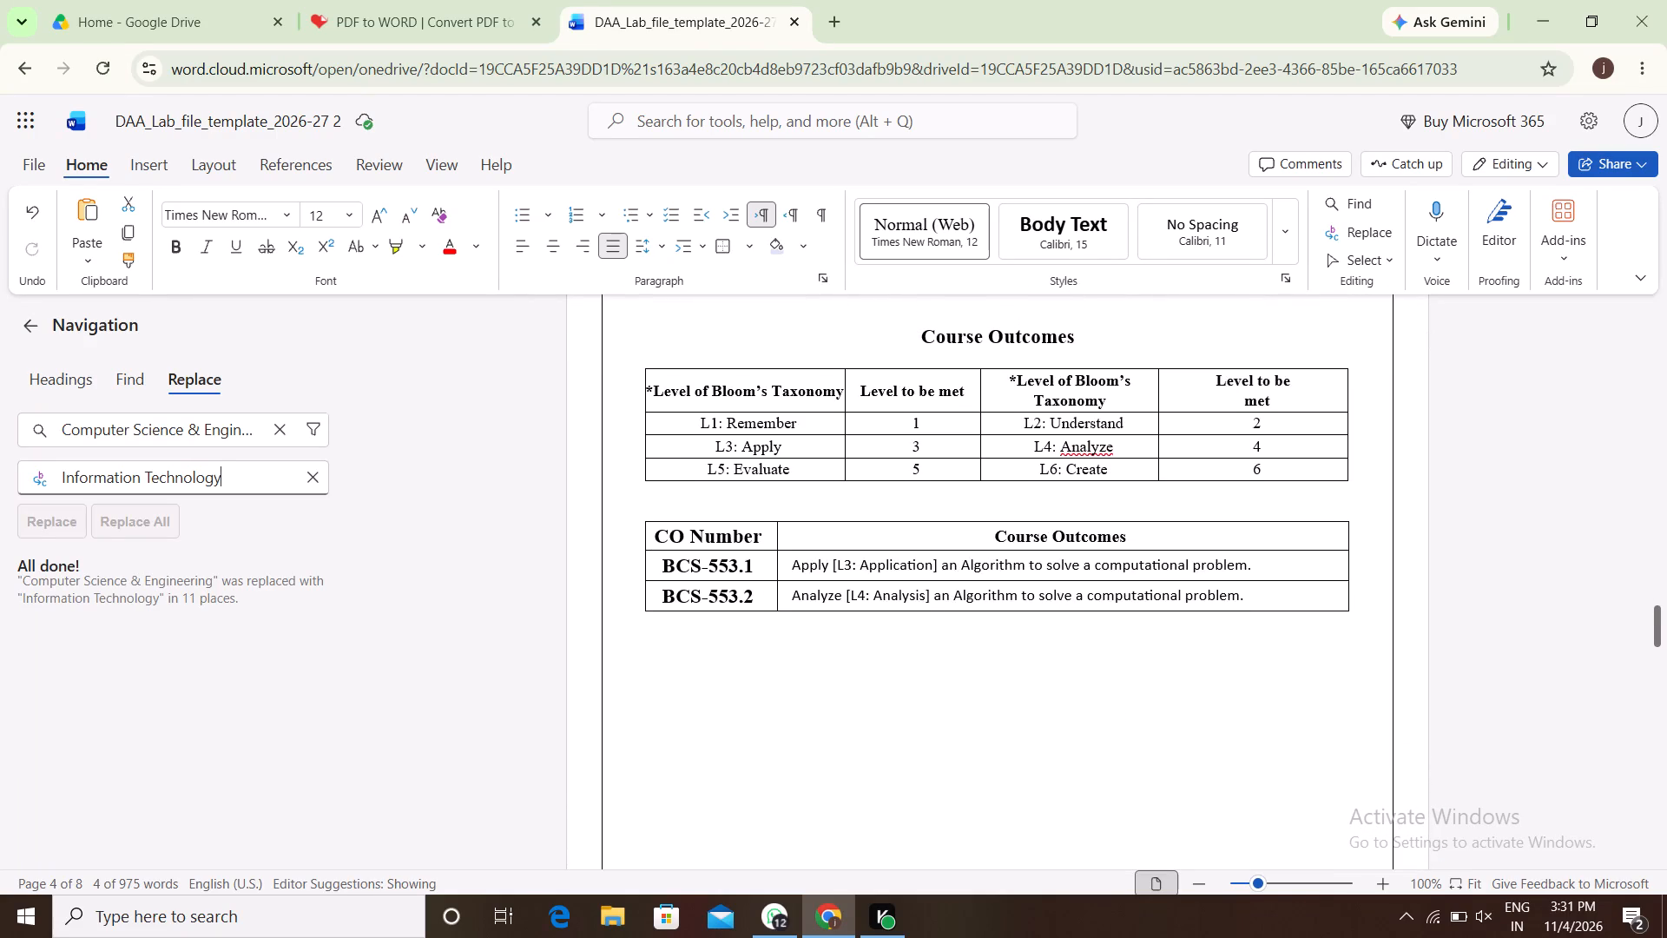
scroll(1085, 430, "down", 3)
scroll(1085, 430, "up", 4)
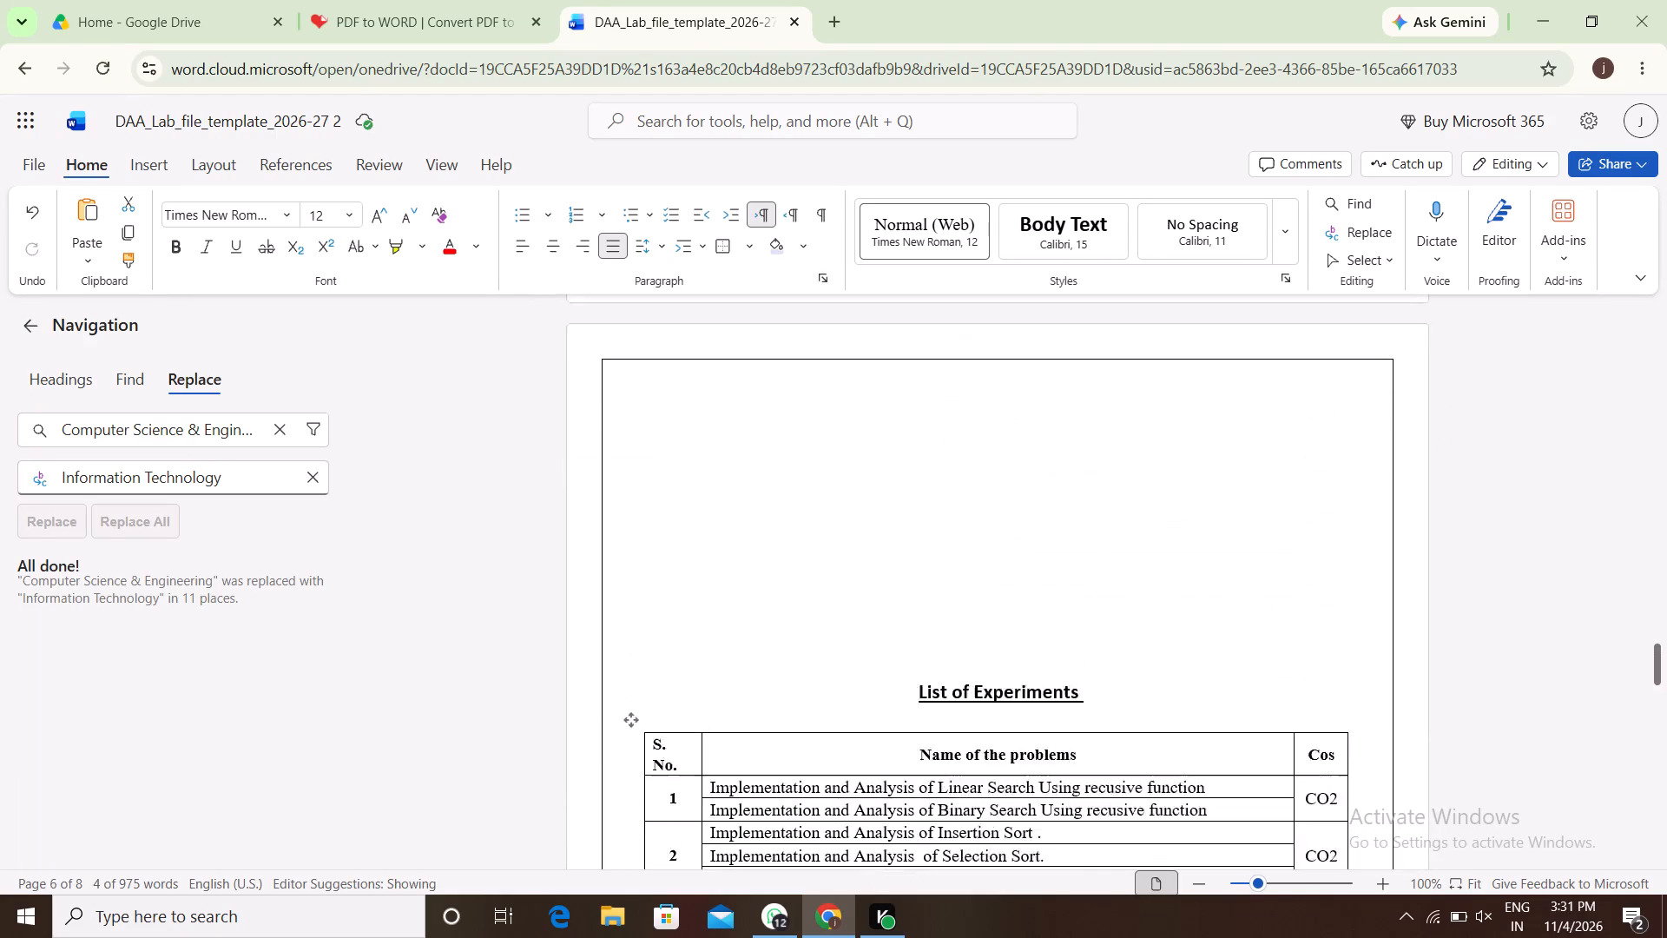
scroll(1085, 430, "down", 11)
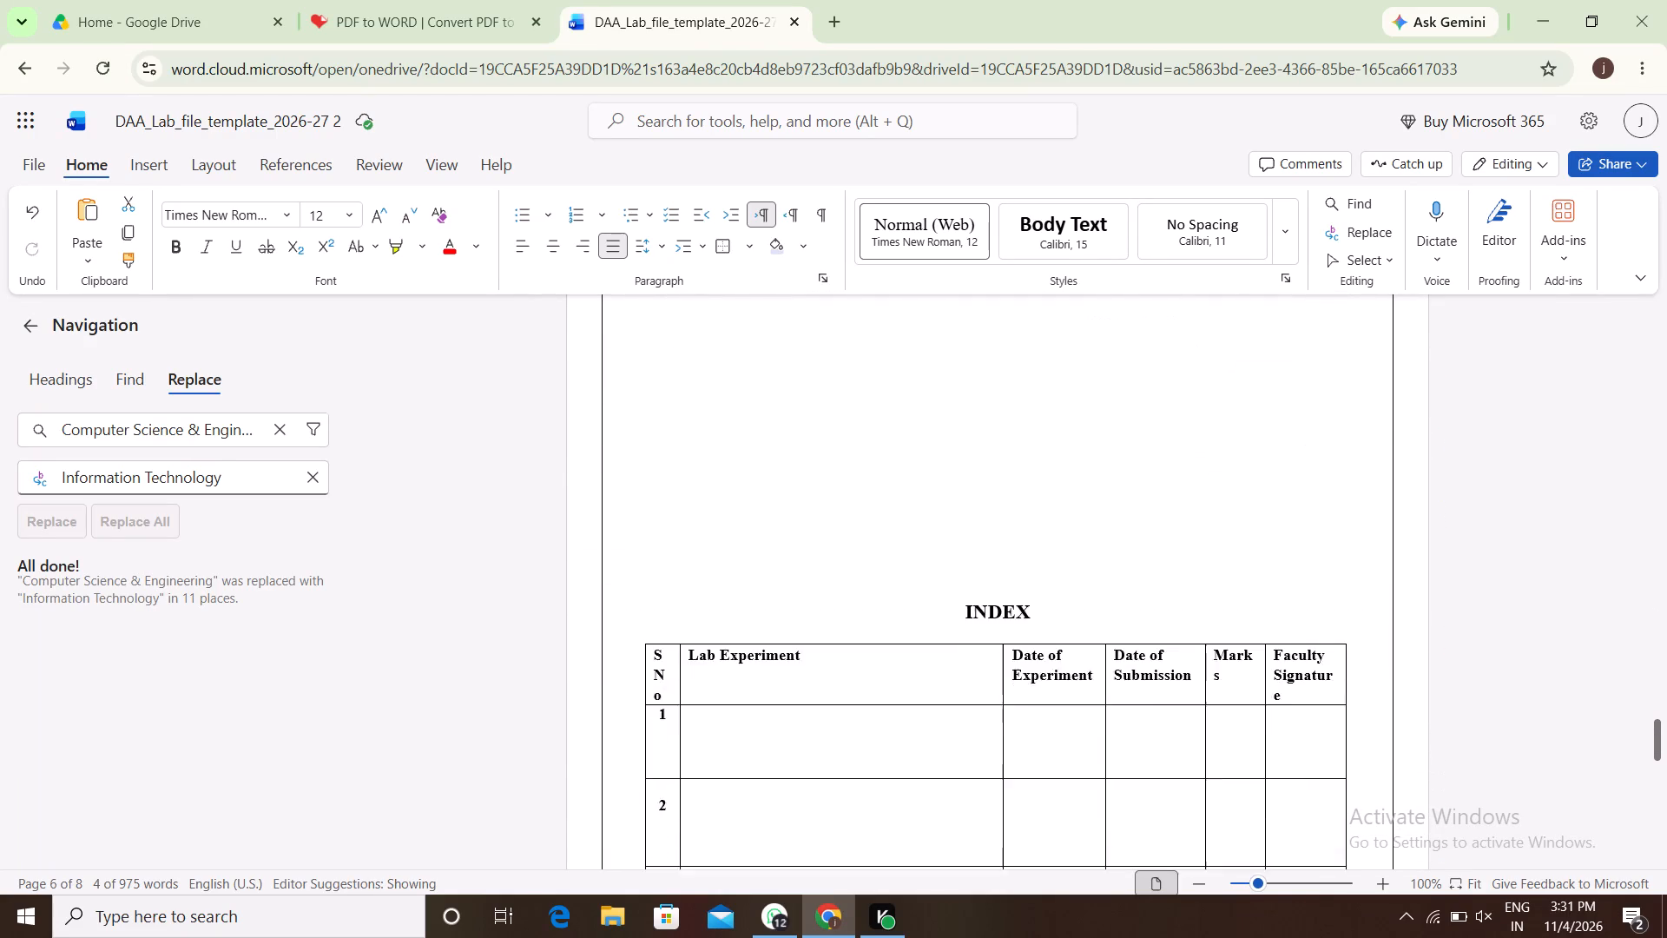
scroll(1085, 430, "down", 13)
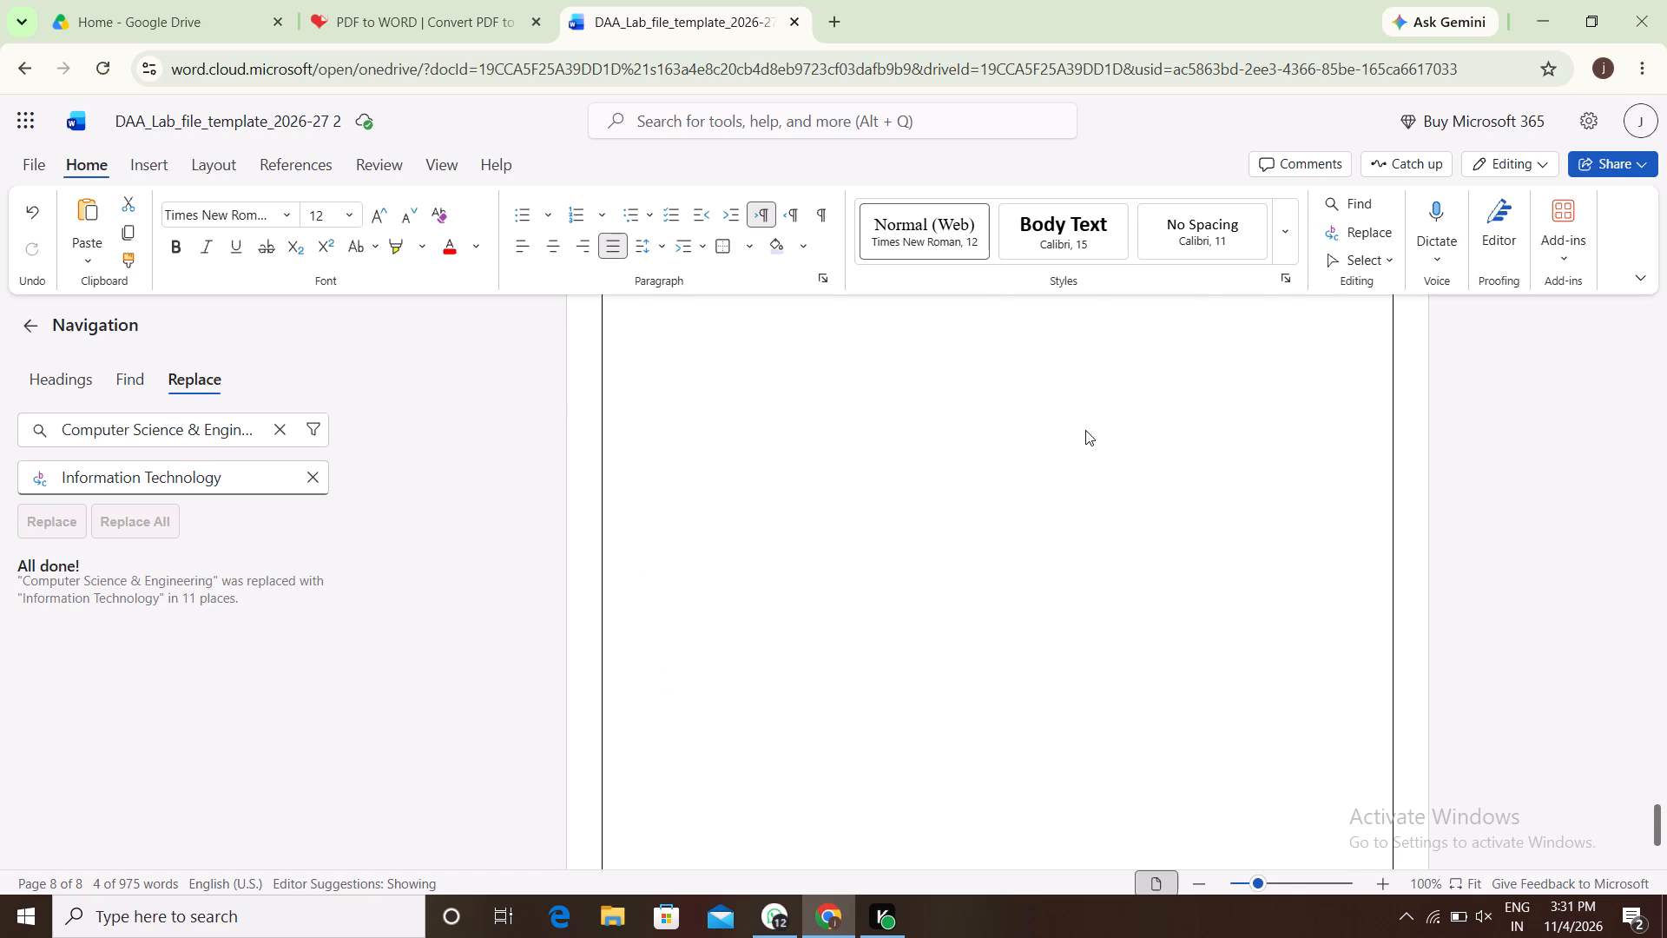
scroll(1085, 430, "down", 3)
scroll(1085, 430, "up", 8)
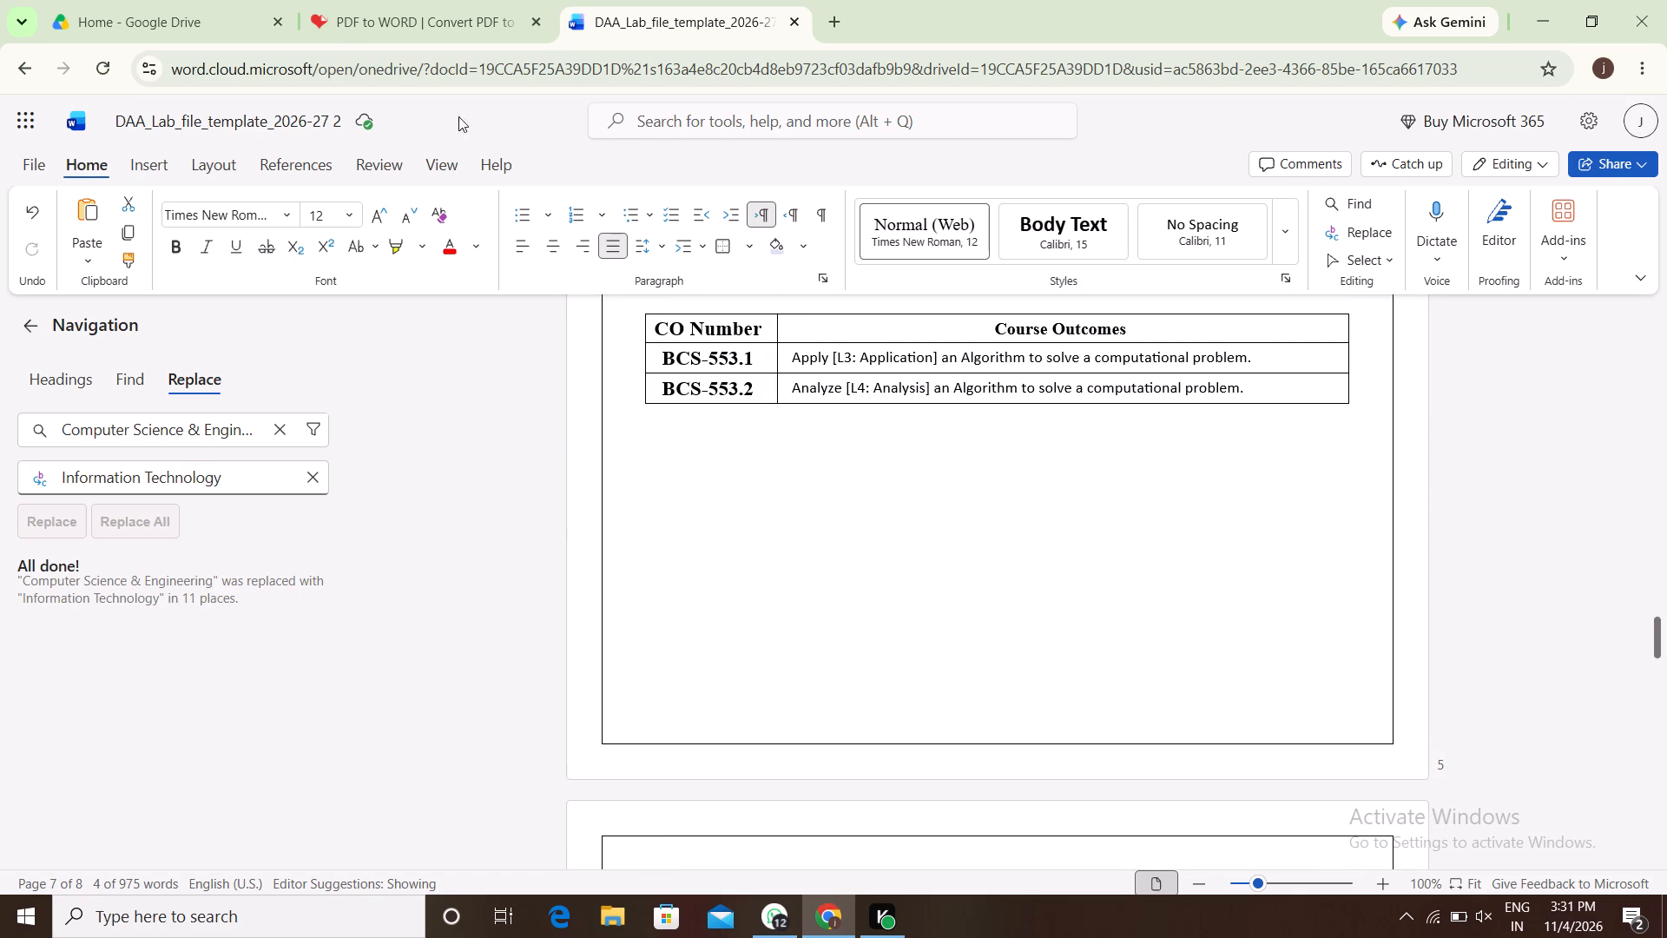
Export the document in ODT format and download the prepared file.
left_click(35, 162)
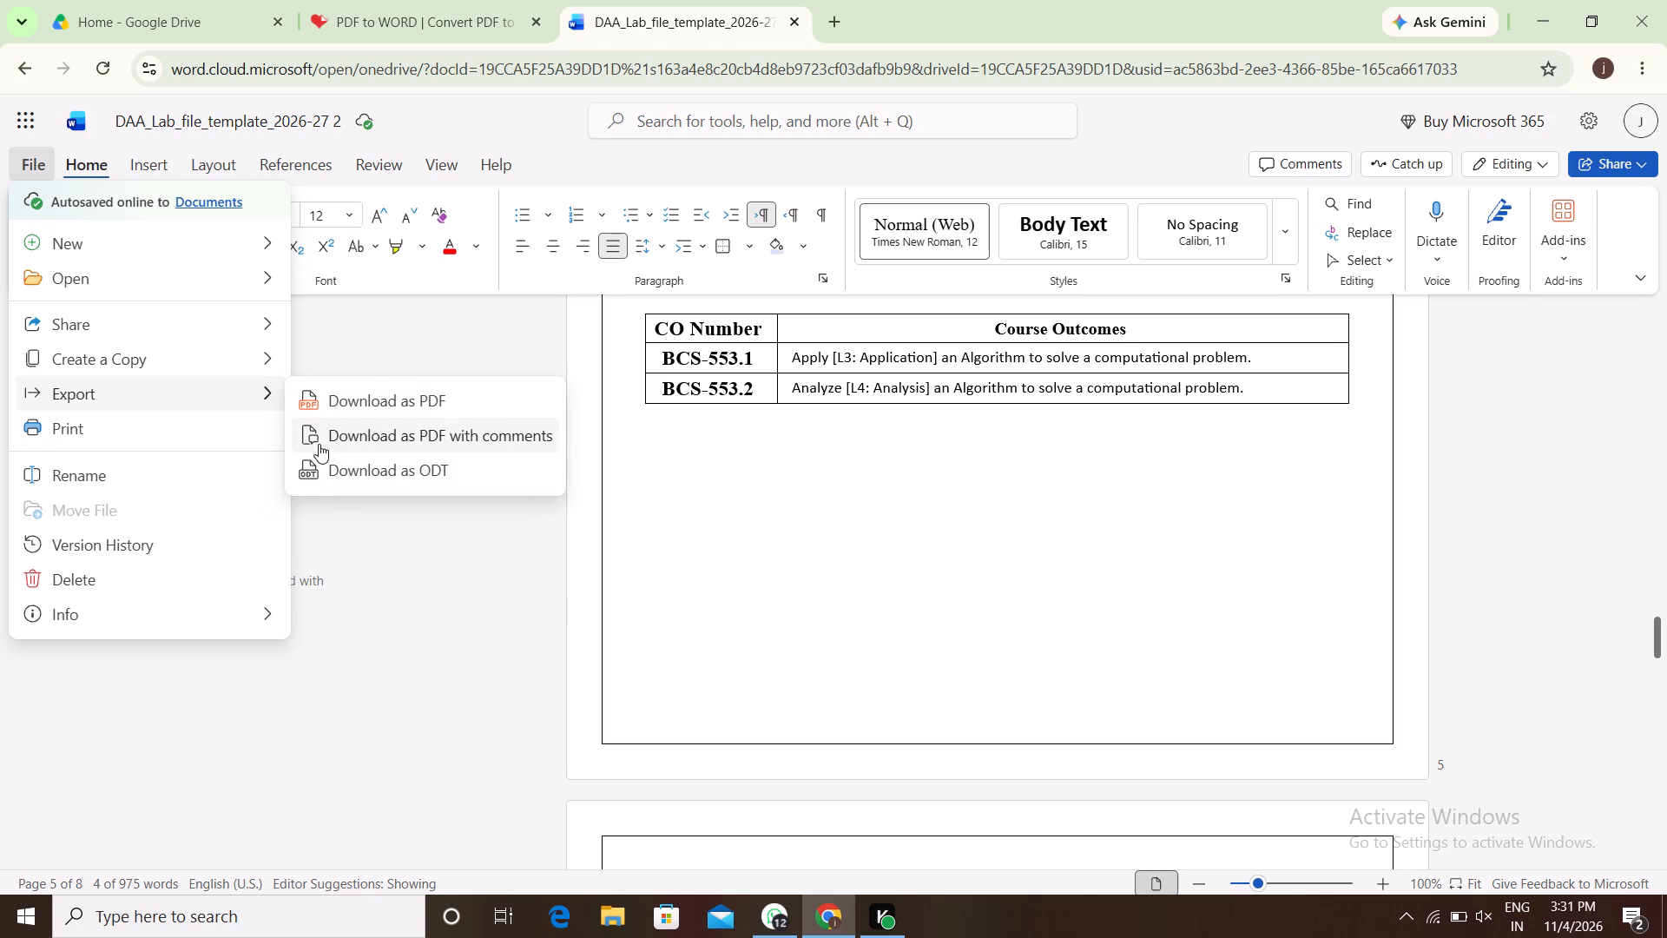
left_click(359, 472)
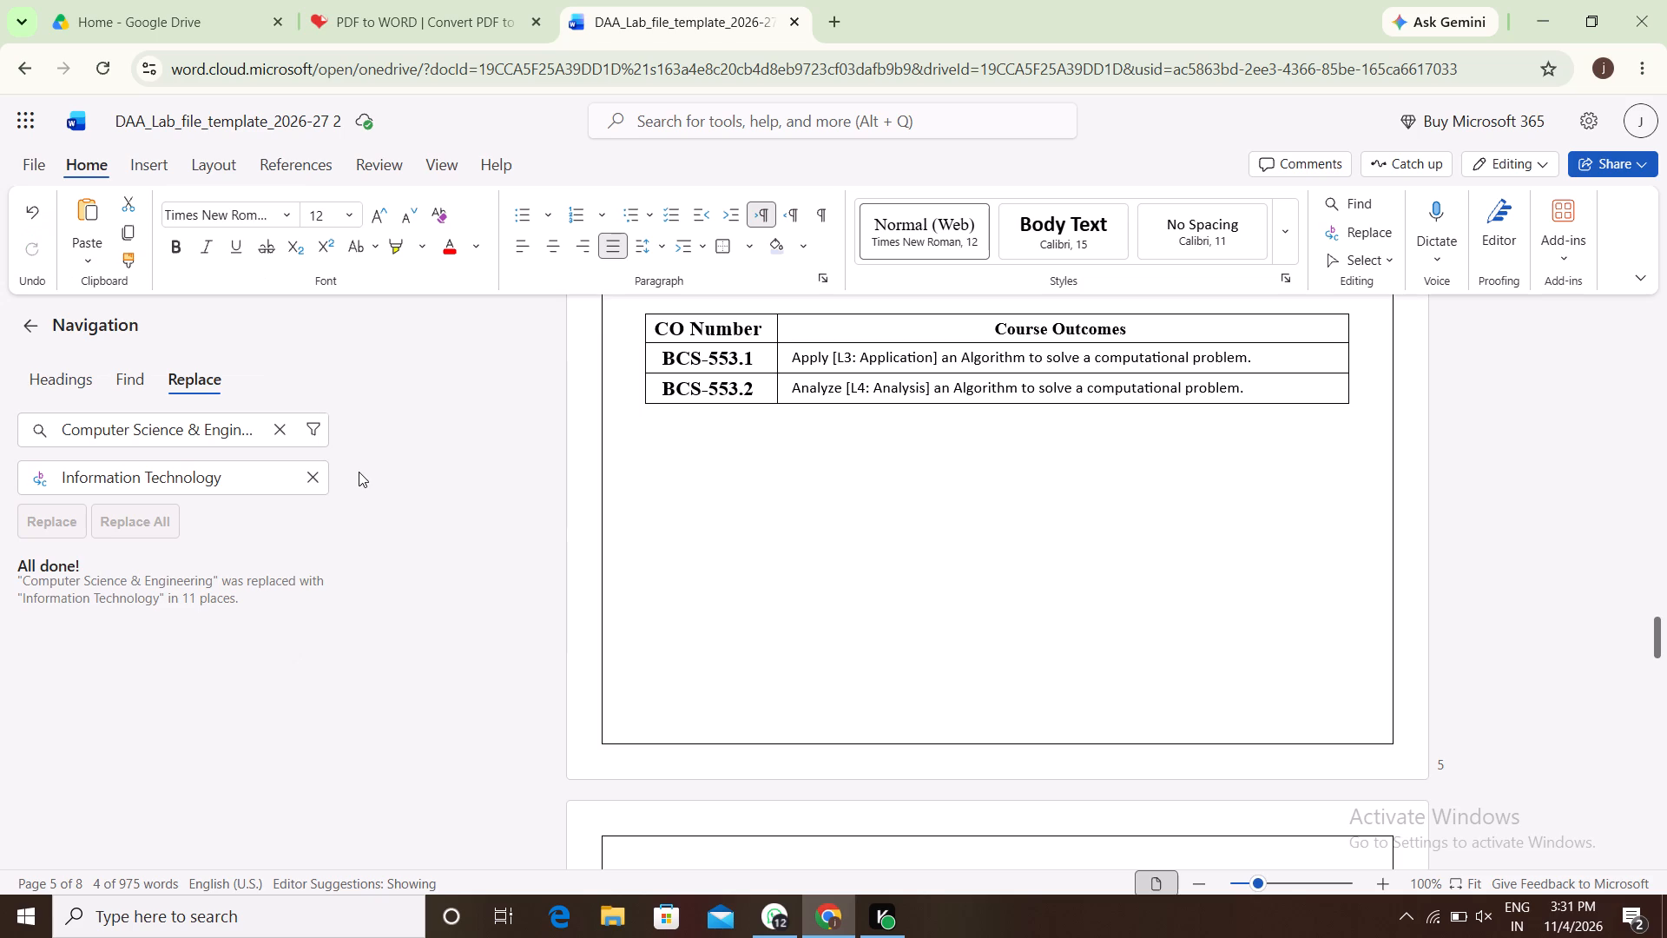
left_click(440, 459)
scroll(923, 510, "up", 8)
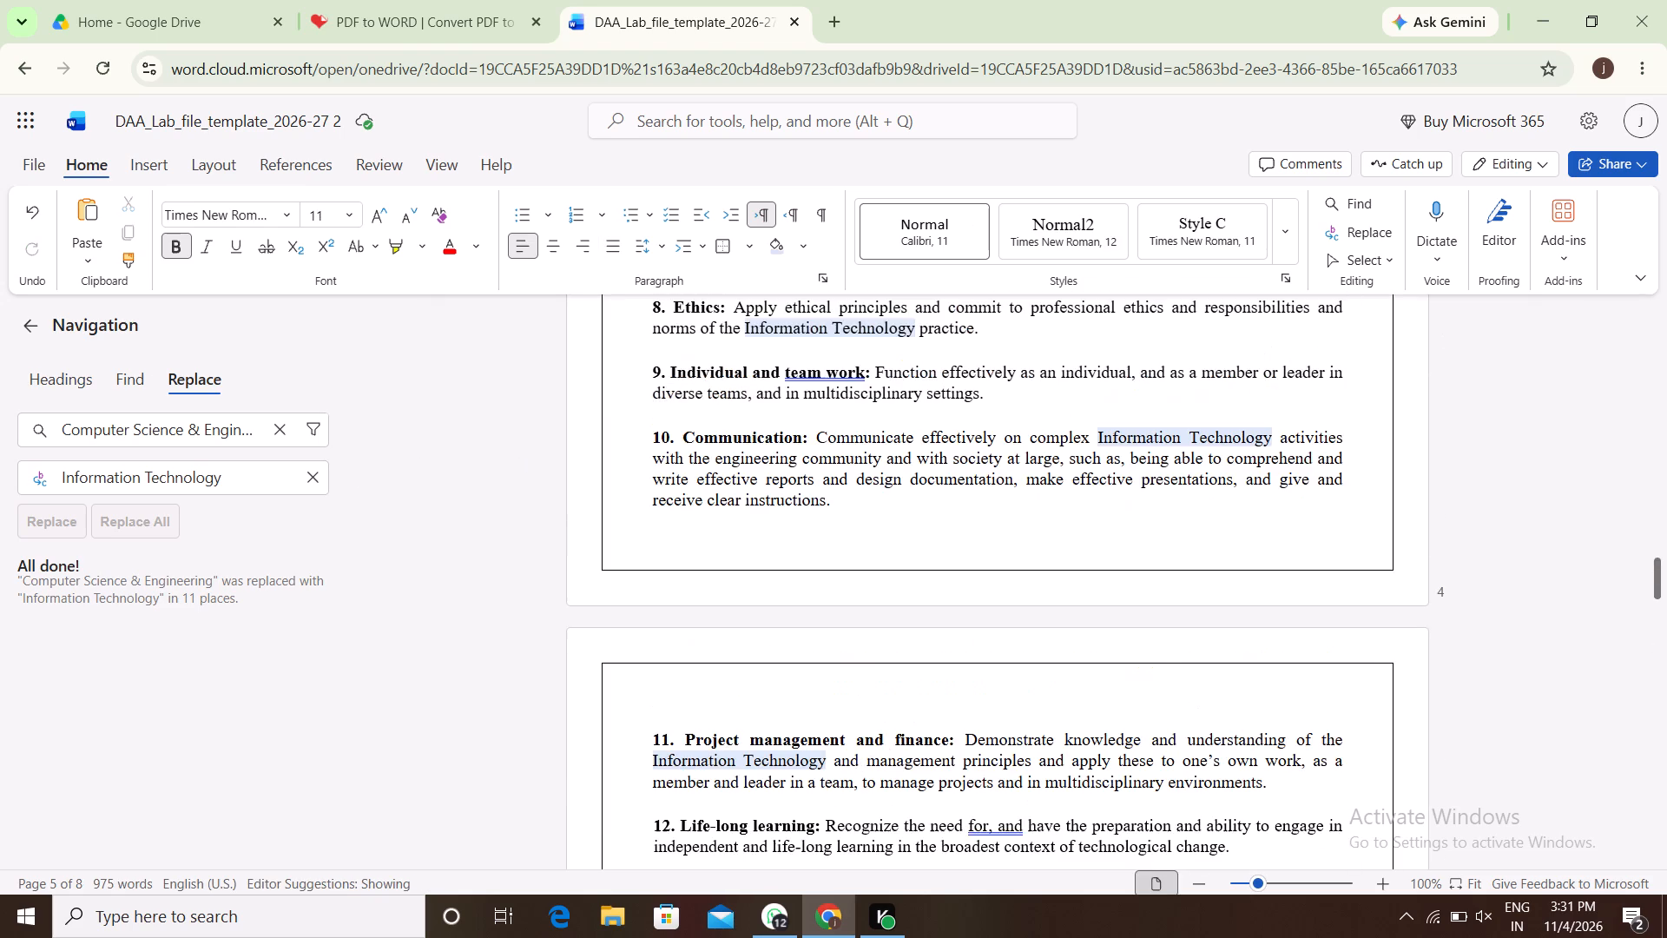
scroll(923, 510, "up", 5)
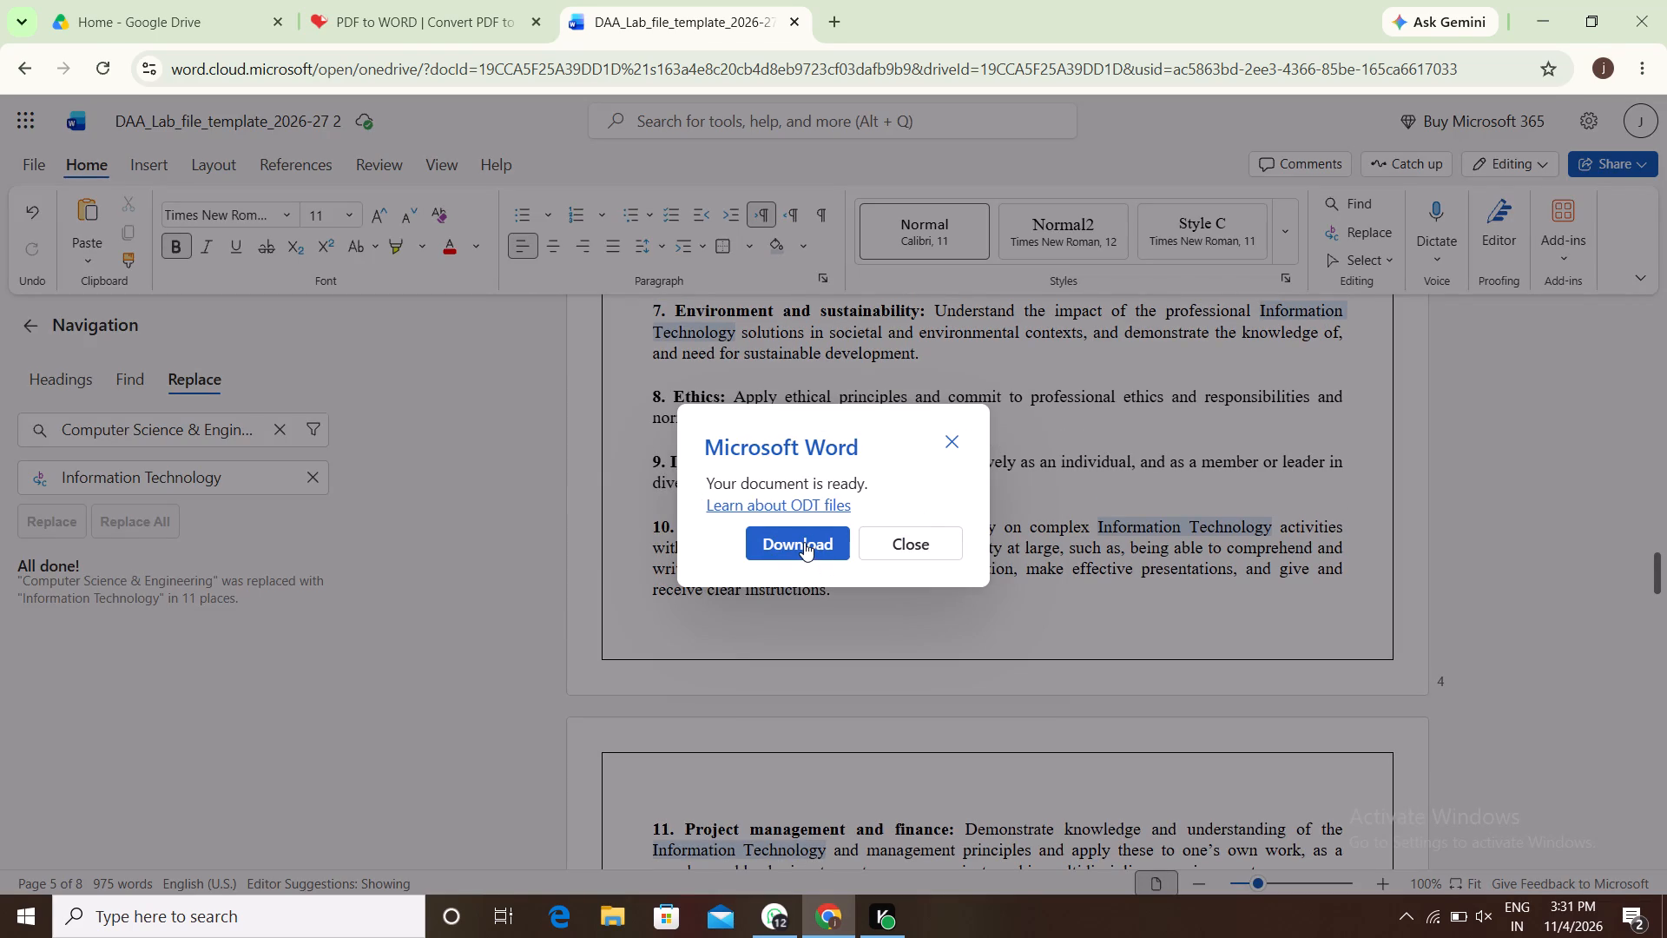
left_click(804, 542)
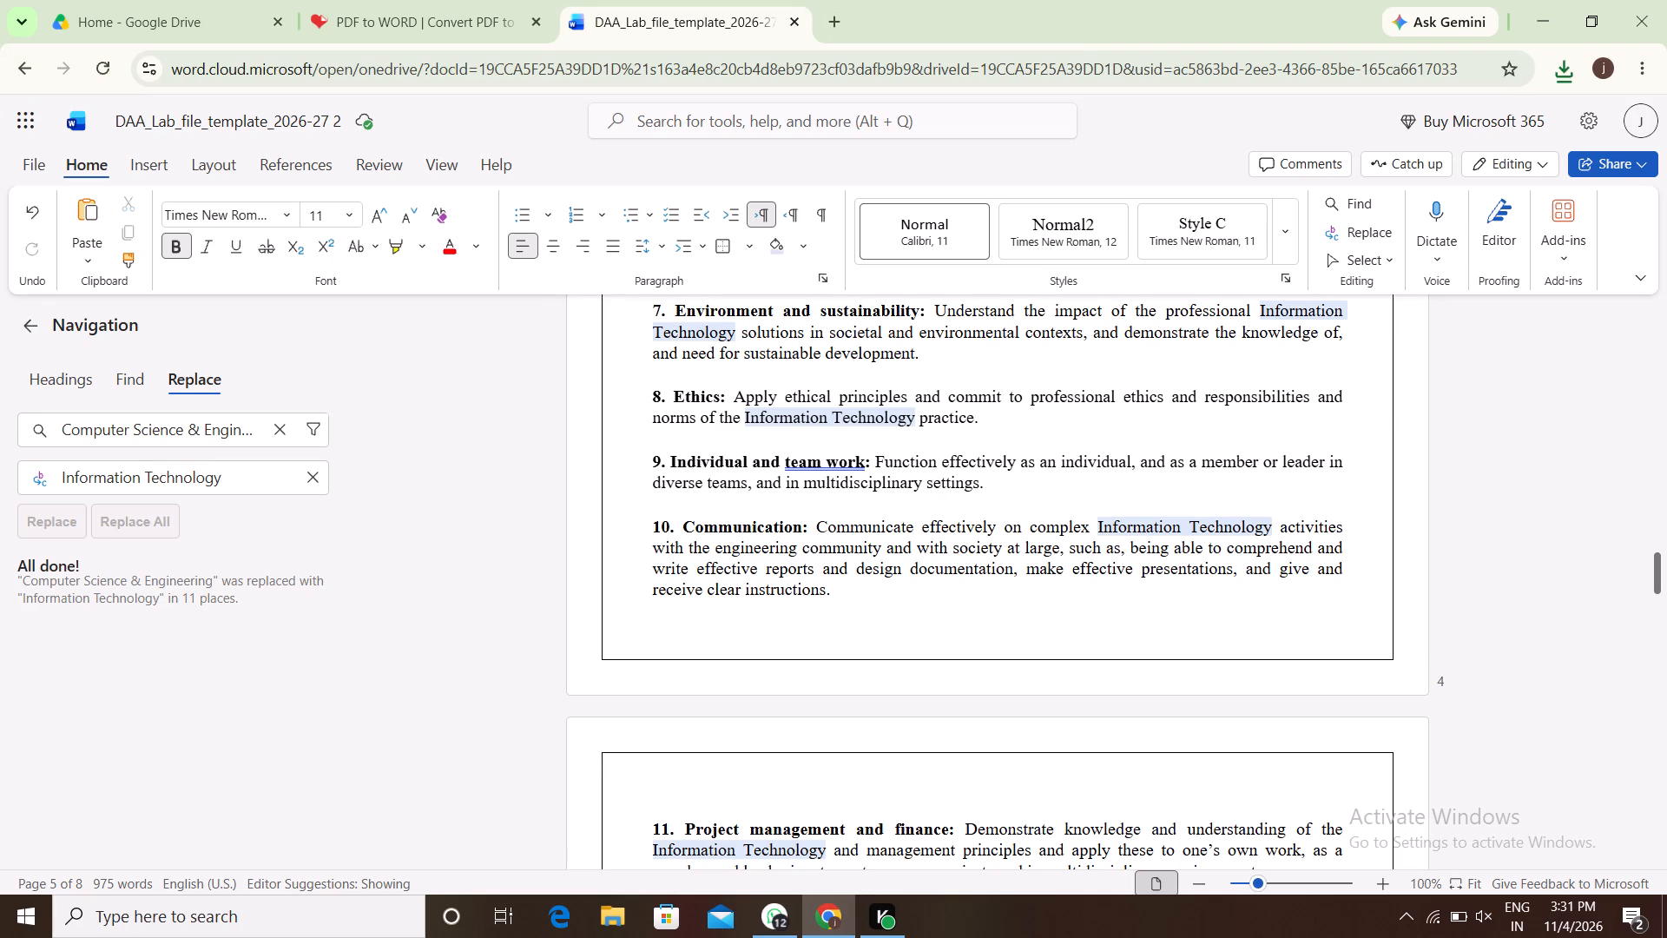
Show the downloaded DAA_Lab_file_template_2026-27 2 file in its Downloads folder.
left_click(1561, 73)
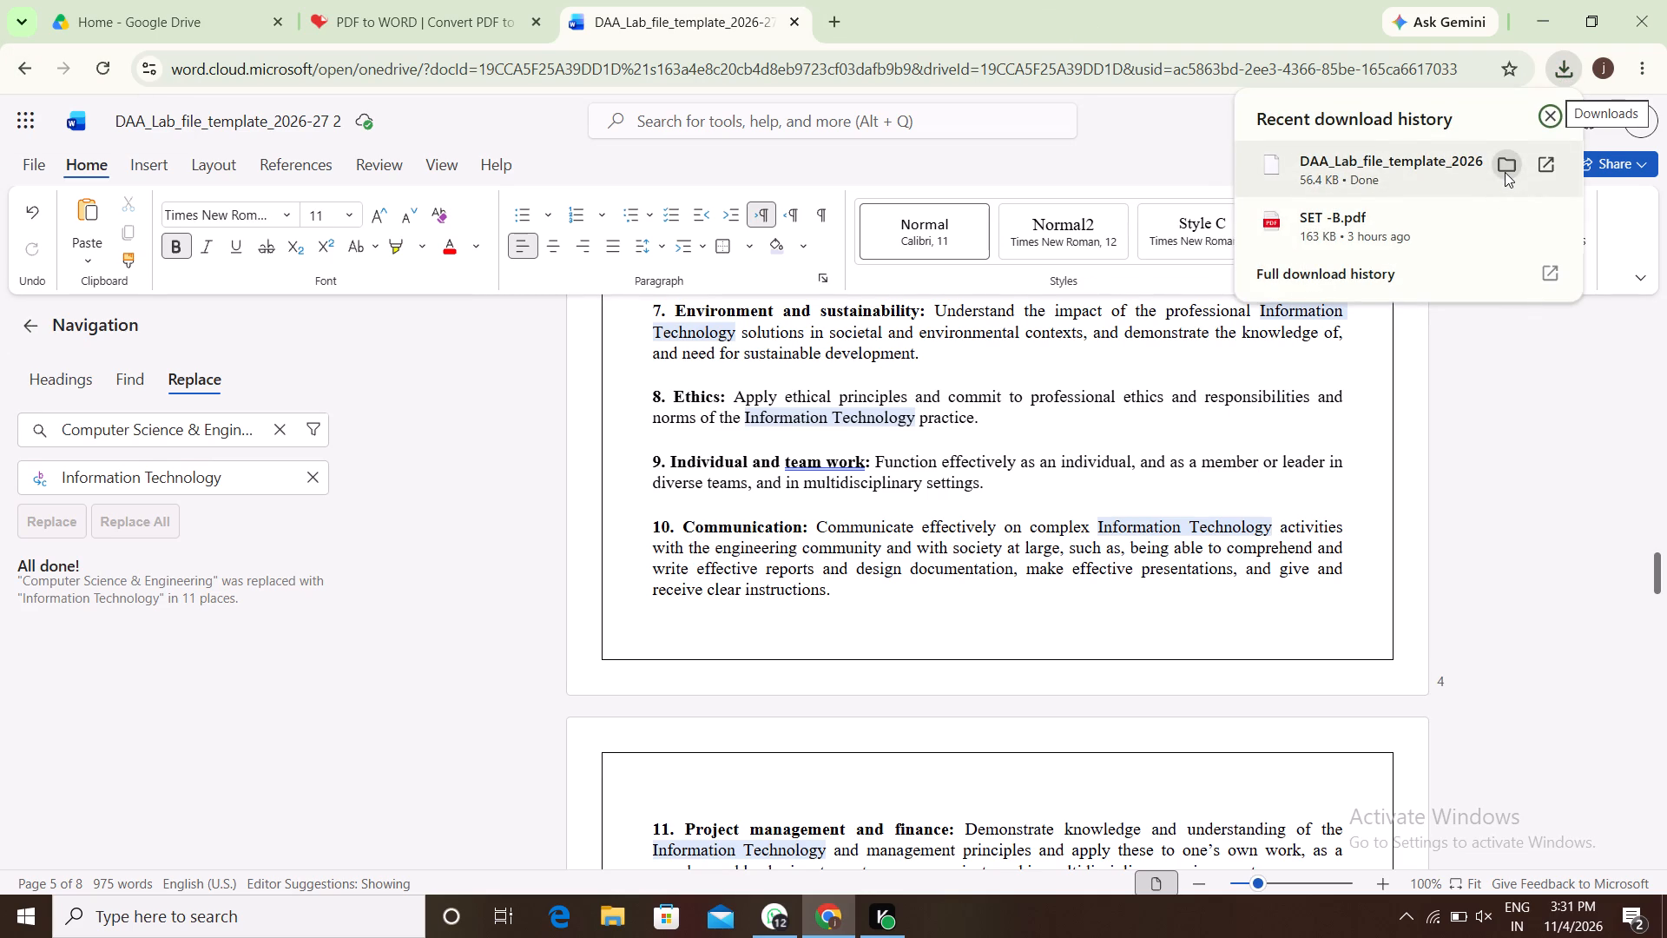
left_click(1506, 166)
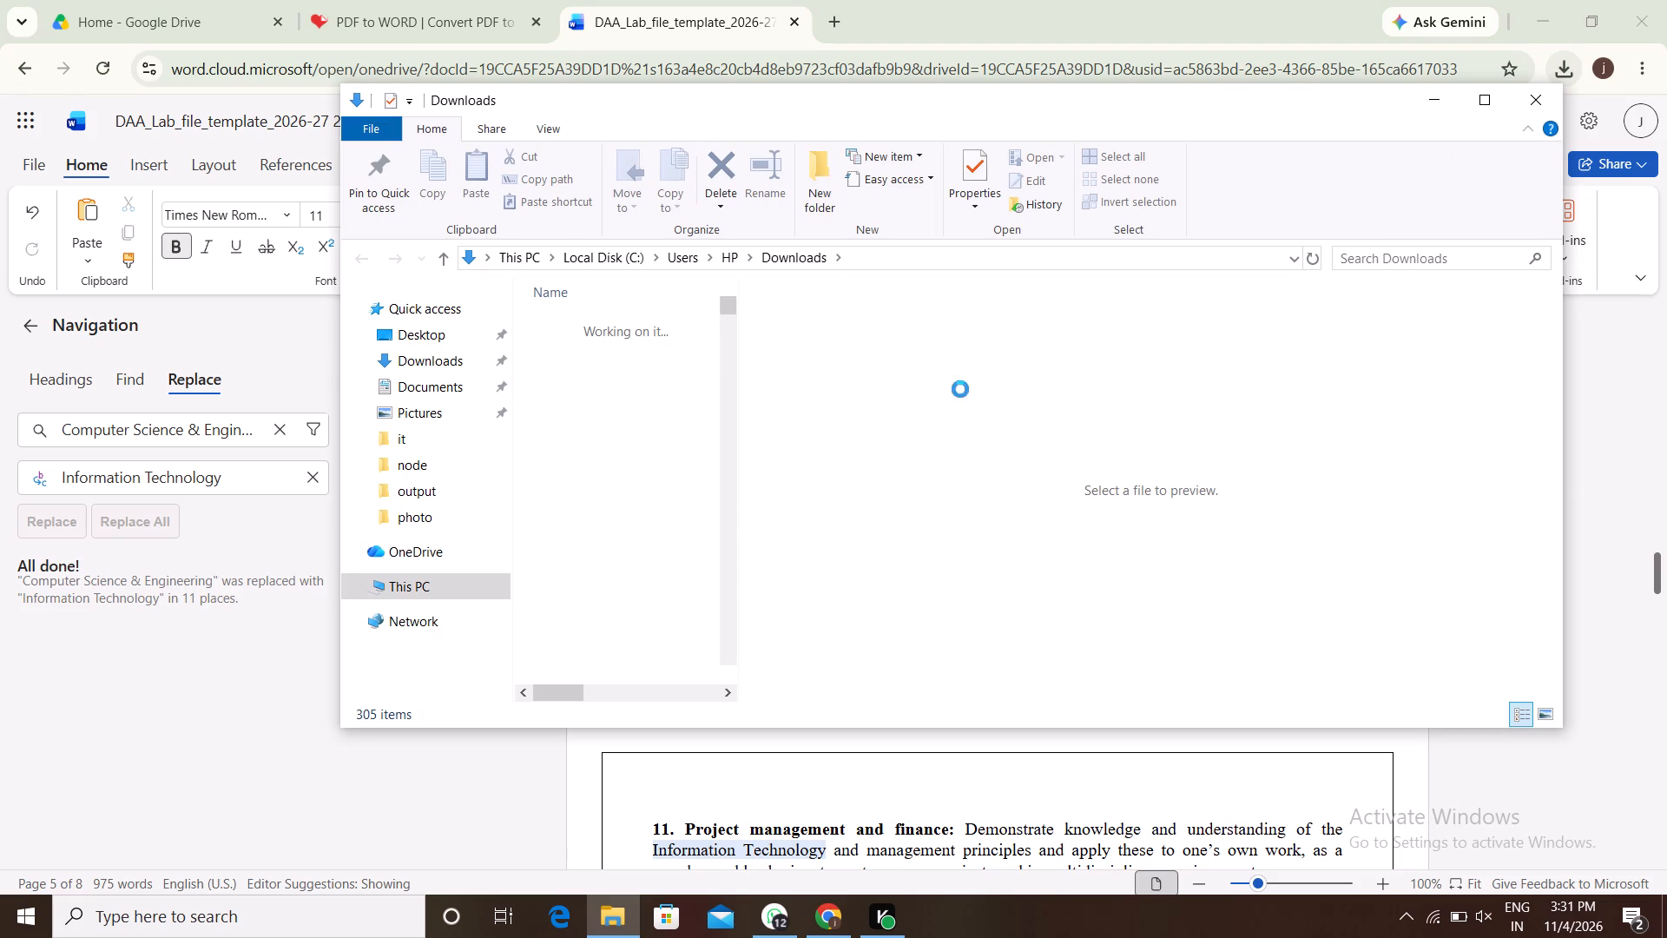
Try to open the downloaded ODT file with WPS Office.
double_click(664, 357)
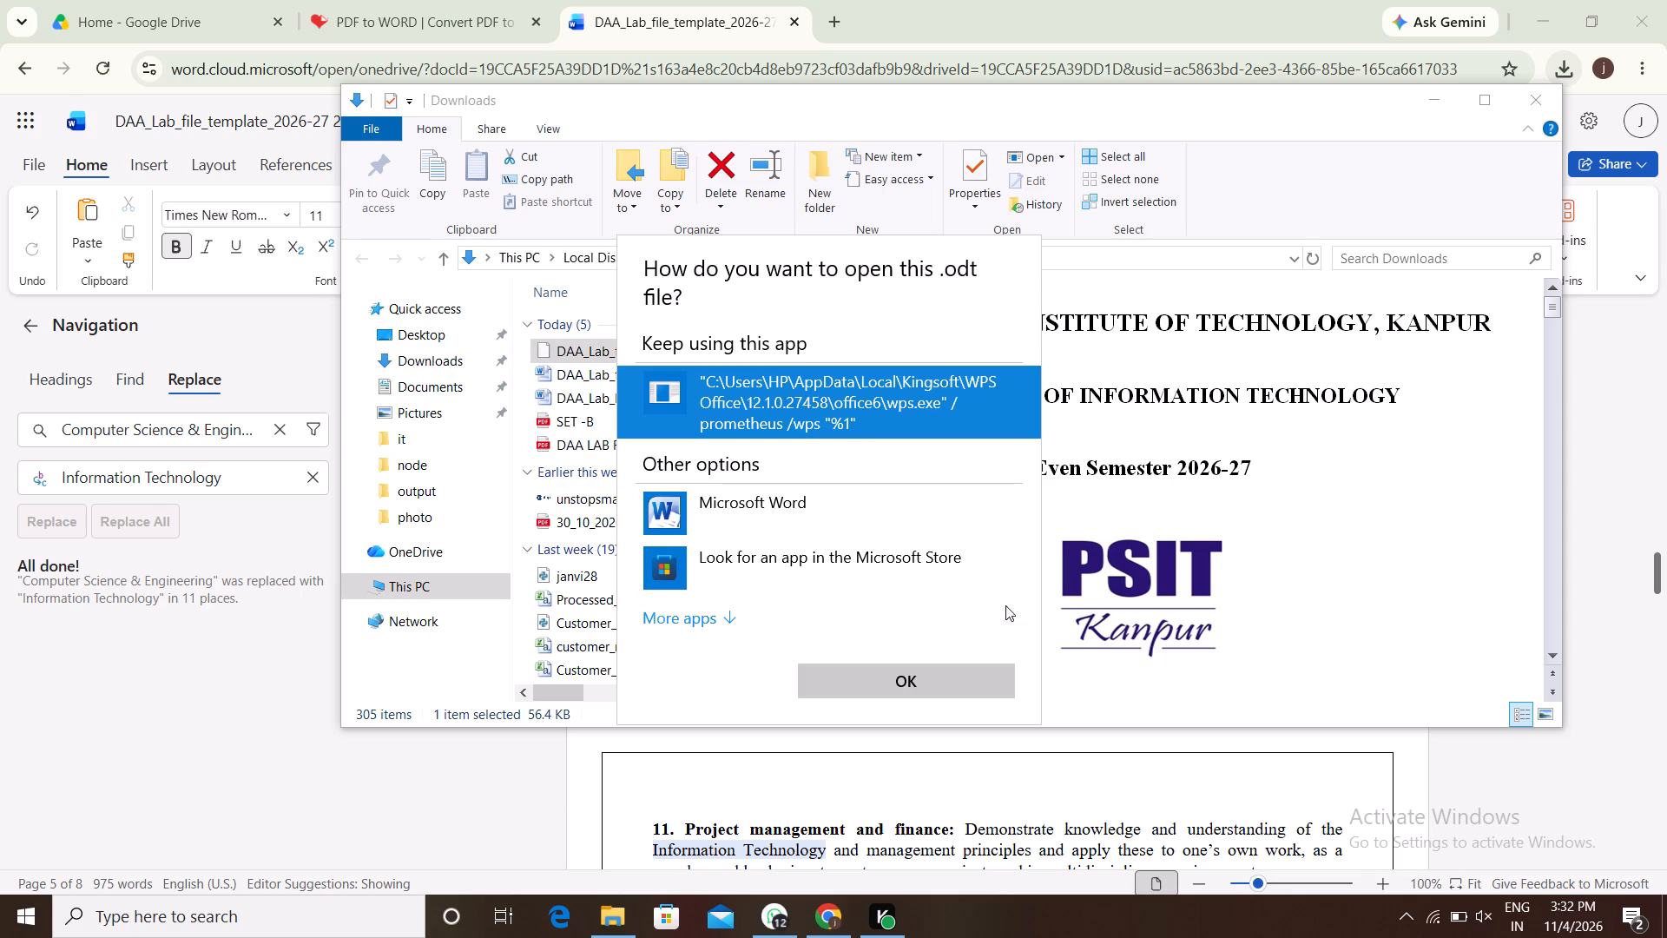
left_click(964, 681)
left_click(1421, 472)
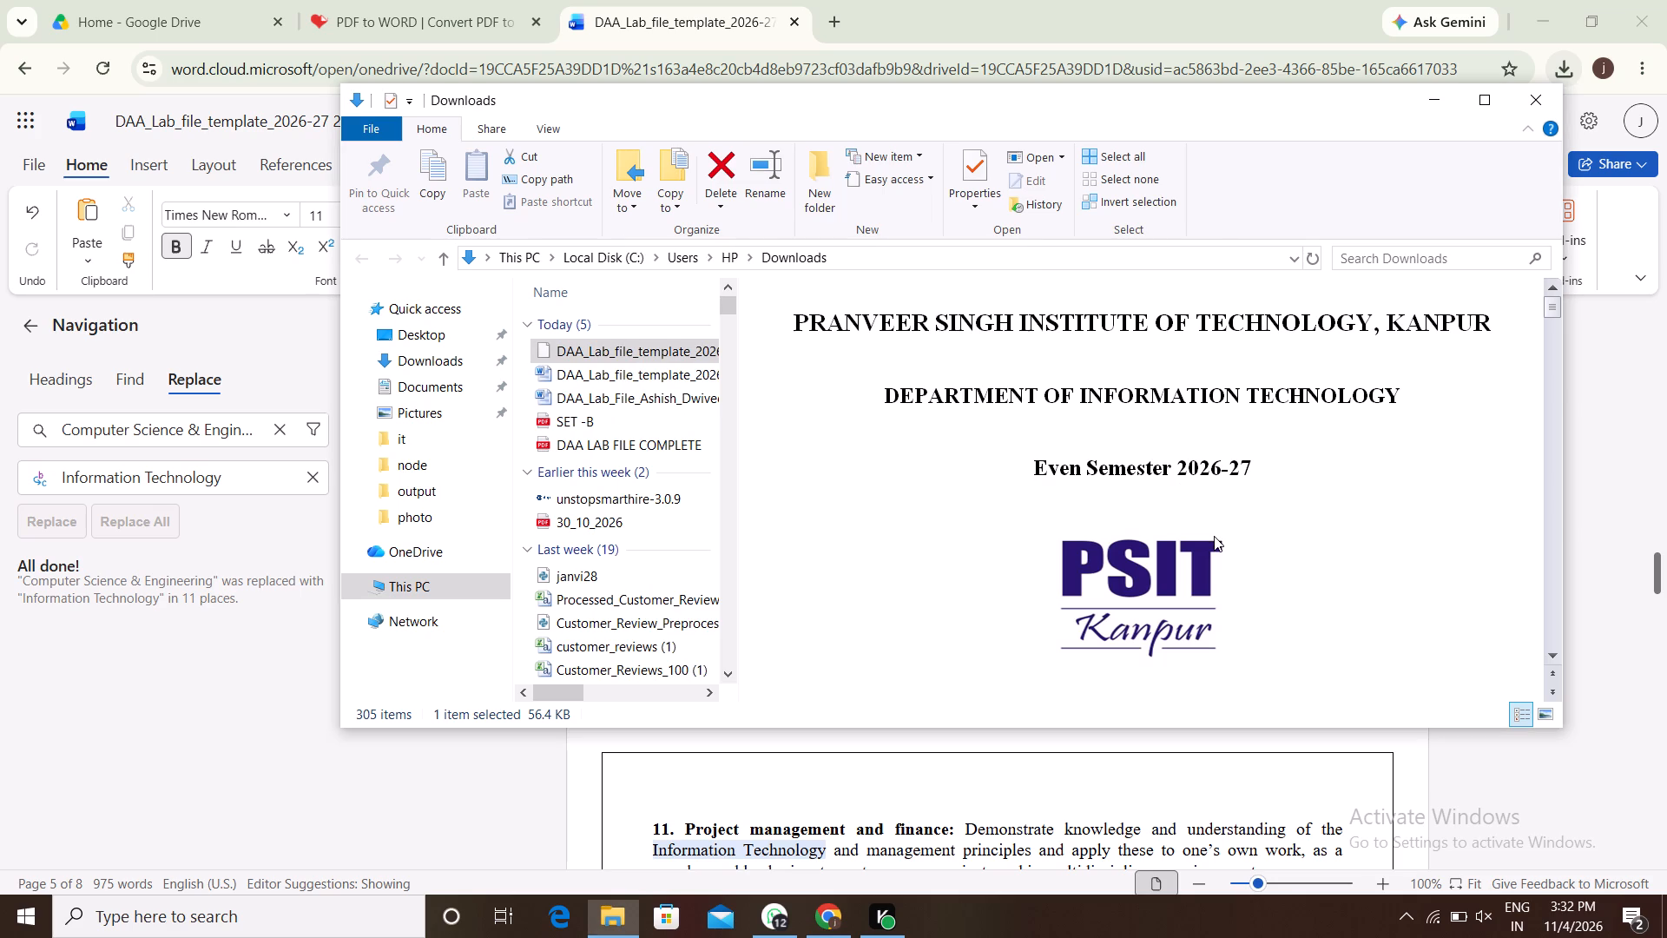
Maximize the Downloads window and open the DAA_Lab_file_template_2026-27 2 ODT file with desktop Microsoft Word.
scroll(1212, 534, "down", 7)
scroll(1214, 536, "up", 1)
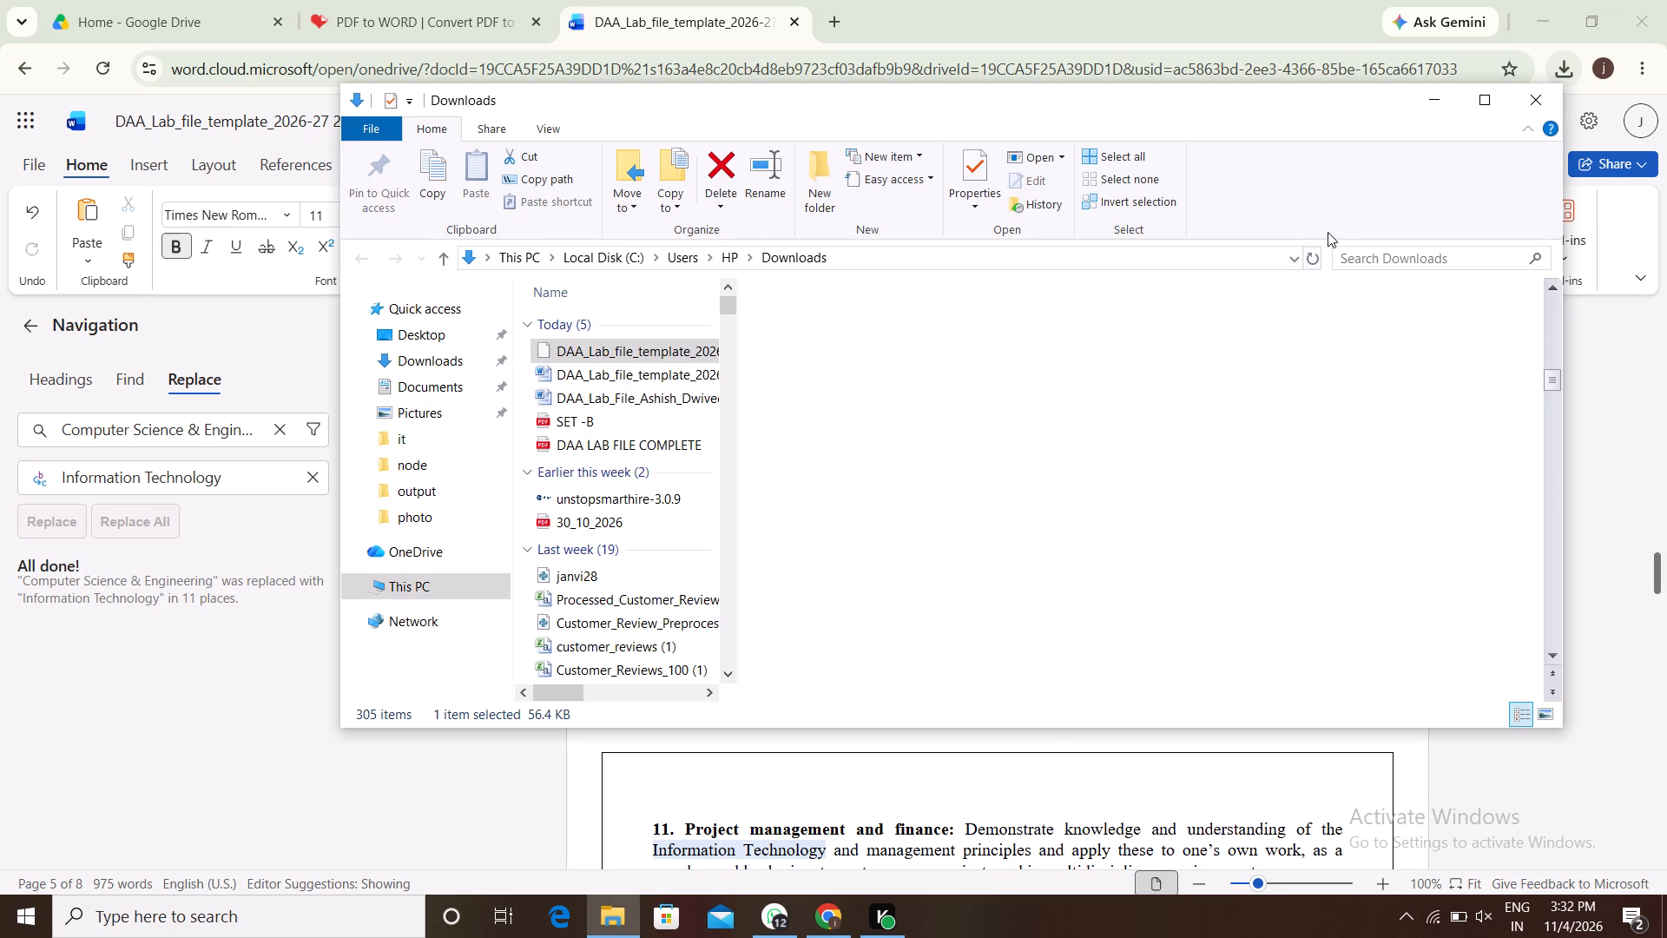
left_click(1479, 94)
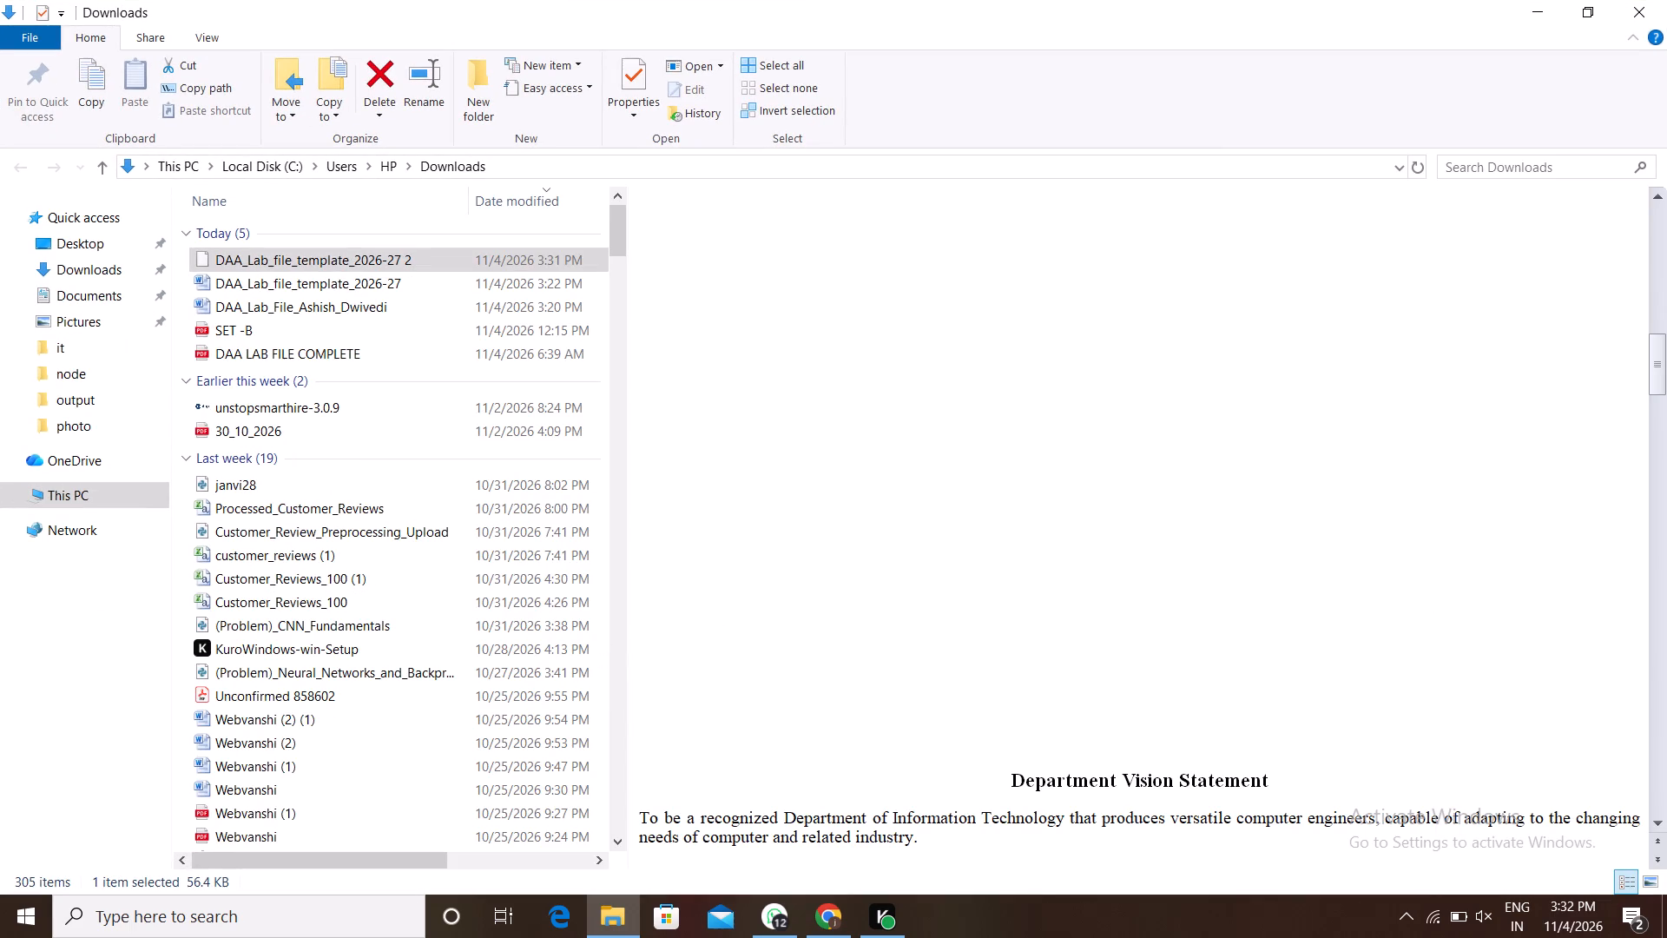
triple_click(546, 265)
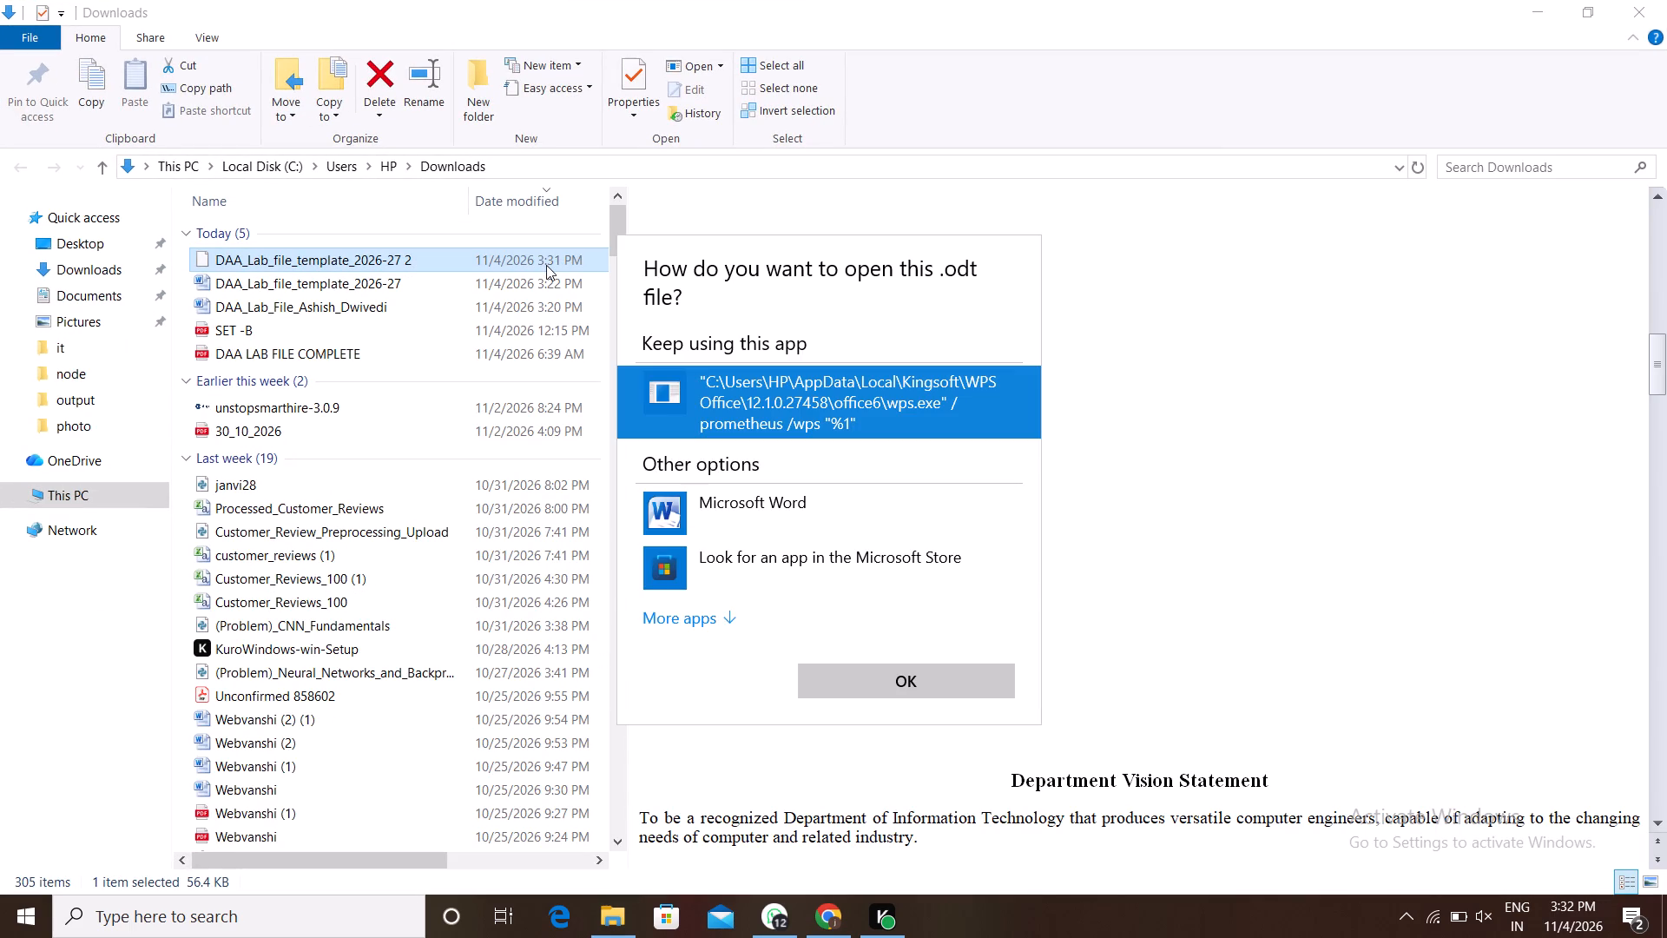
left_click(809, 495)
left_click(869, 680)
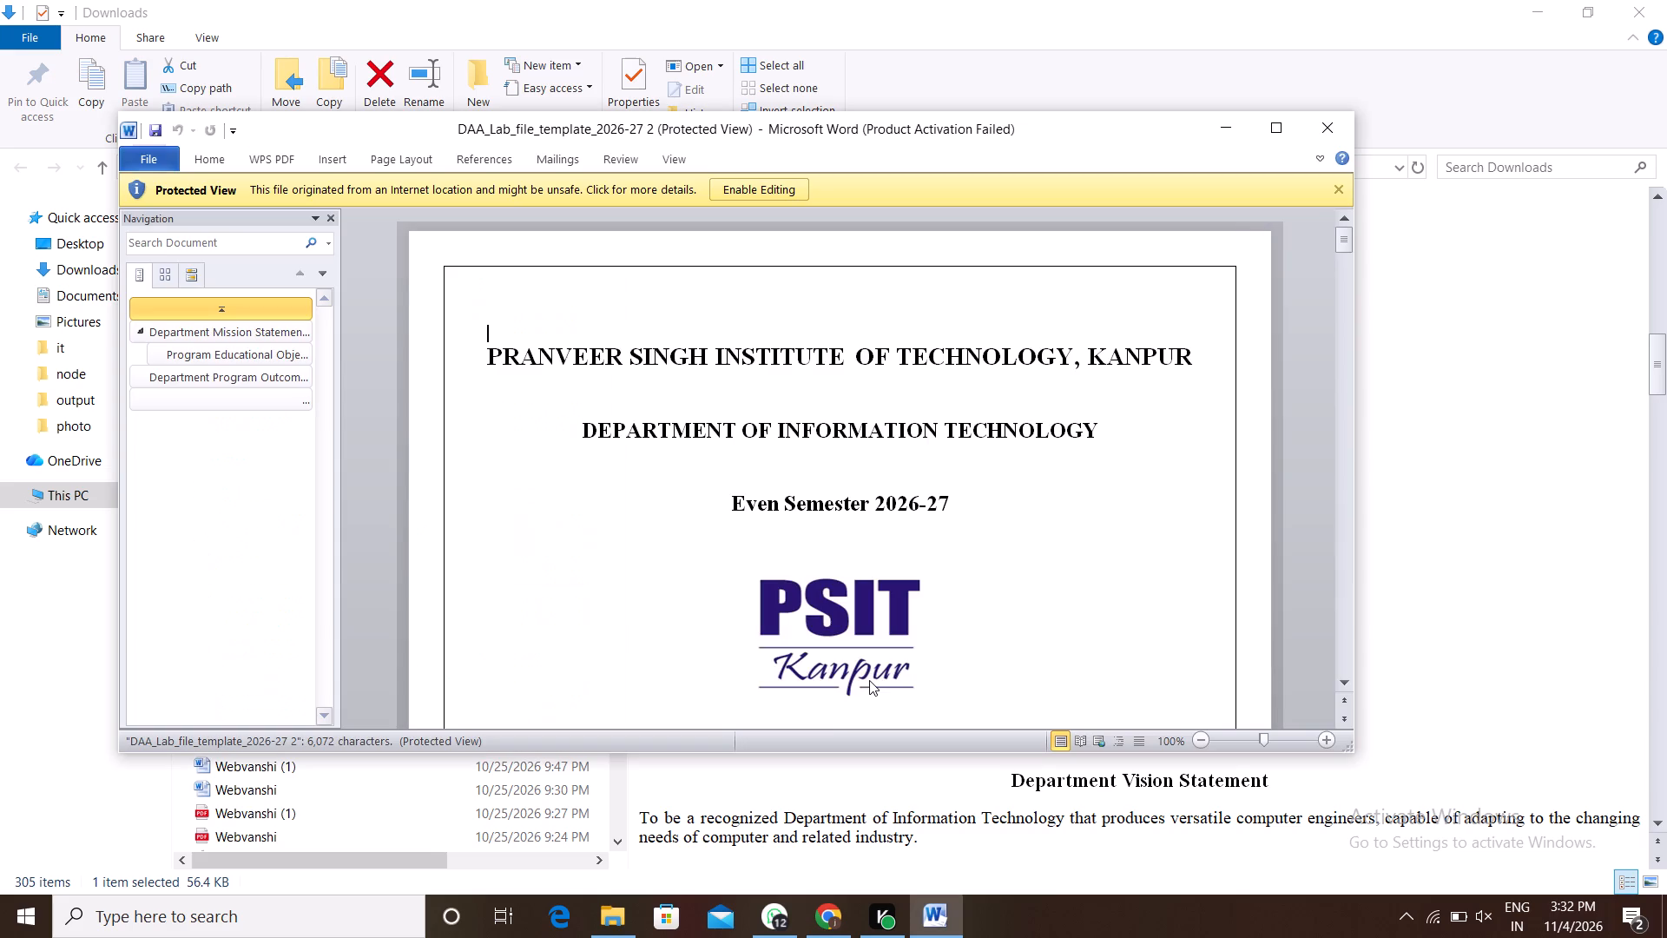
Maximize the document window and review all pages of the DAA lab file in Protected View, dismissing the Office activation wizard.
scroll(869, 680, "down", 5)
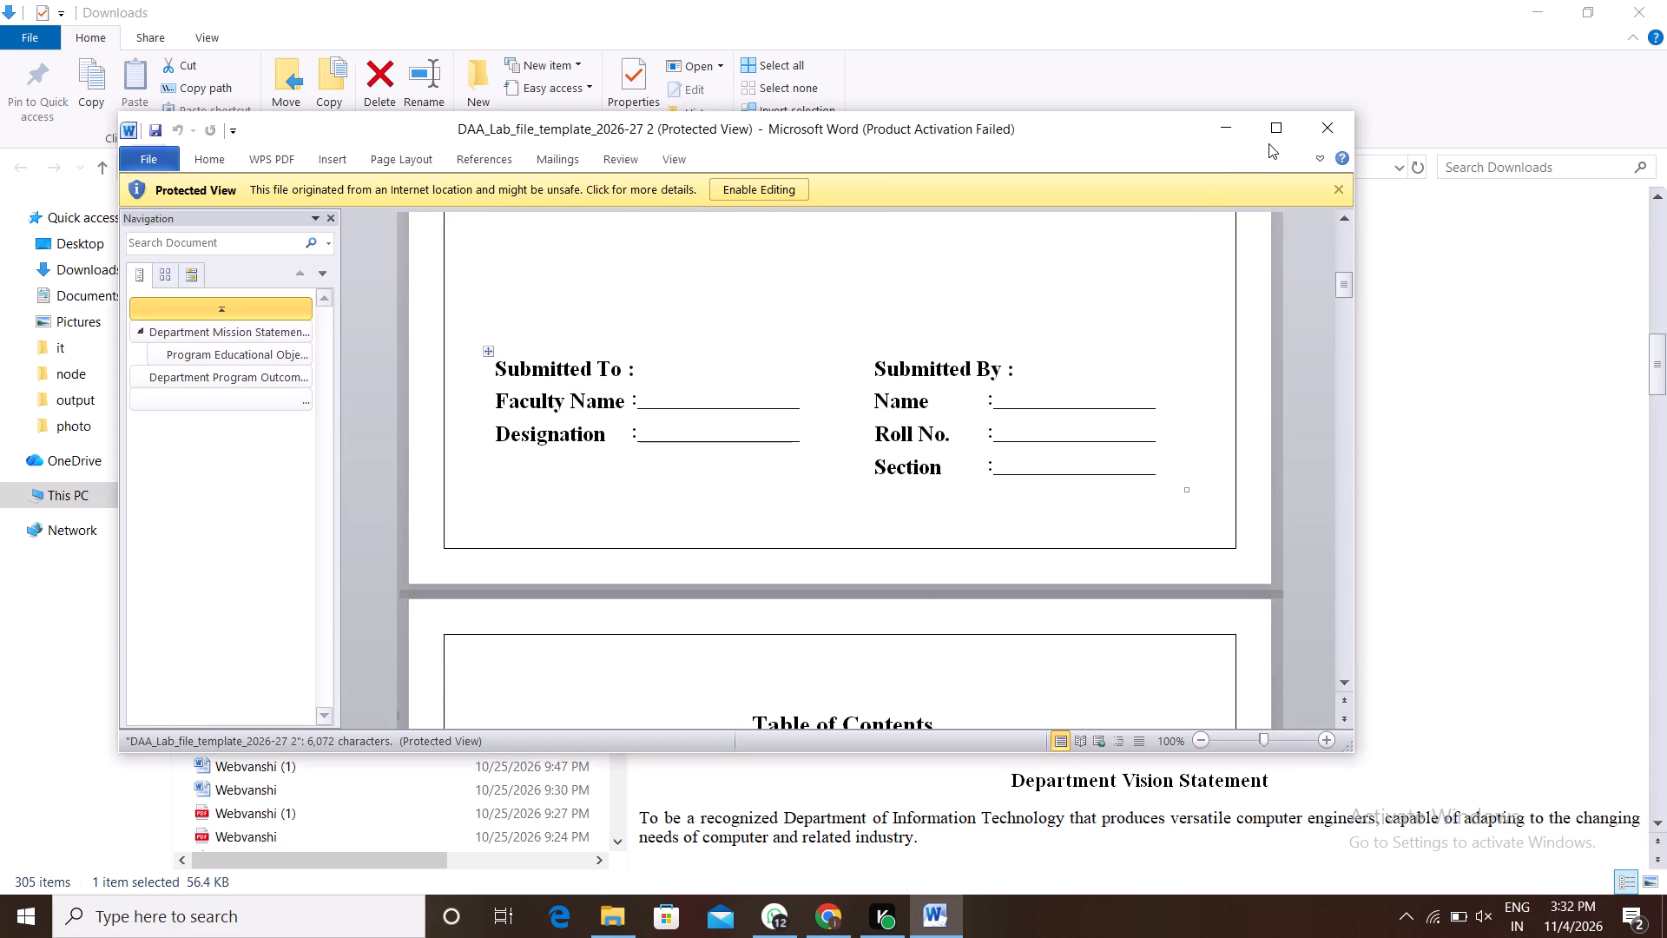
left_click(1273, 133)
scroll(978, 496, "down", 6)
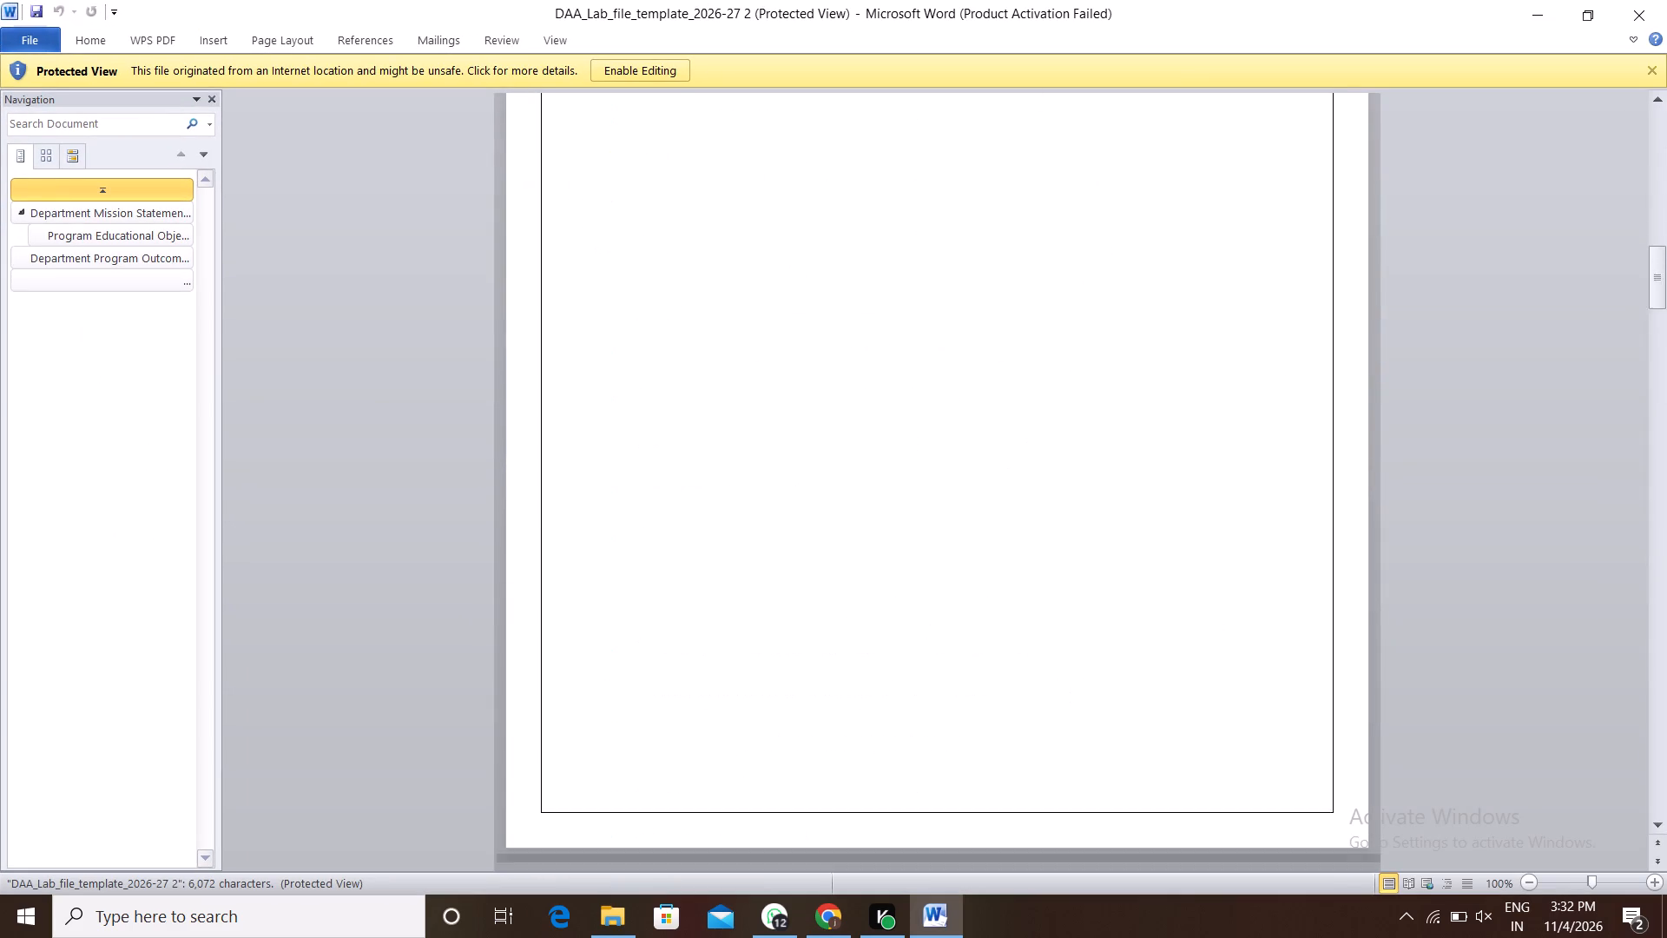
scroll(978, 496, "down", 9)
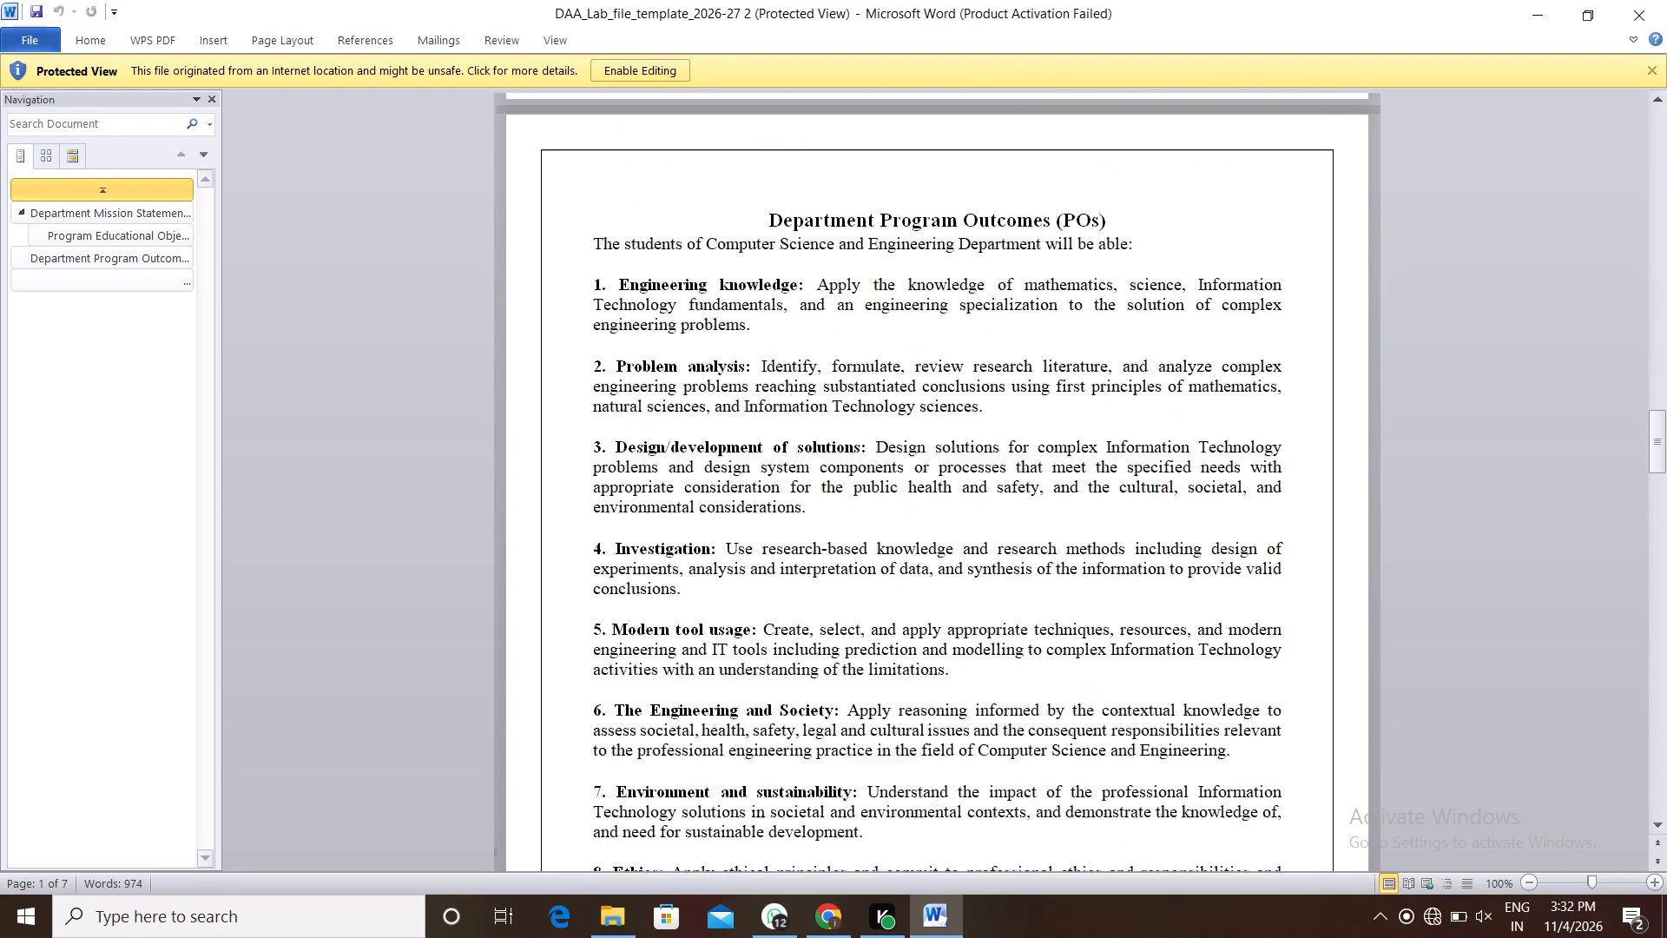
scroll(978, 496, "down", 11)
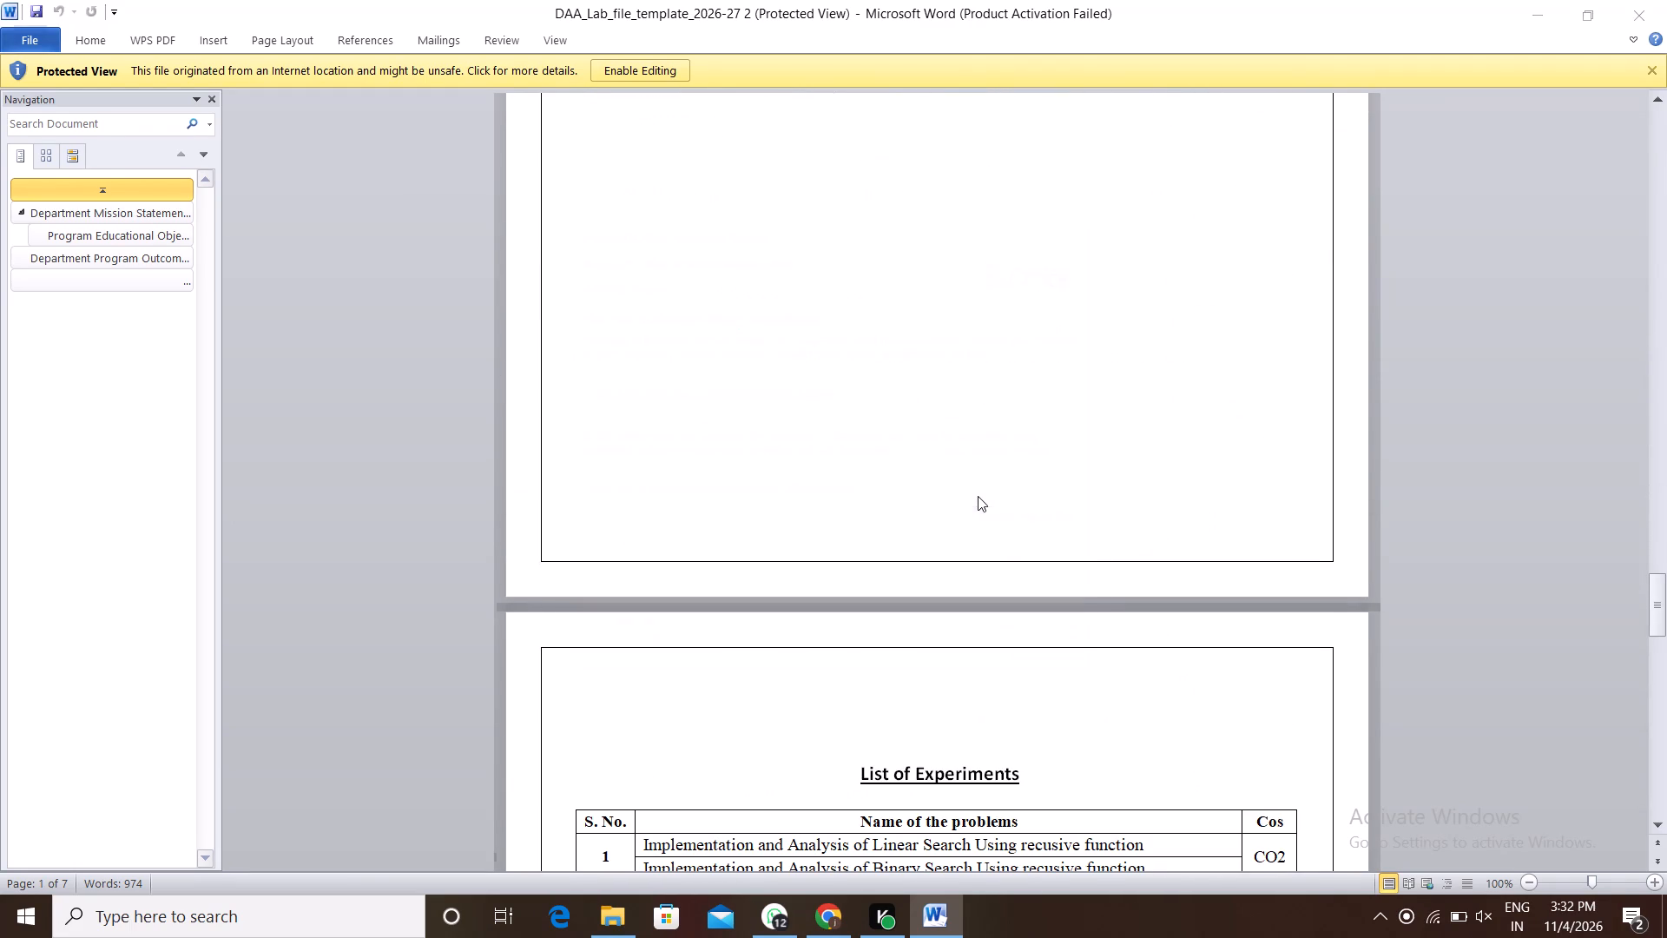
scroll(978, 496, "down", 3)
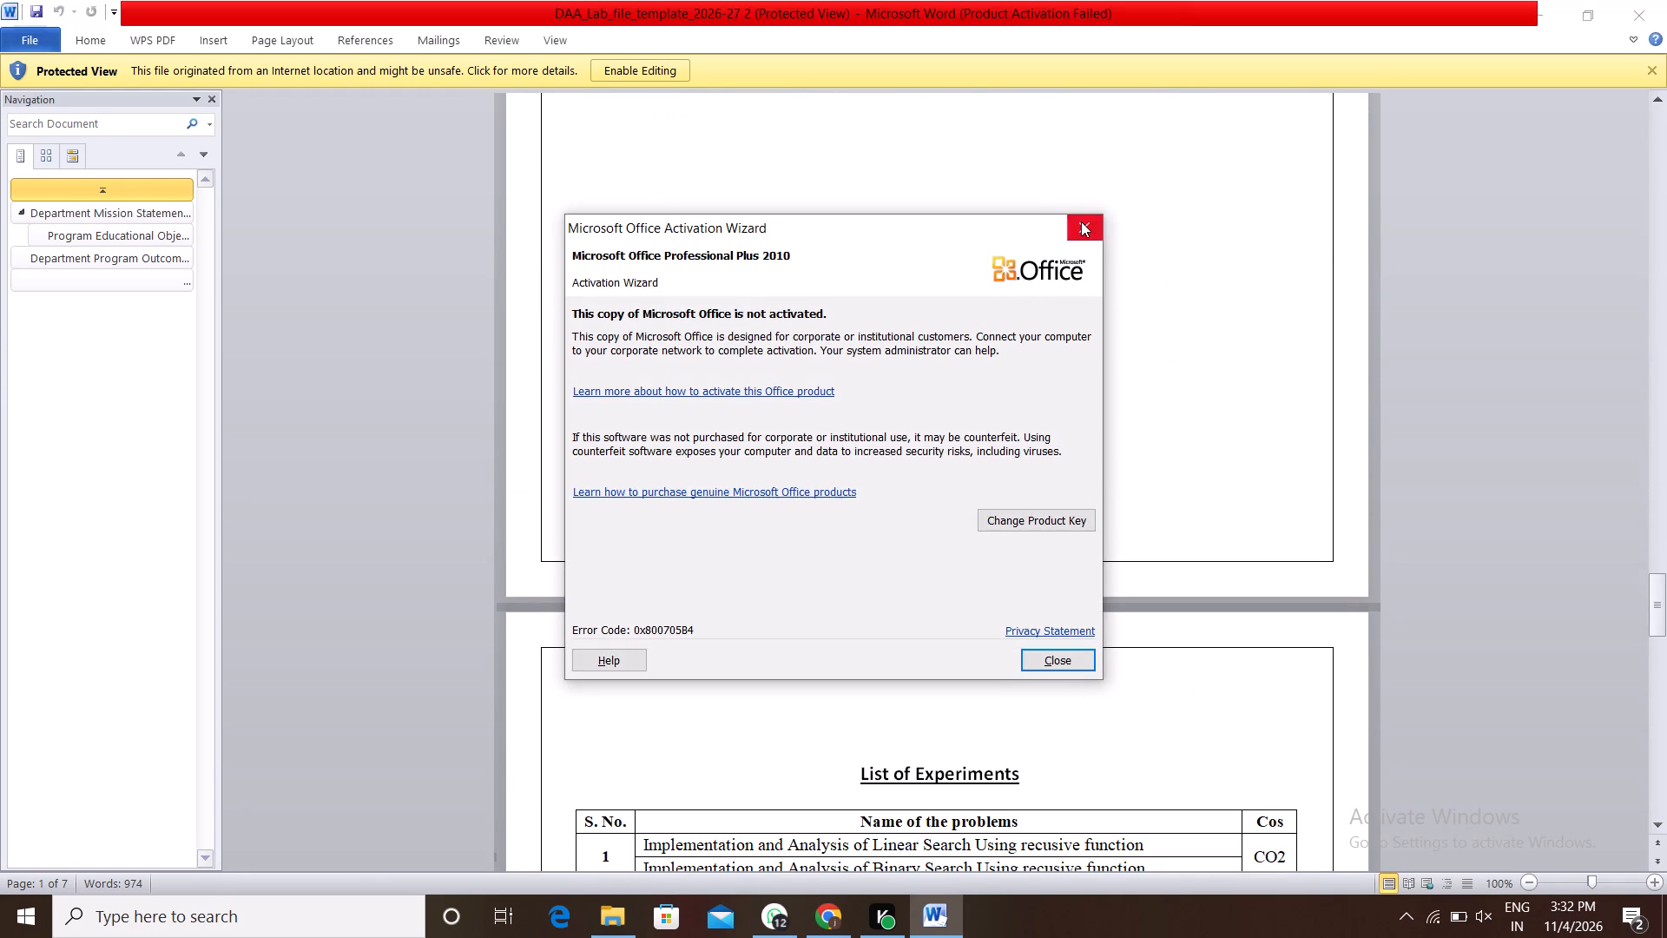
left_click(1081, 221)
scroll(911, 413, "down", 10)
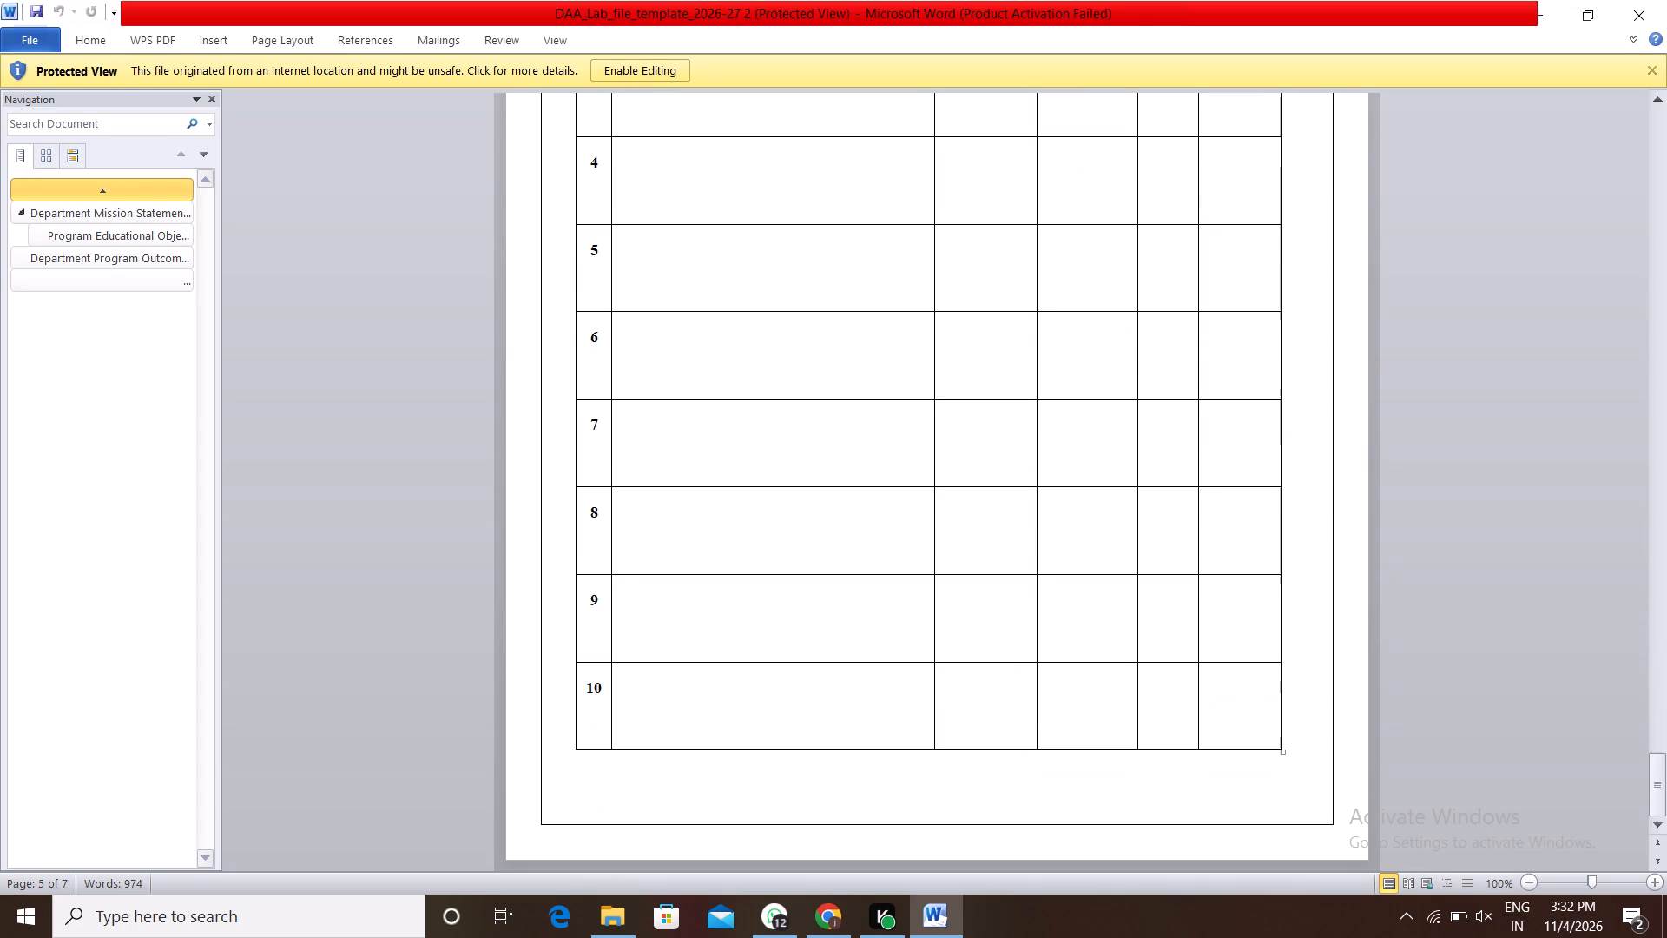
scroll(911, 413, "down", 9)
scroll(911, 413, "up", 5)
scroll(911, 413, "down", 1)
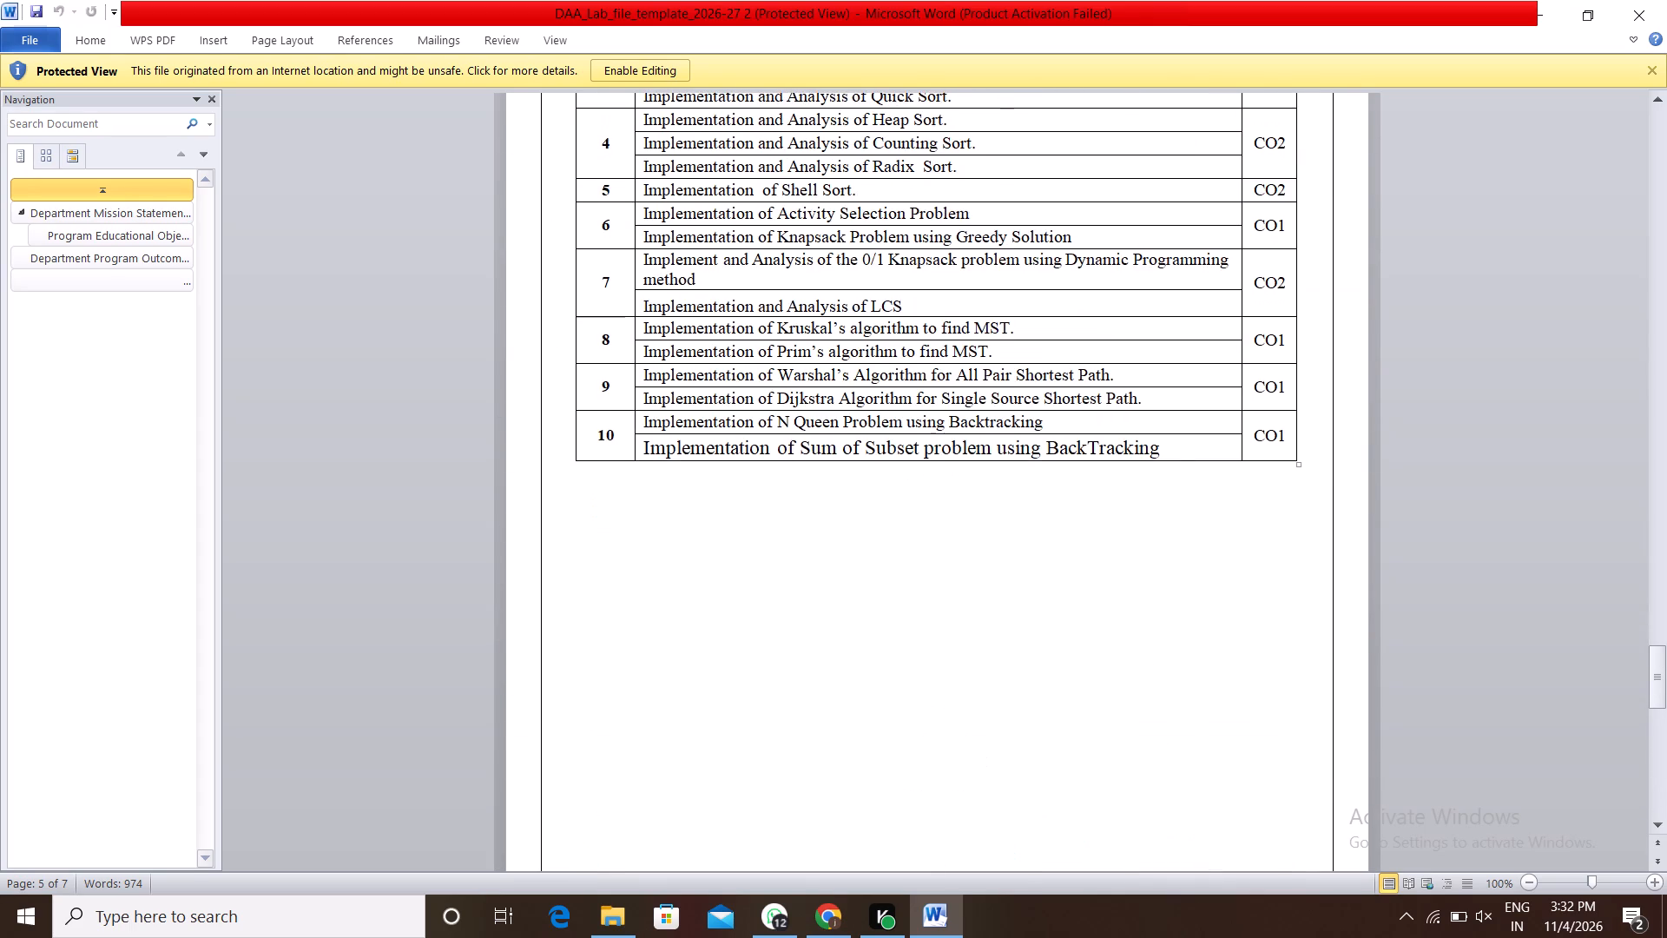
scroll(911, 413, "down", 1)
scroll(911, 413, "up", 1)
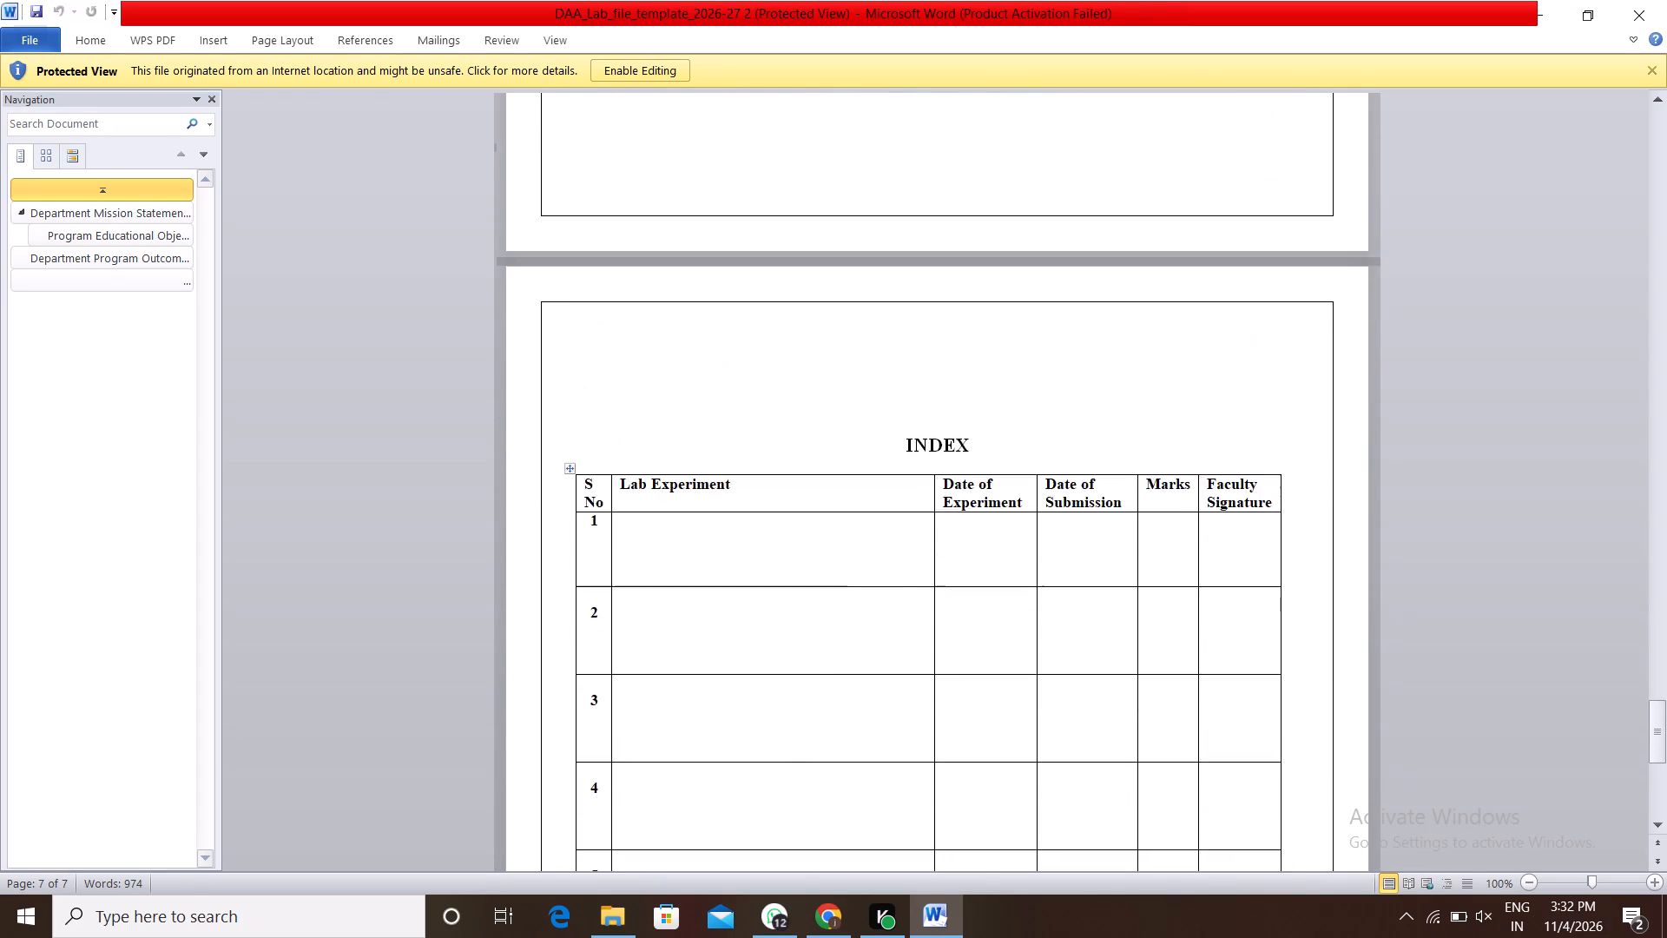
scroll(911, 413, "up", 17)
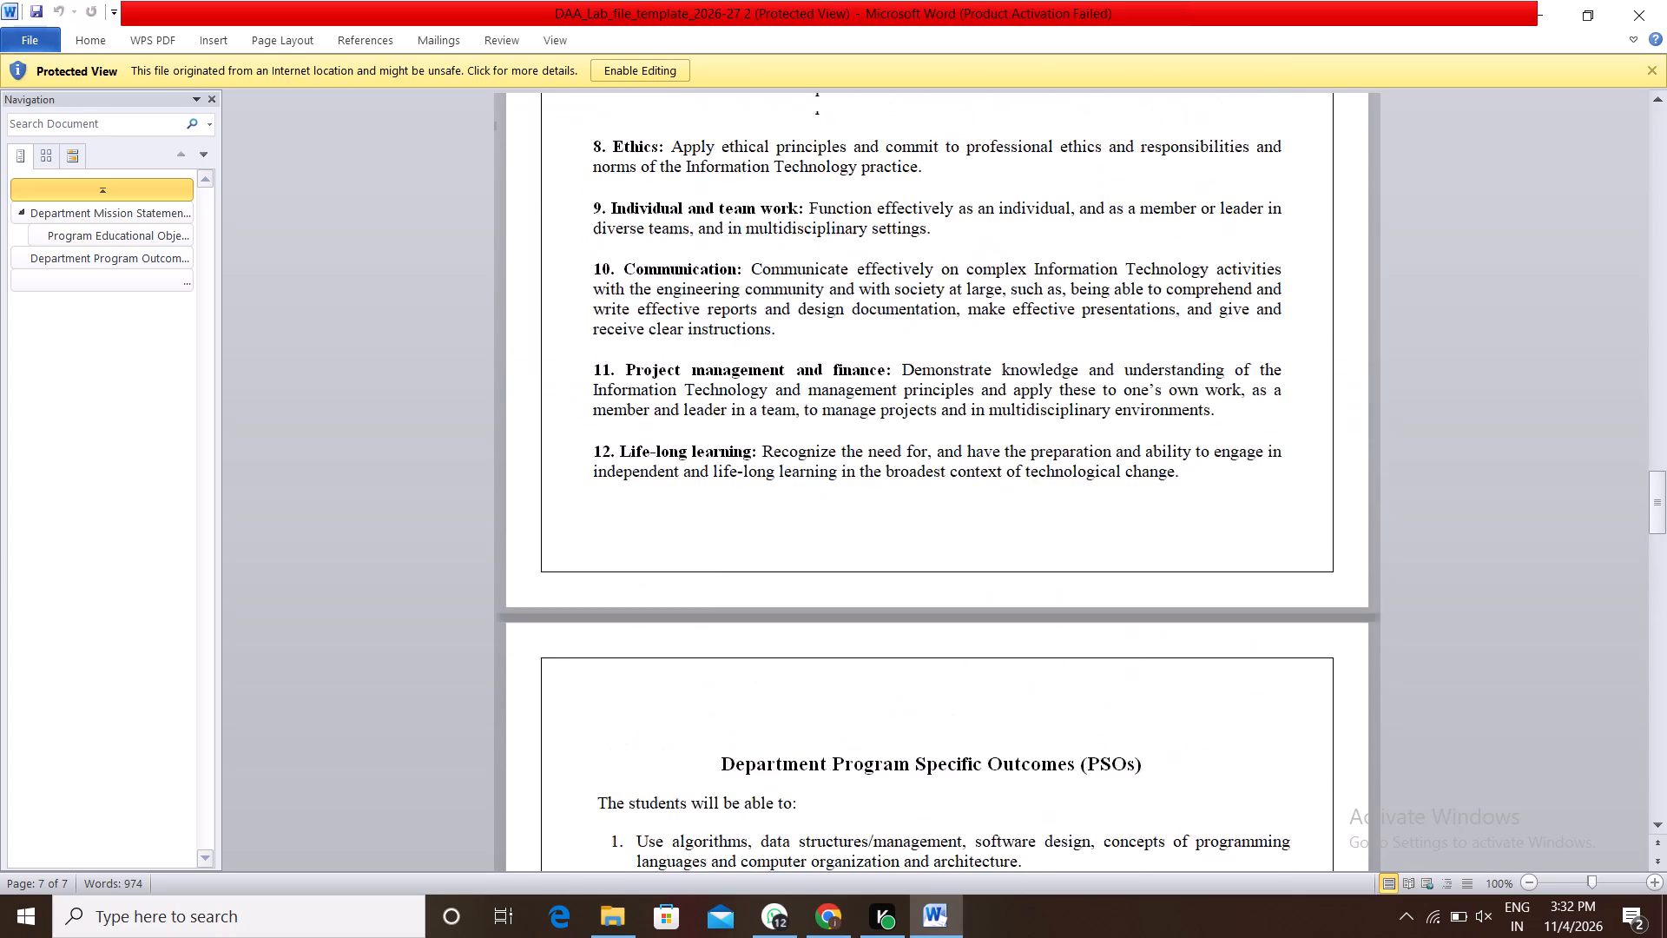
scroll(911, 413, "up", 20)
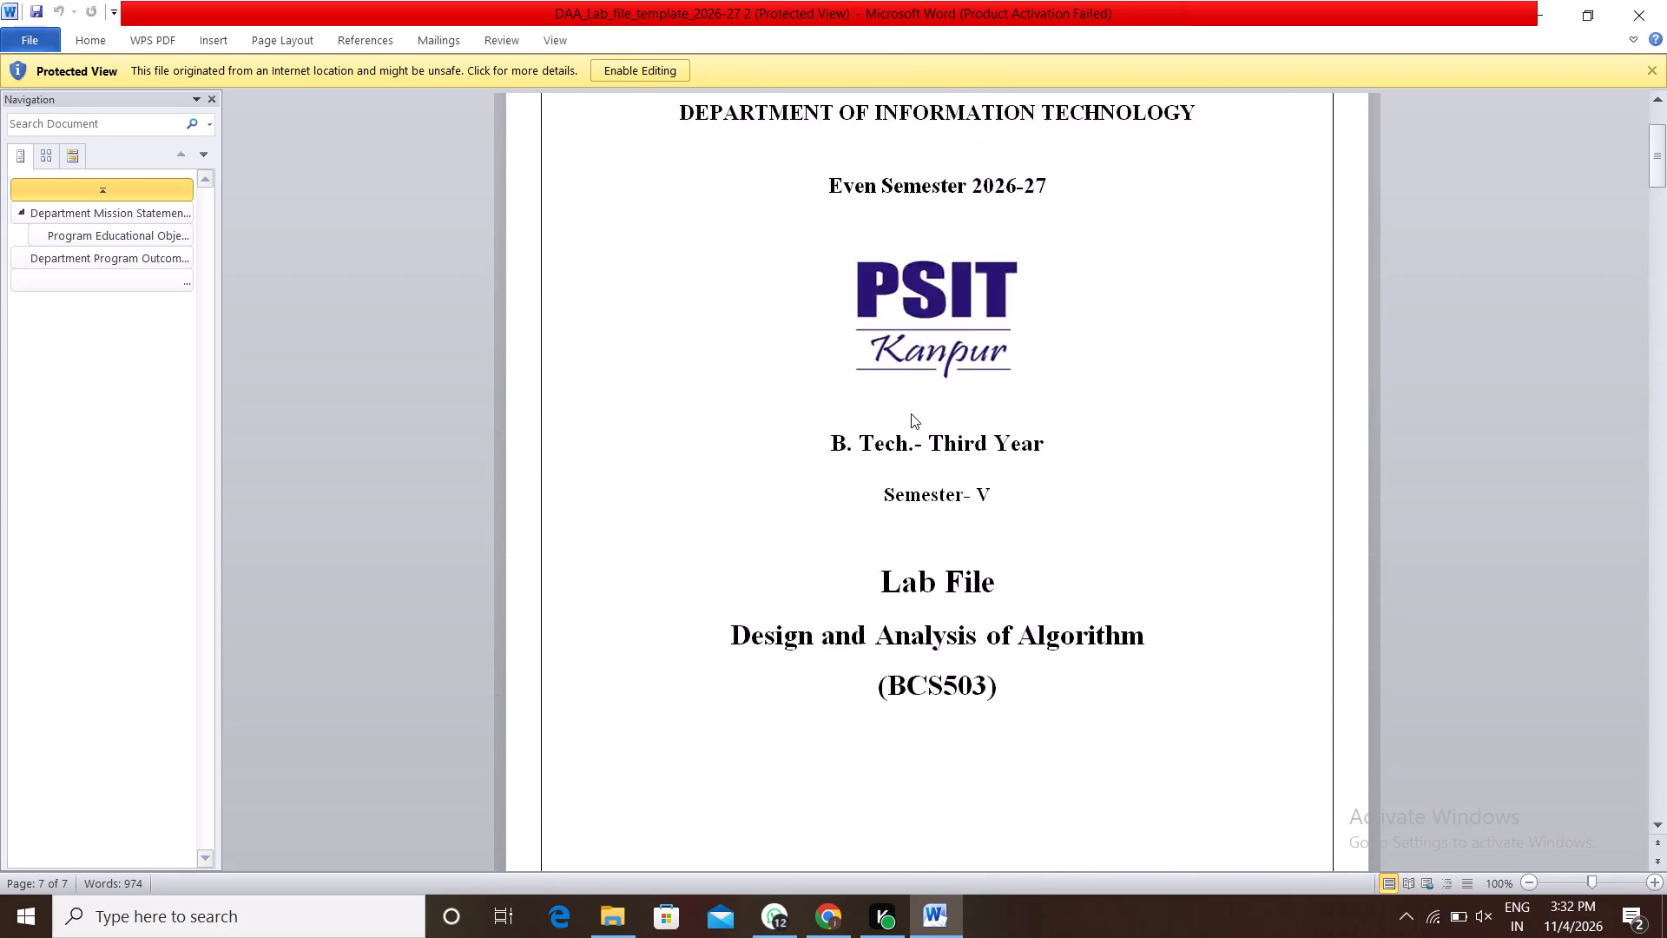
scroll(911, 413, "up", 6)
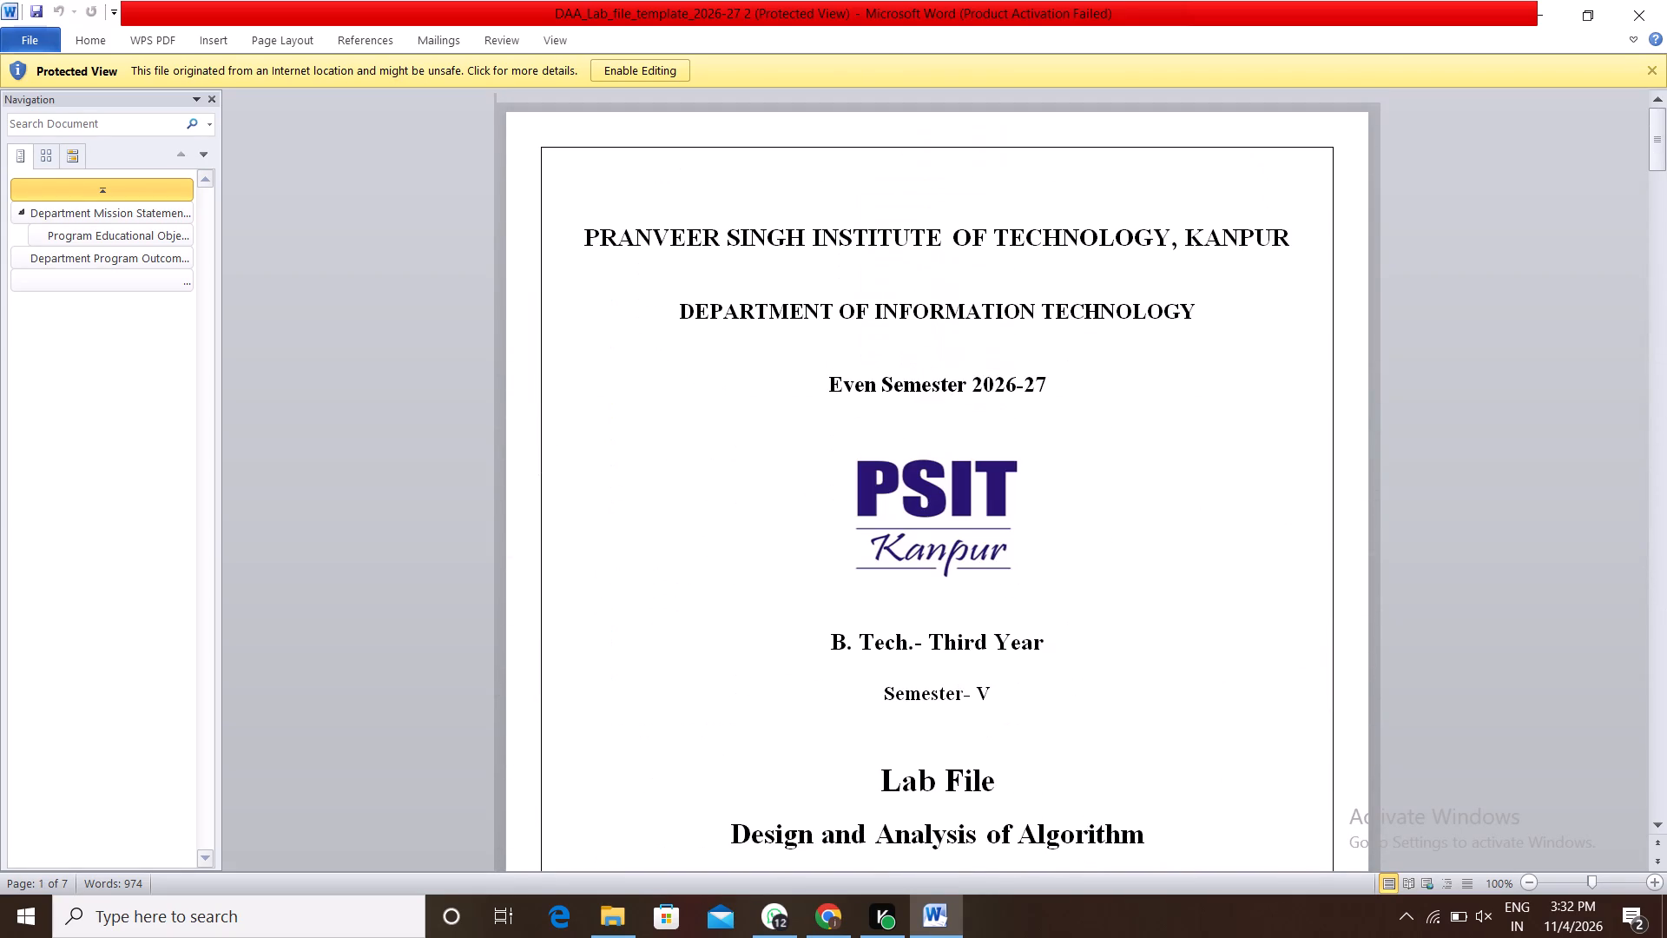
Enable editing for the protected DAA lab file document.
left_click(662, 68)
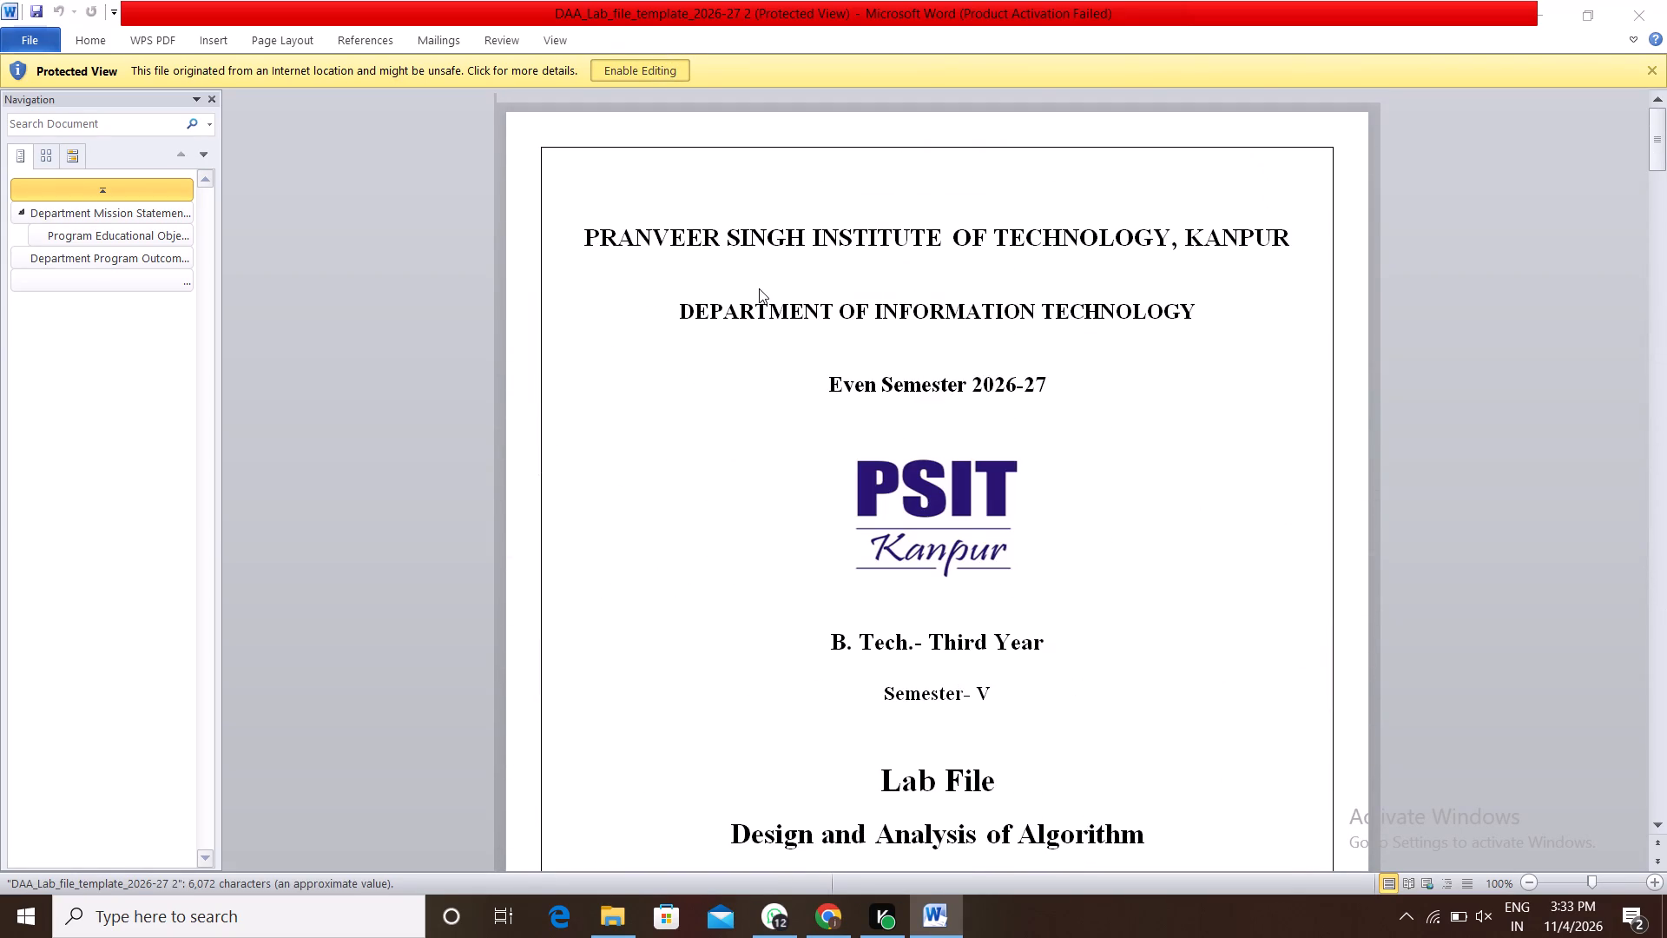
Delete the leading spaces and empty lines before the INDEX heading until it moves up to the end of the preceding page.
scroll(759, 288, "down", 3)
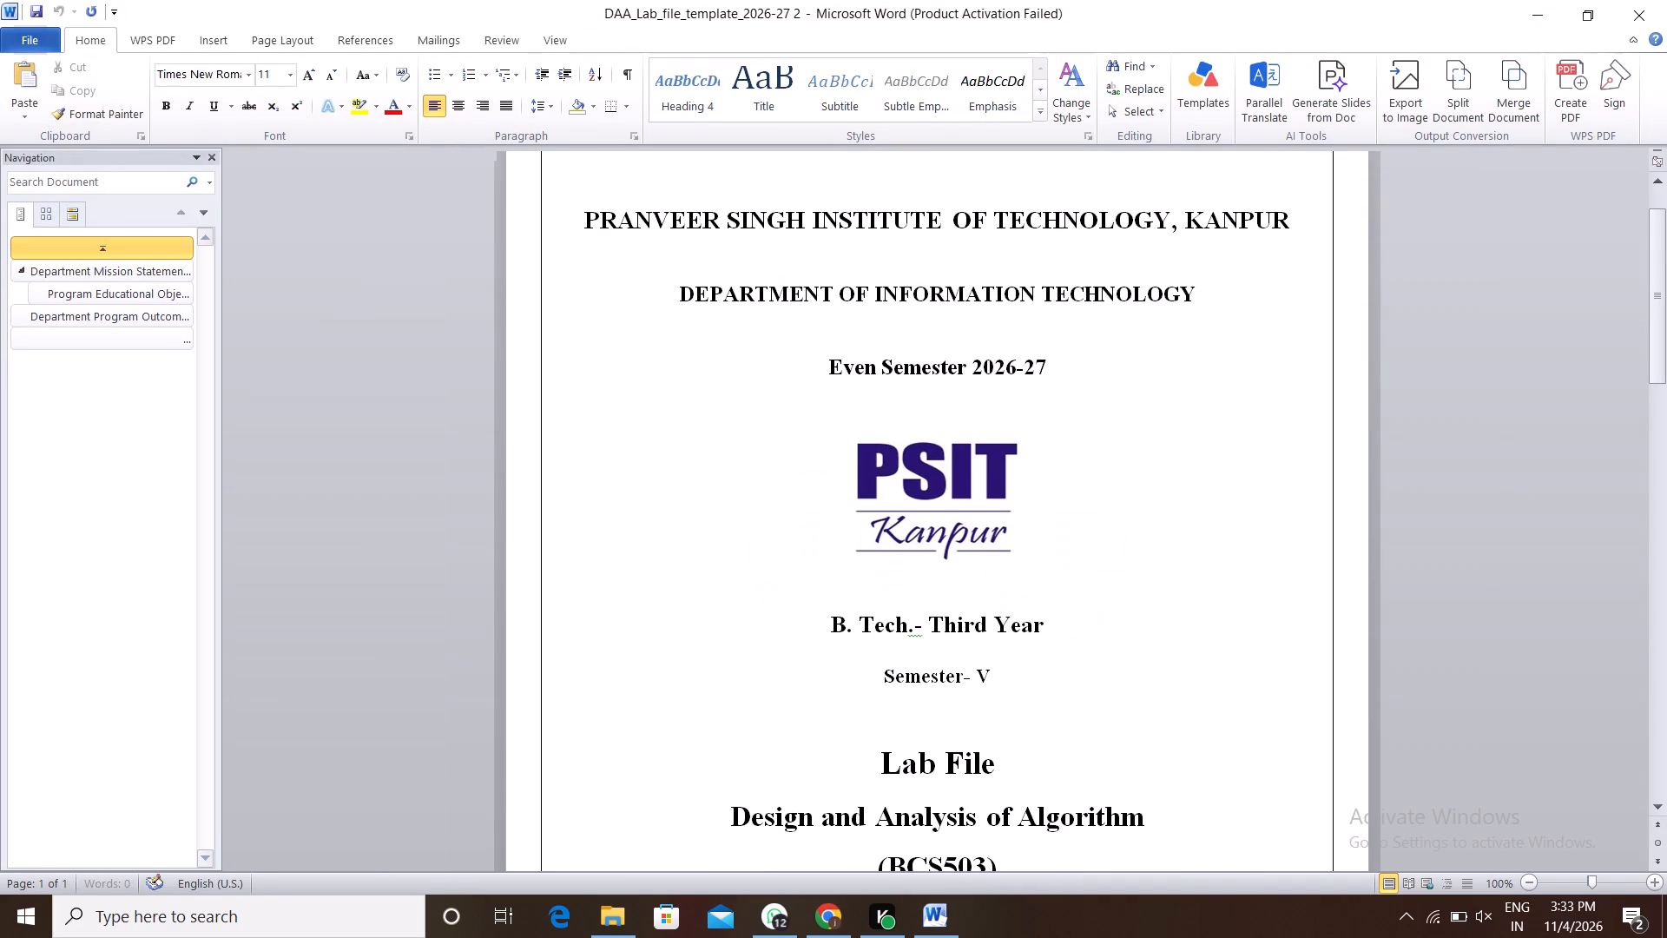
scroll(759, 288, "down", 7)
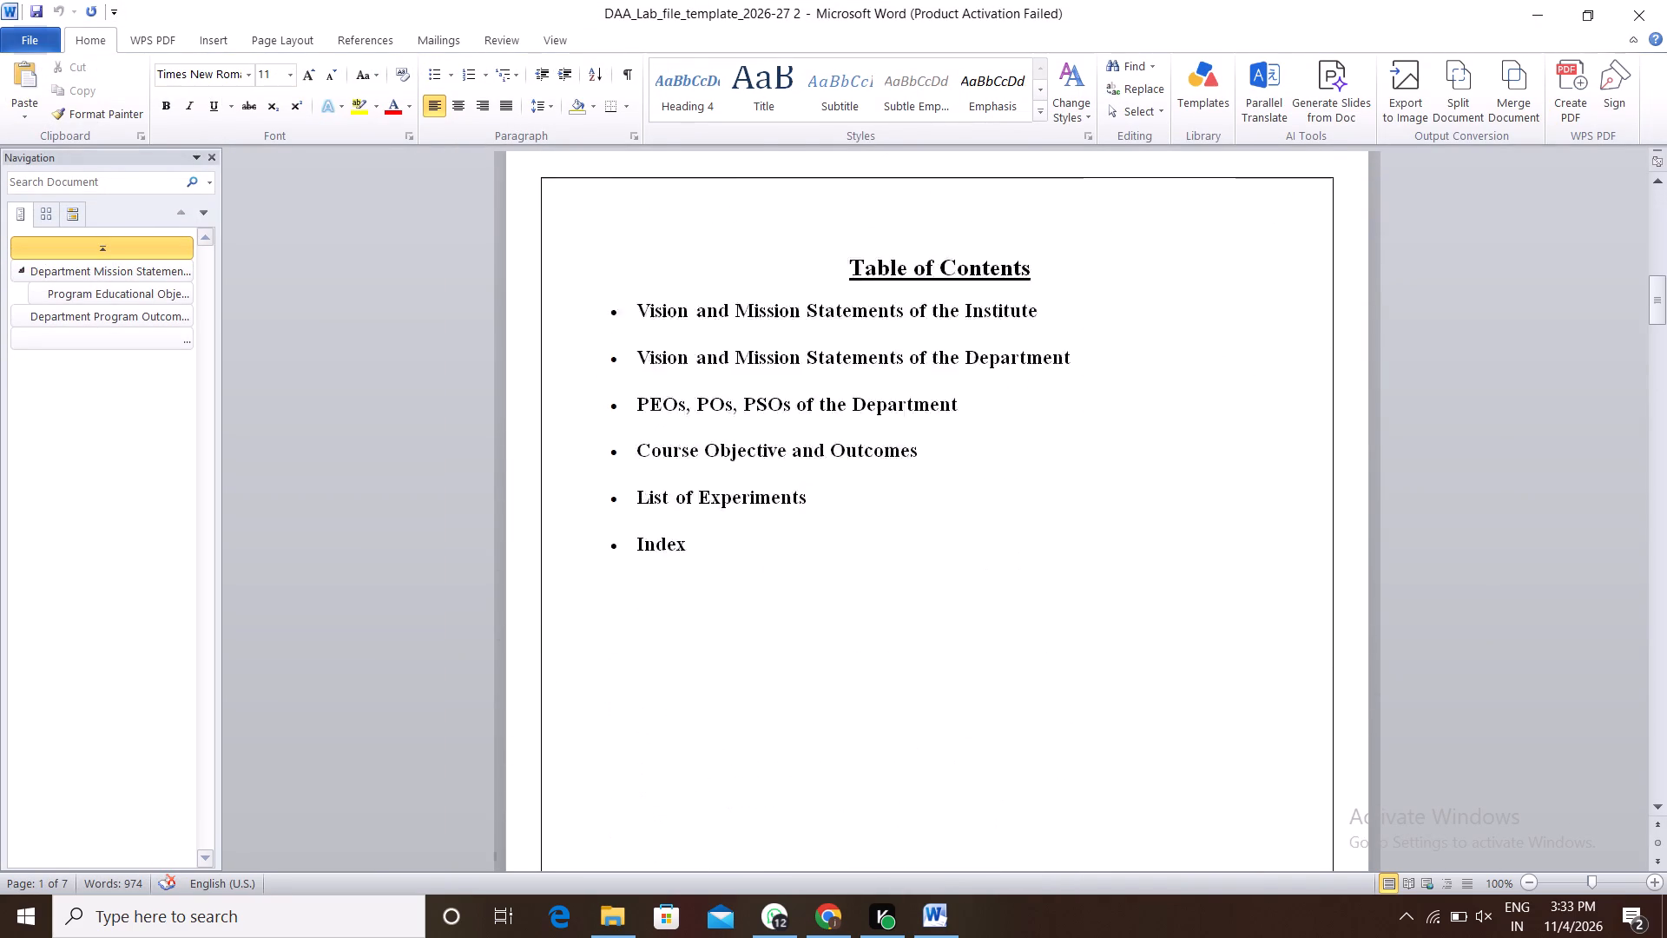
scroll(759, 288, "down", 10)
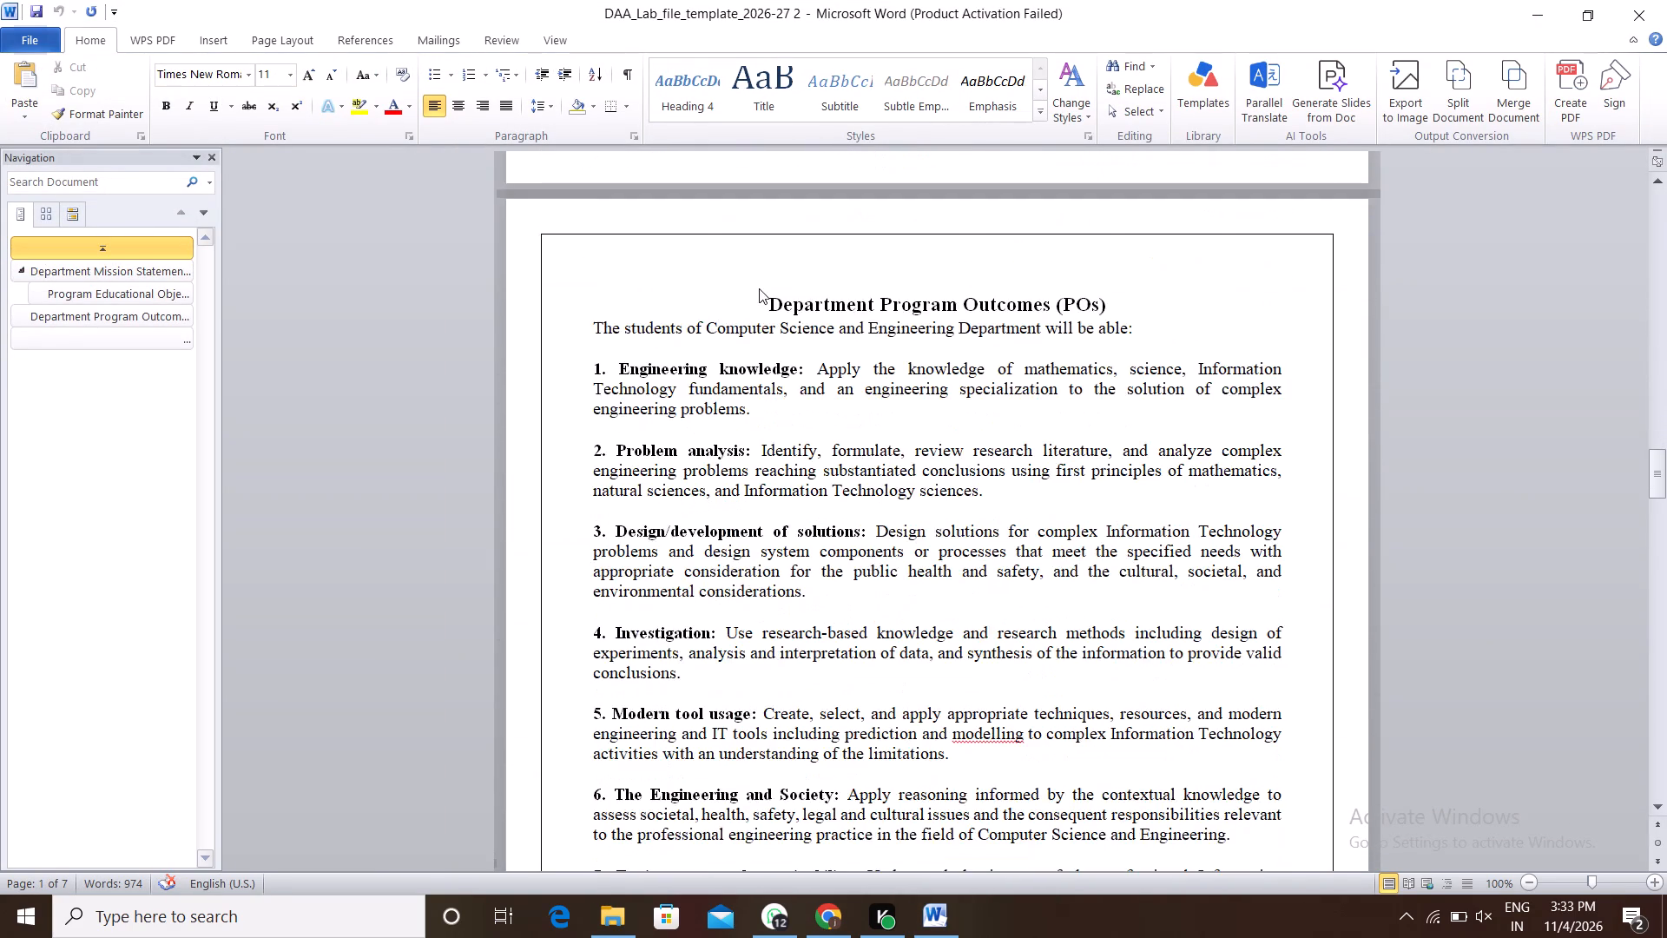
scroll(759, 288, "down", 10)
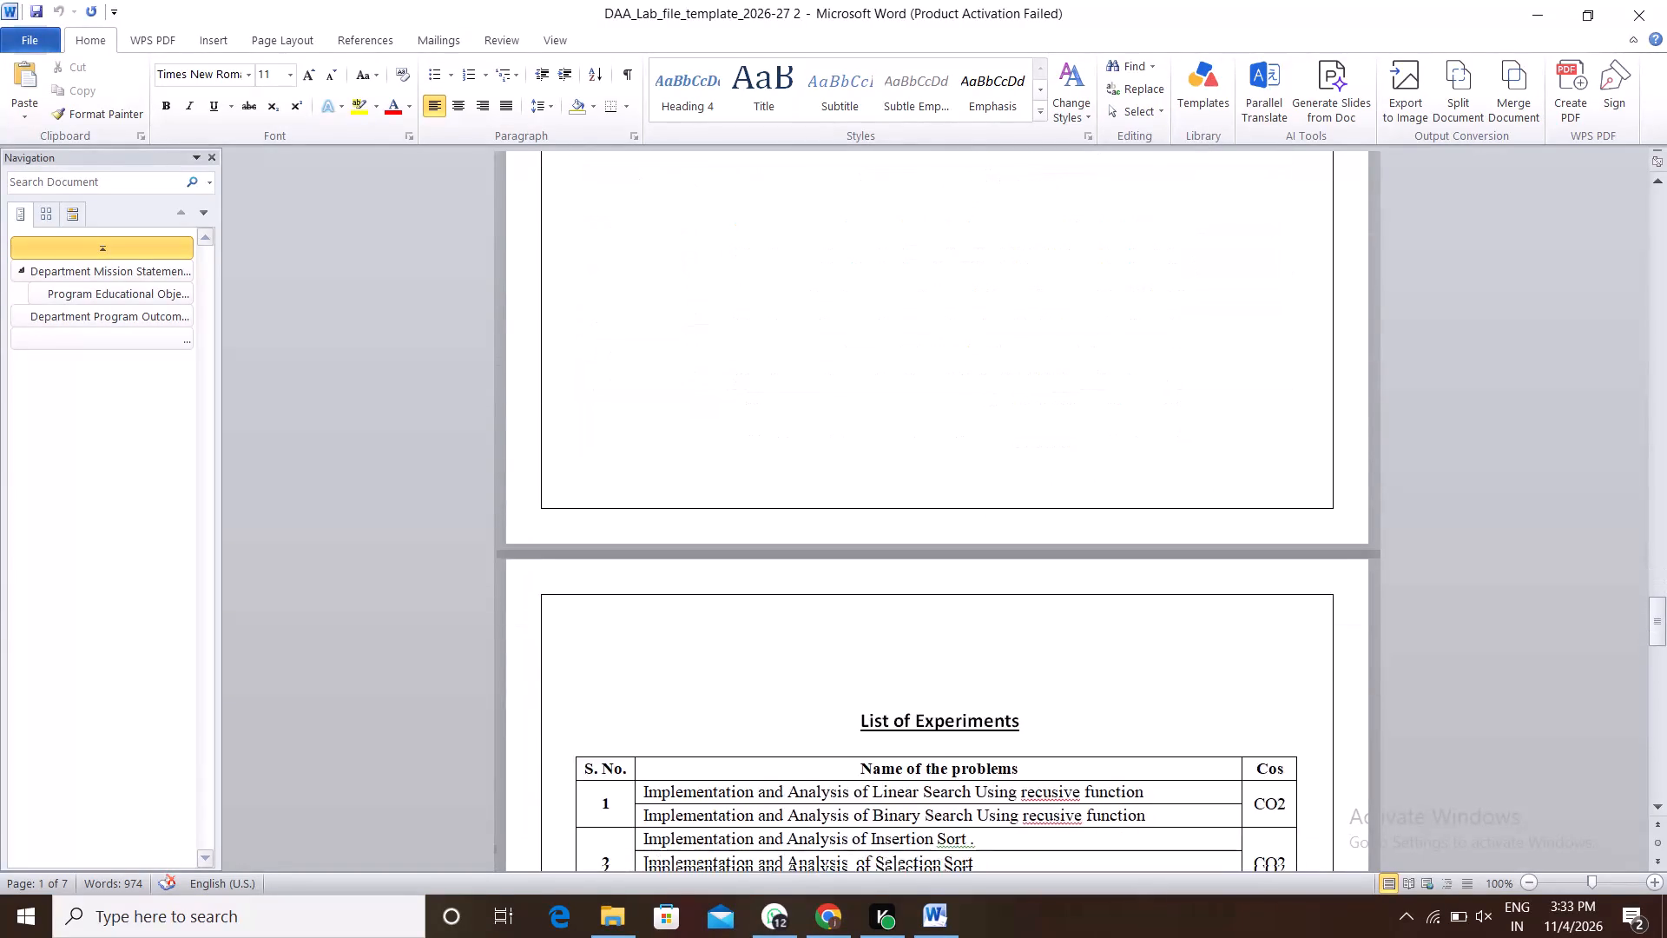
scroll(759, 288, "down", 10)
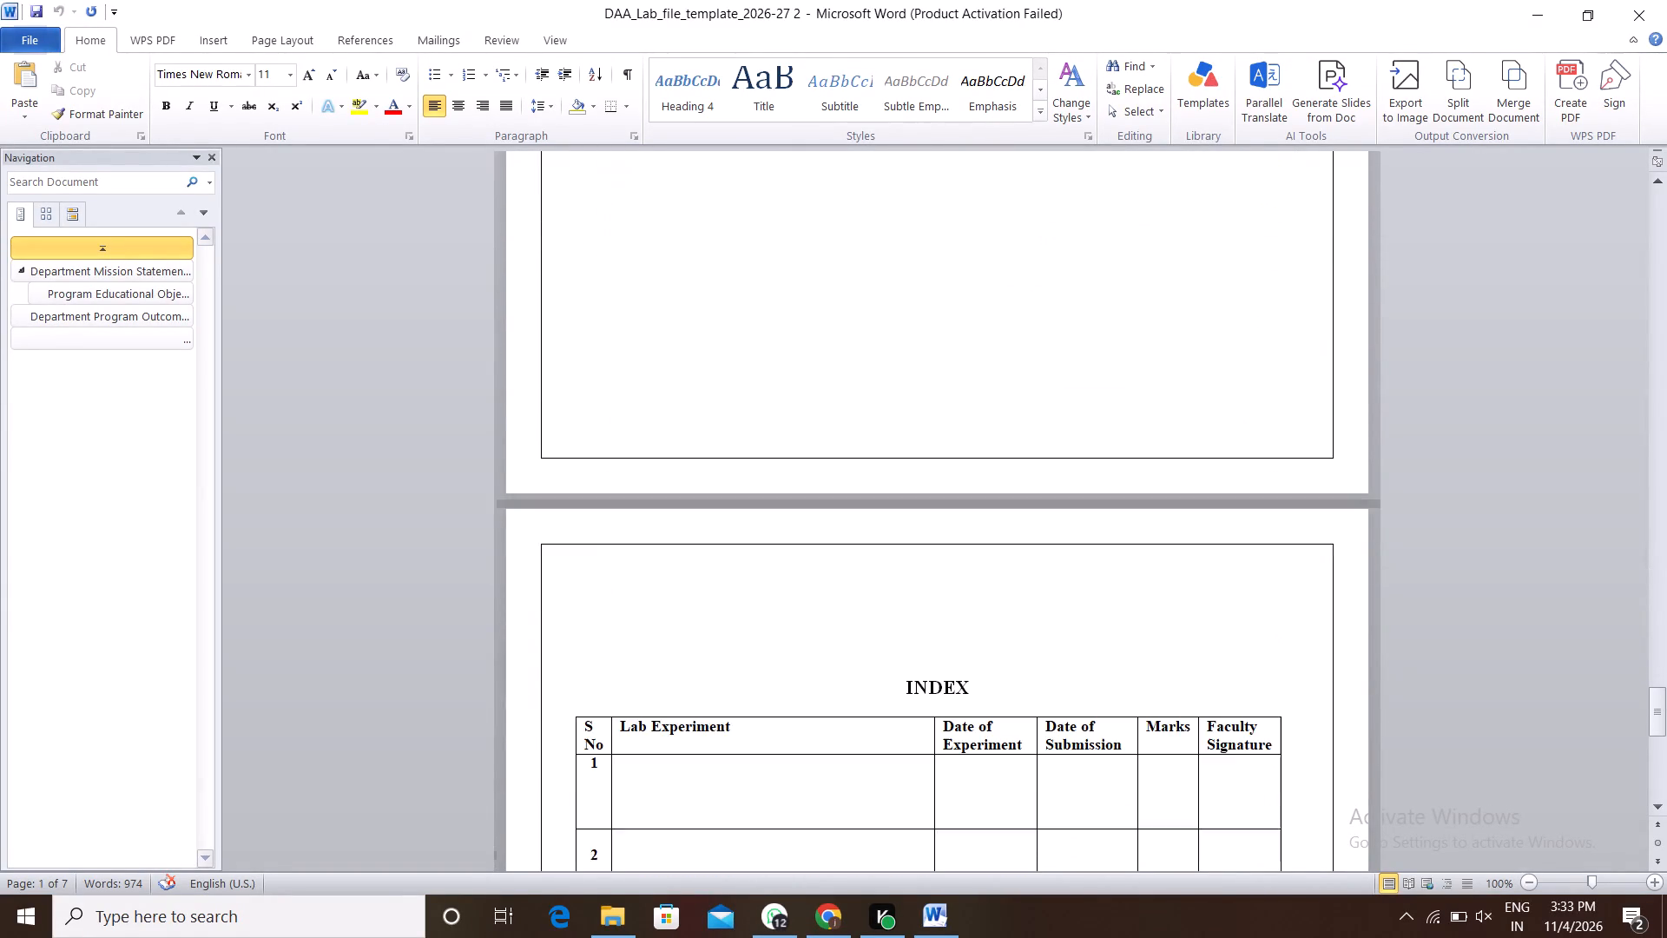
scroll(759, 288, "down", 4)
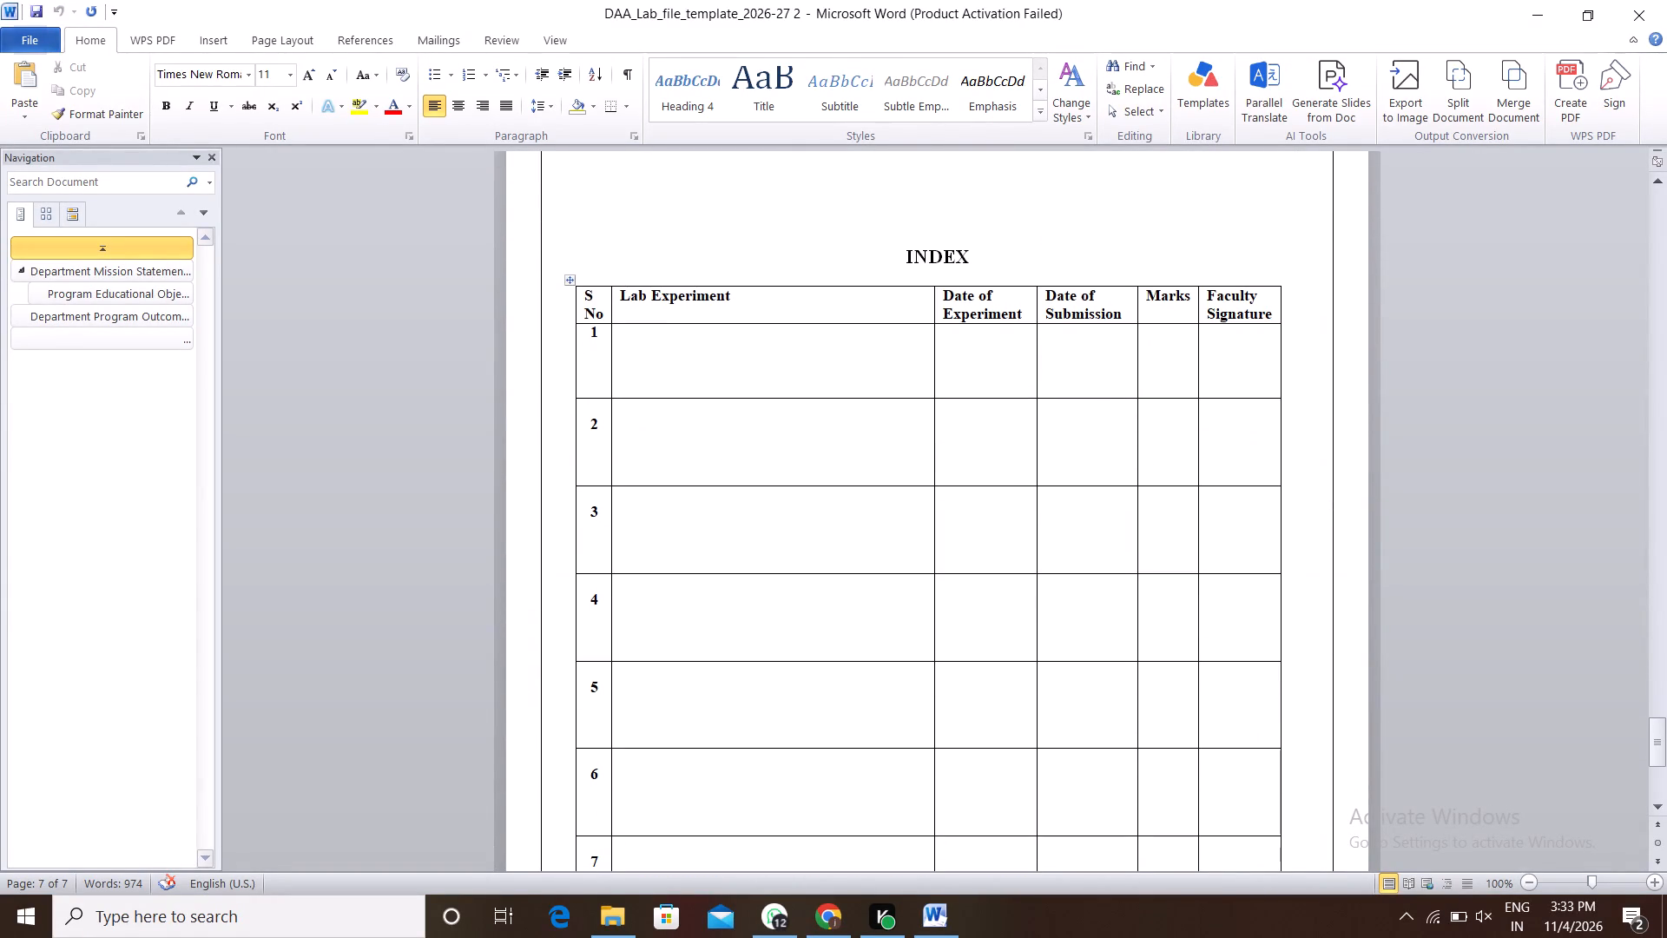
left_click(895, 251)
key("BackSpace")
key("BackSpace")
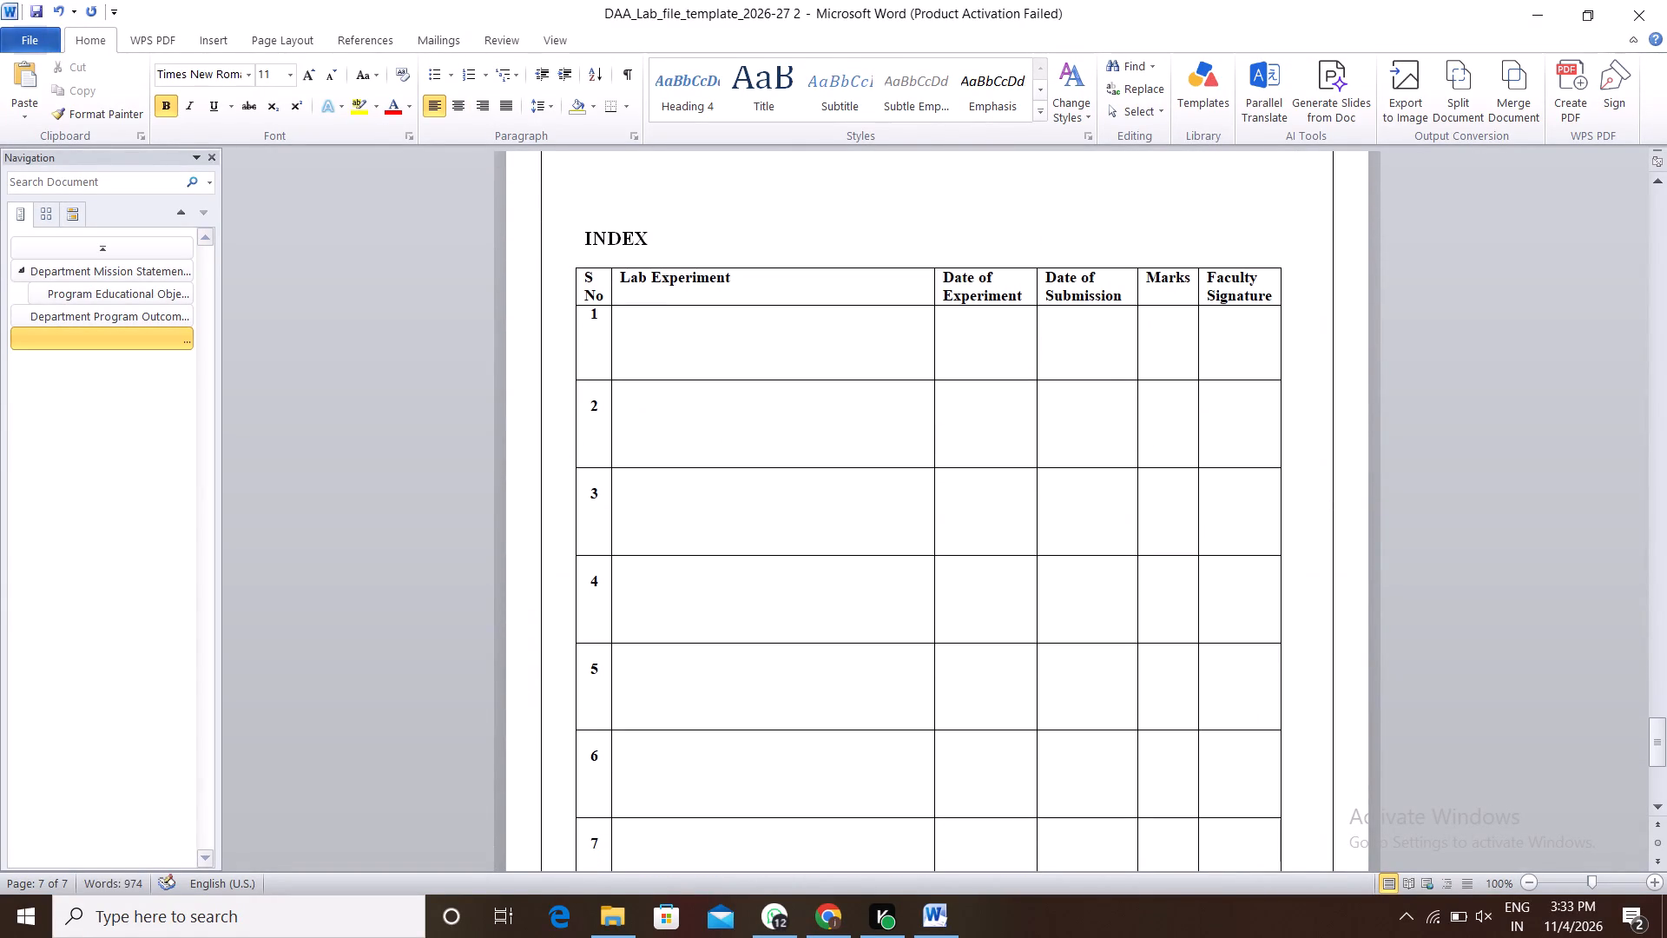
key("BackSpace")
key("BackSpace")
key("BackSpace")
key("BackSpace")
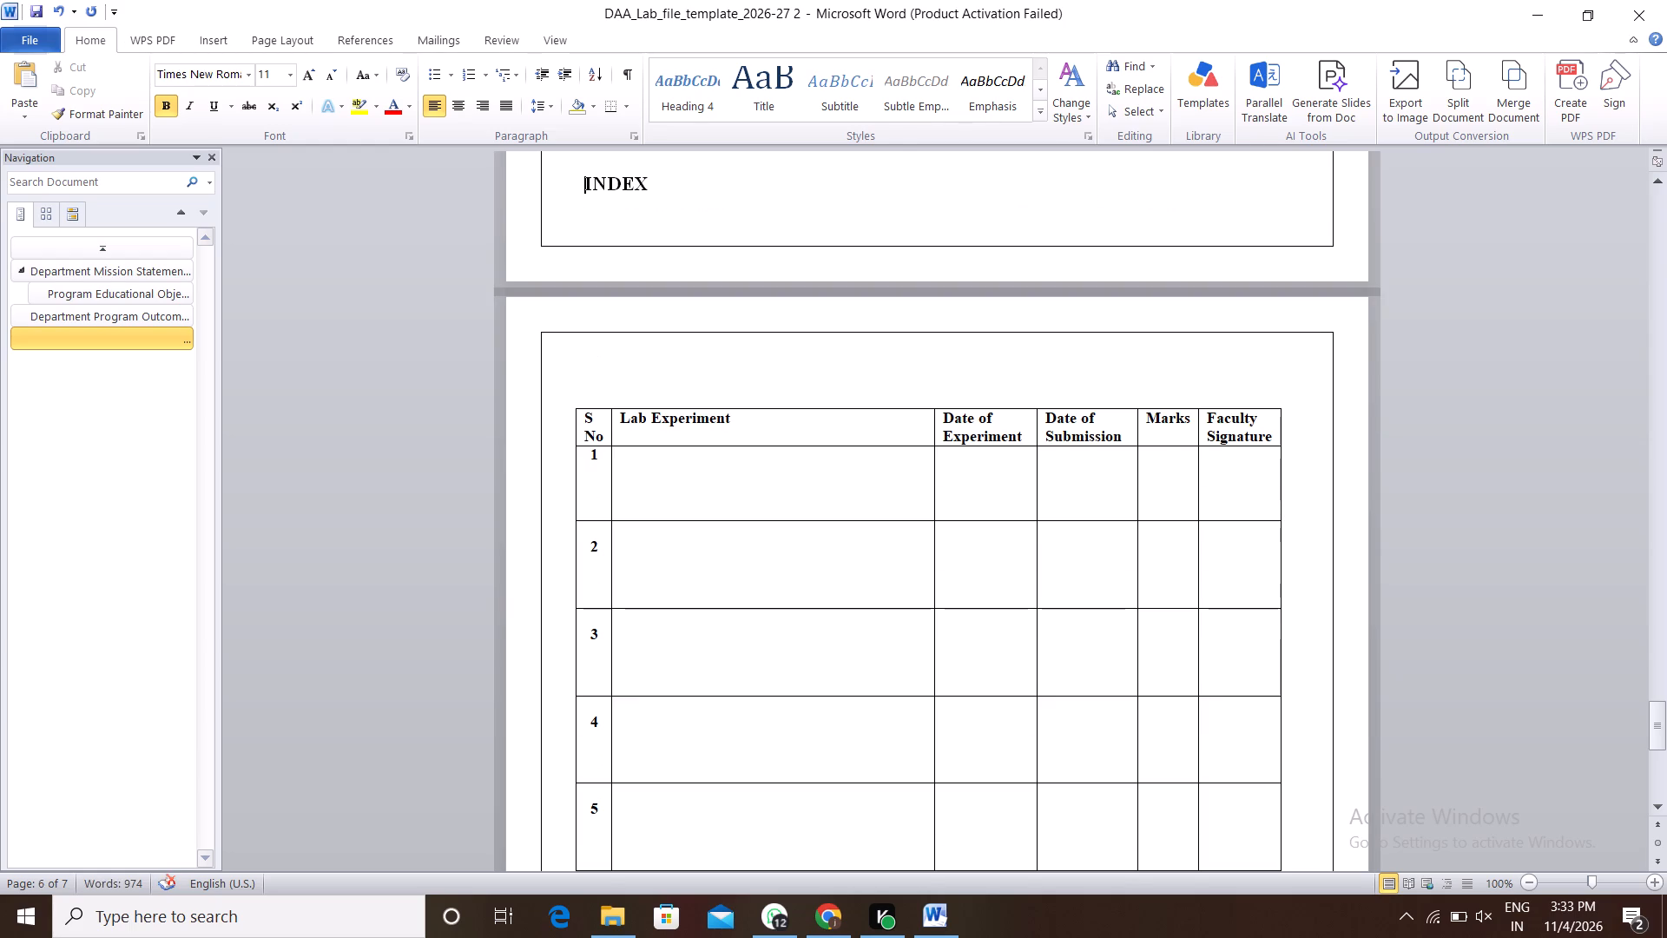
Move the INDEX heading to a new line atop the last page and indent it with spaces until roughly centred over the table.
key("Return")
key("space")
key("space")
key("space")
key("space")
key("space")
key("space")
key("space")
key("space")
key("space")
key("space")
key("space")
key("space")
key("space")
key("space")
key("space")
key("space")
key("space")
key("space")
key("space")
key("space")
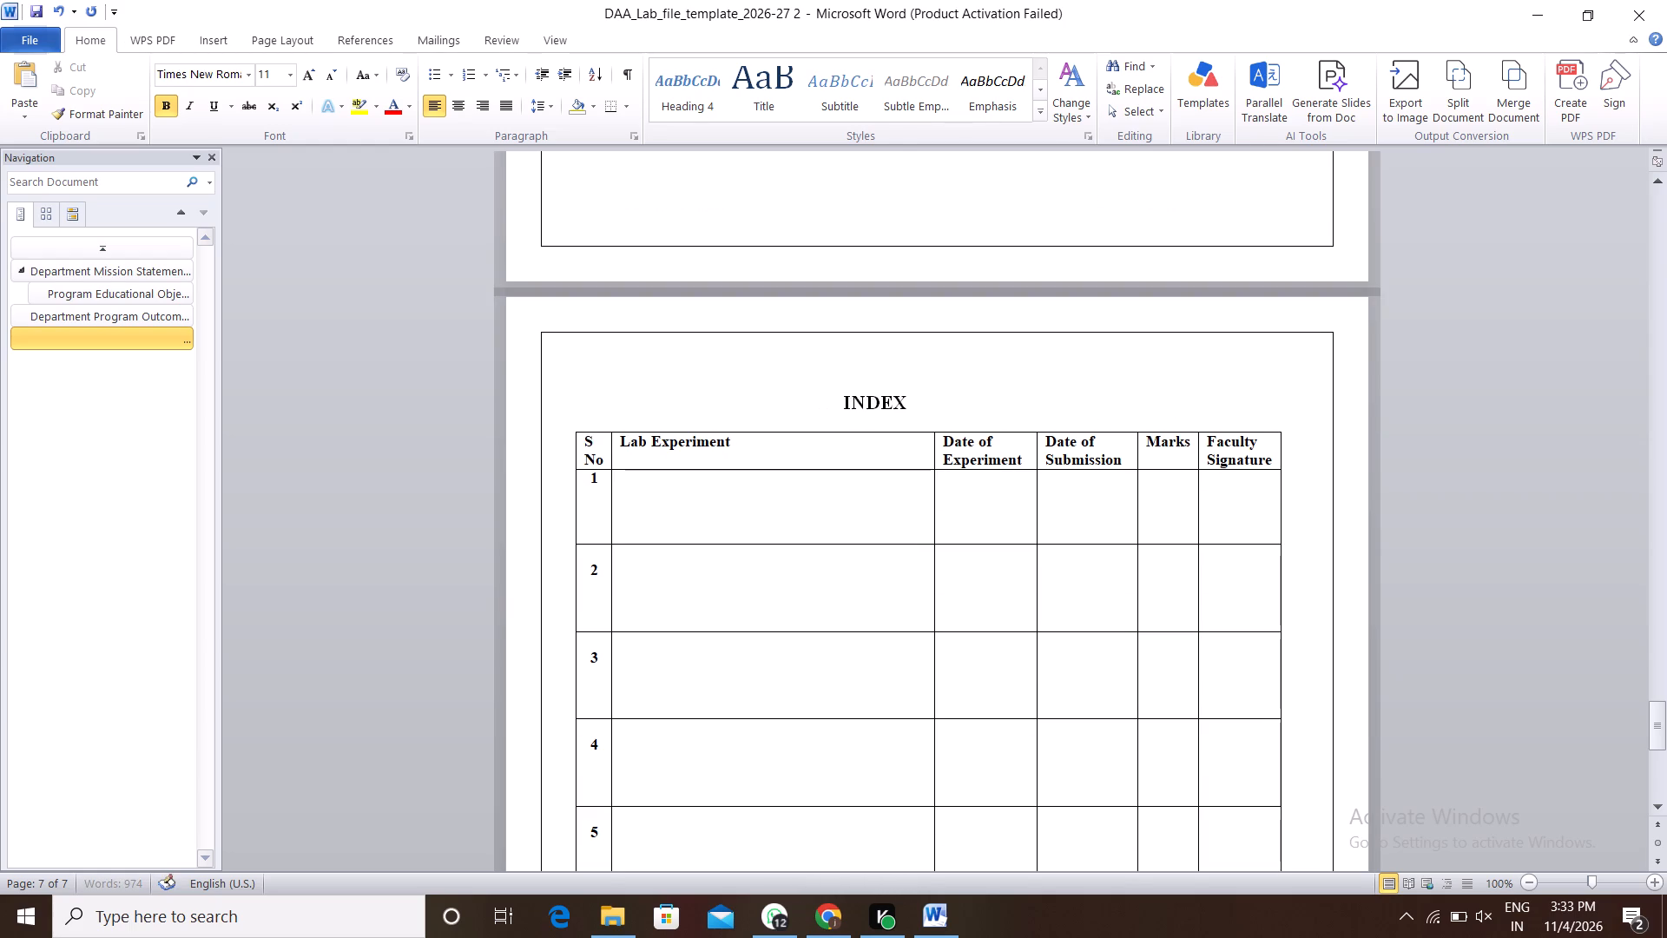
key("space")
key("space")
key("space")
key("space")
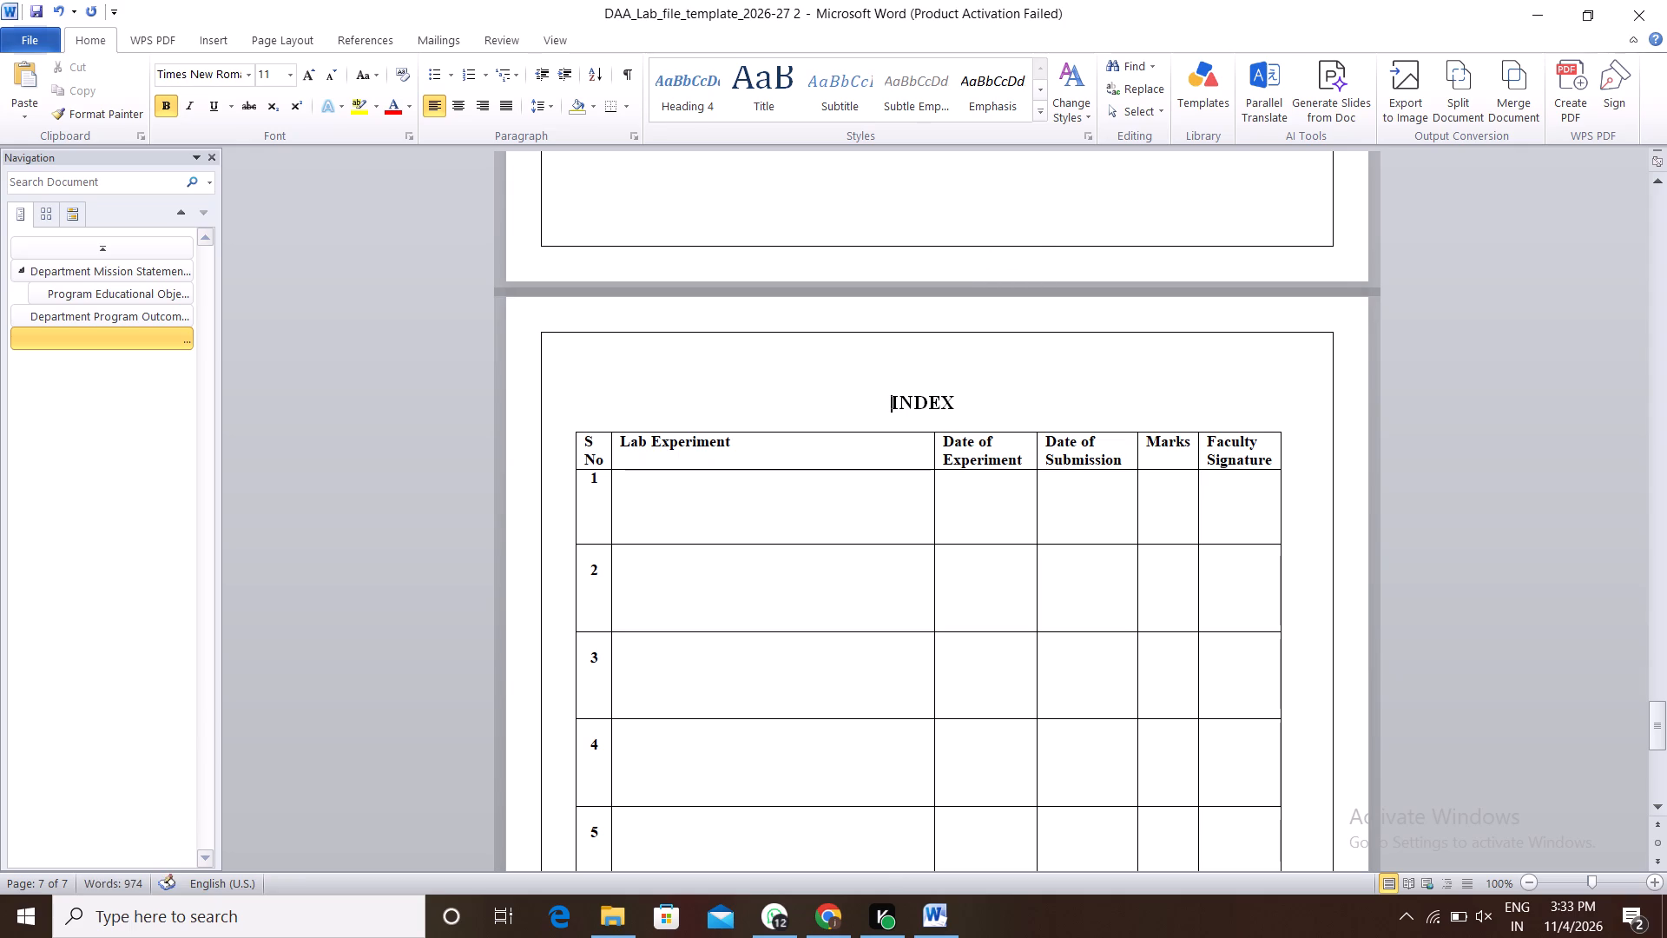
key("BackSpace")
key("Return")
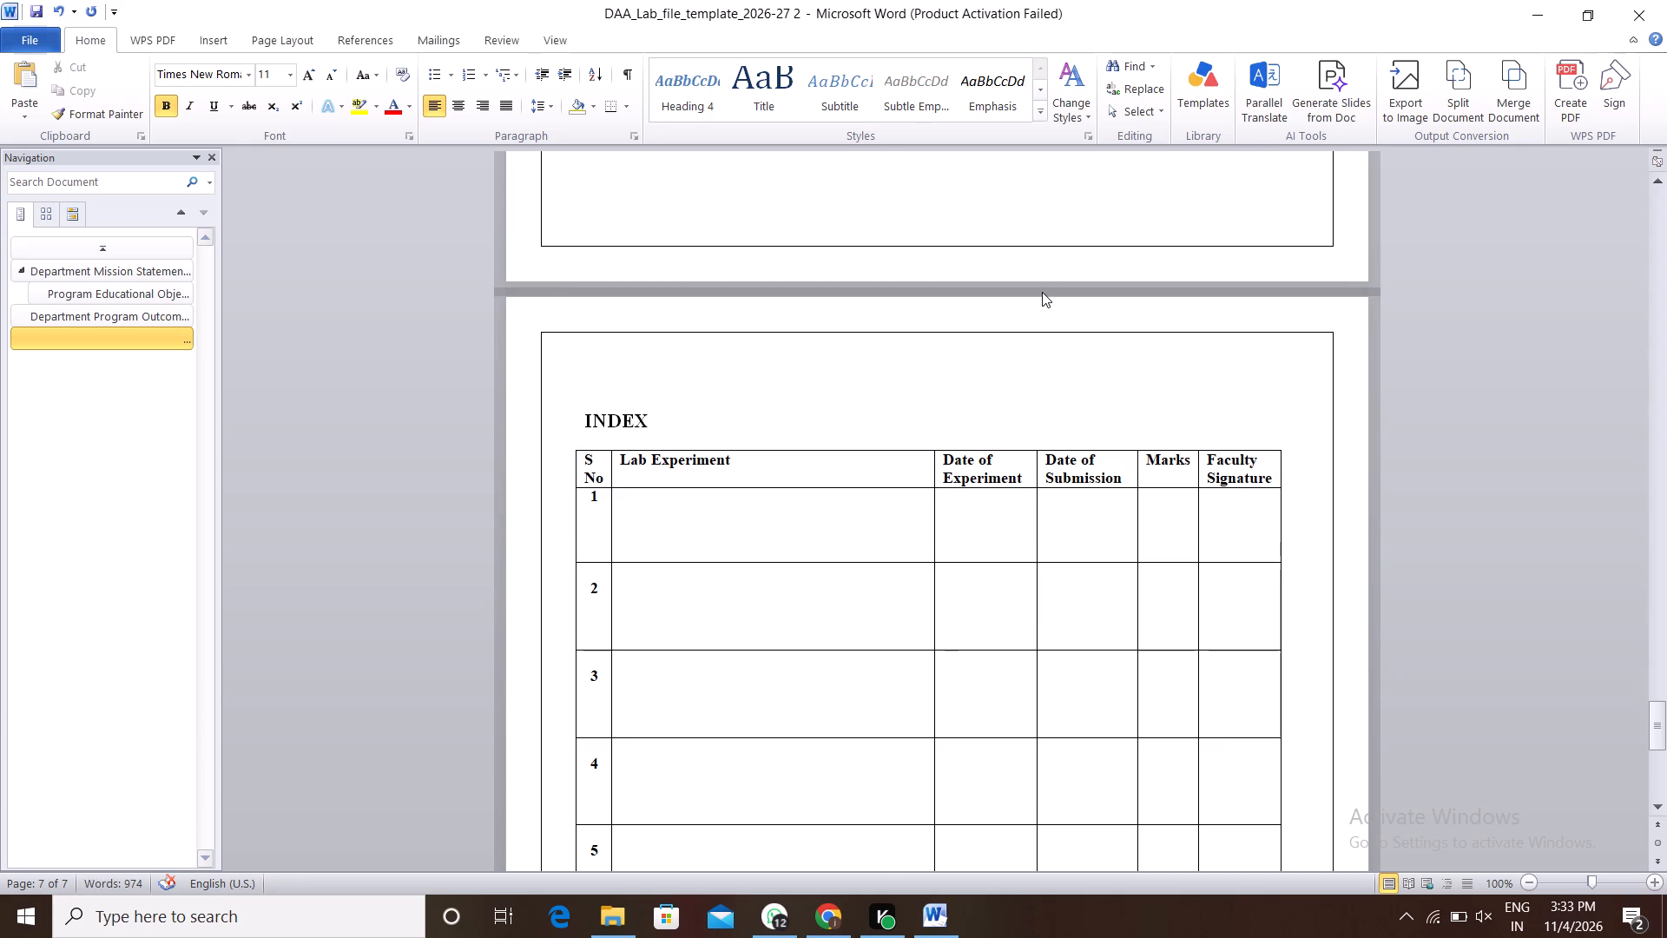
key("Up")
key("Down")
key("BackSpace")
Remove the blank lines above the List of Experiments heading and indent it with spaces until roughly centred over its table.
scroll(1042, 292, "up", 3)
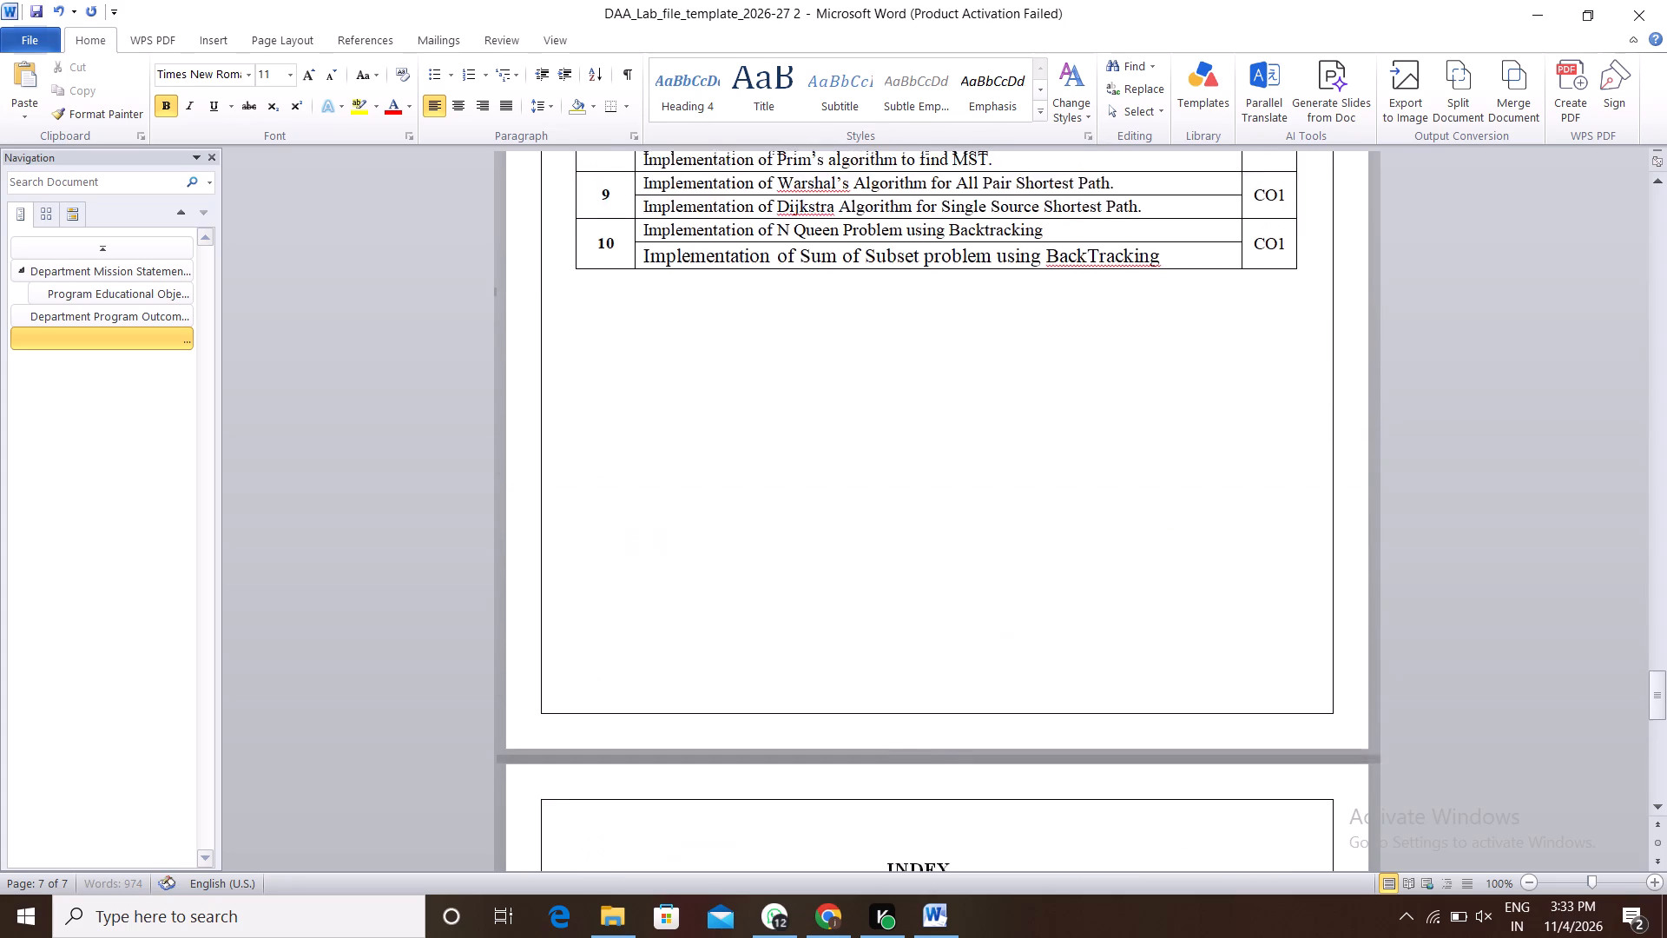
scroll(1042, 292, "down", 10)
scroll(1042, 292, "up", 8)
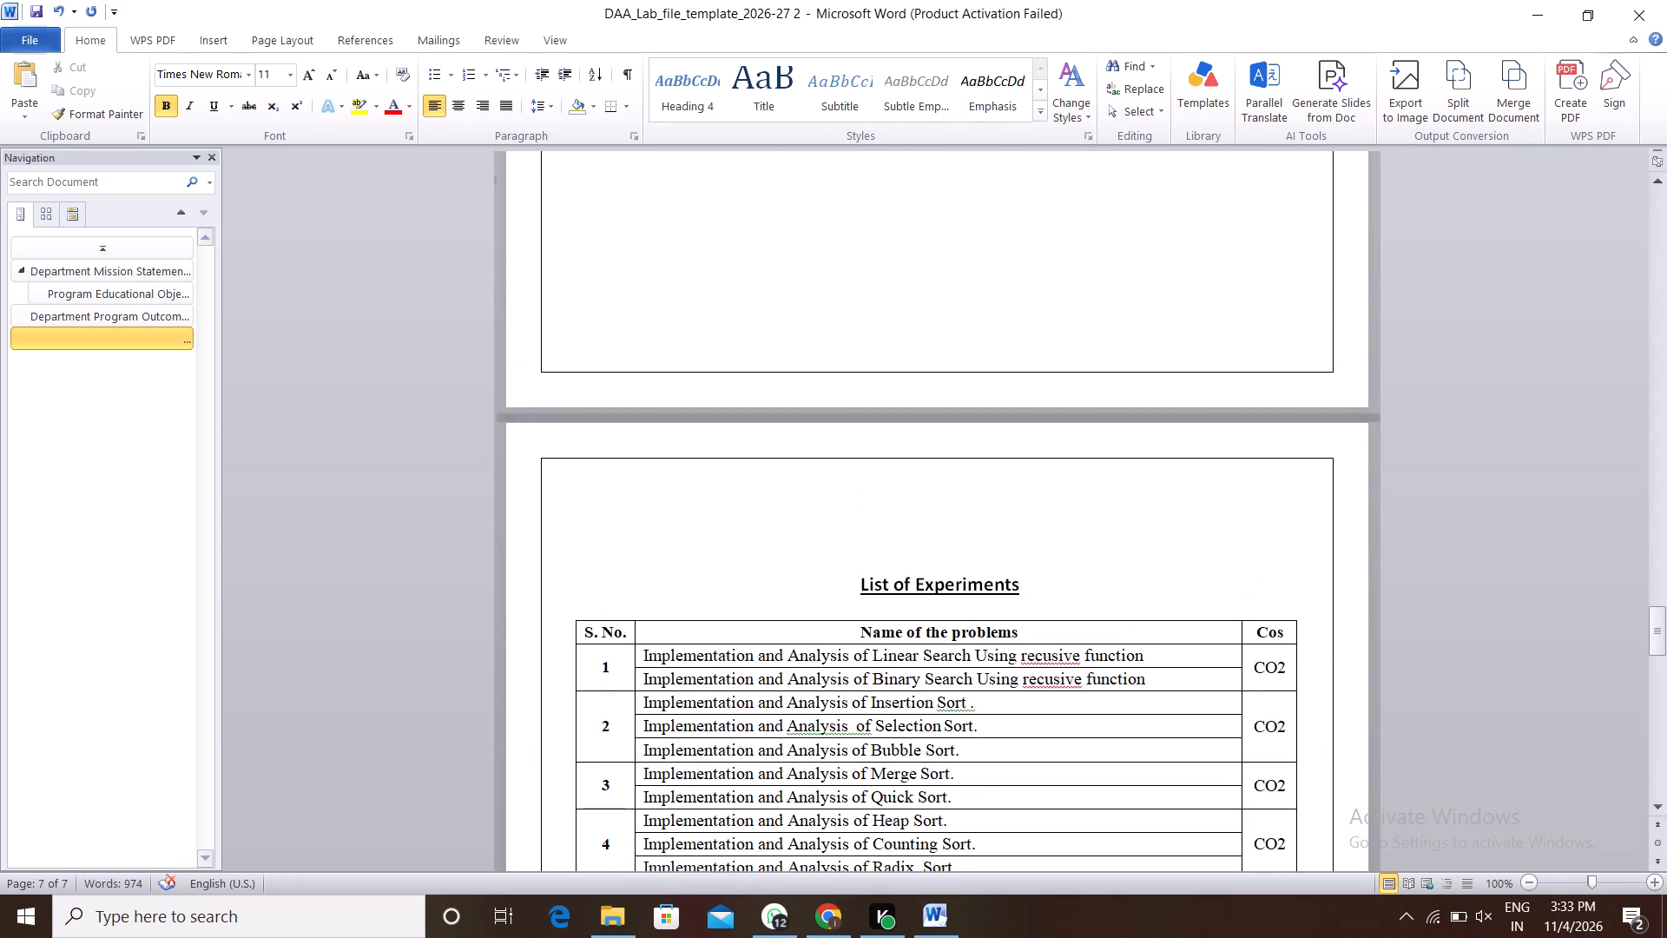
scroll(1042, 292, "up", 10)
scroll(1042, 292, "down", 7)
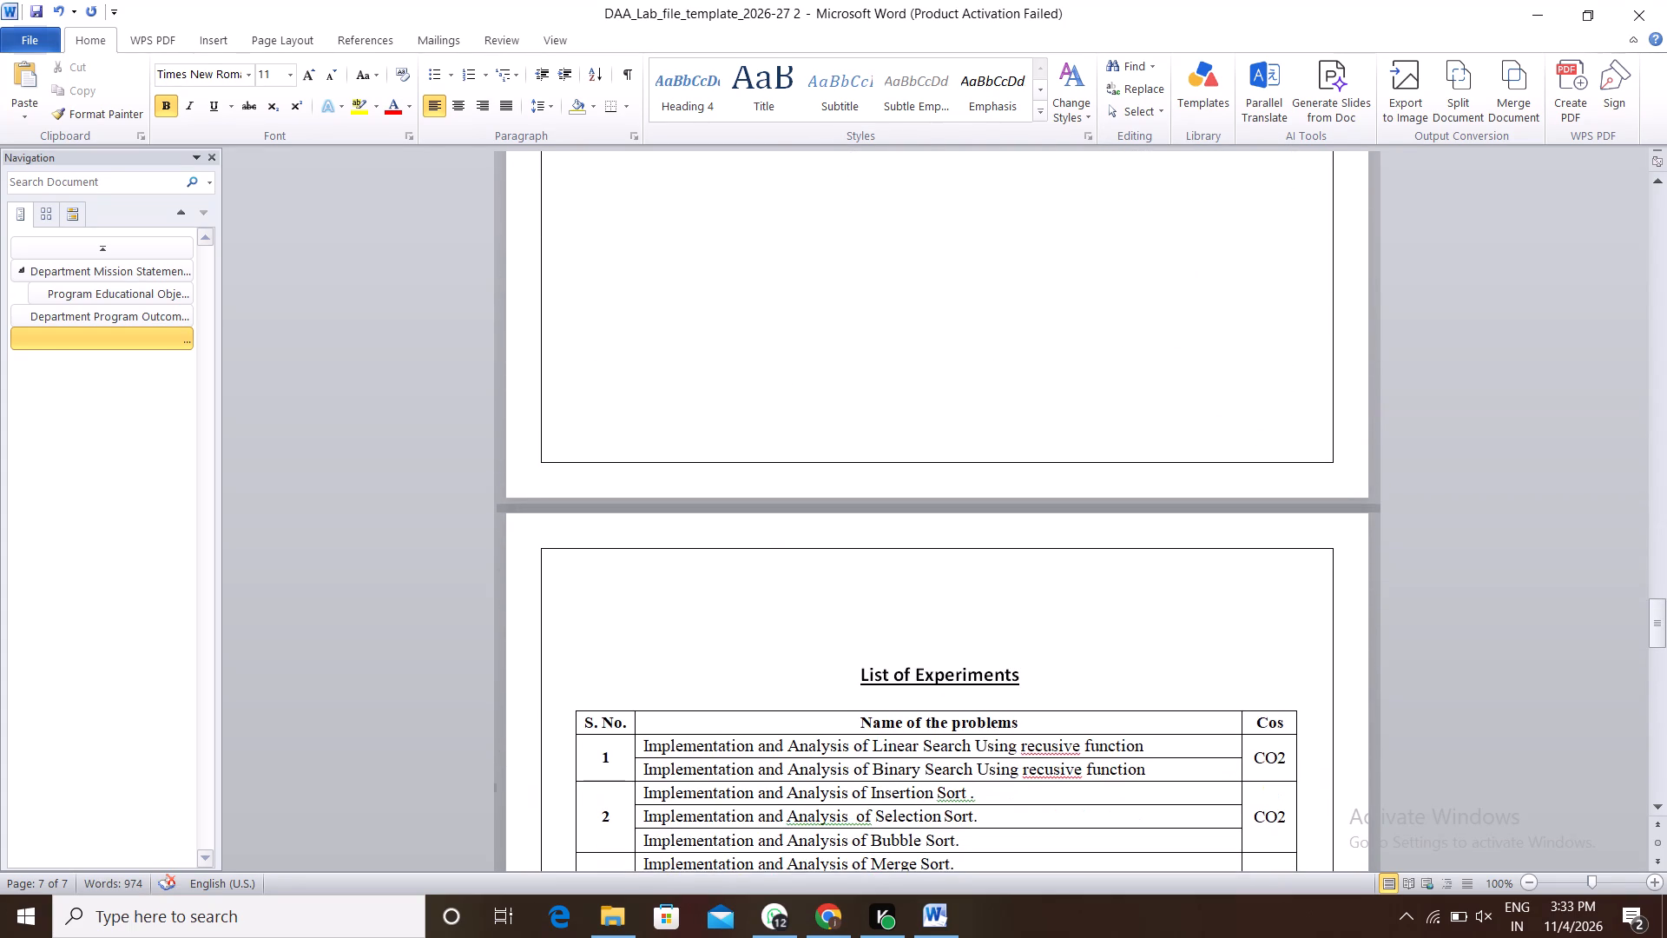
scroll(1042, 292, "down", 1)
left_click(865, 664)
key("Left")
key("BackSpace")
key("BackSpace")
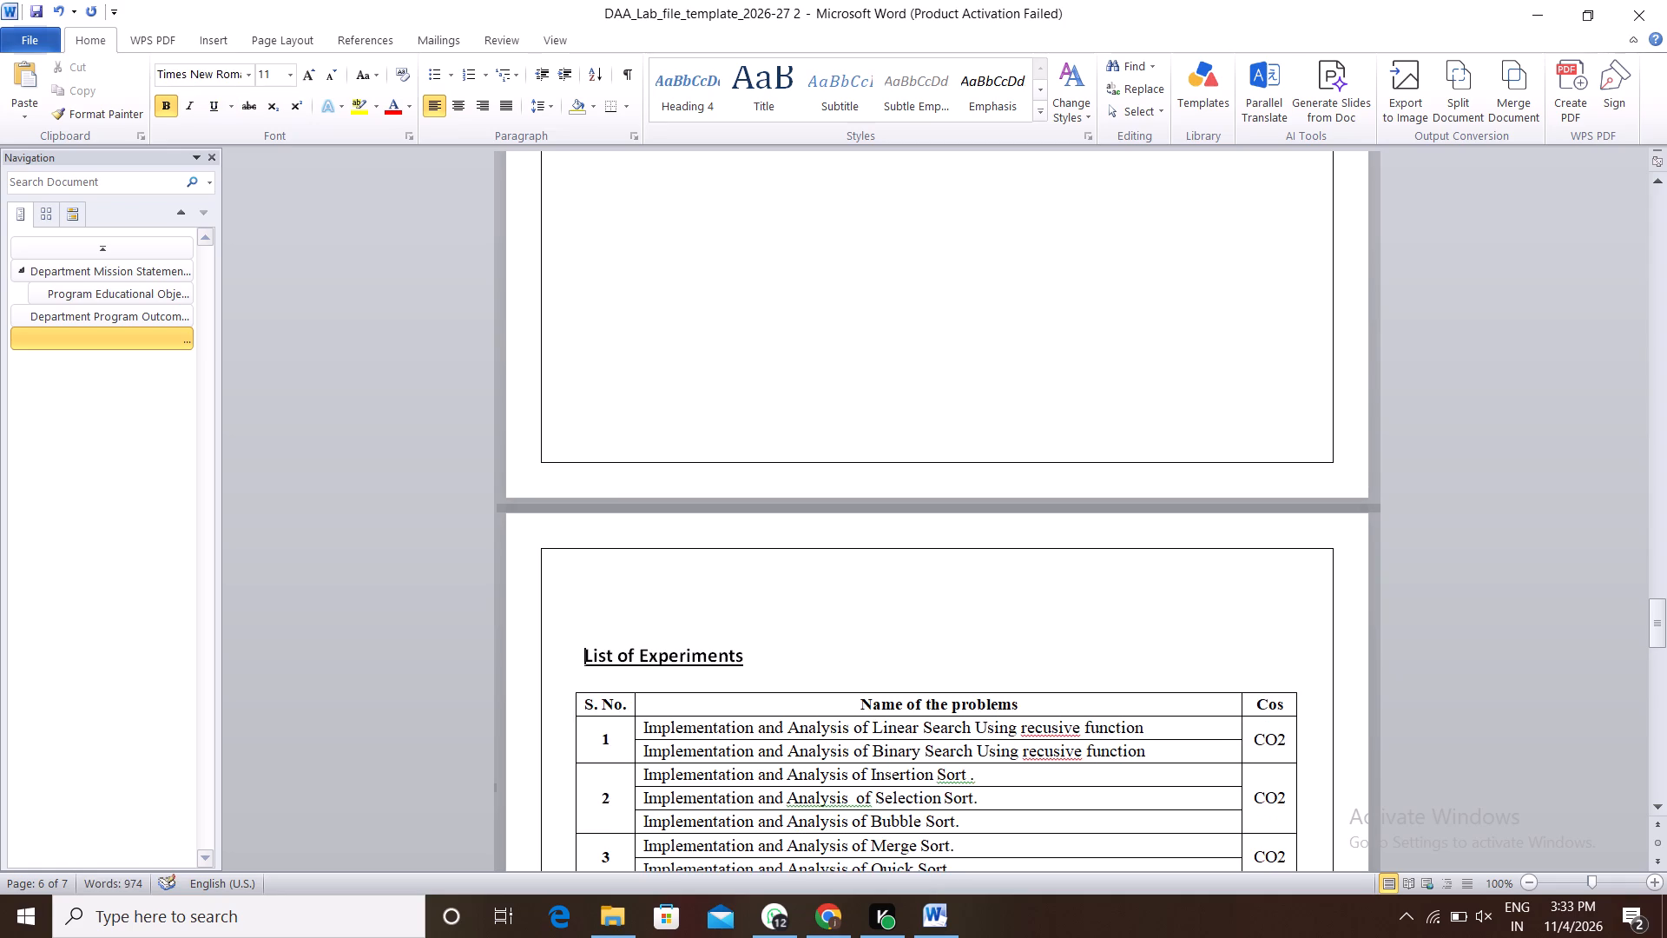
key("BackSpace")
key("BackSpace")
key("space")
key("space")
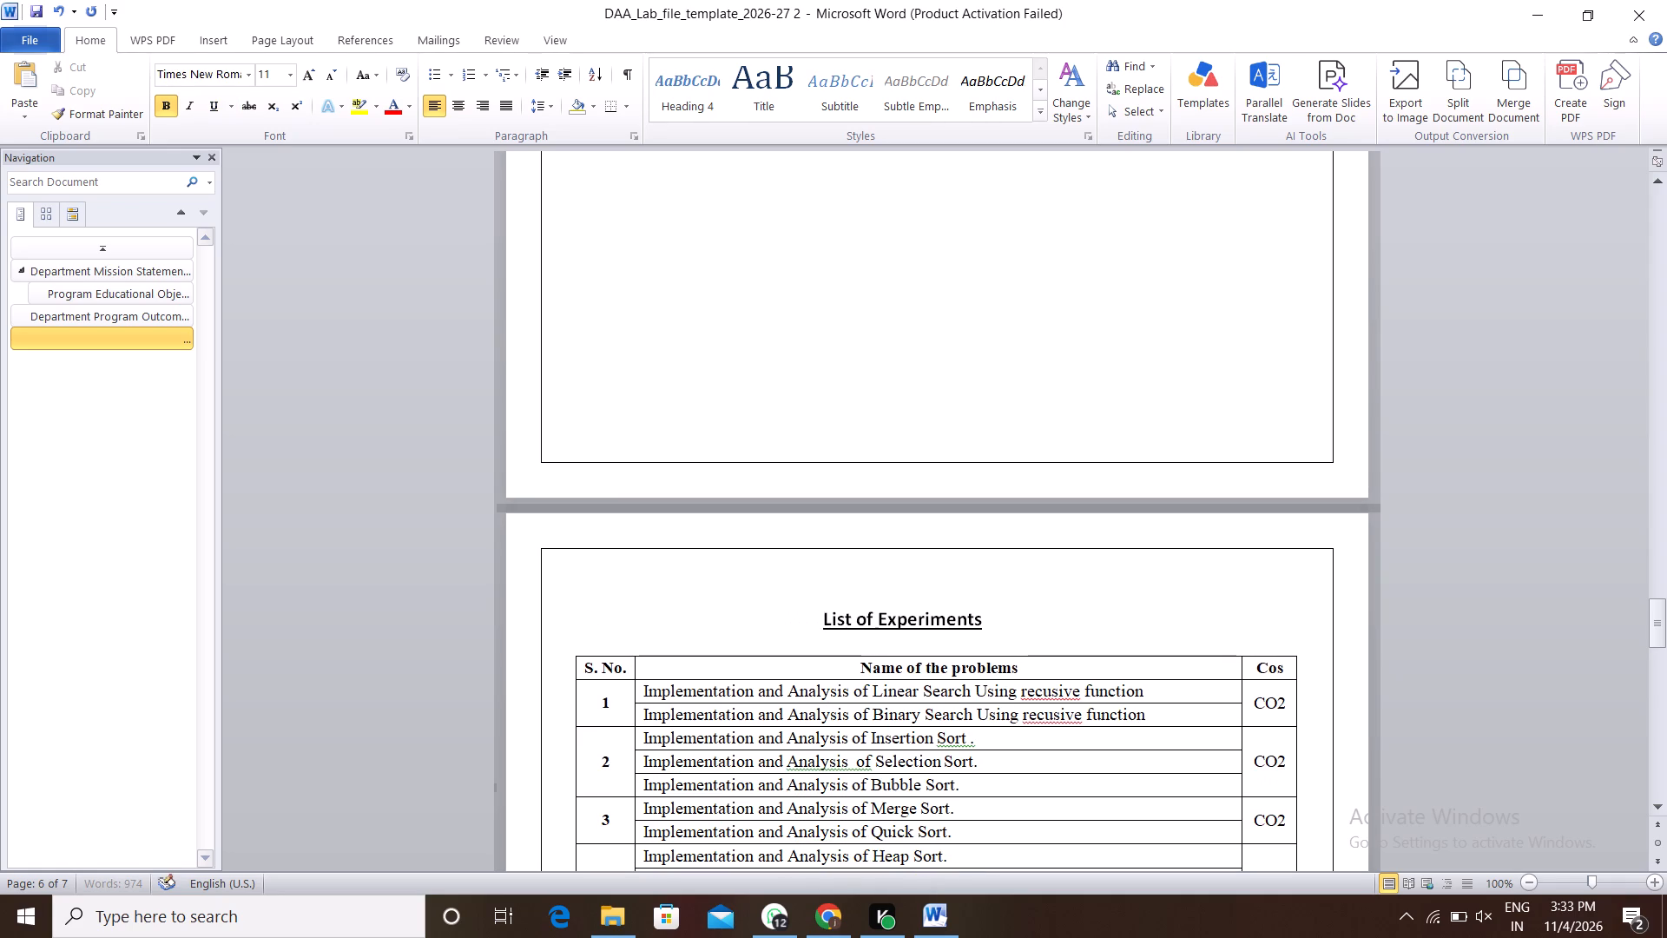
key("space")
key("space")
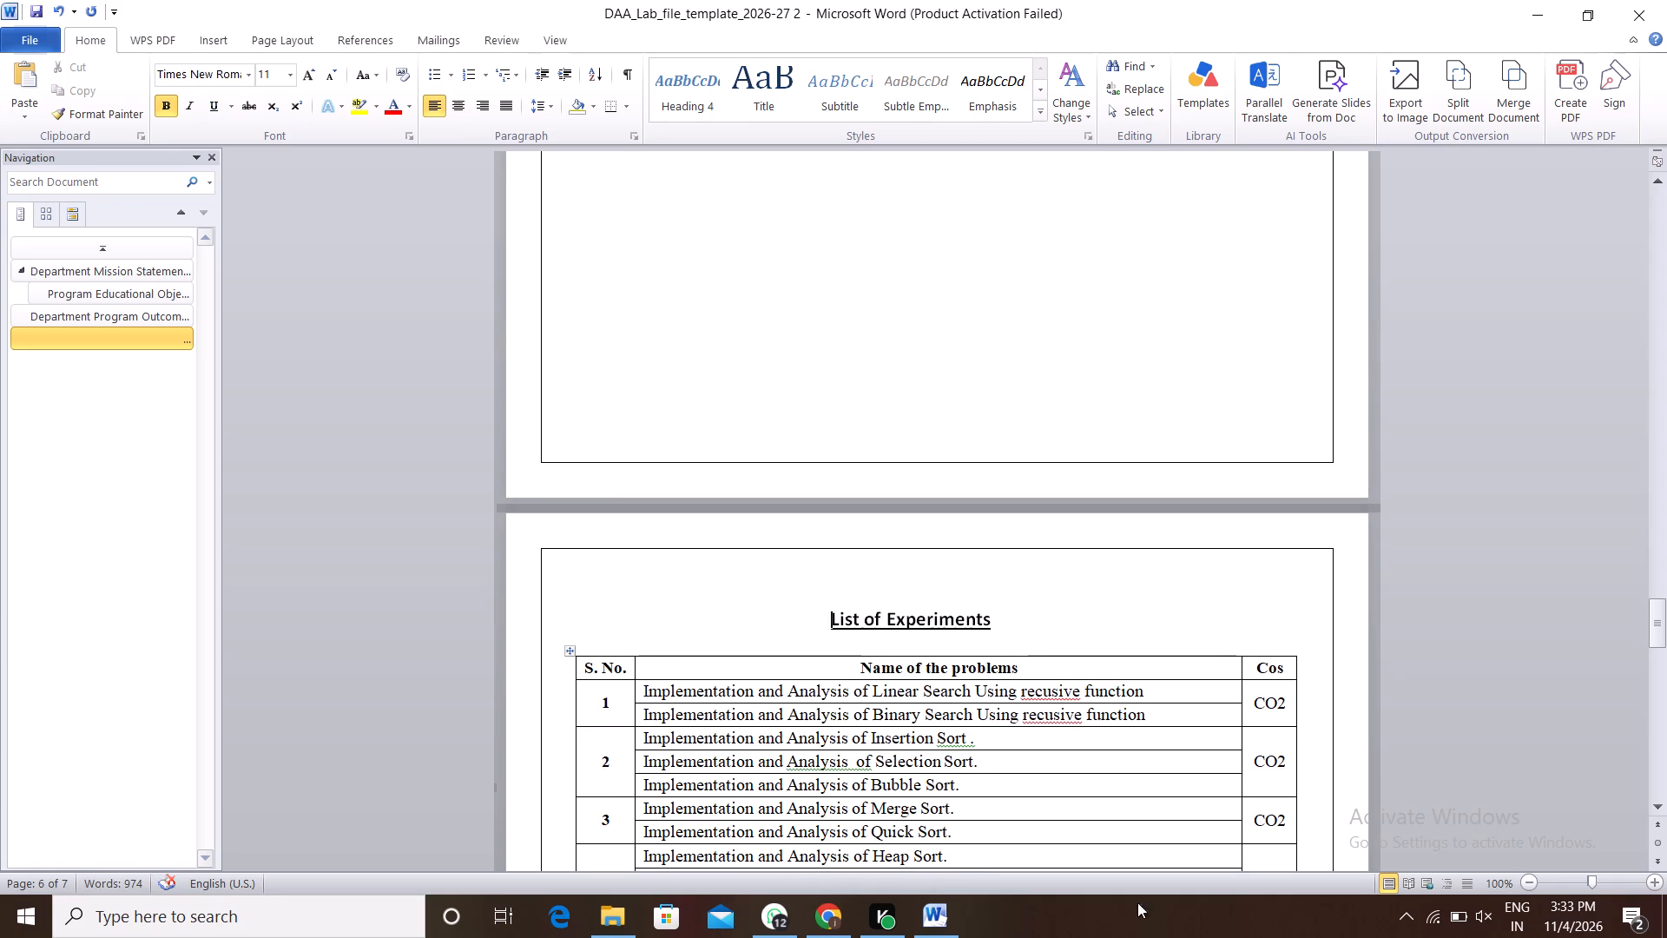
Switch to Word online in Chrome, export the DAA lab file as PDF and download it.
left_click(824, 925)
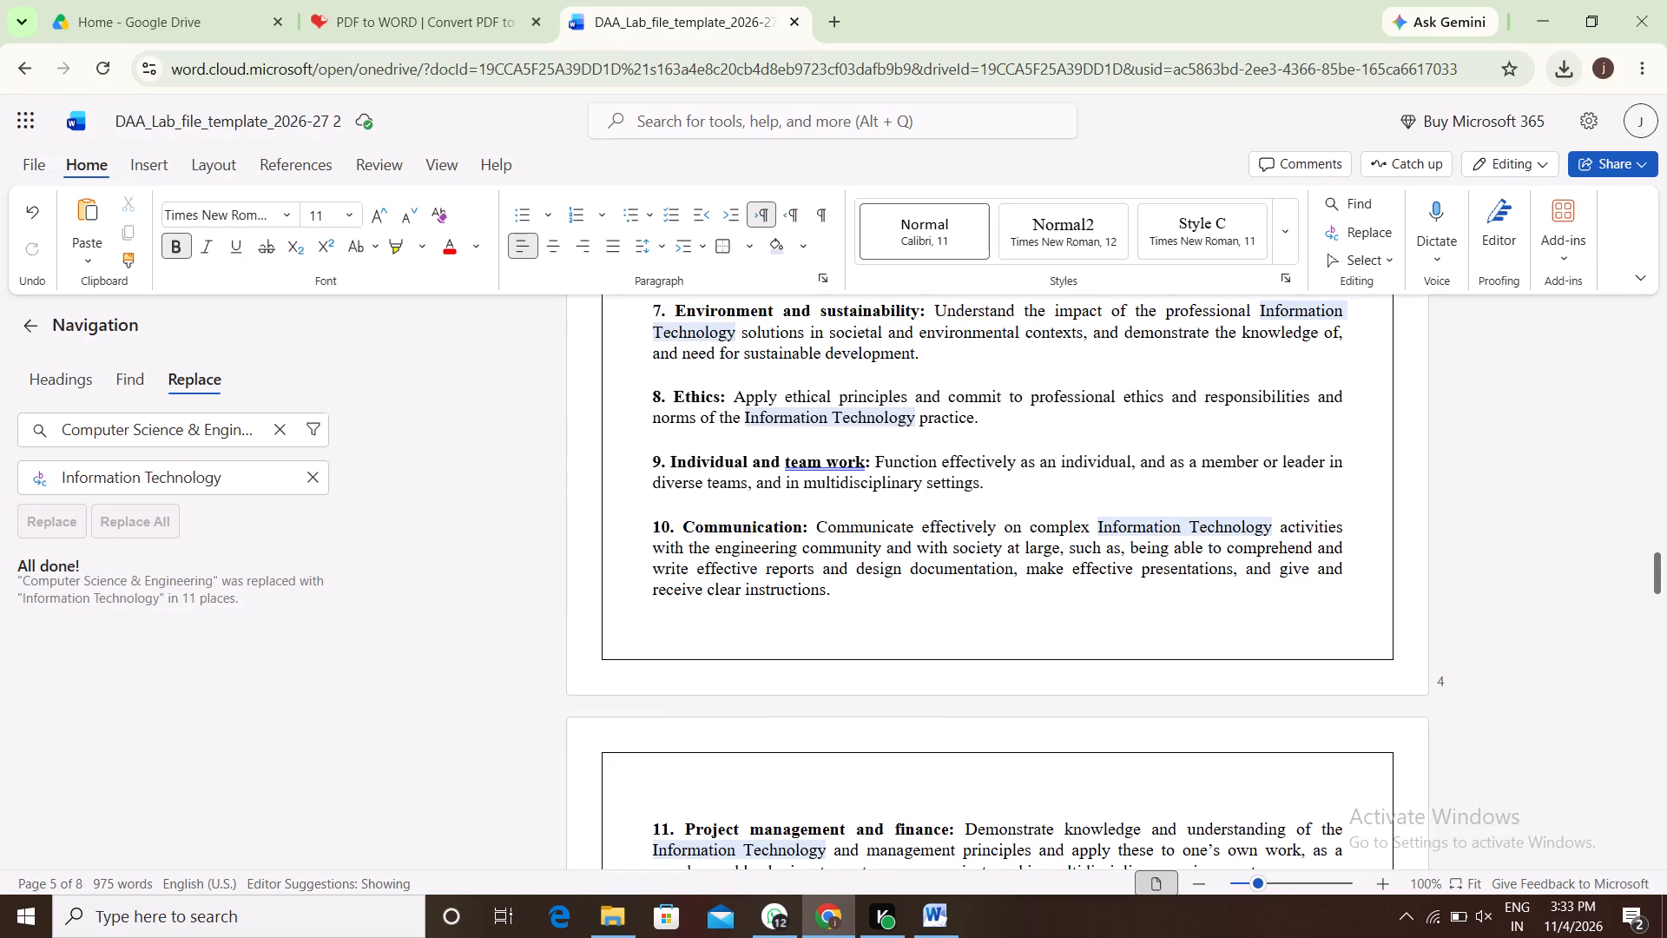
left_click(36, 163)
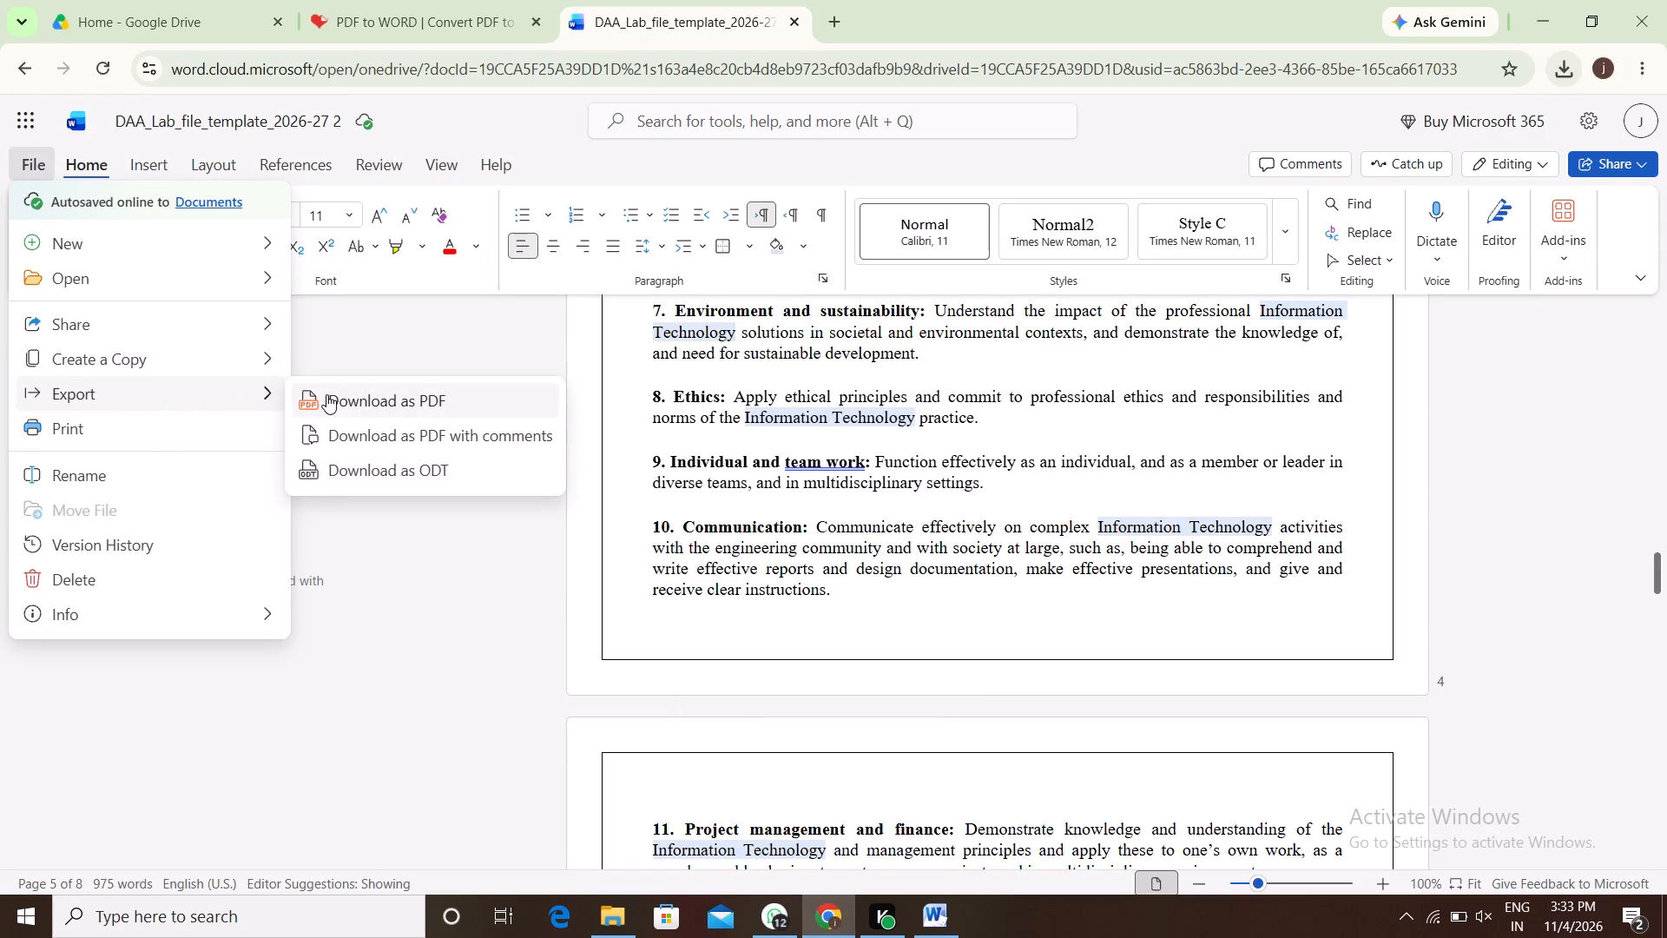
left_click(326, 394)
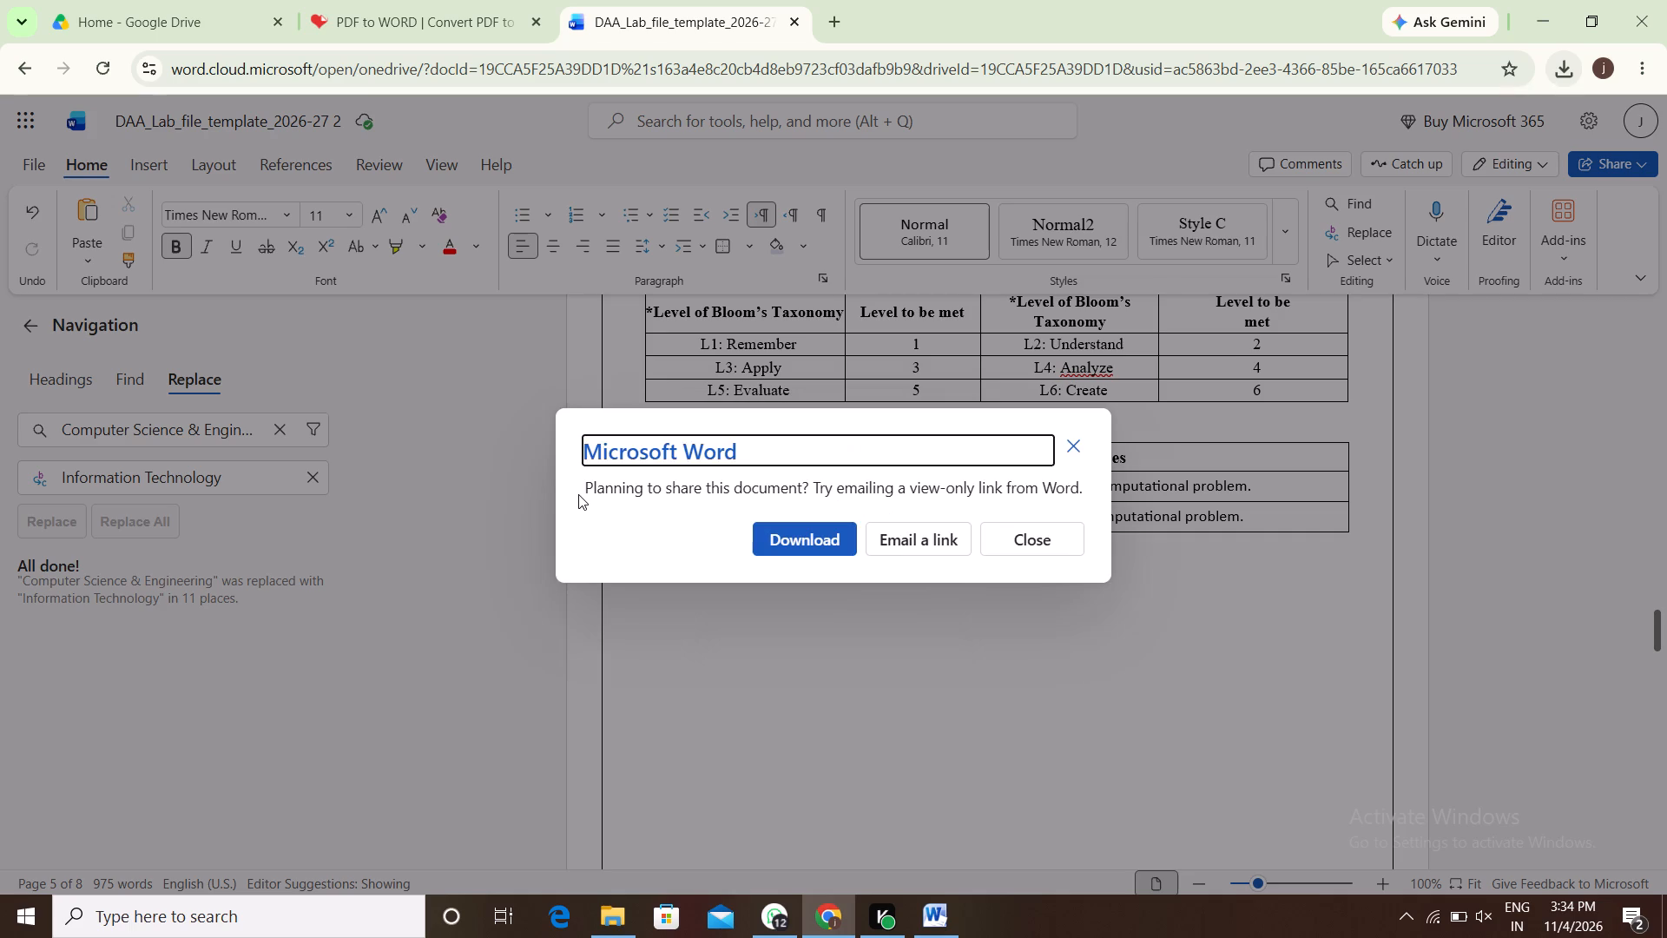
left_click(796, 529)
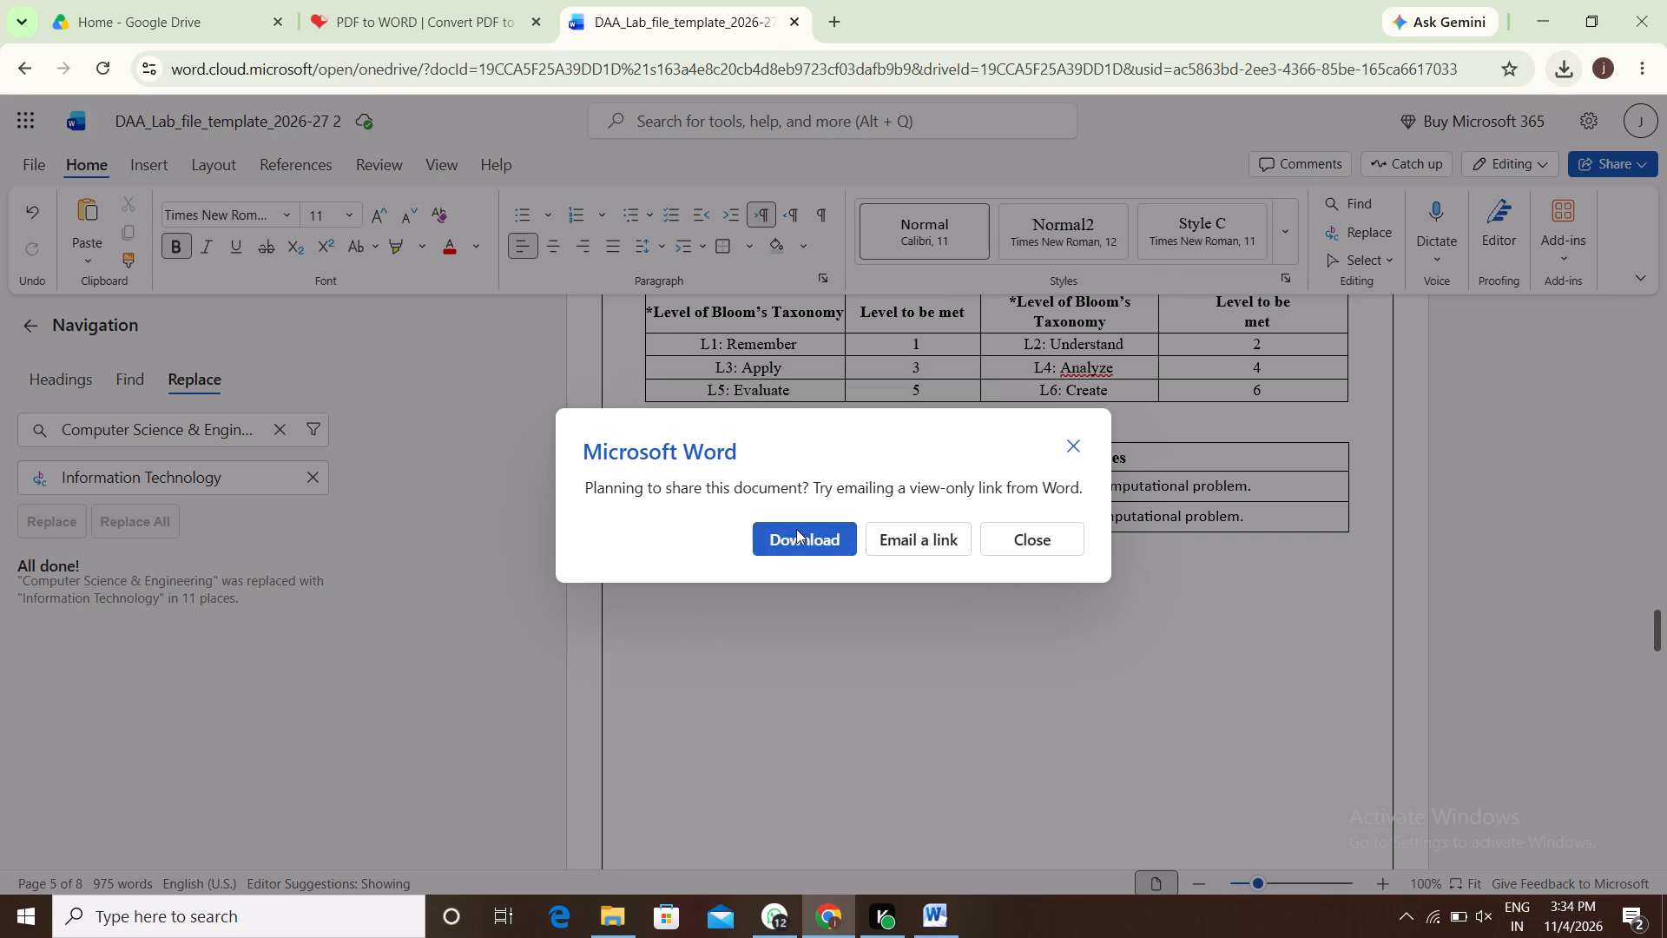
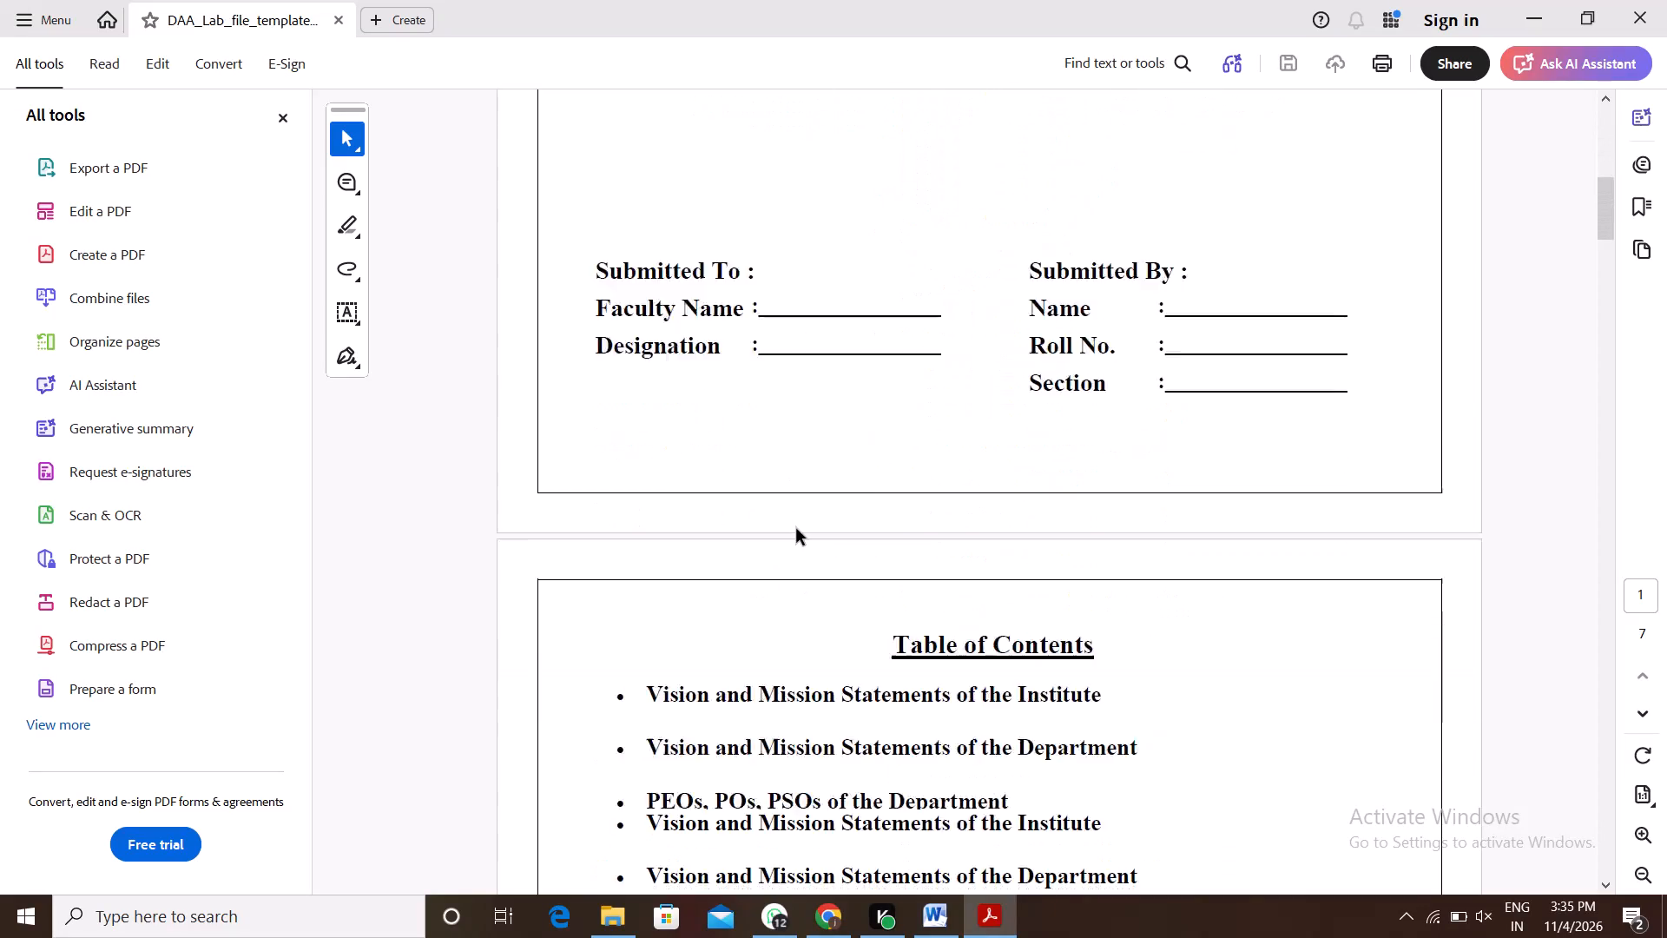
Review the downloaded lab file PDF in Acrobat from the cover page through the Program Educational Objectives section.
scroll(796, 529, "down", 2)
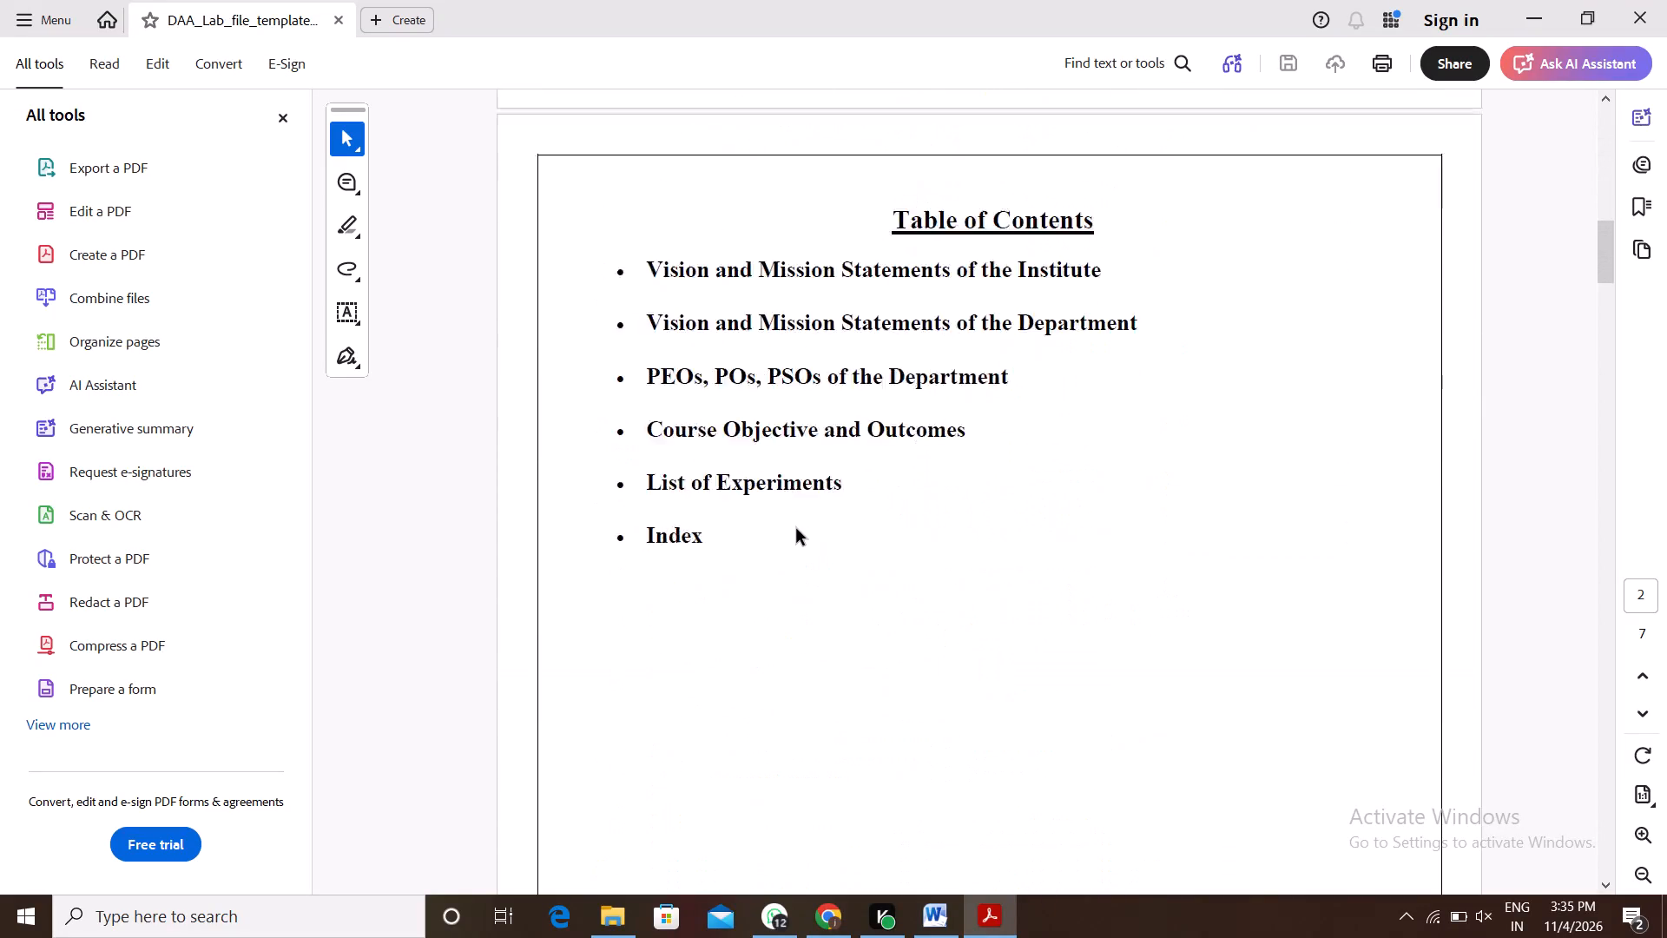
scroll(796, 529, "down", 6)
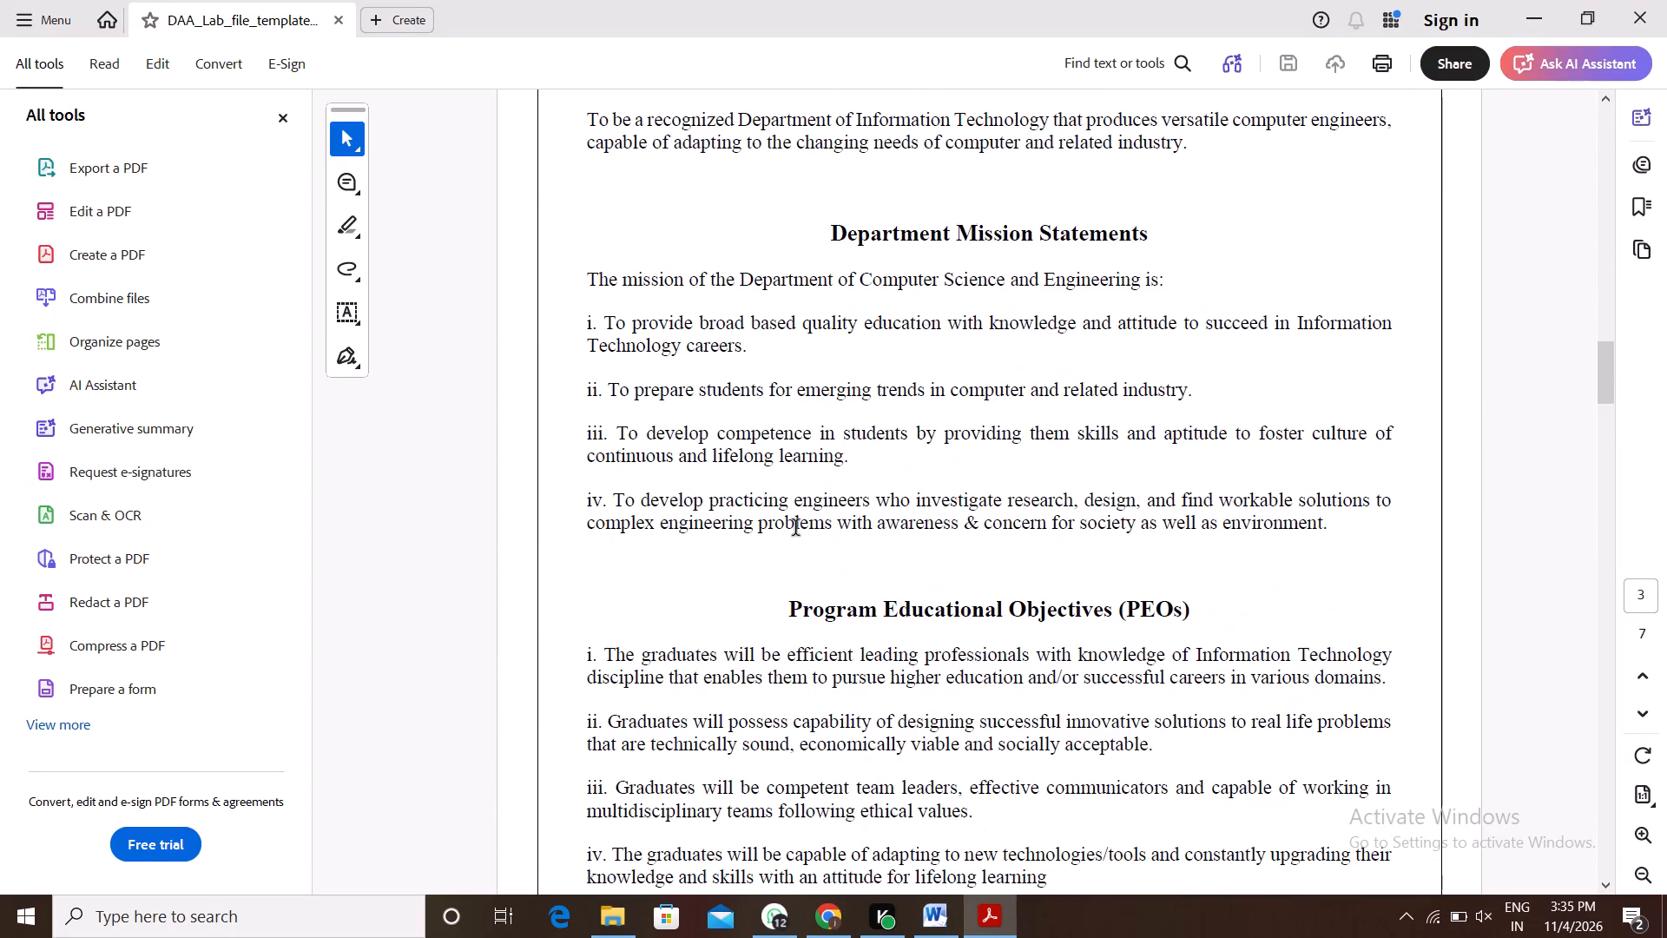
scroll(796, 529, "down", 1)
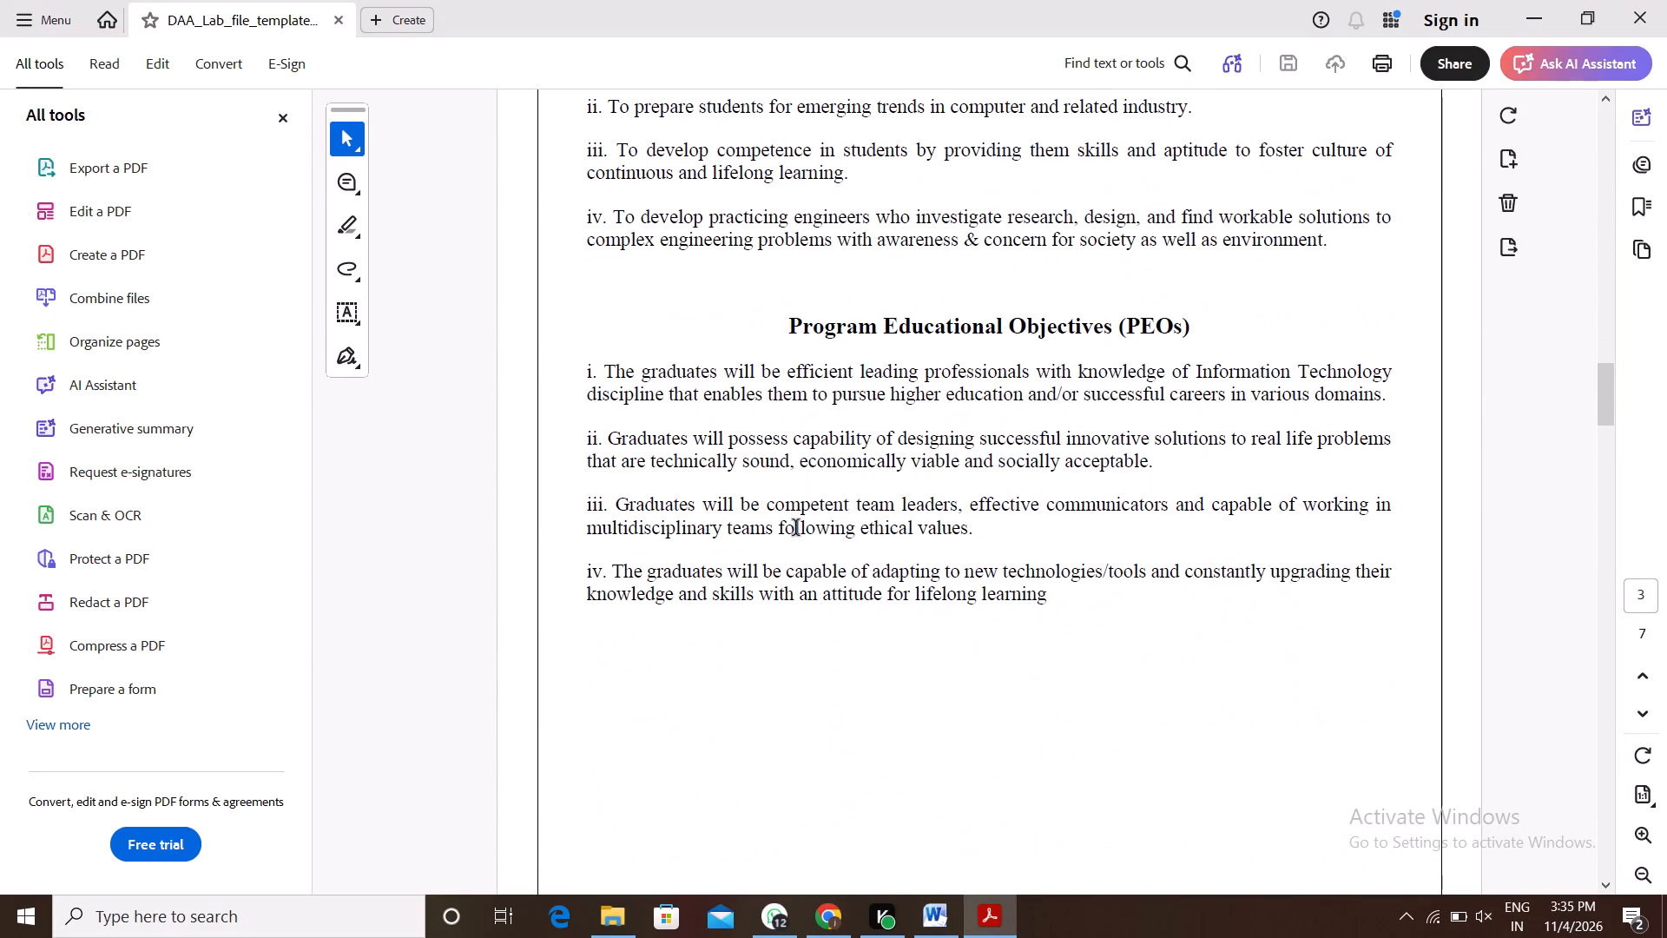
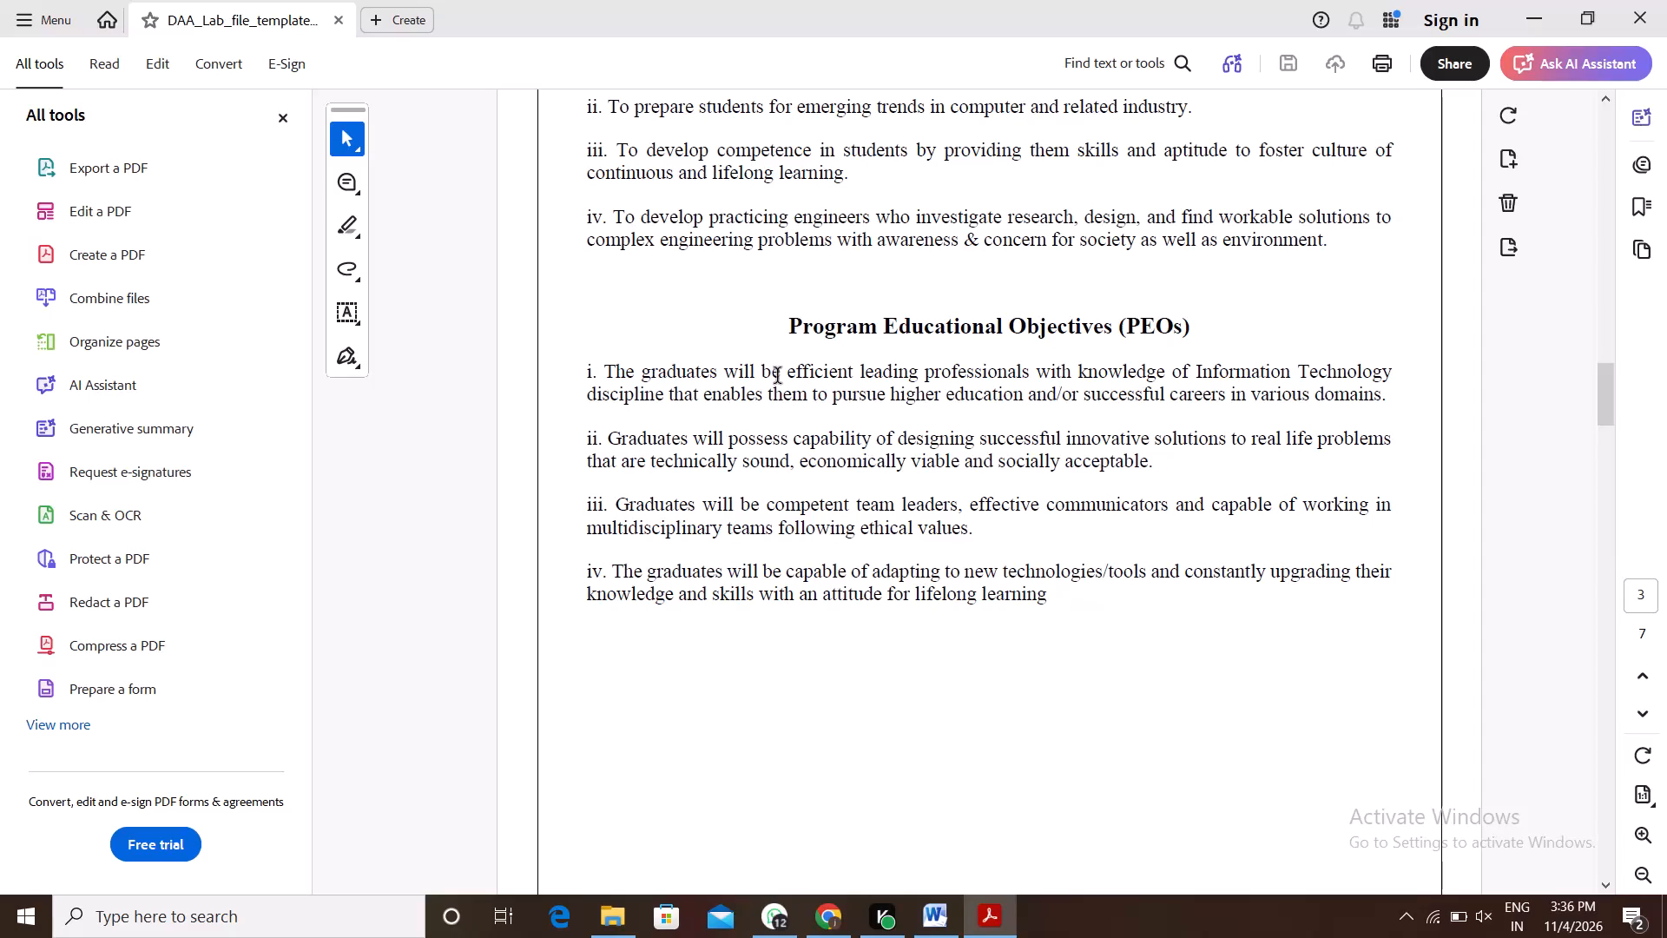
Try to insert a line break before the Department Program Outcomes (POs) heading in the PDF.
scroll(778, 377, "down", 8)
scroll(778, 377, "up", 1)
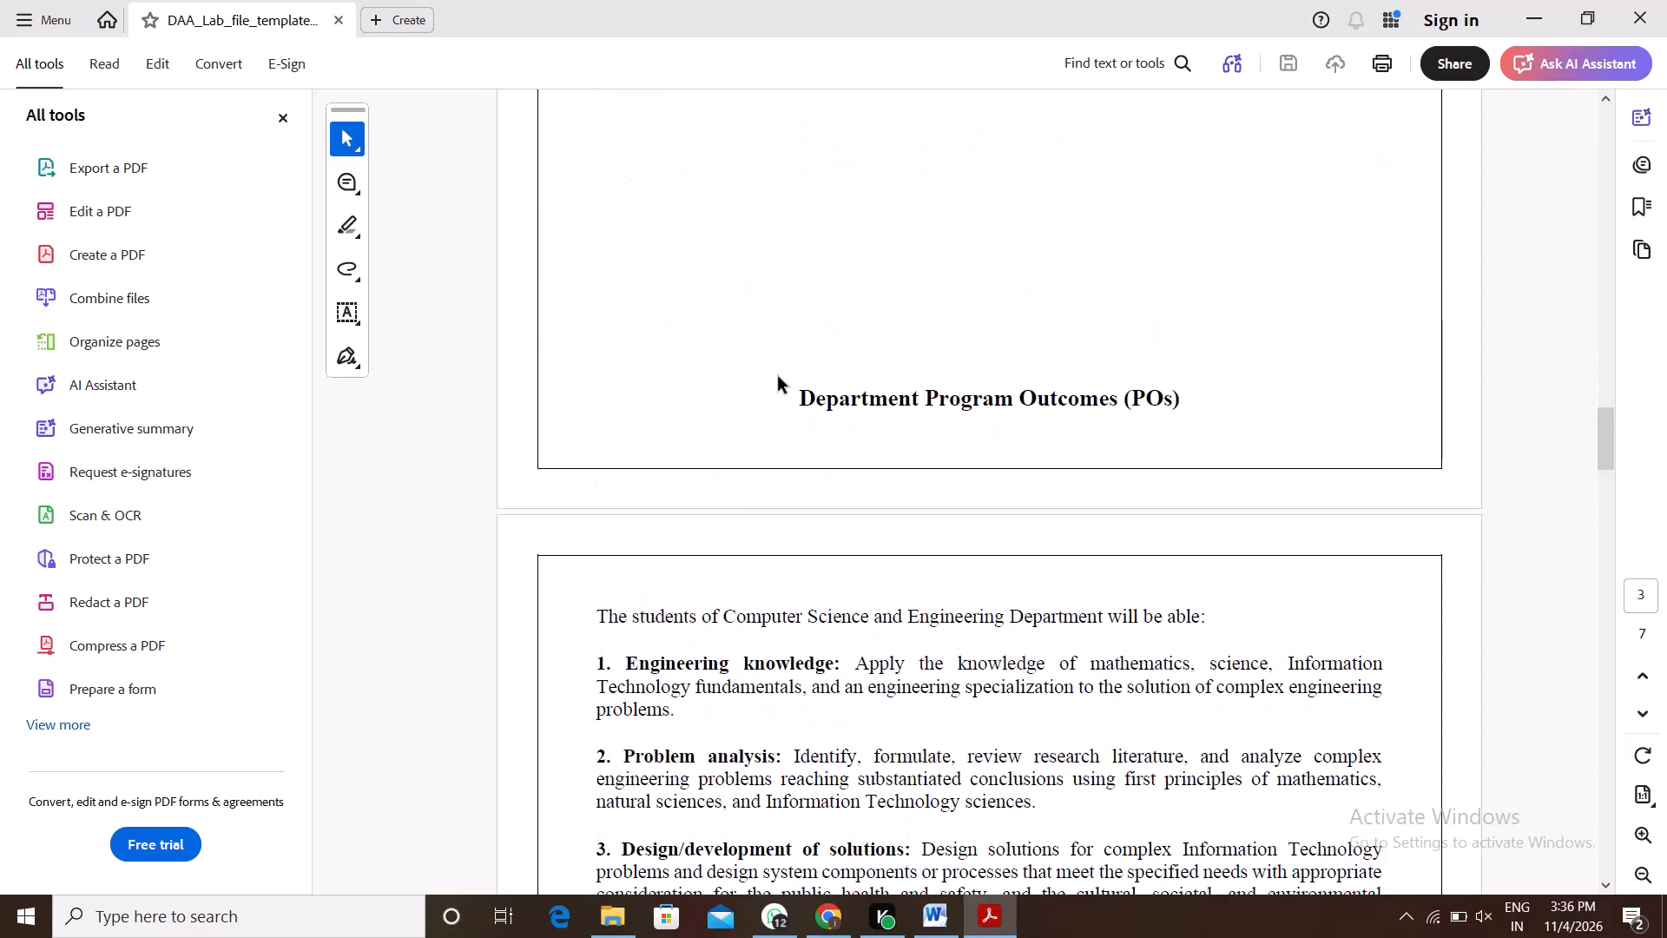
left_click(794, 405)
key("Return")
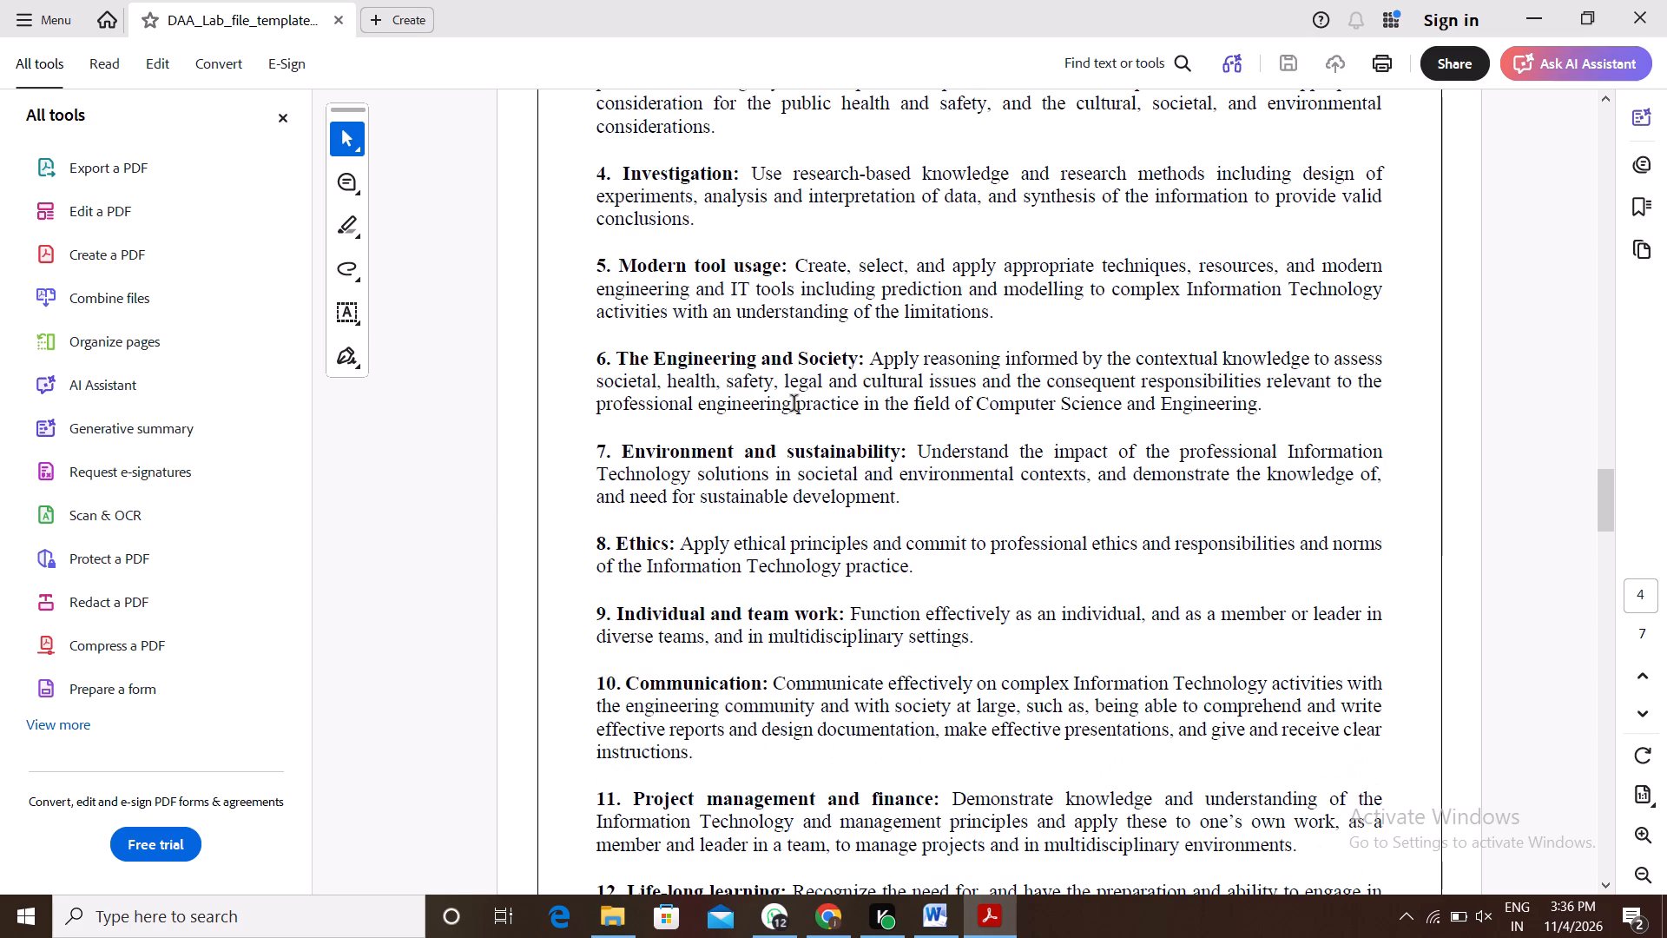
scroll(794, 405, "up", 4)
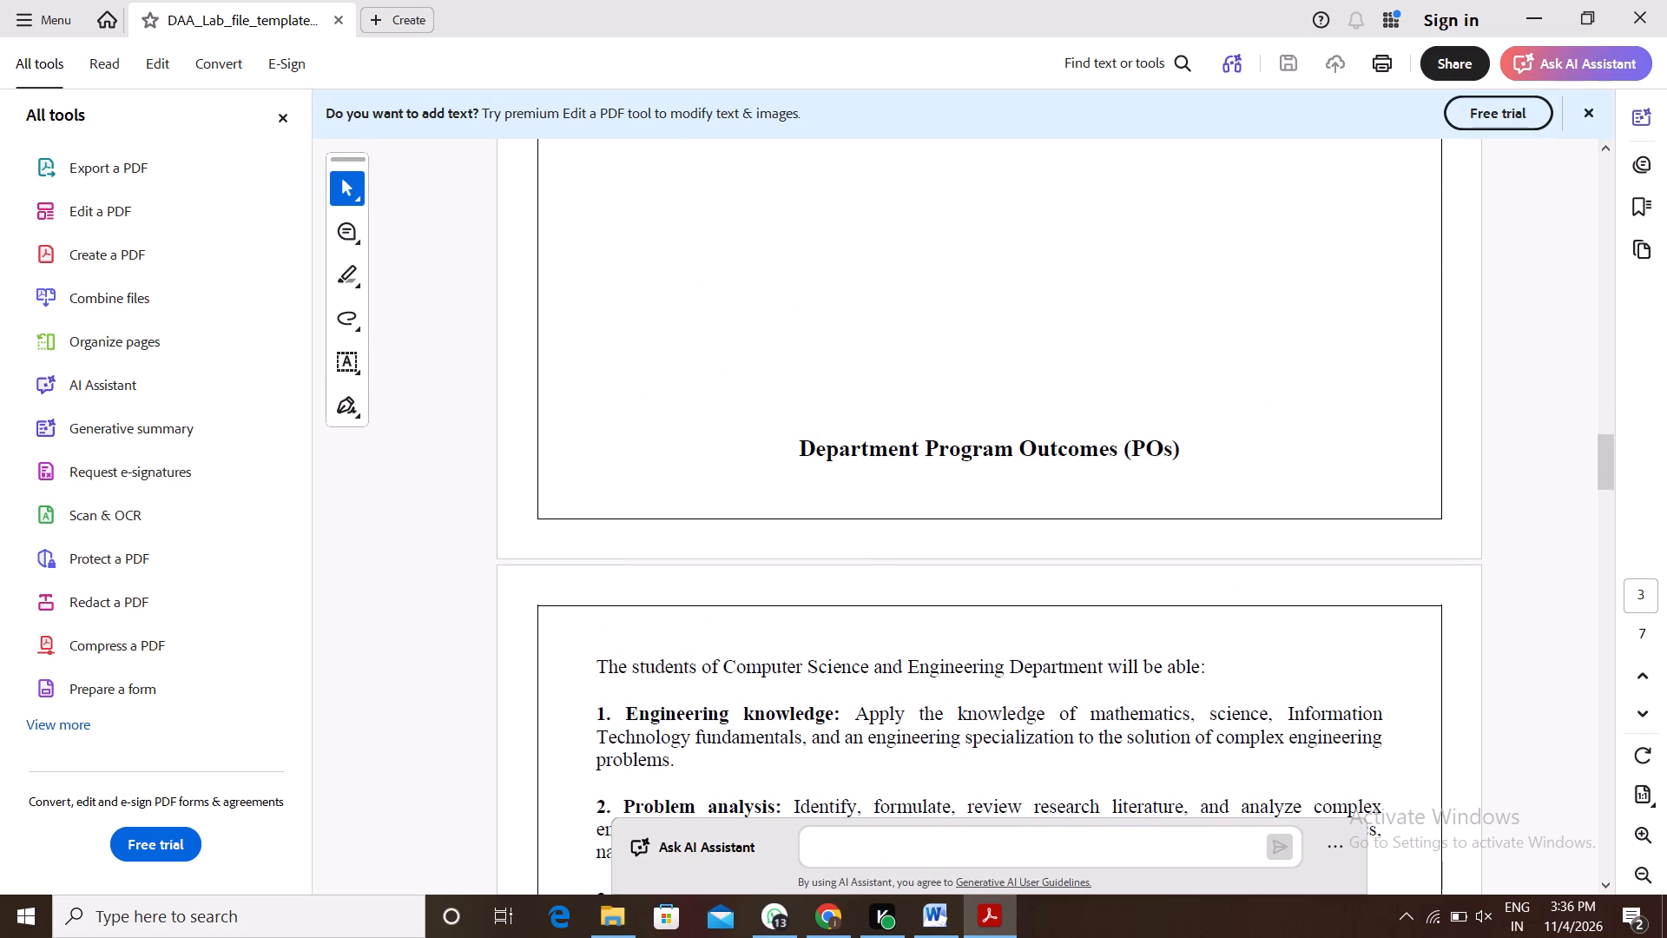
Switch to the online Word document in Chrome and examine its page breaks and heading placement between the cover page and Course Outcomes.
left_click(828, 916)
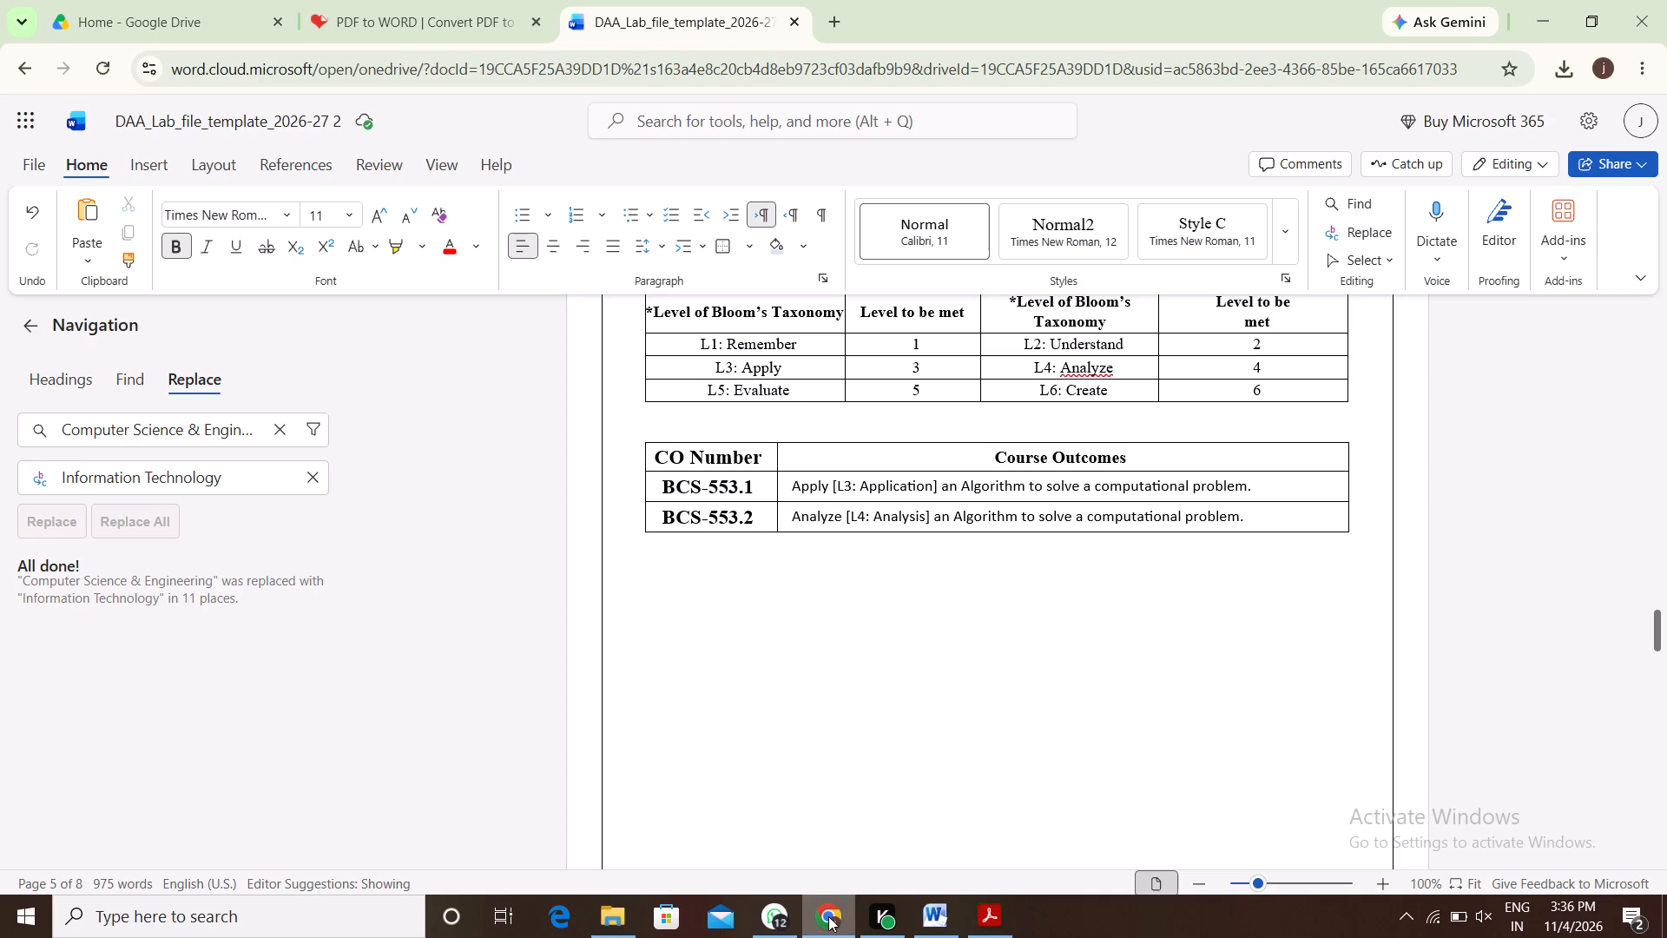
scroll(825, 593, "up", 2)
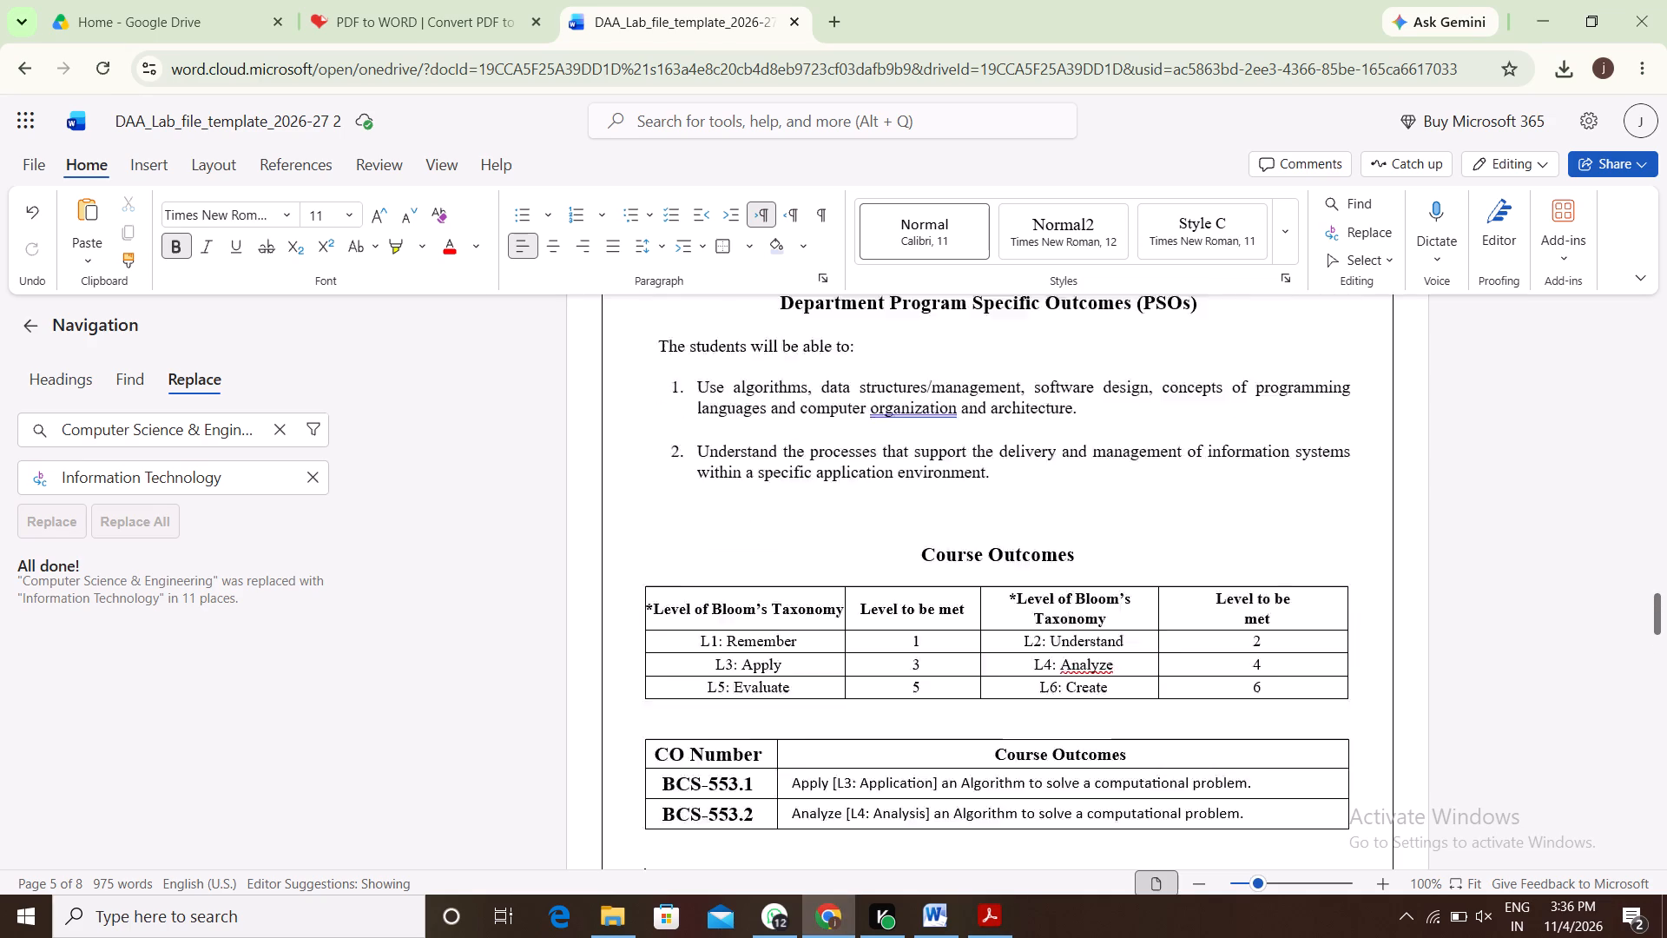
scroll(825, 593, "up", 2)
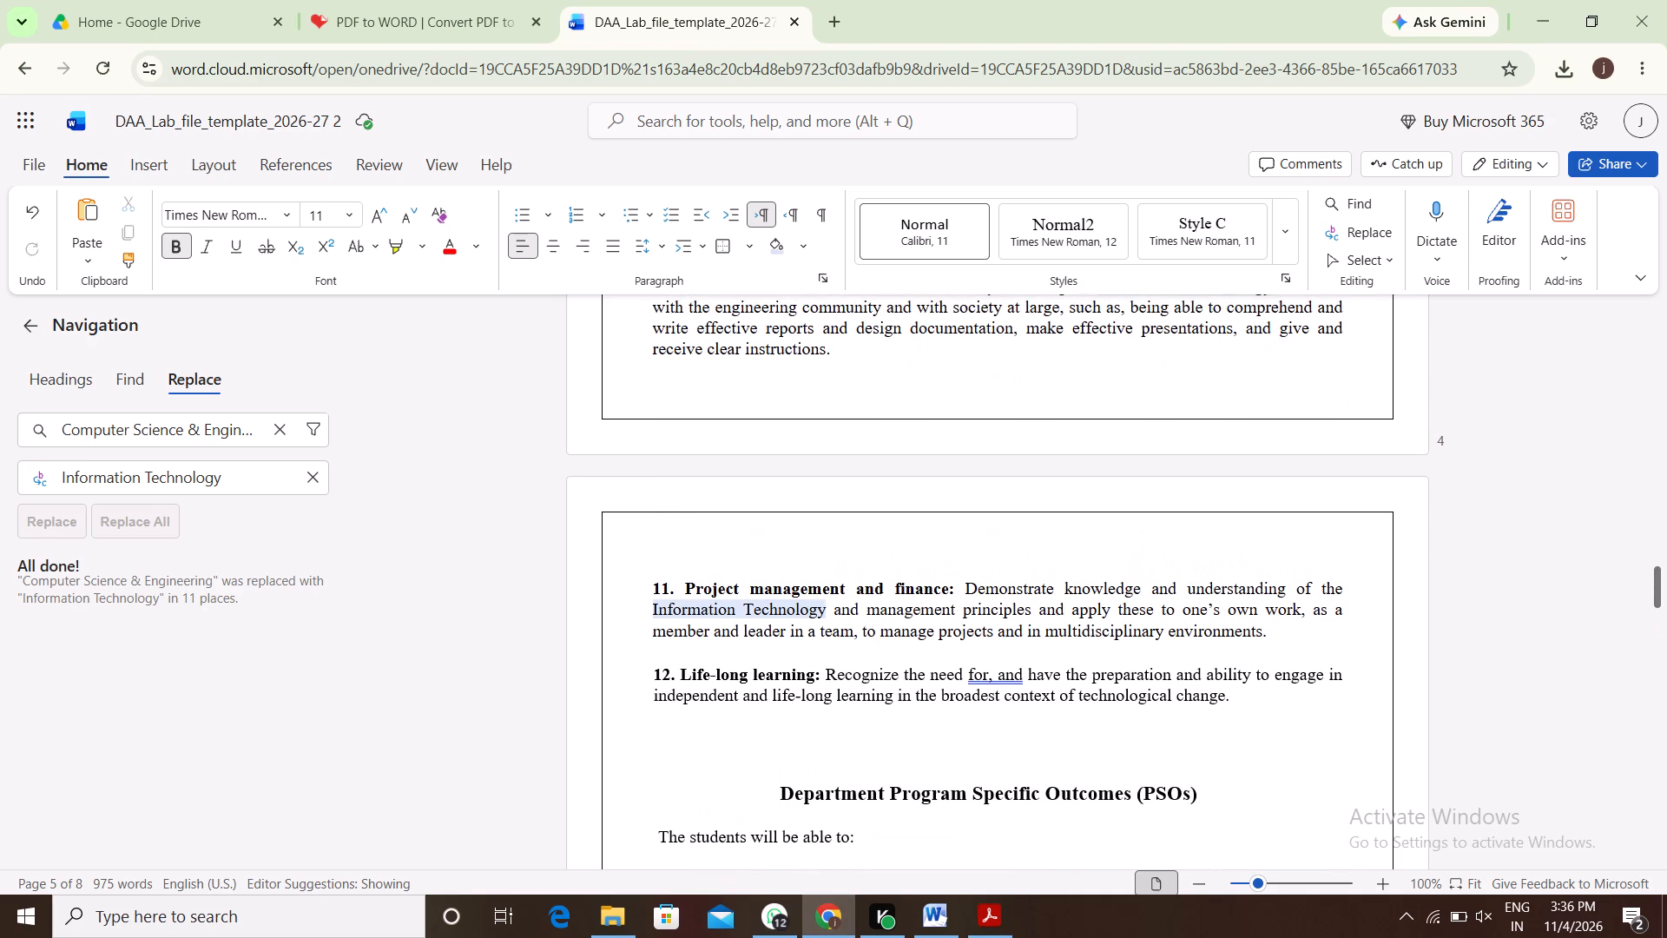
scroll(825, 593, "up", 7)
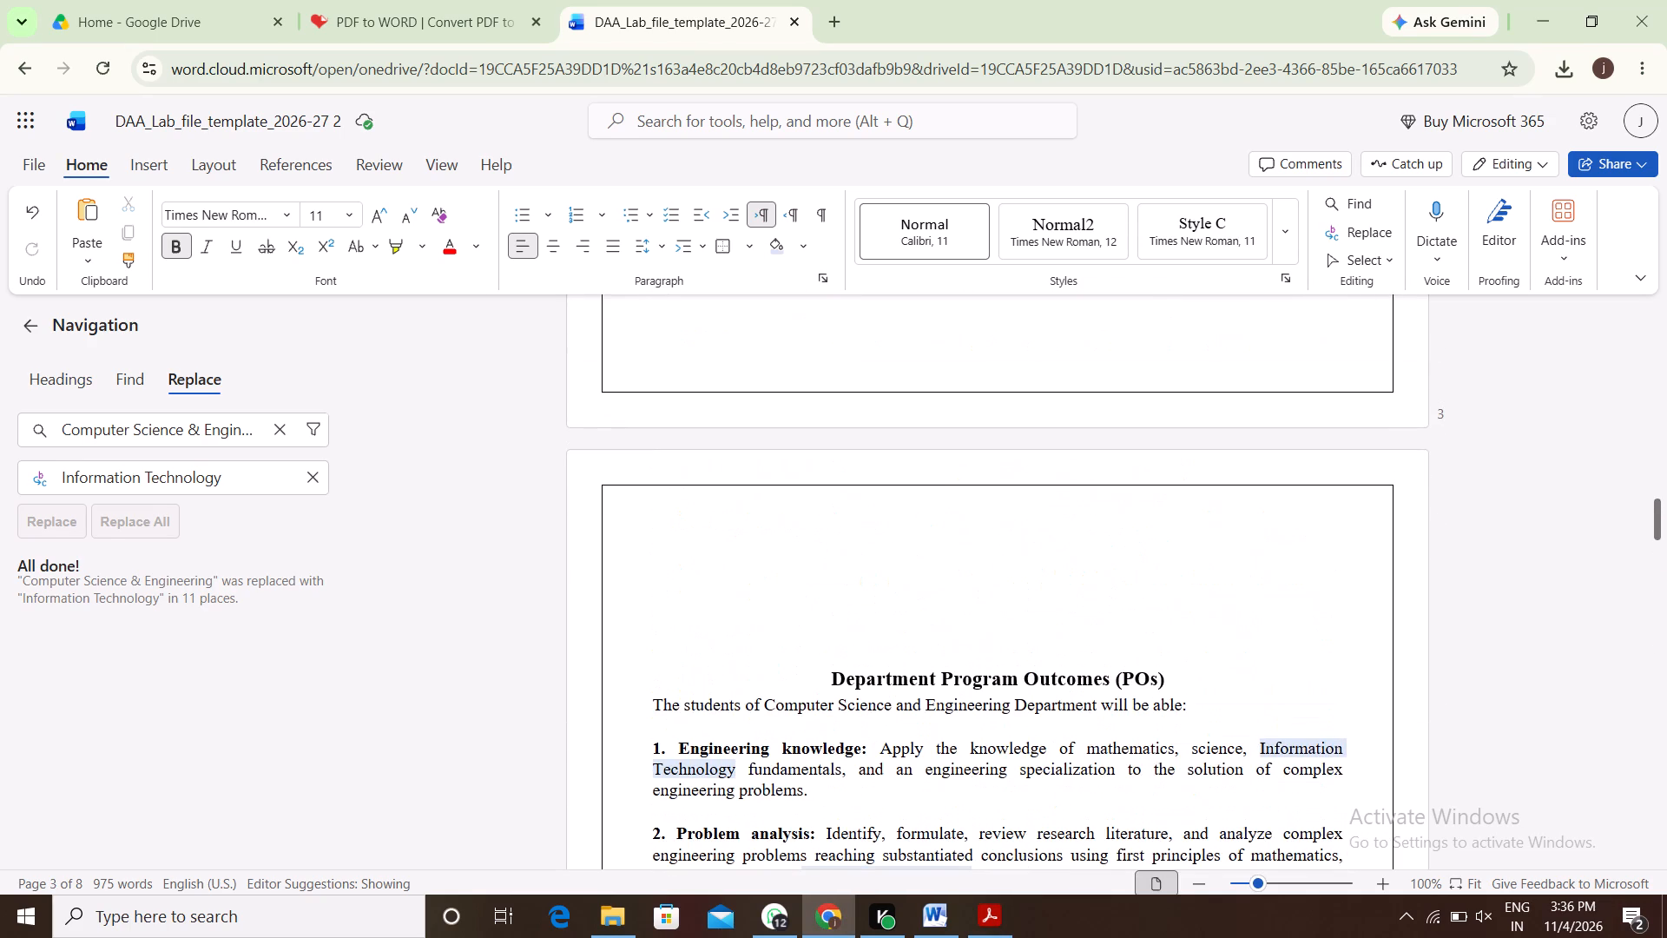
left_click(827, 670)
scroll(827, 670, "up", 4)
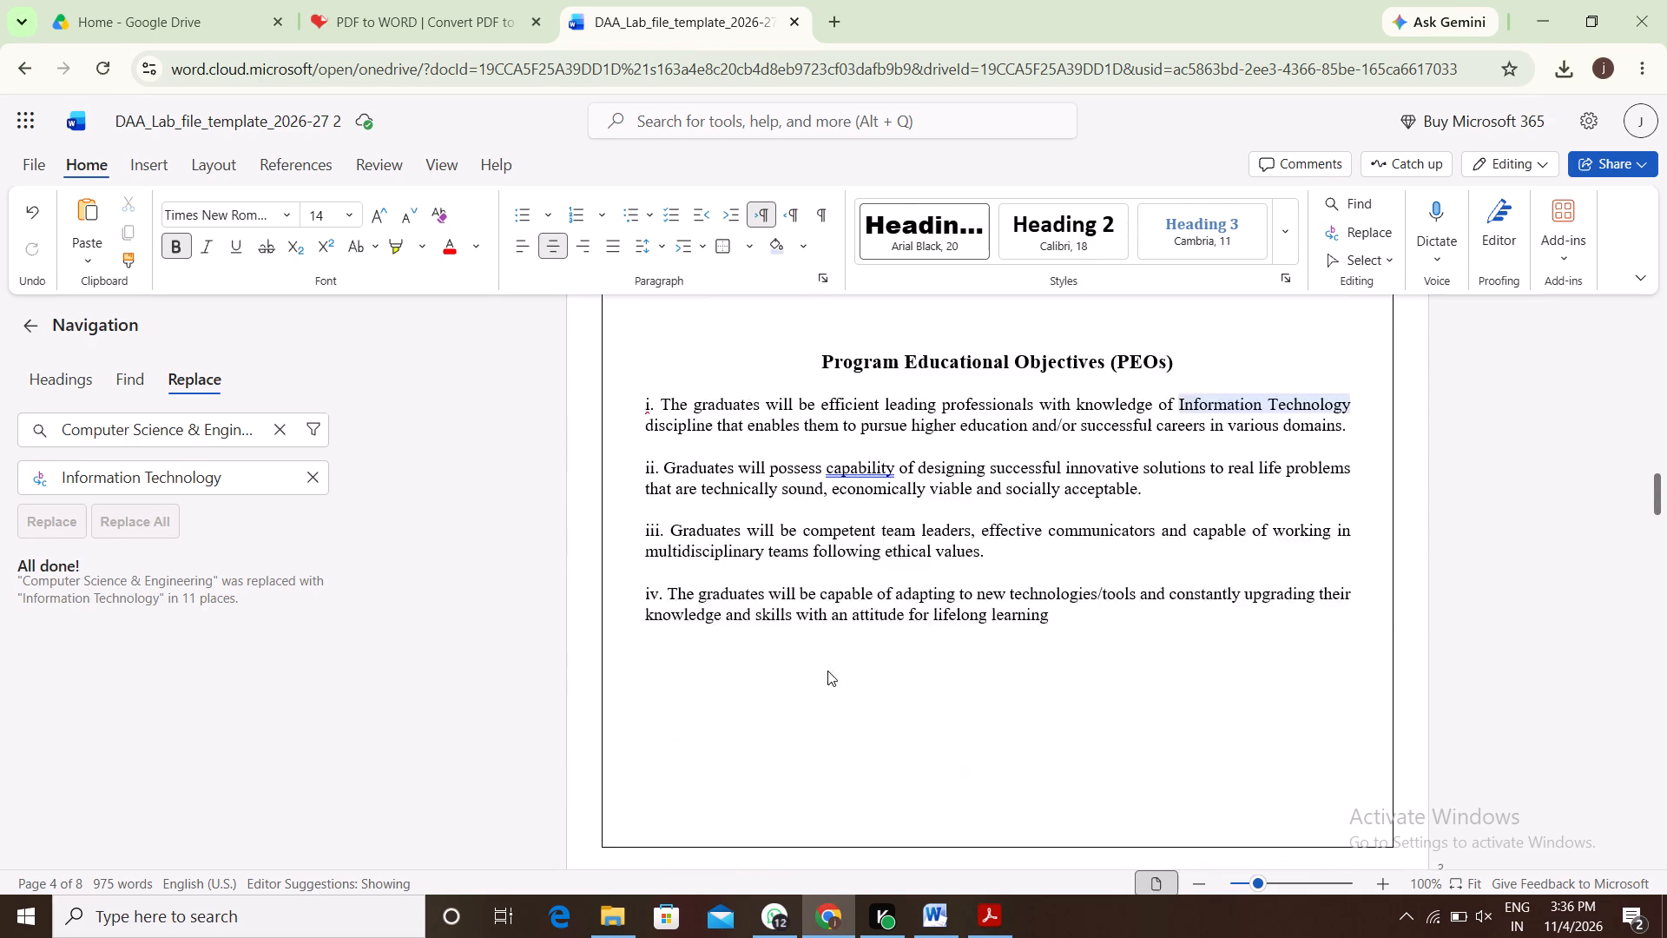
scroll(827, 670, "up", 14)
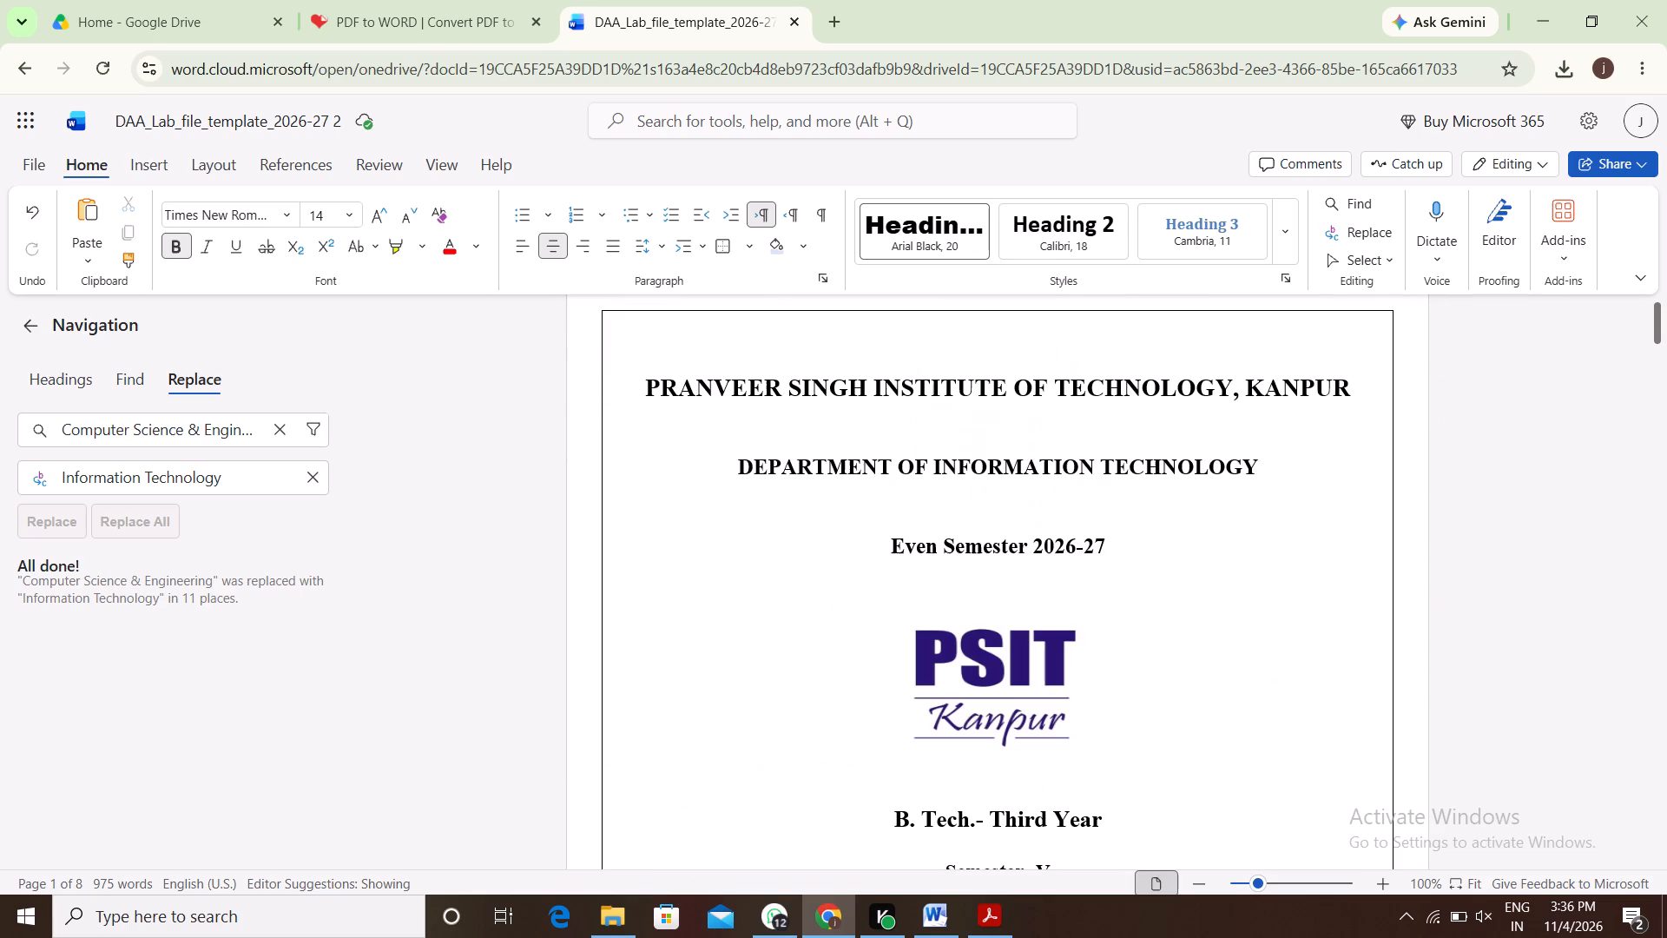
scroll(827, 670, "up", 1)
scroll(827, 670, "down", 7)
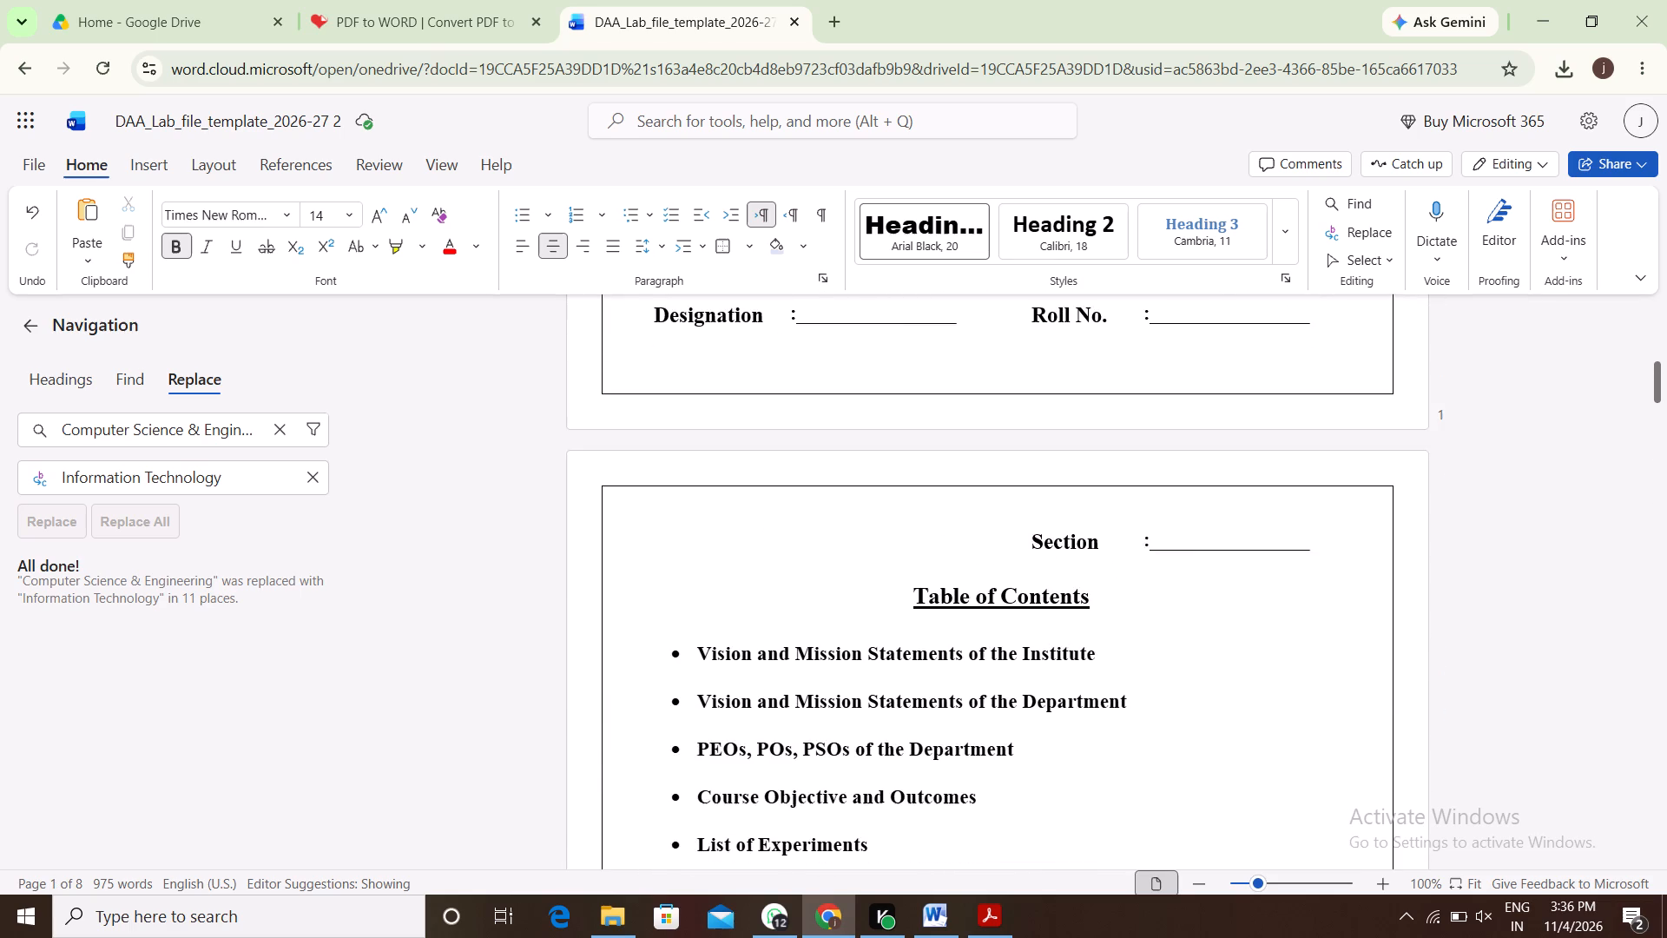
scroll(827, 670, "down", 10)
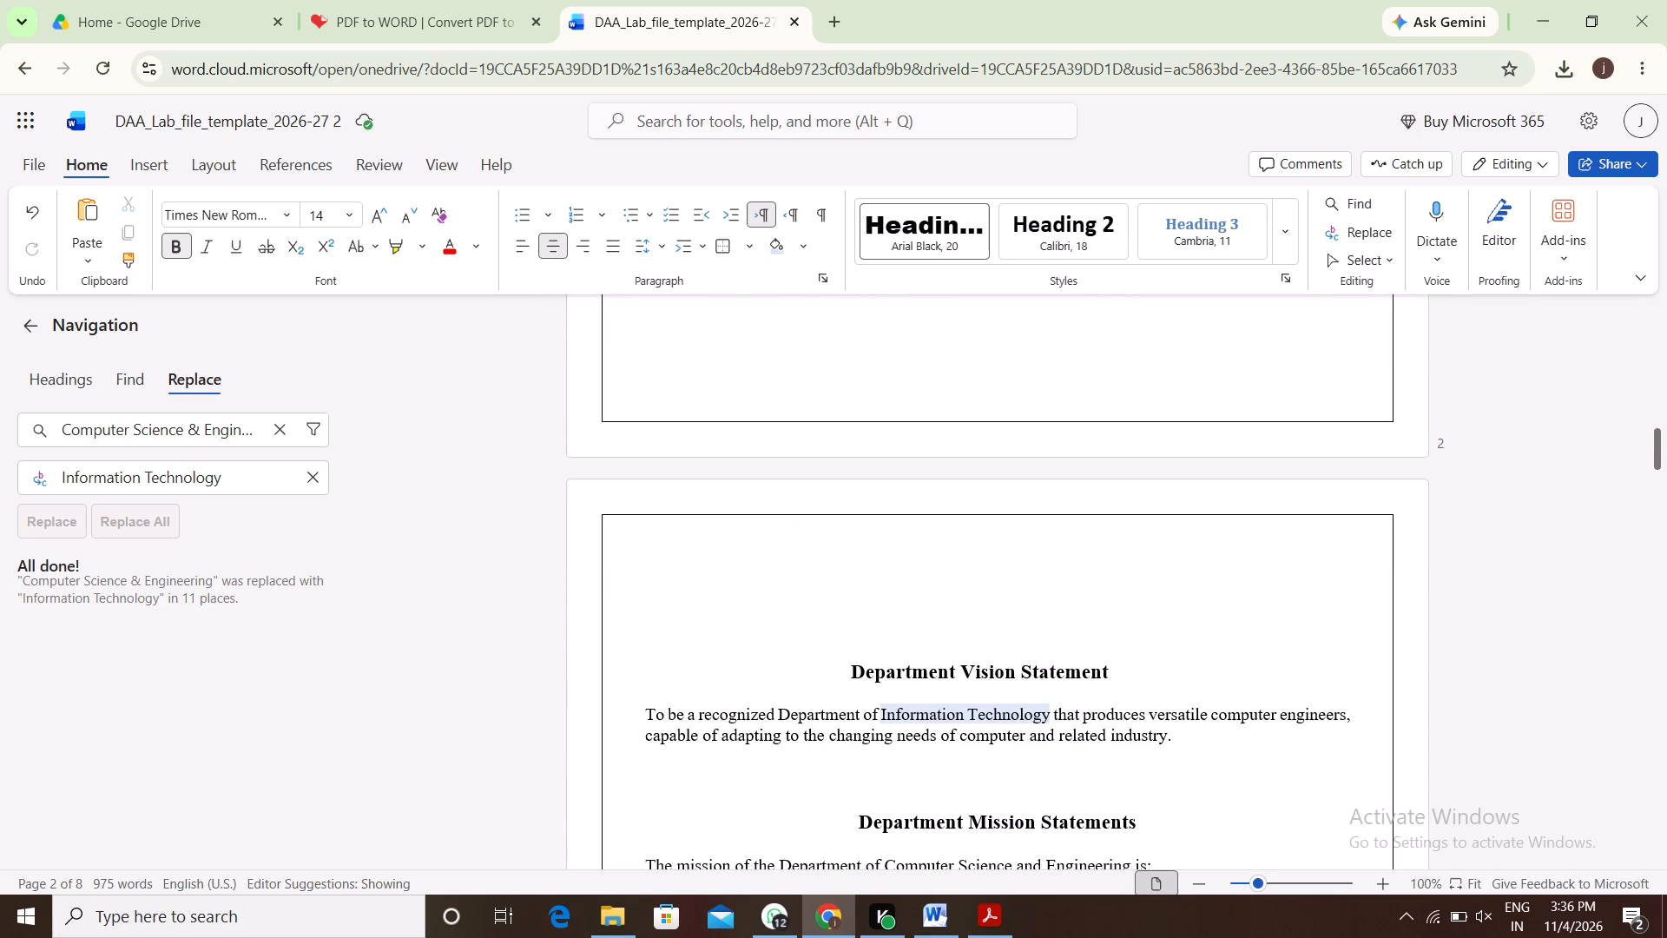
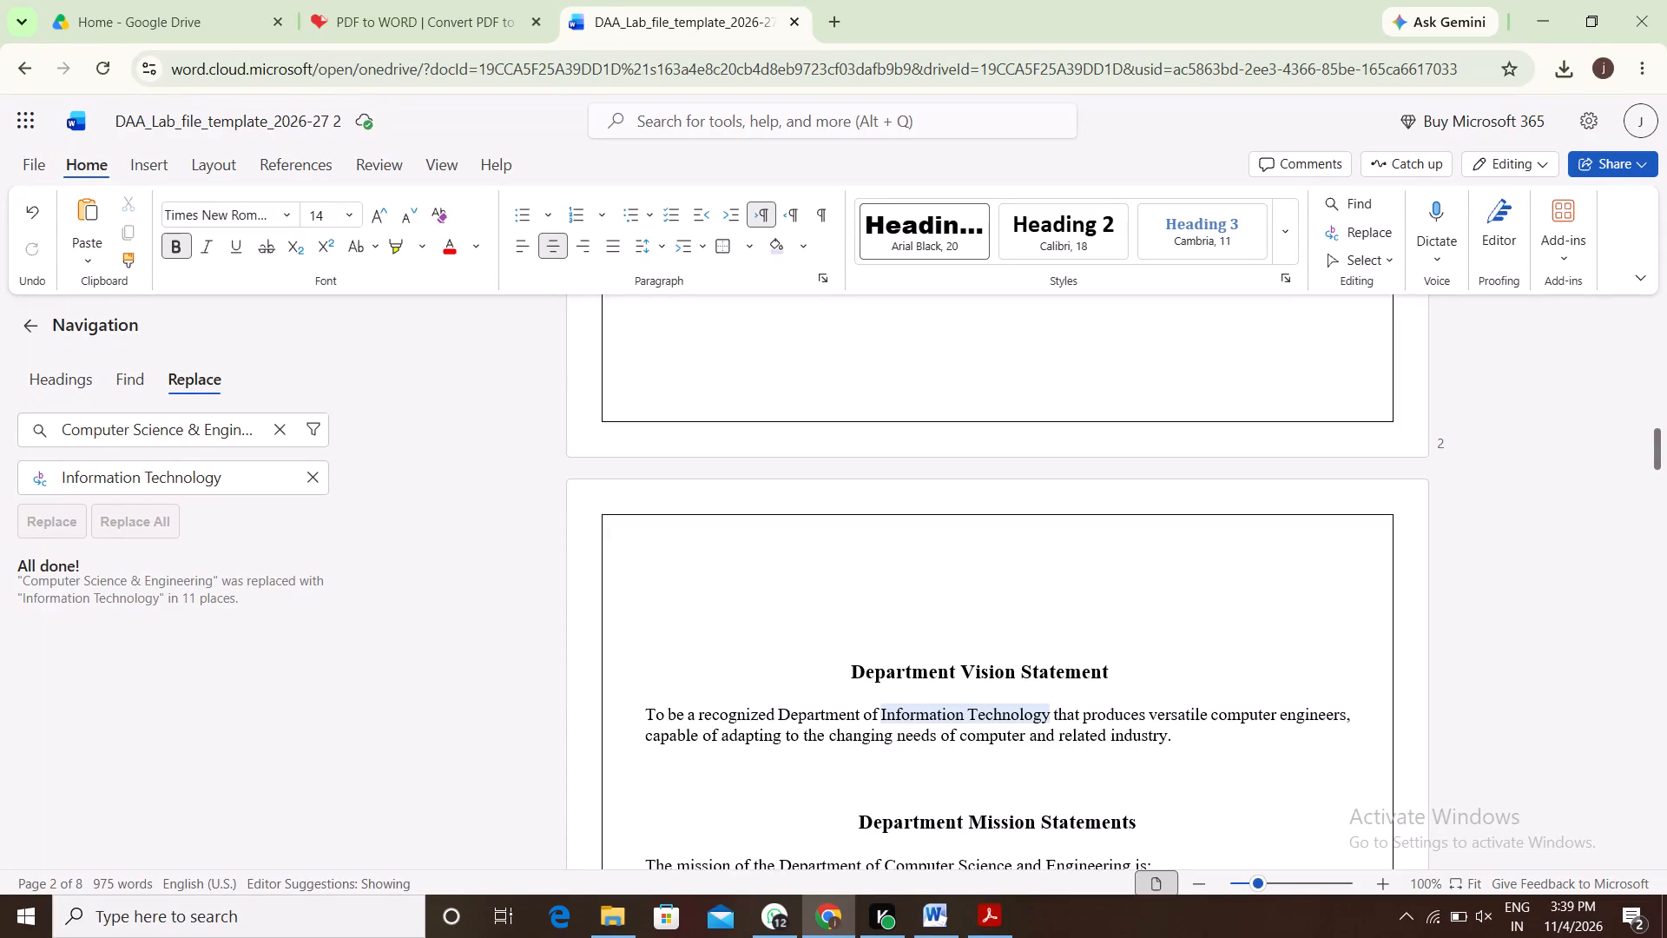
Delete the single character or break just before the Department Program Outcomes (POs) heading in the online Word document.
key("BackSpace")
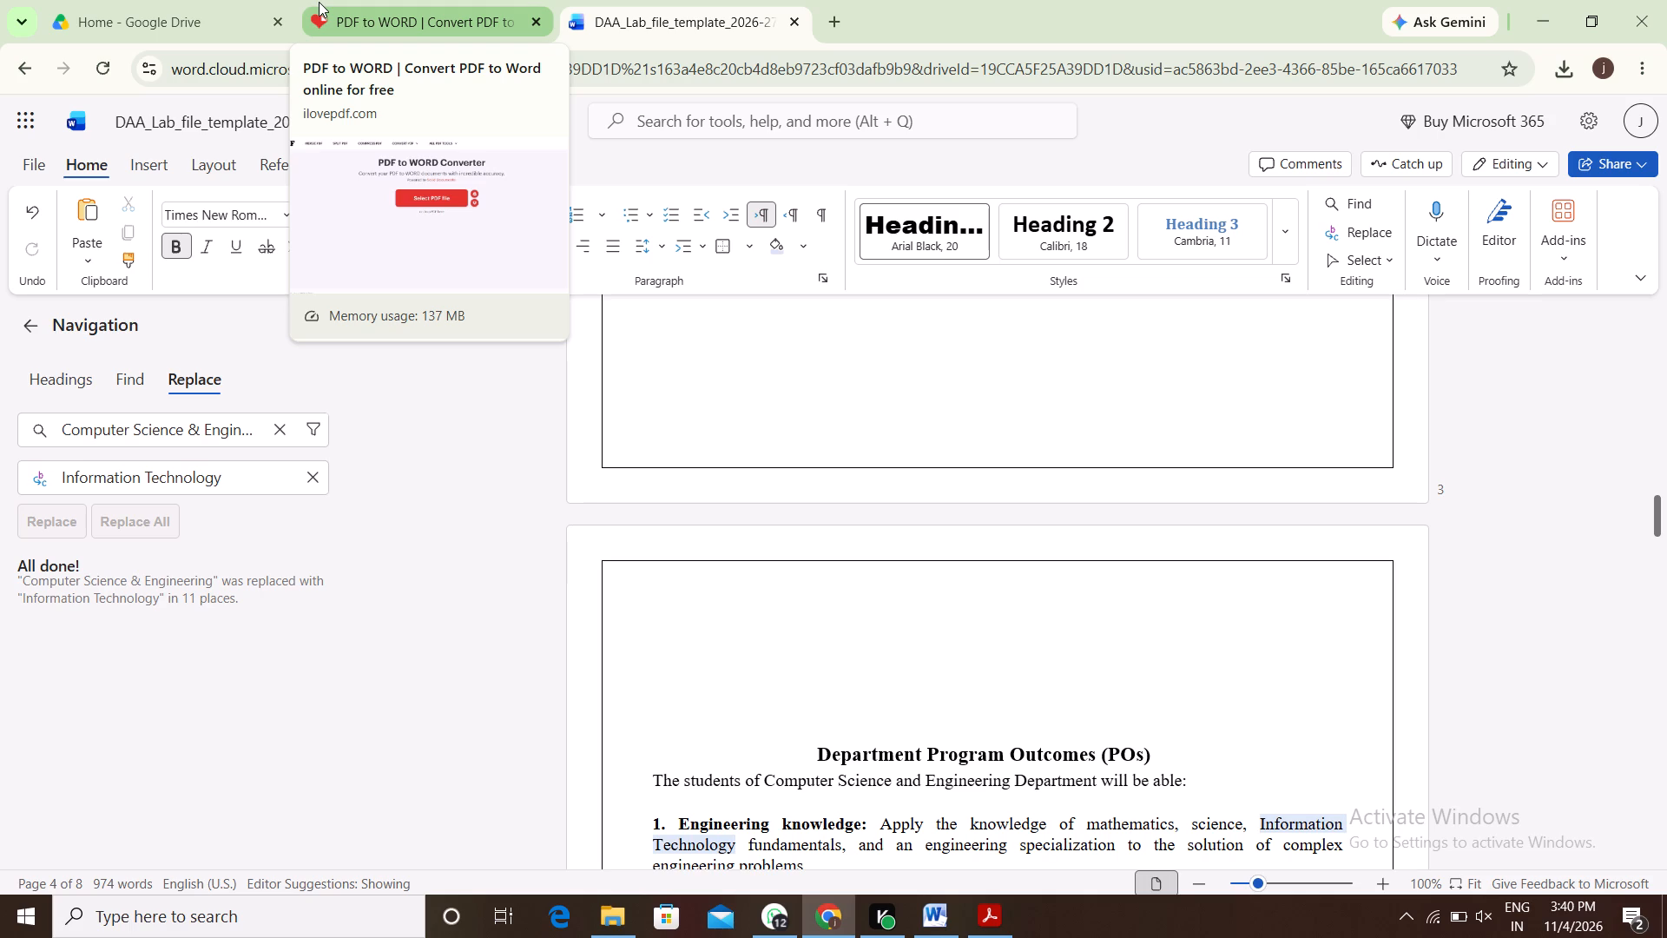
scroll(319, 2, "up", 4)
scroll(662, 274, "up", 4)
scroll(768, 523, "up", 7)
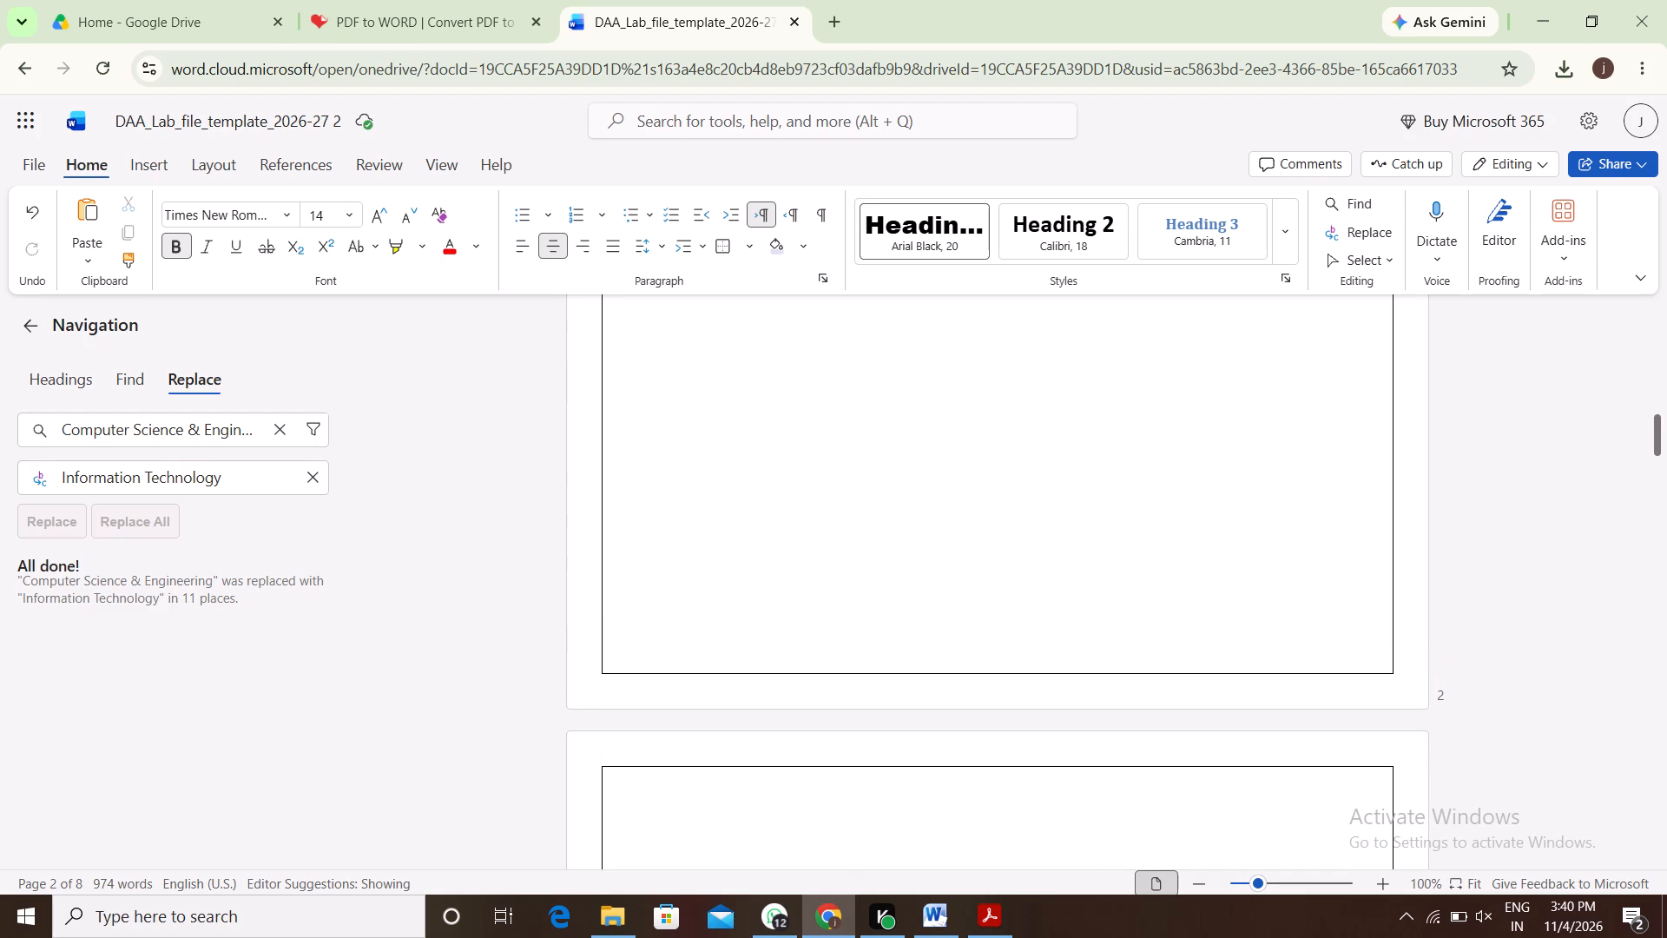
scroll(768, 523, "up", 6)
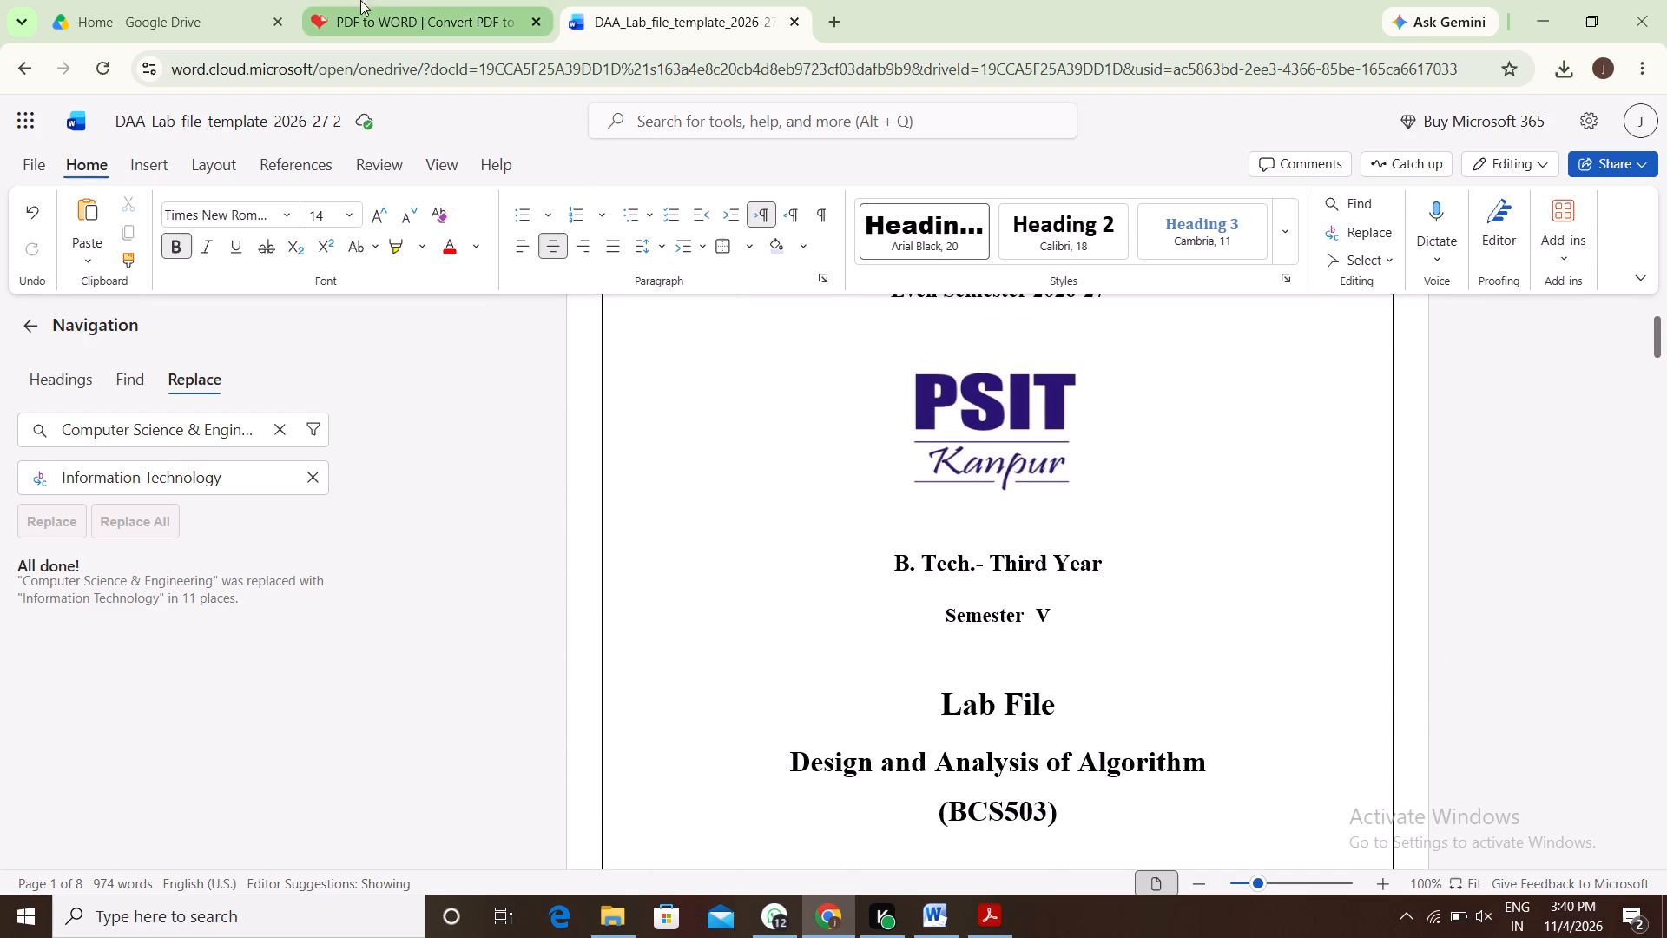
Open Google Drive in a new browser tab.
left_click(384, 6)
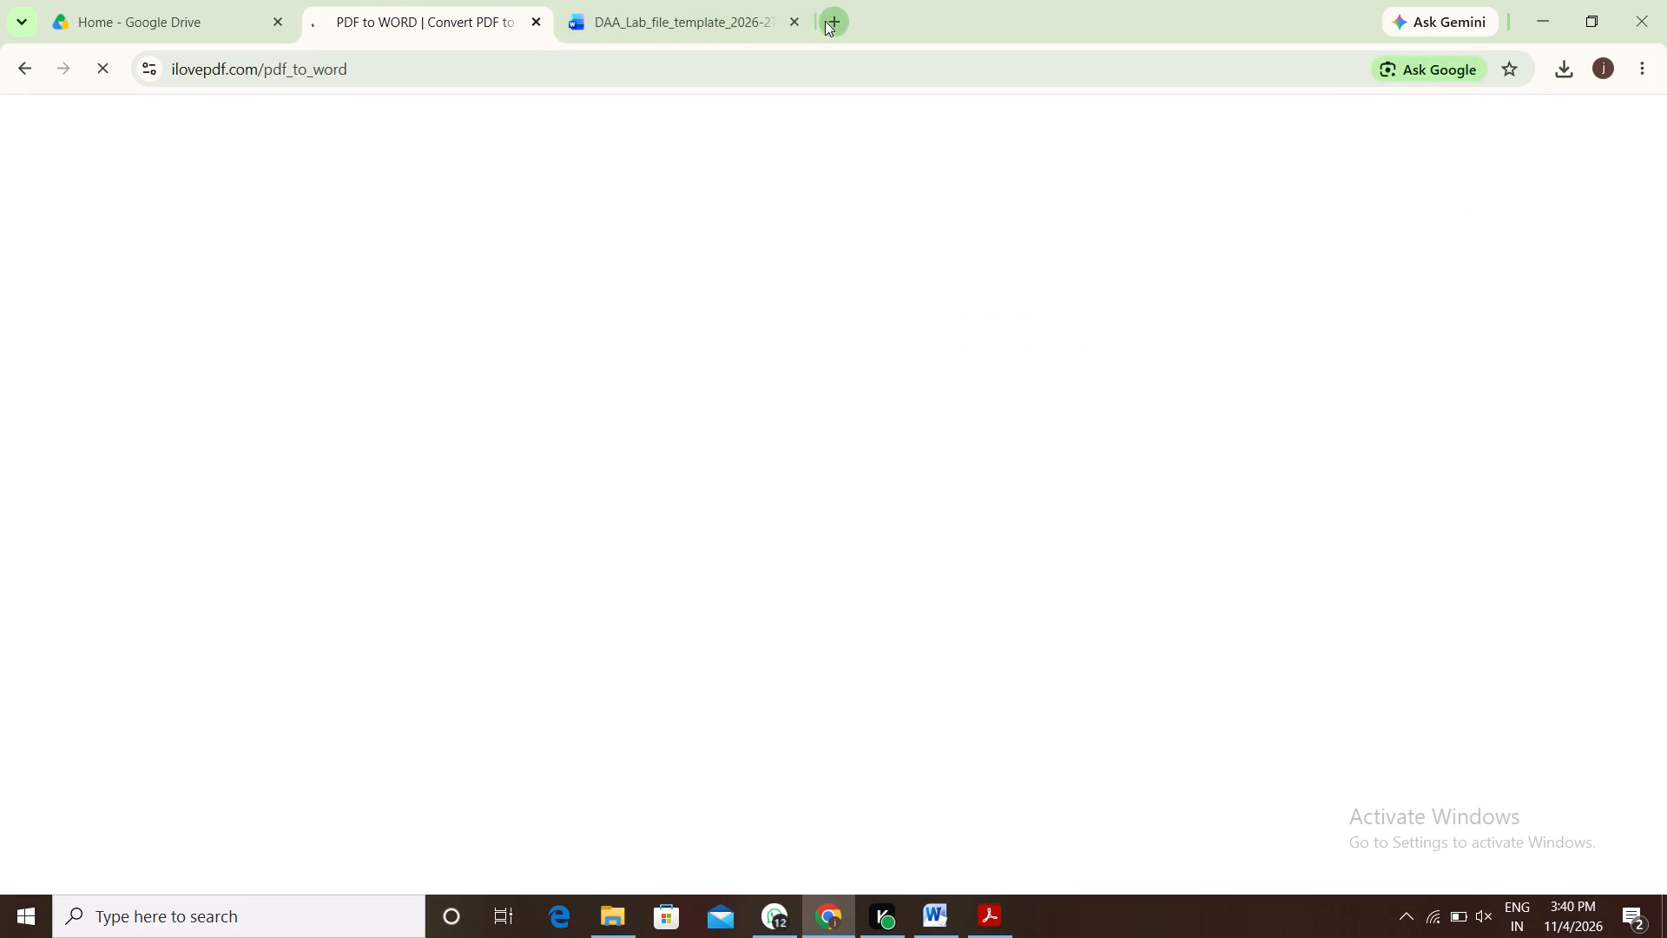
left_click(825, 21)
left_click(830, 19)
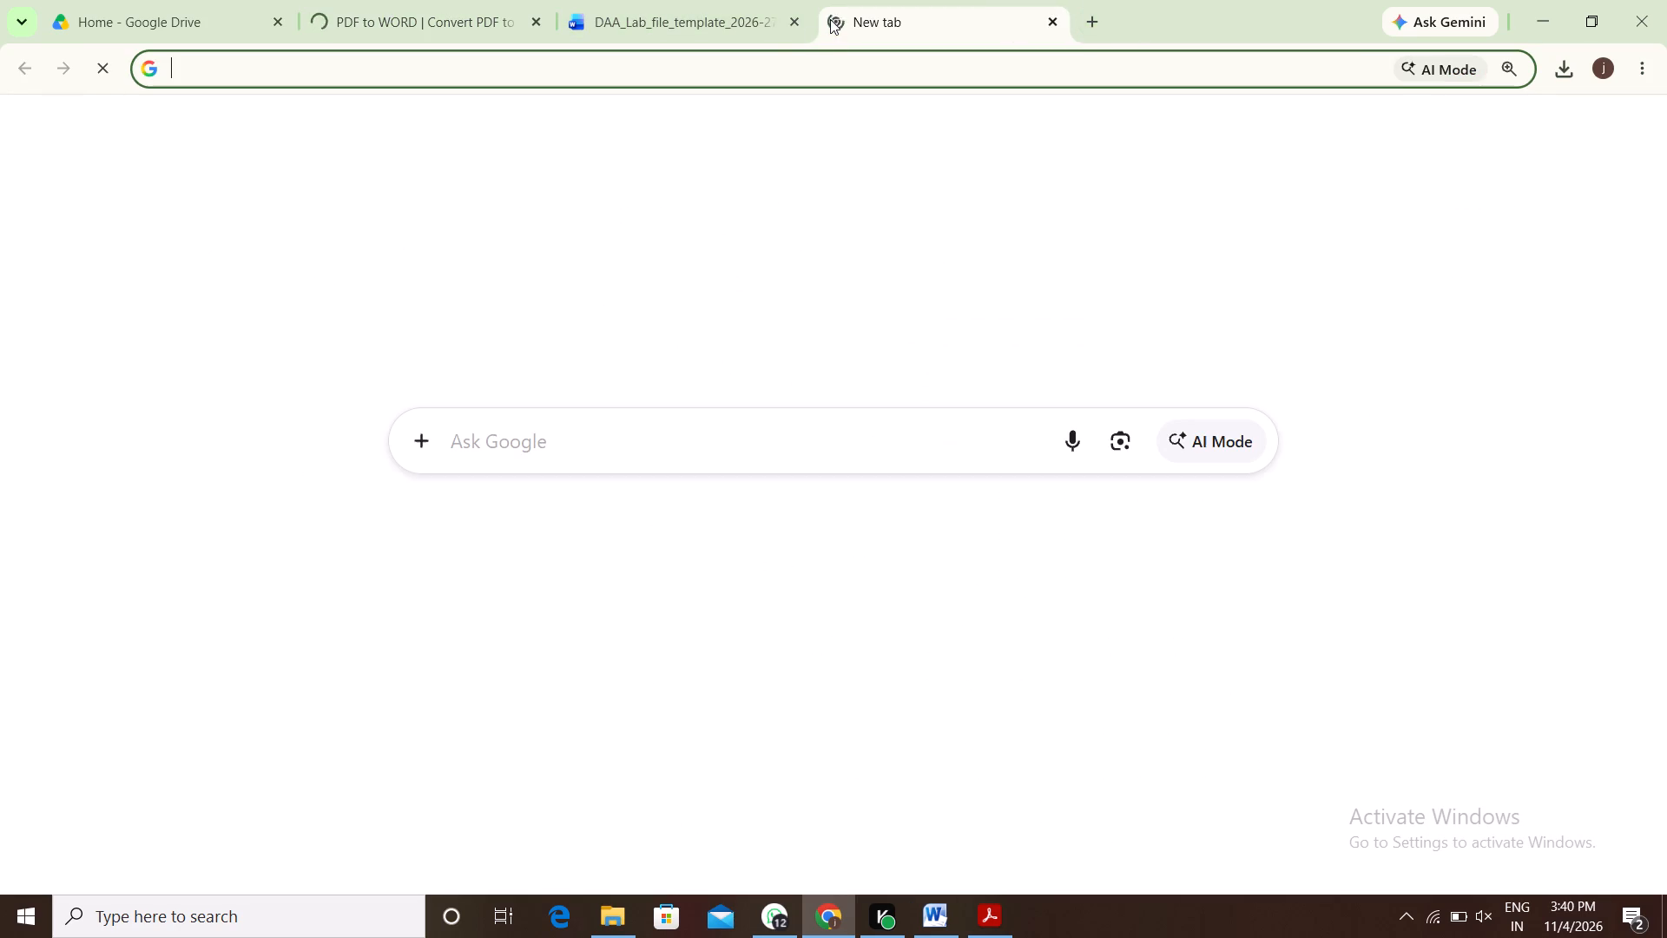
left_click(748, 56)
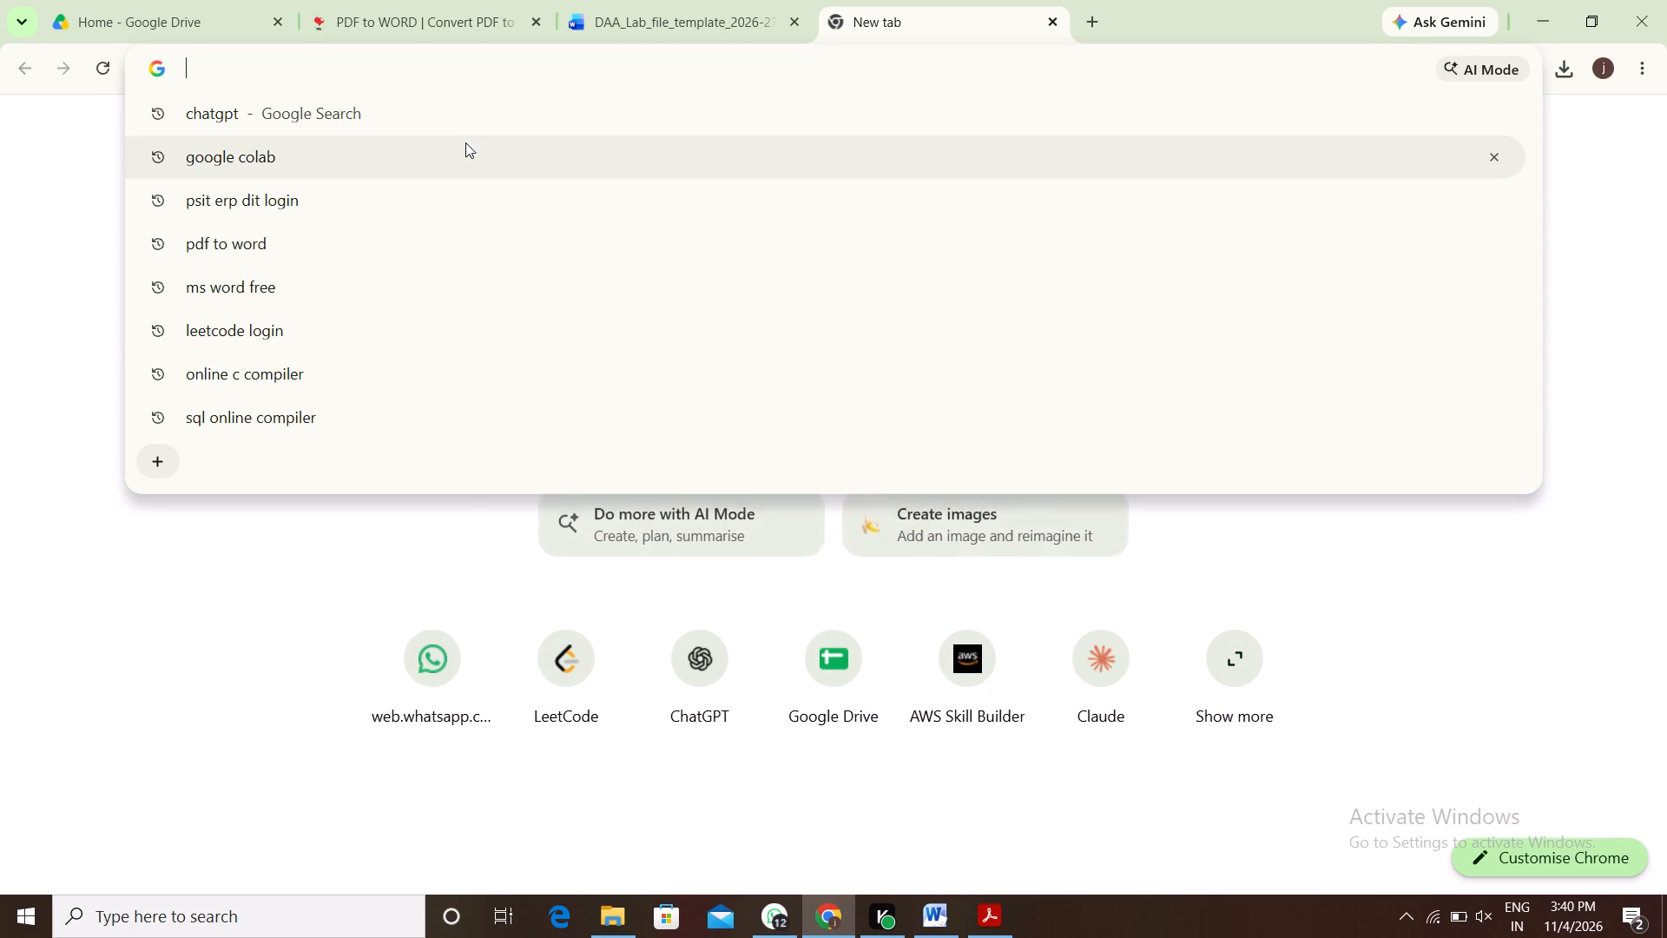
left_click(1666, 637)
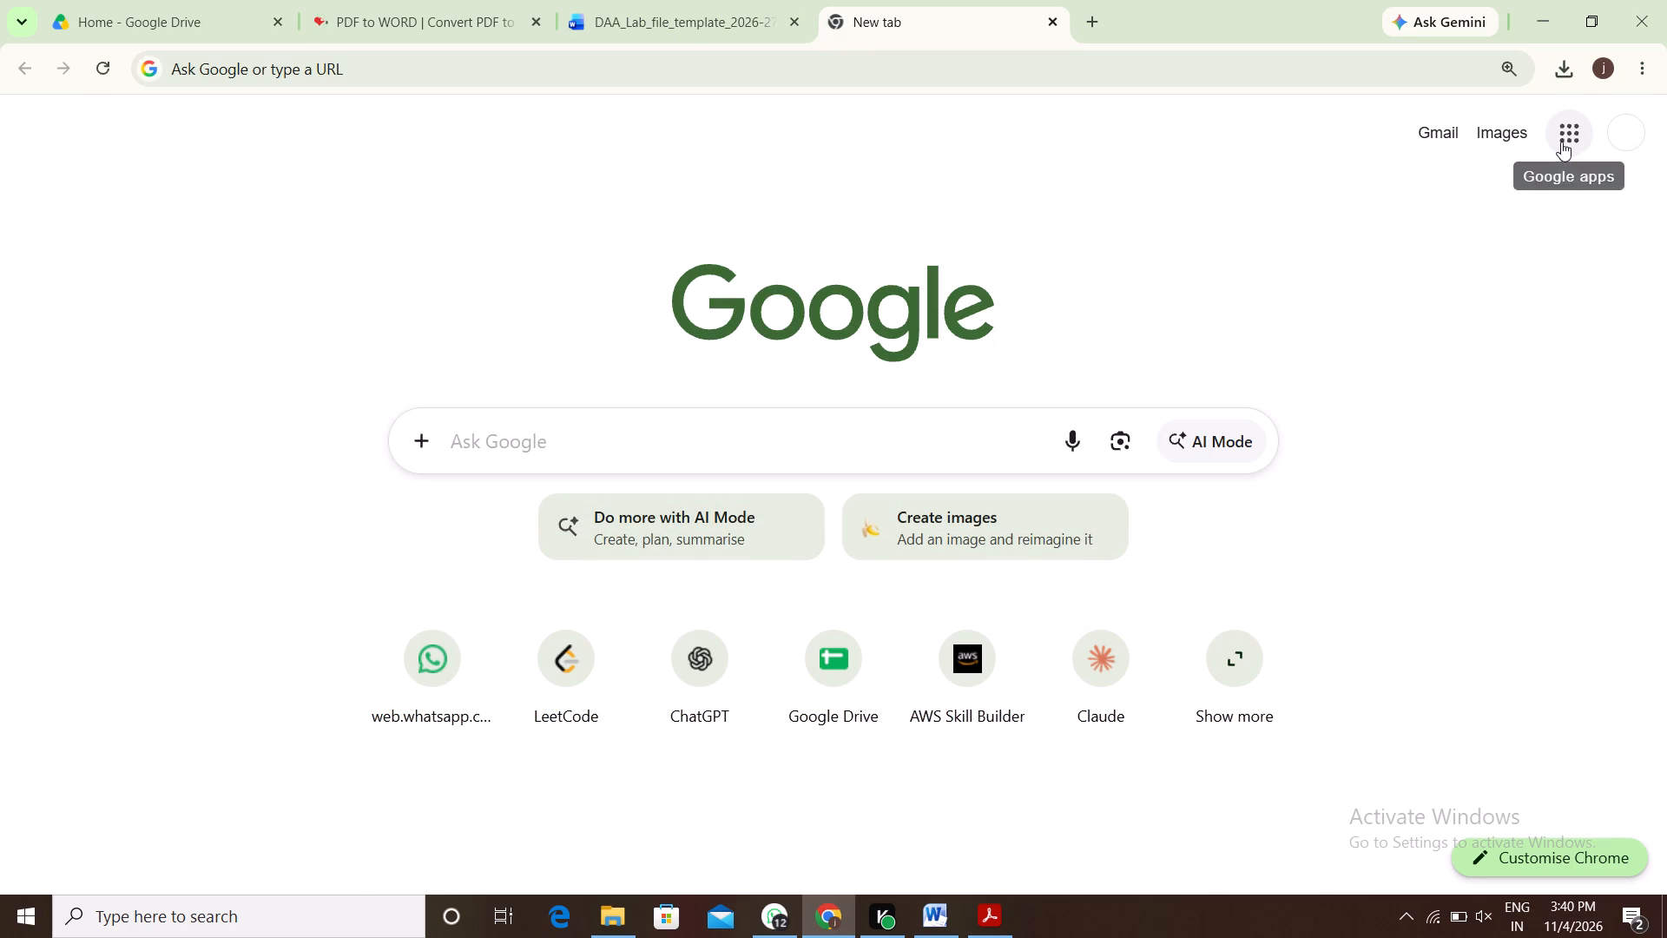
left_click(1561, 142)
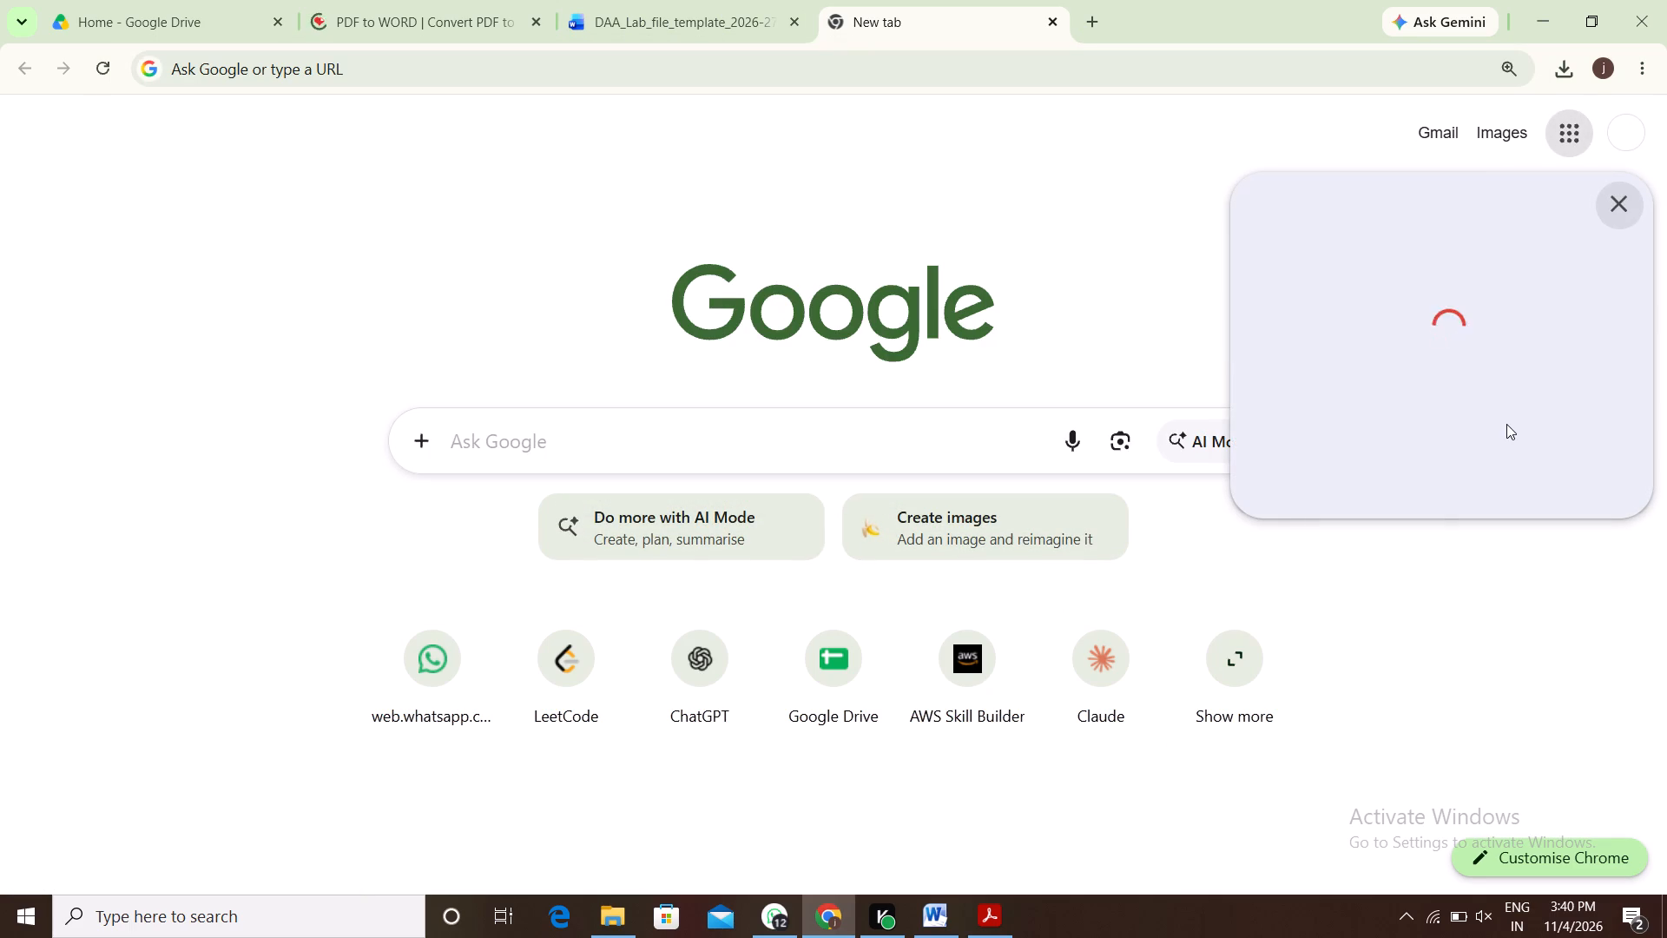
scroll(1506, 424, "down", 2)
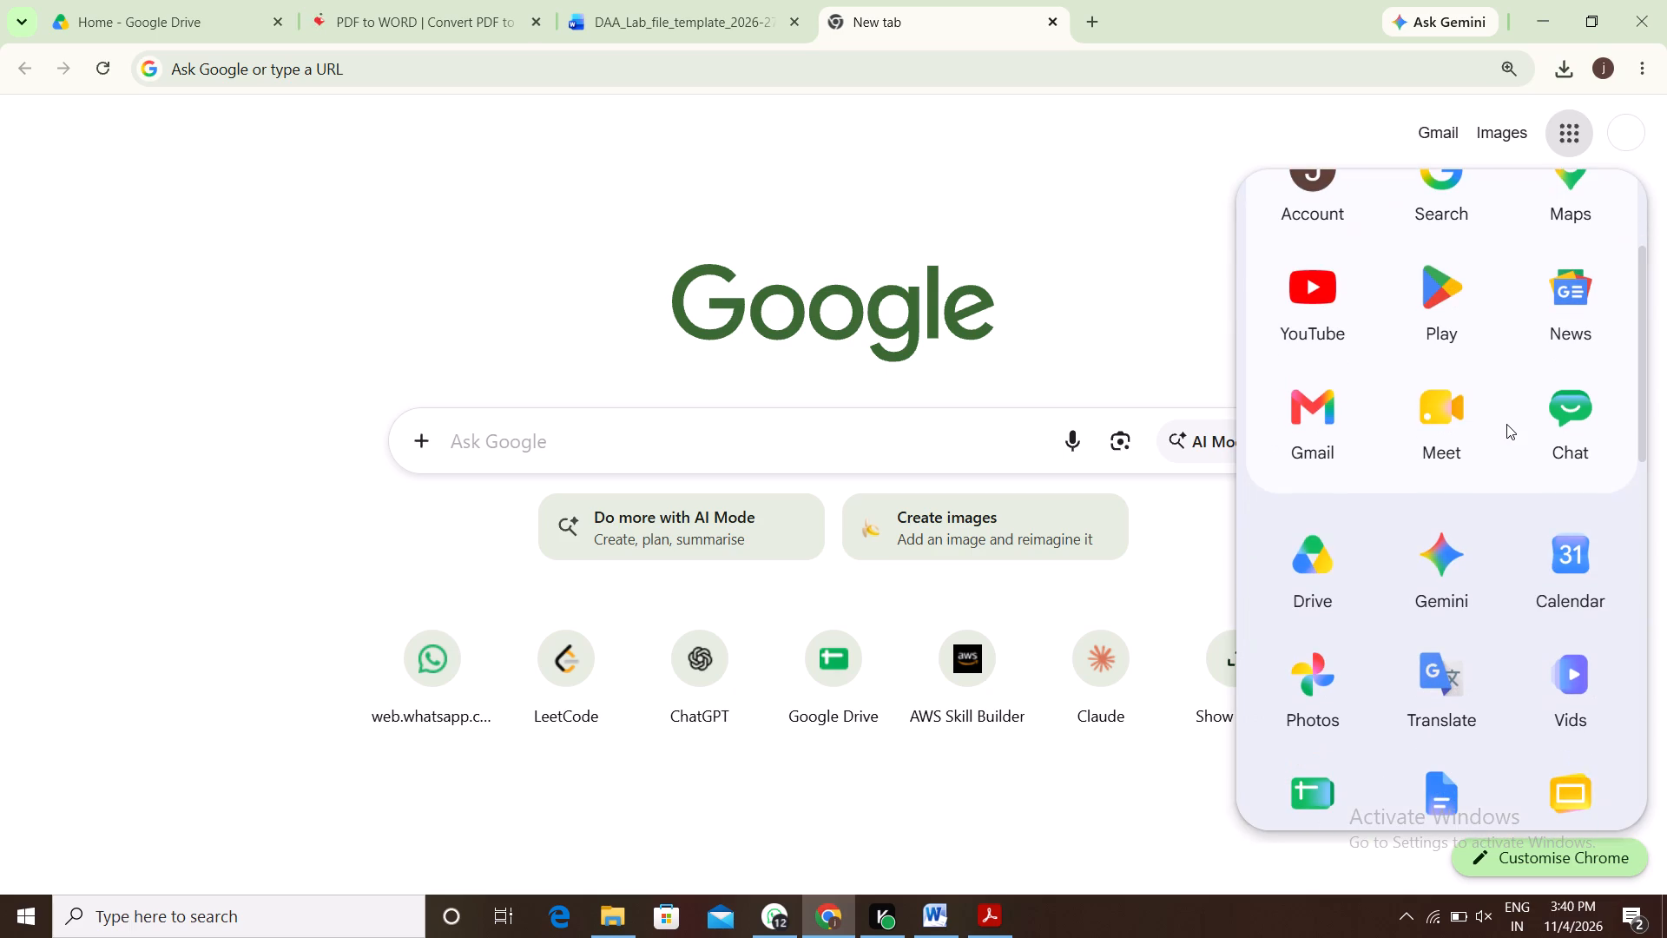
scroll(1514, 659, "down", 1)
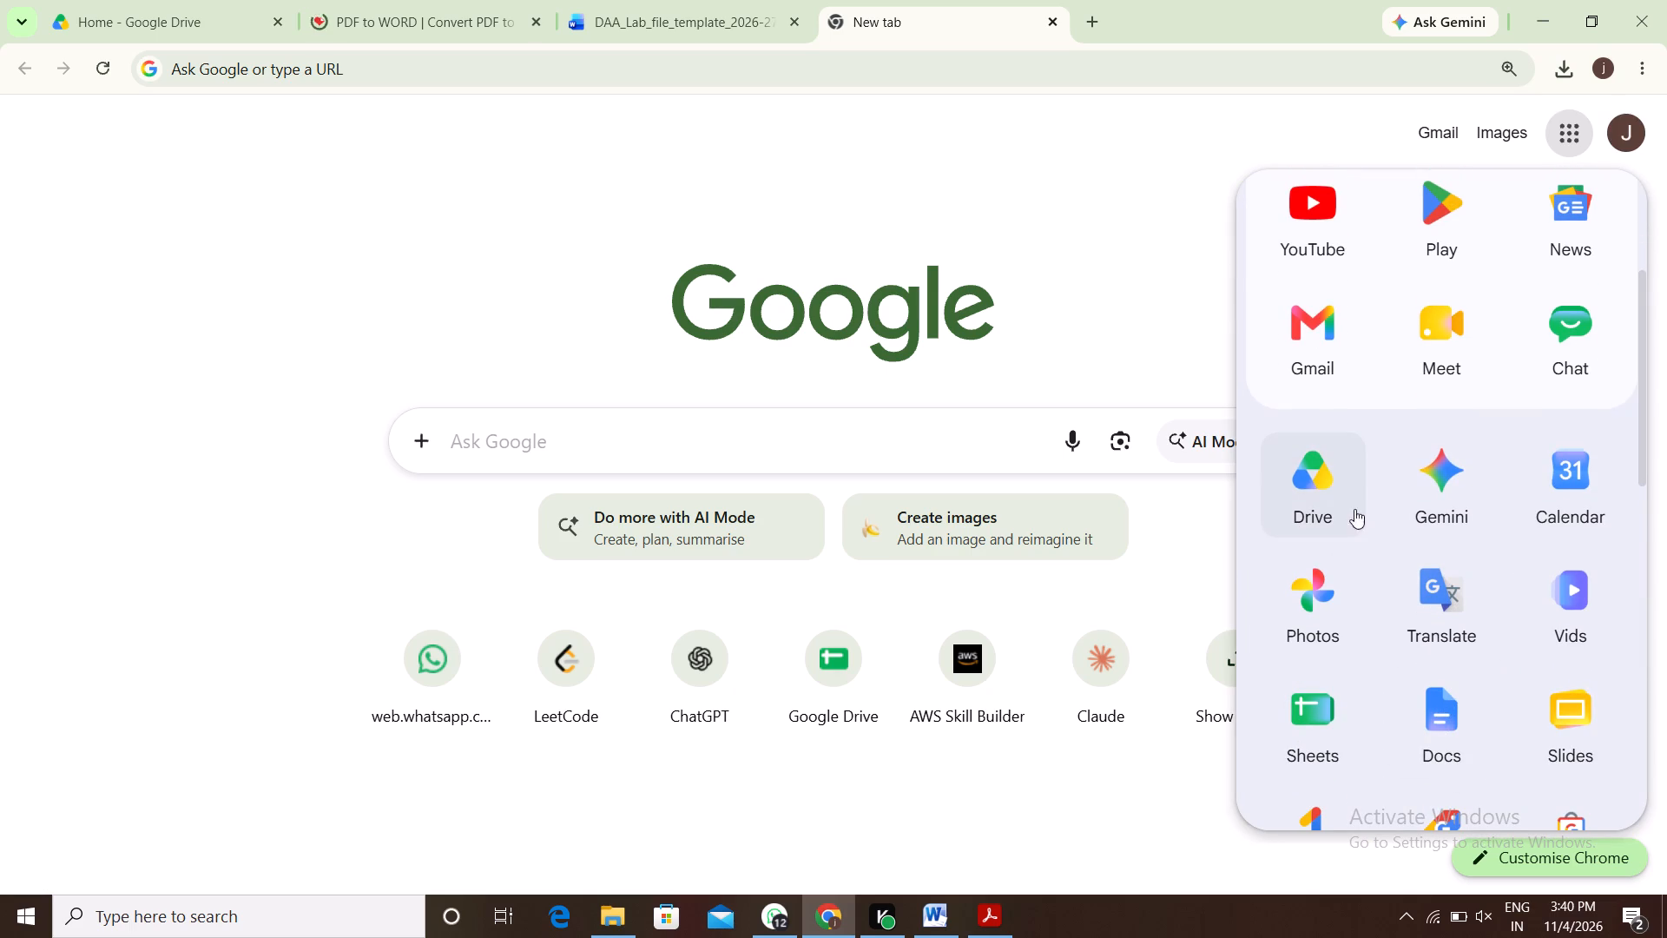
left_click(1326, 490)
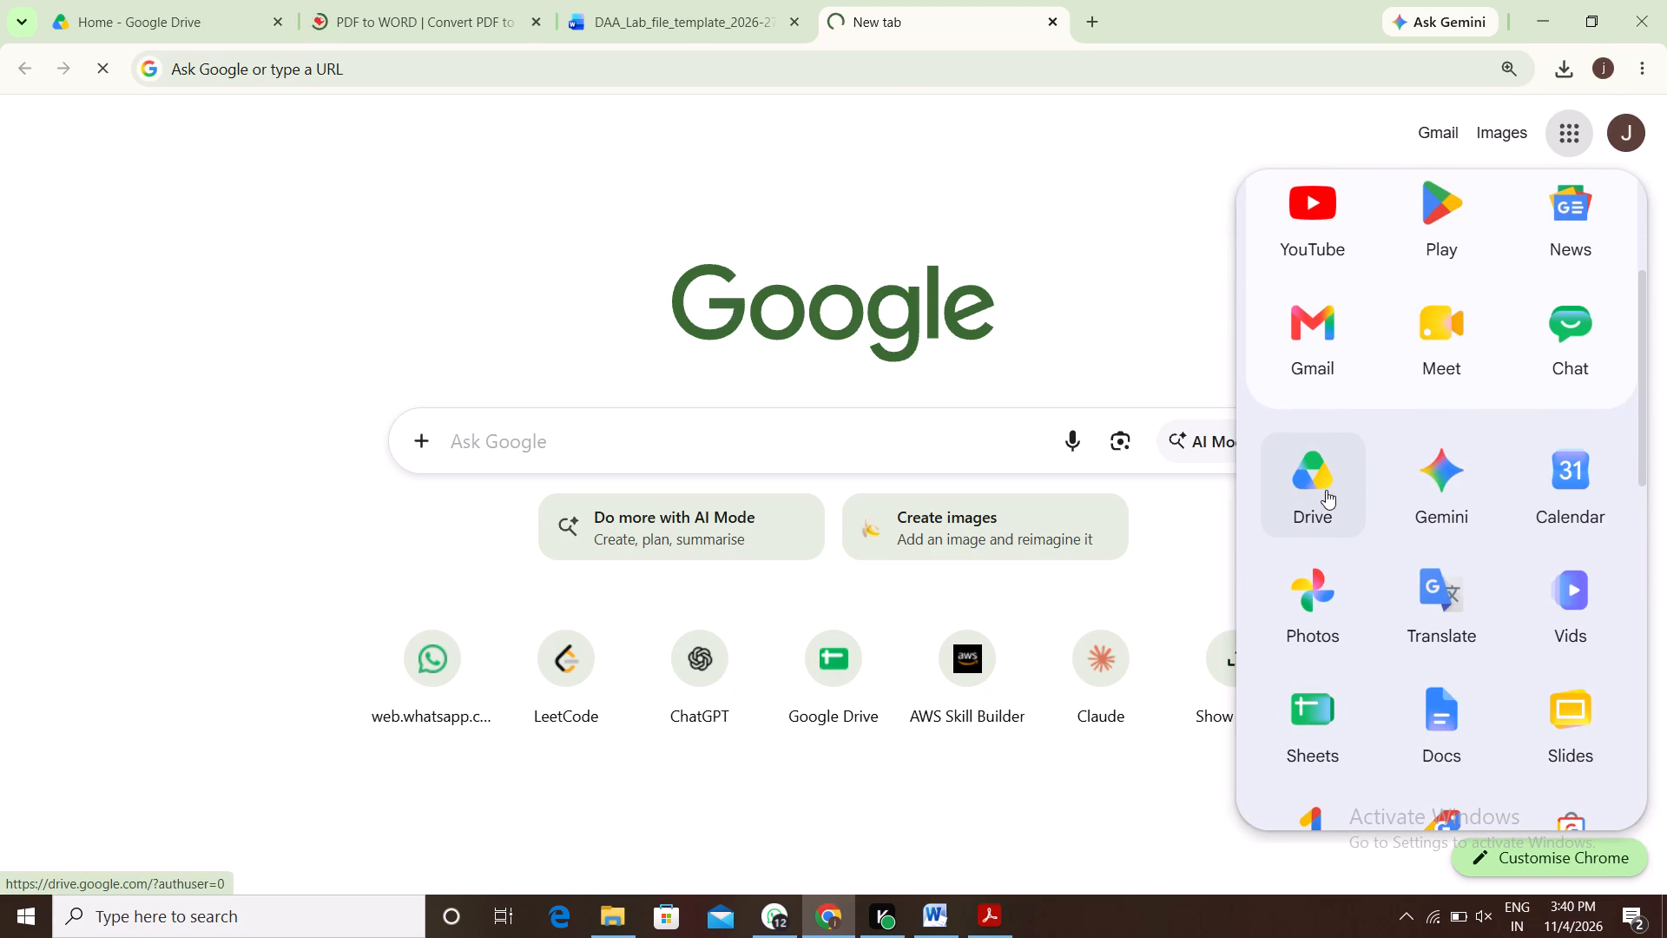
left_click(1326, 490)
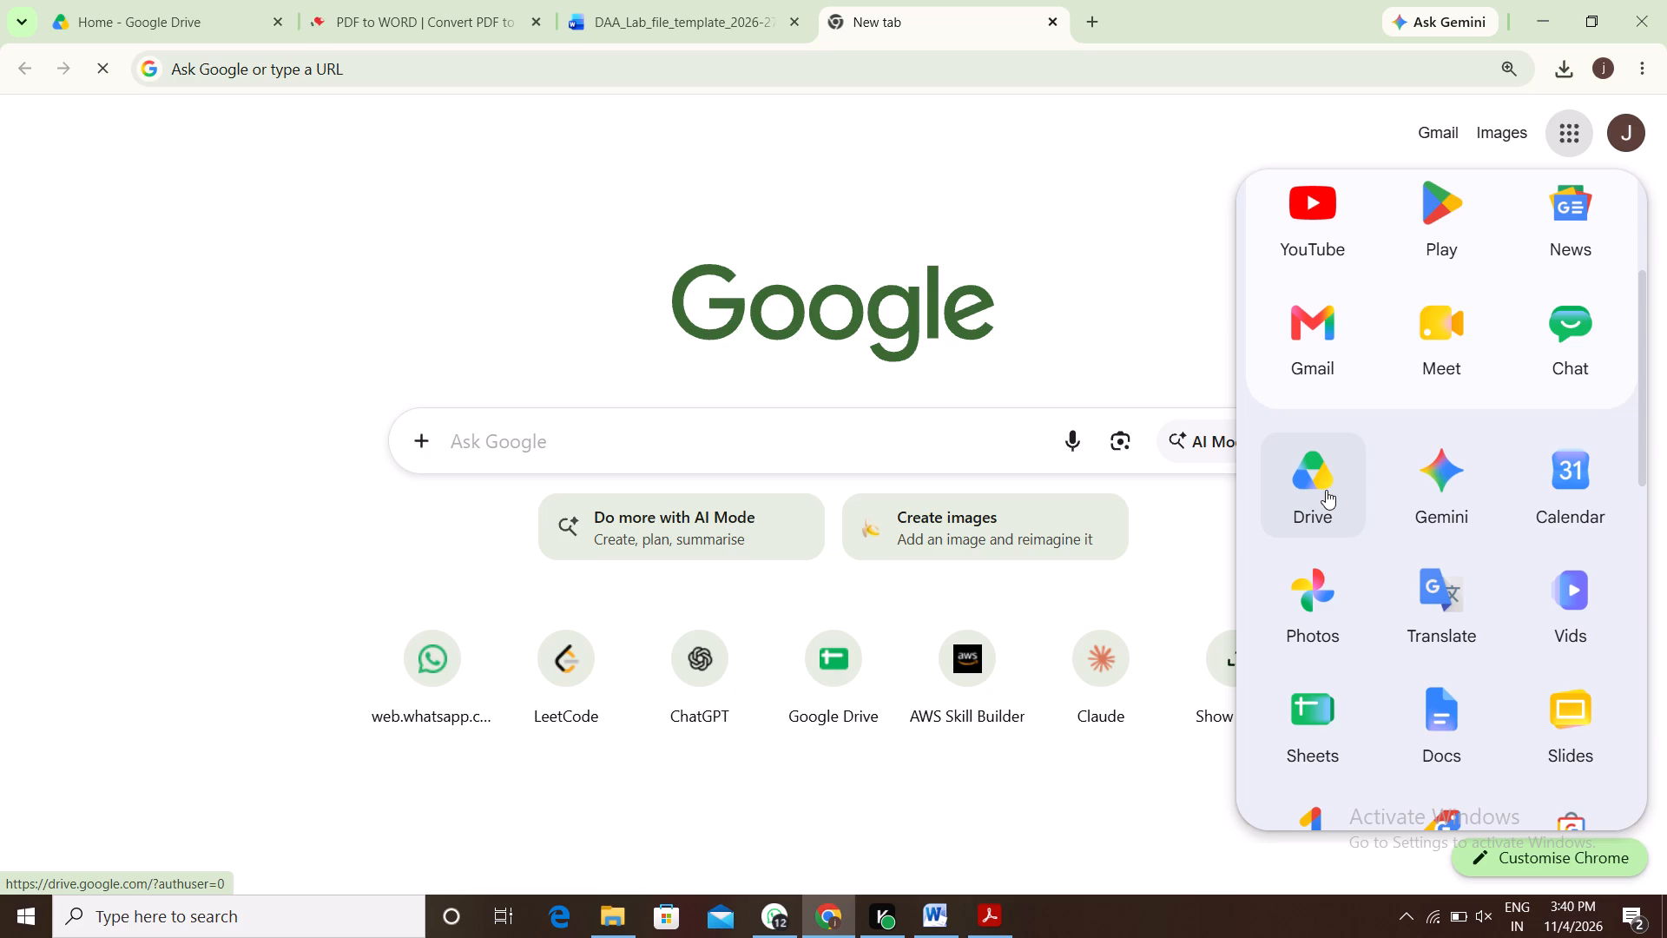
double_click(1322, 486)
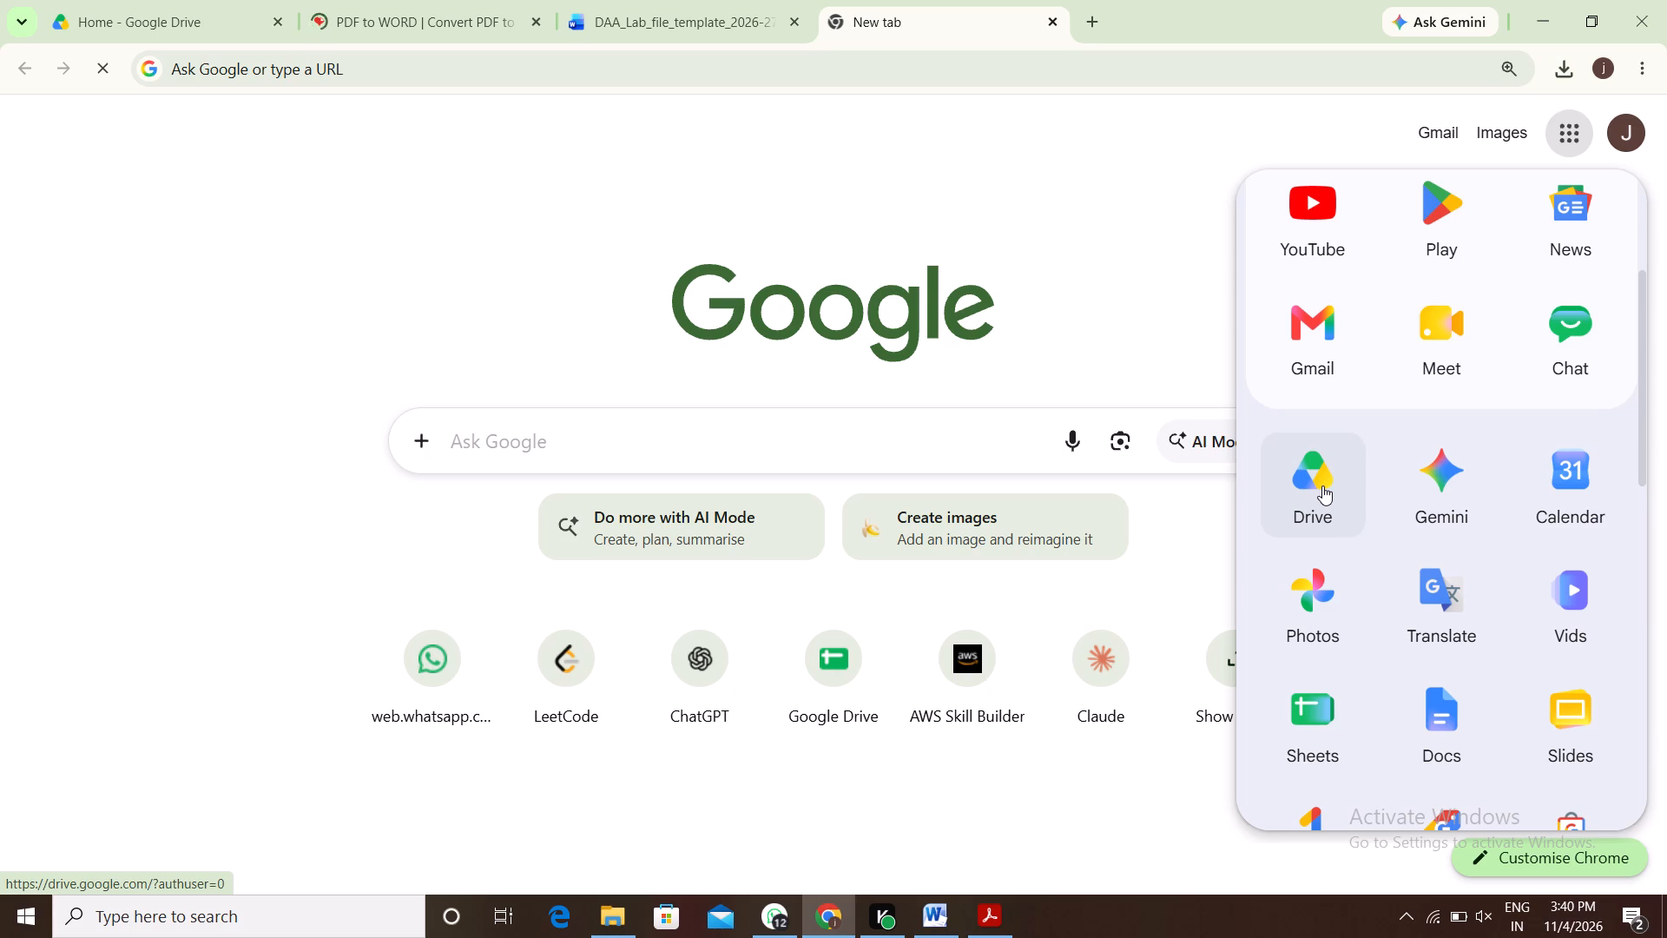
double_click(1322, 486)
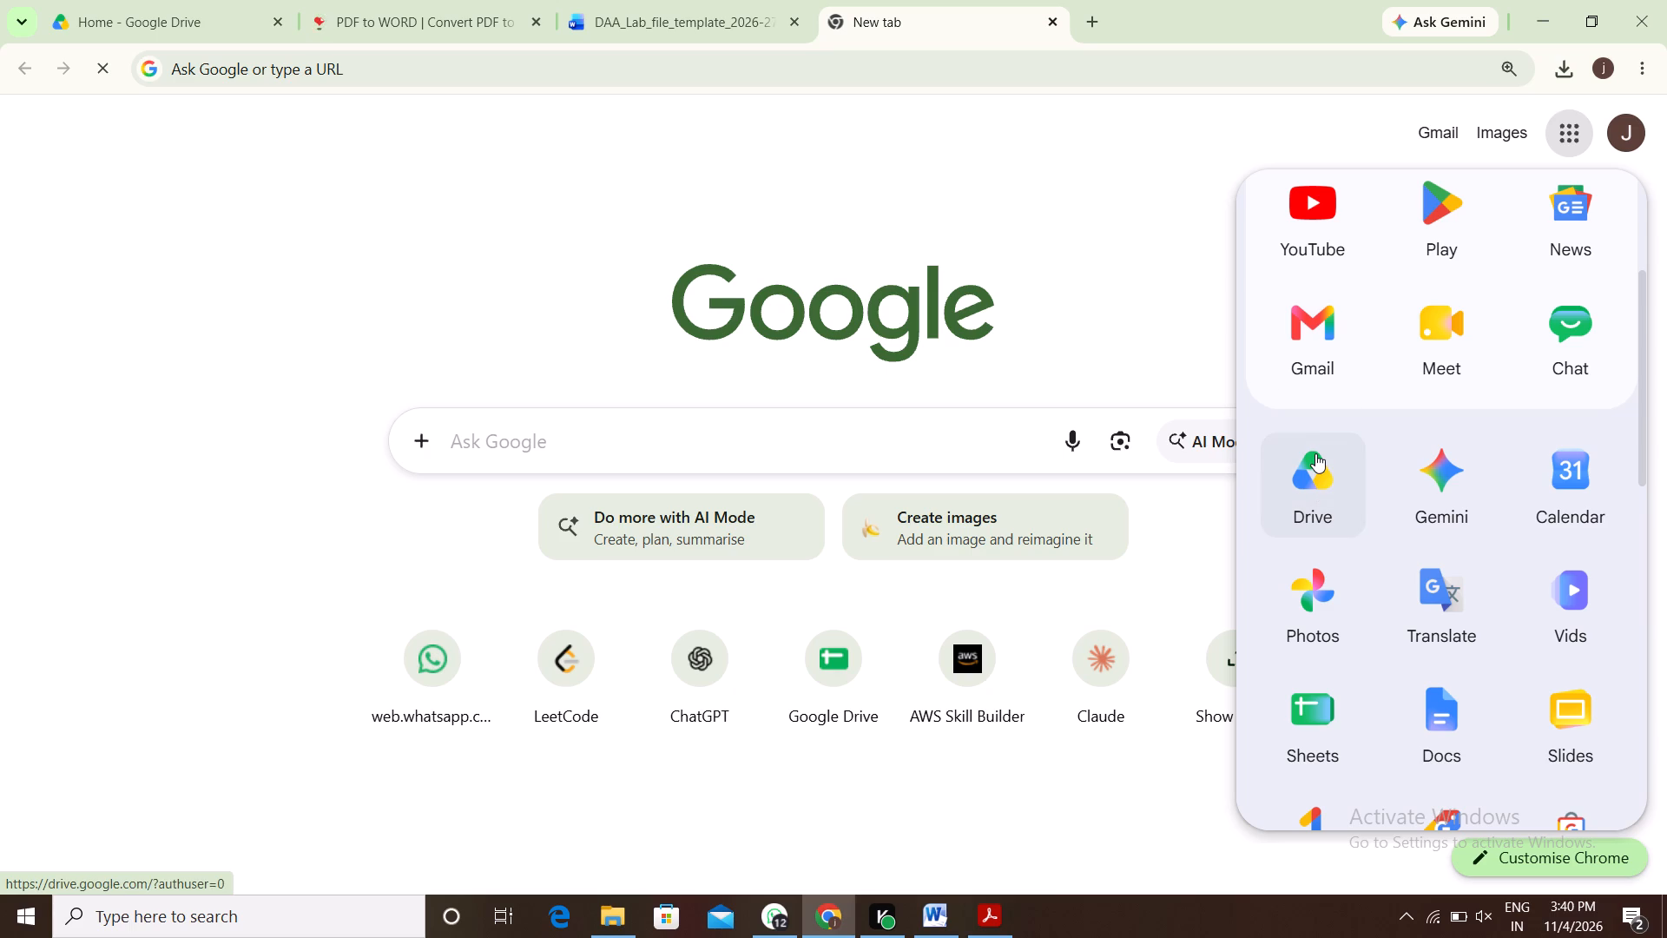
double_click(1315, 453)
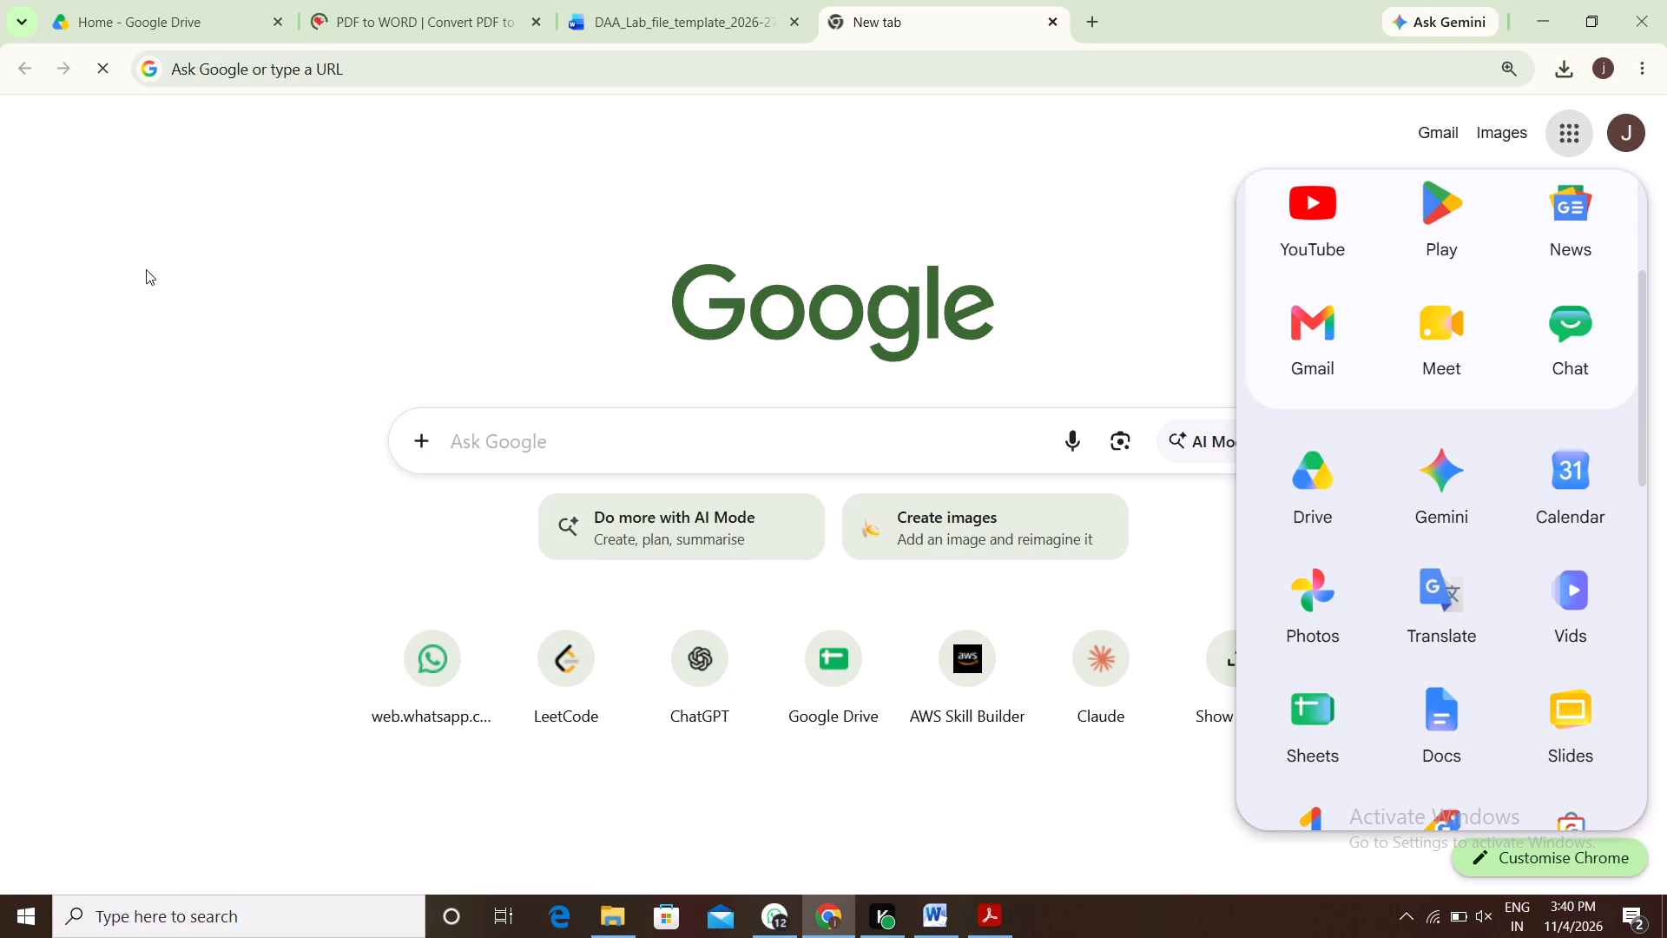
left_click(141, 273)
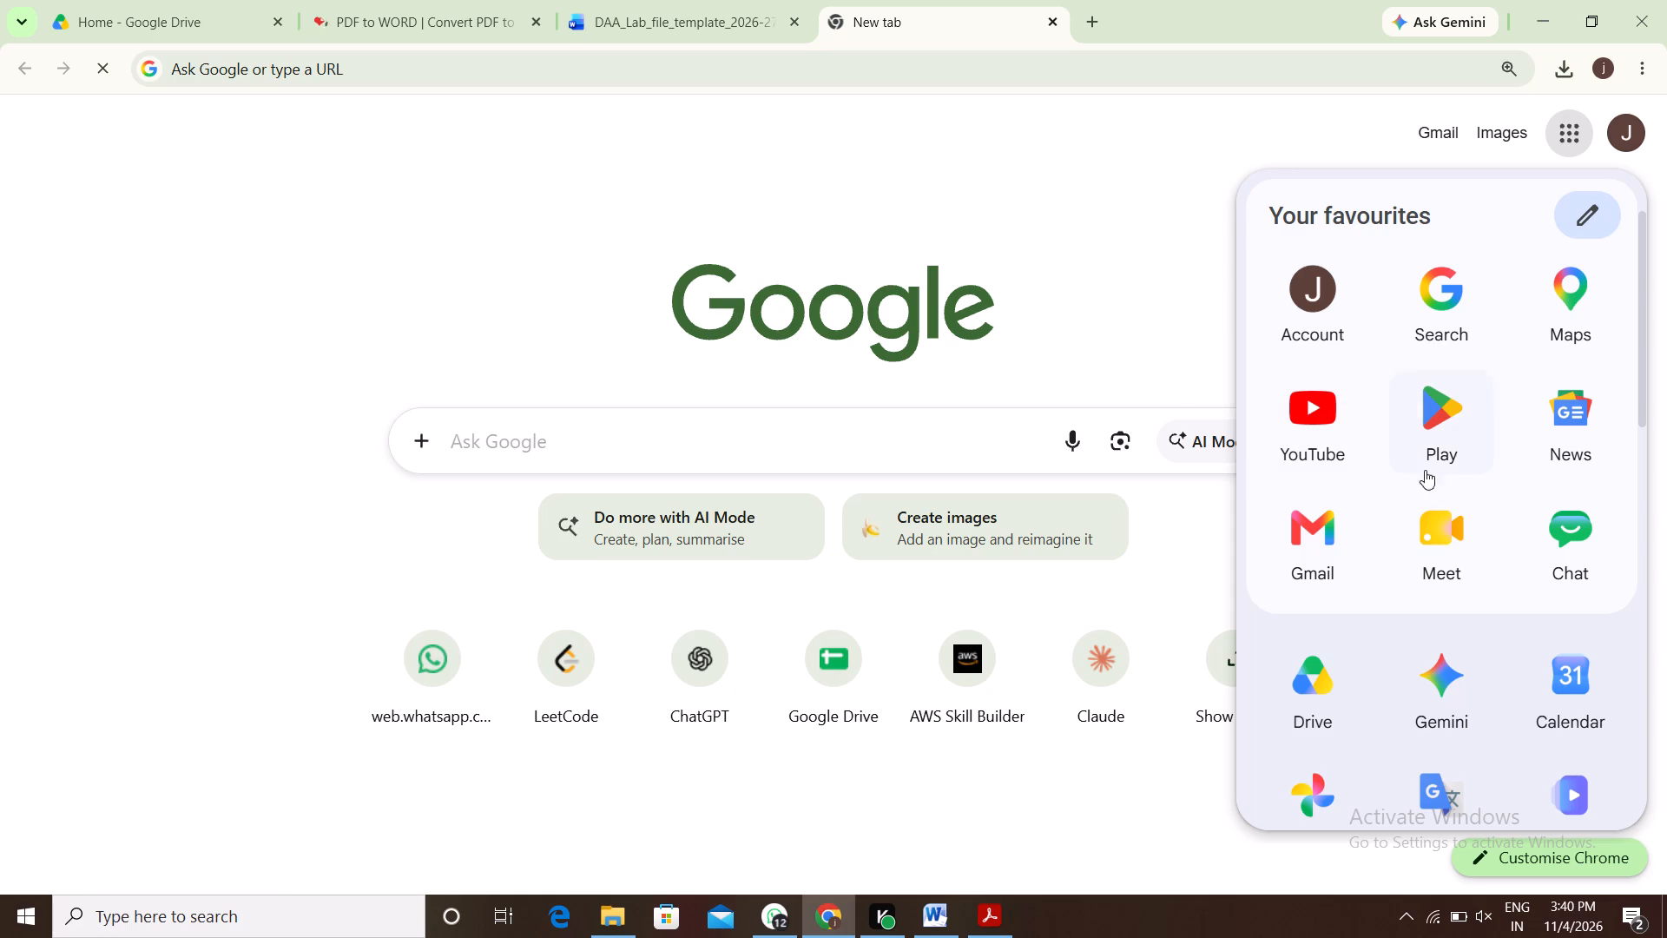
double_click(1315, 692)
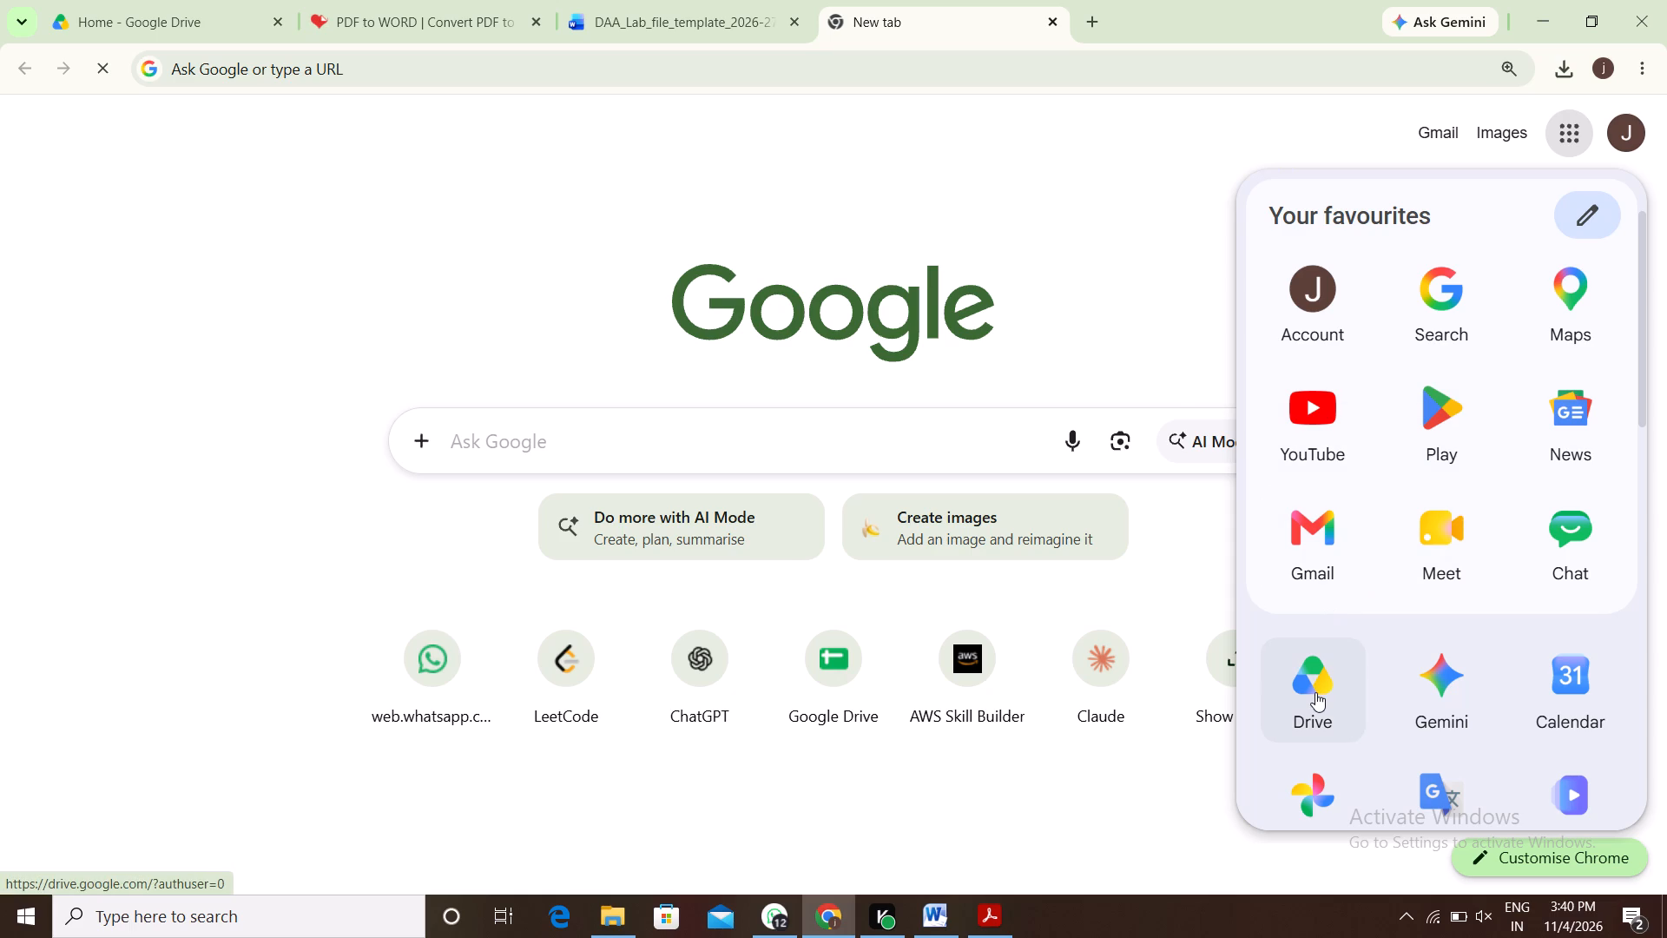
double_click(1315, 692)
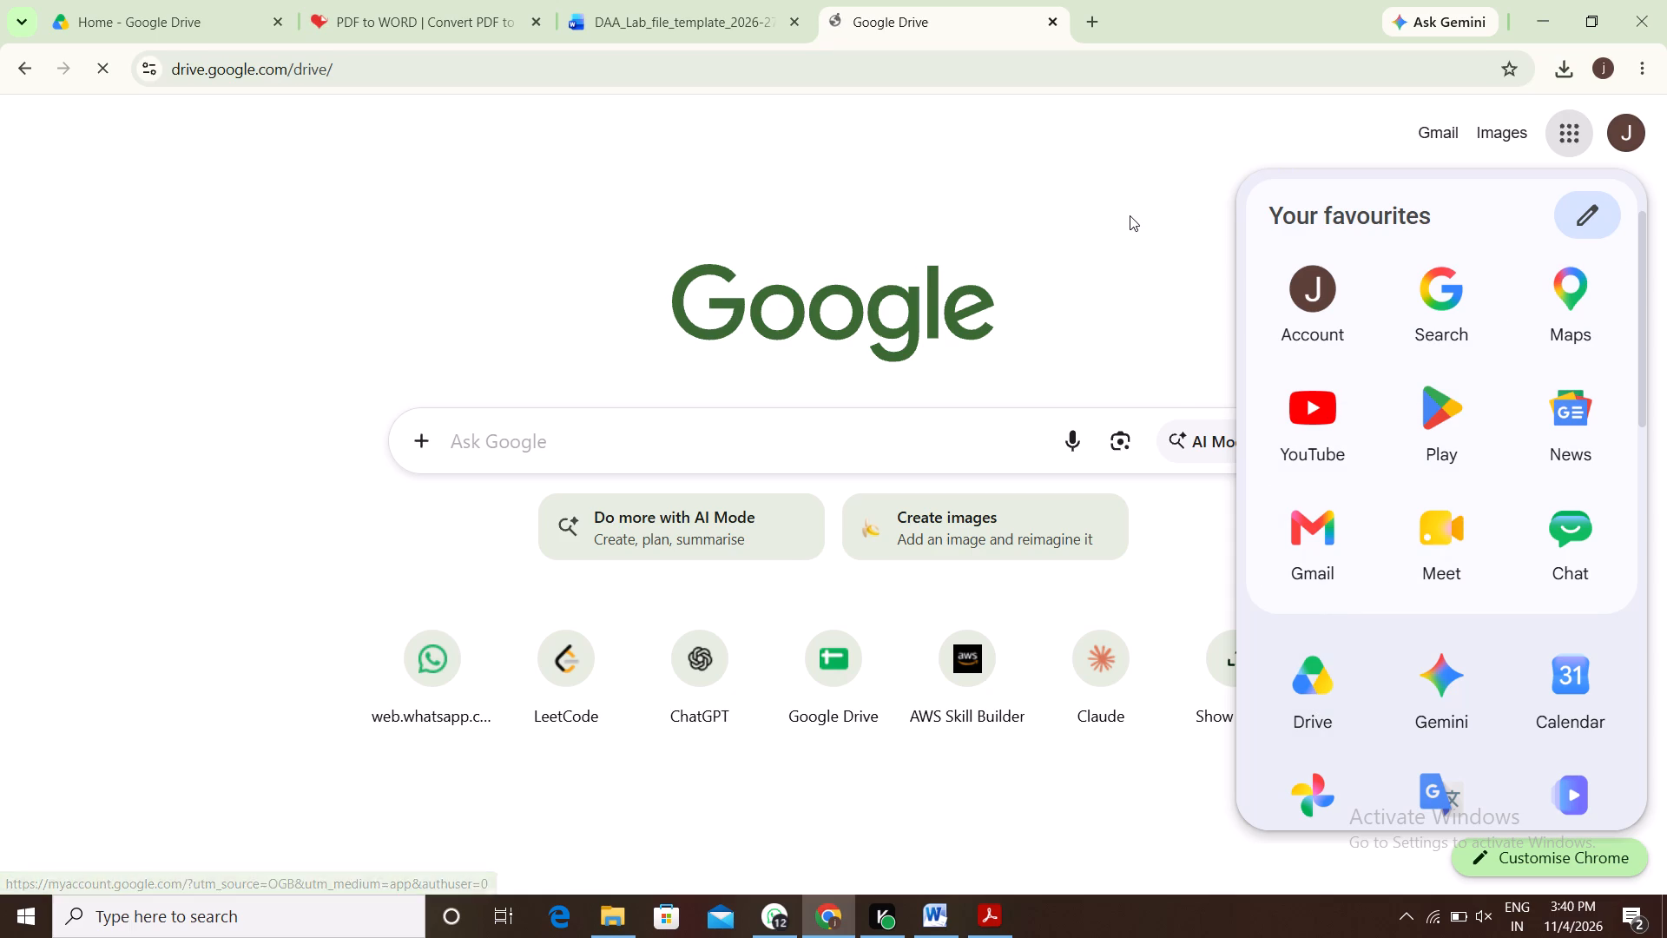
left_click(1130, 215)
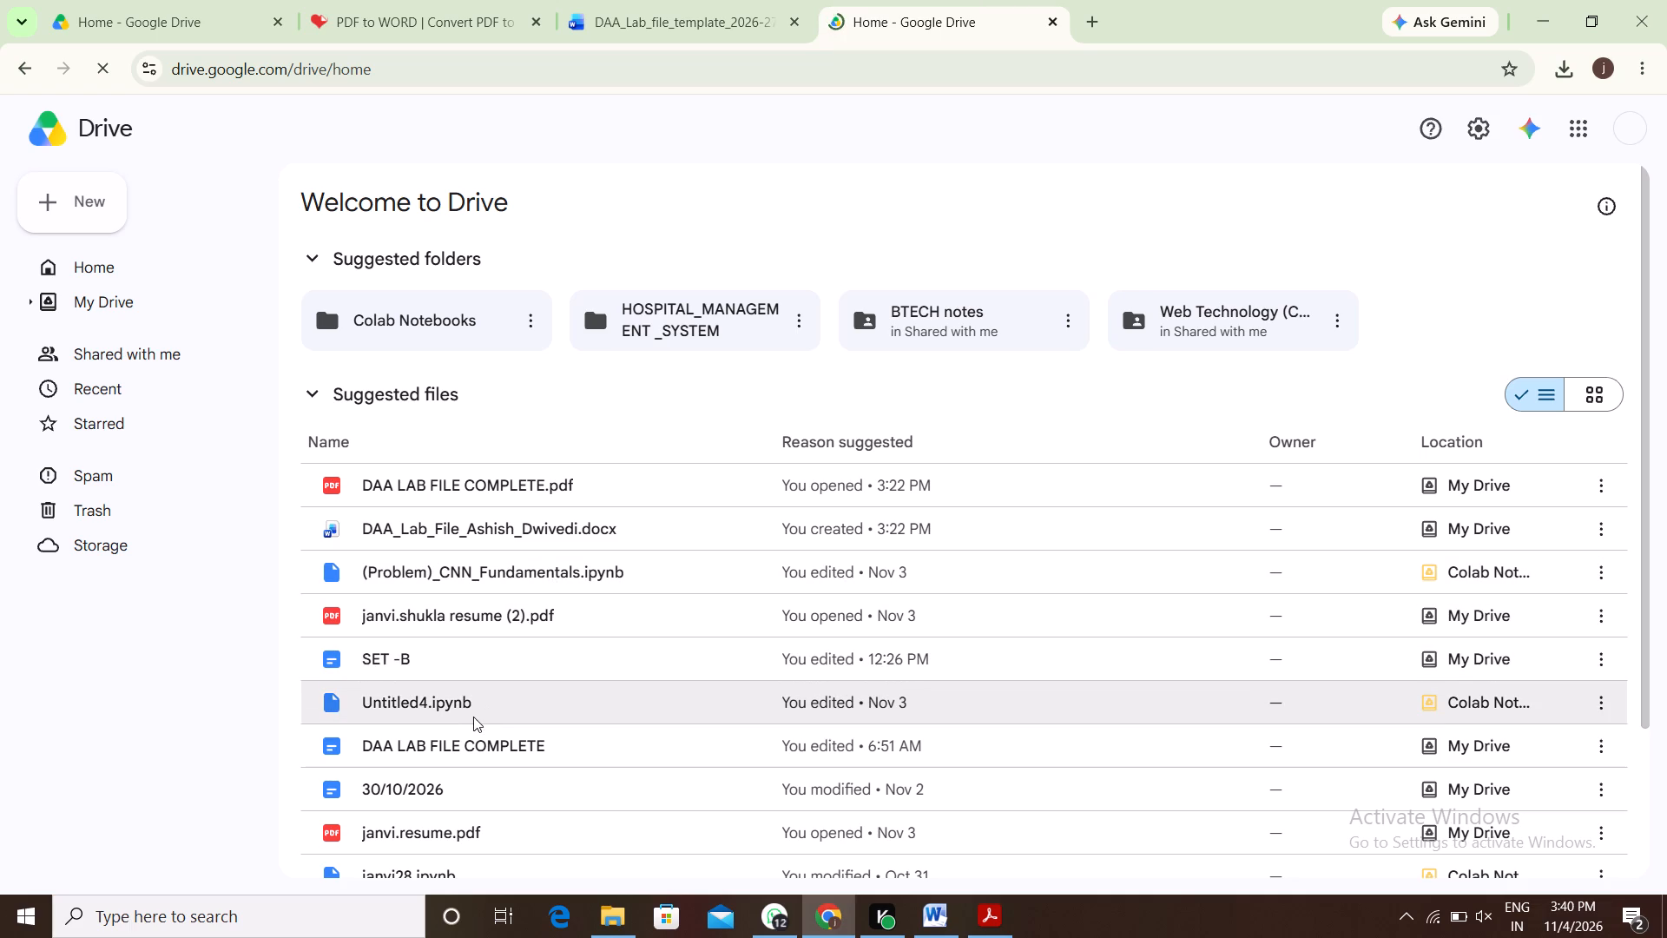
Open the DAA LAB FILE COMPLETE Google Docs document from the suggested files.
double_click(465, 737)
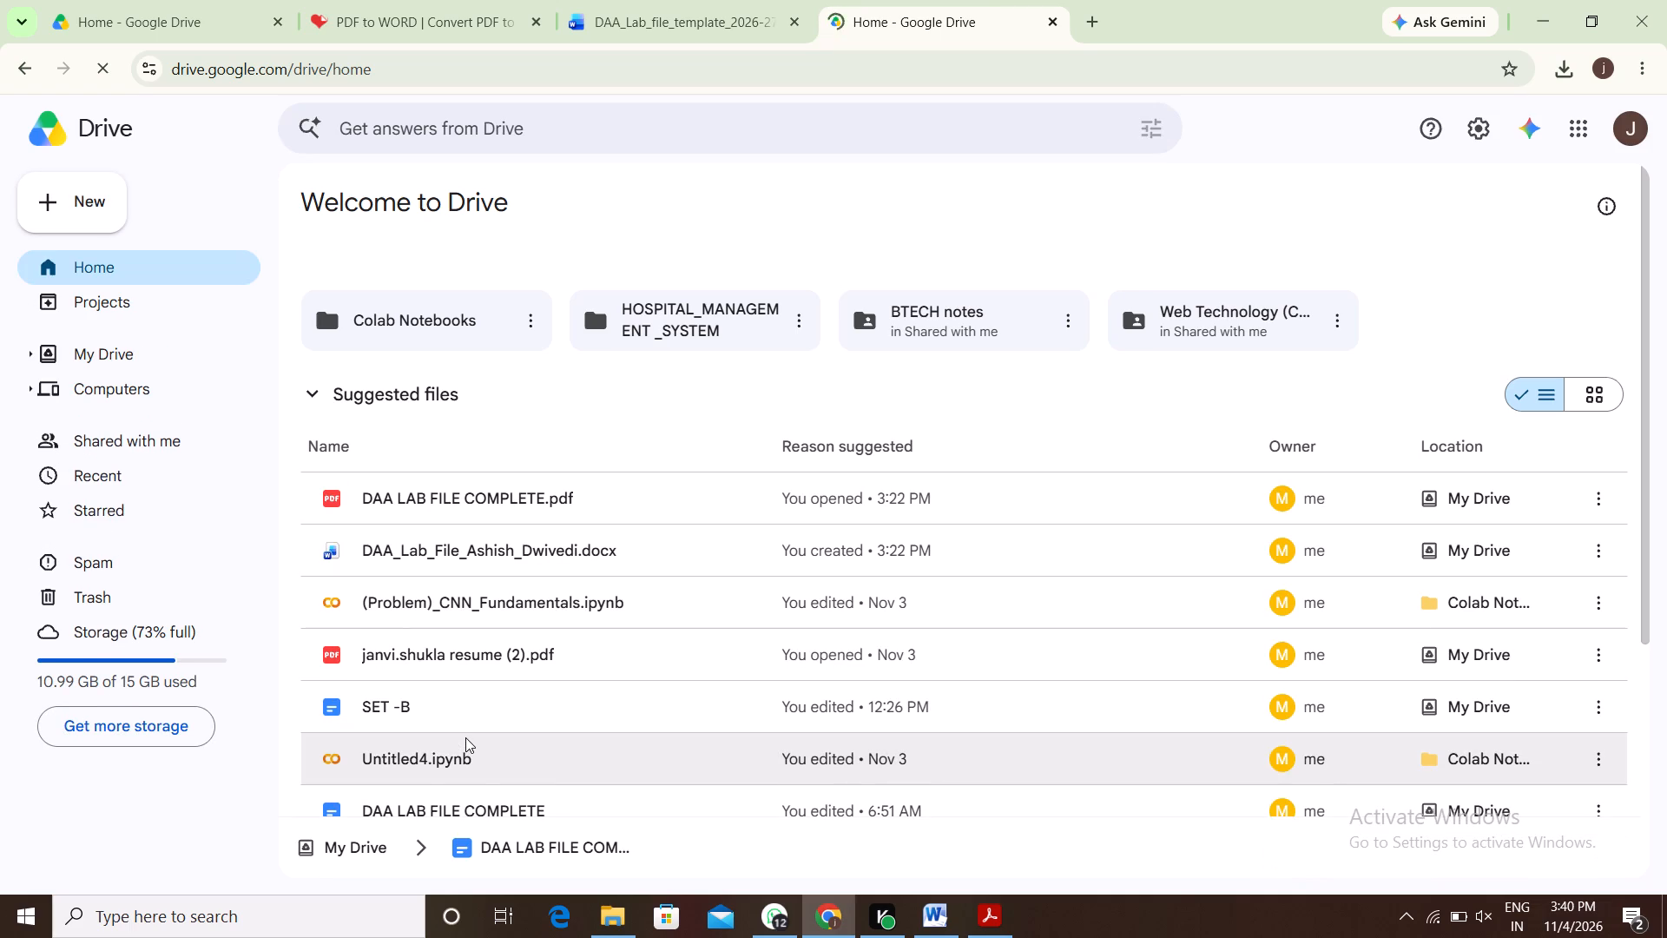
double_click(497, 796)
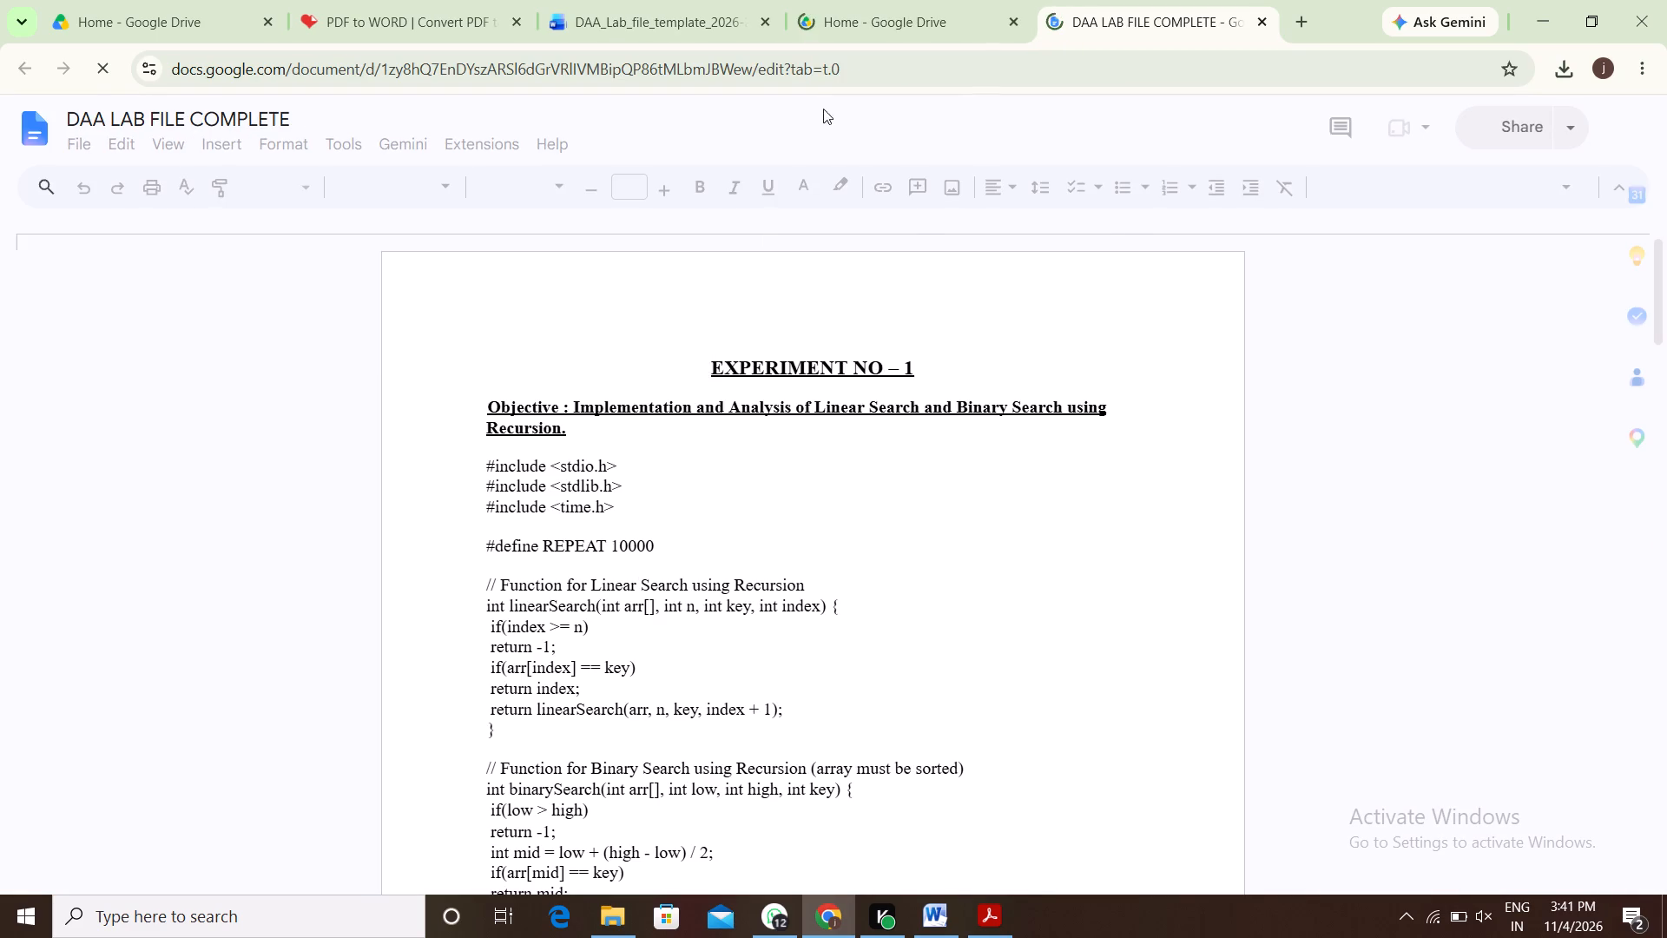
Return to Google Drive and upload the Word file DAA_Lab_file_template_2026-27 from the Downloads folder.
left_click(848, 5)
scroll(688, 452, "down", 1)
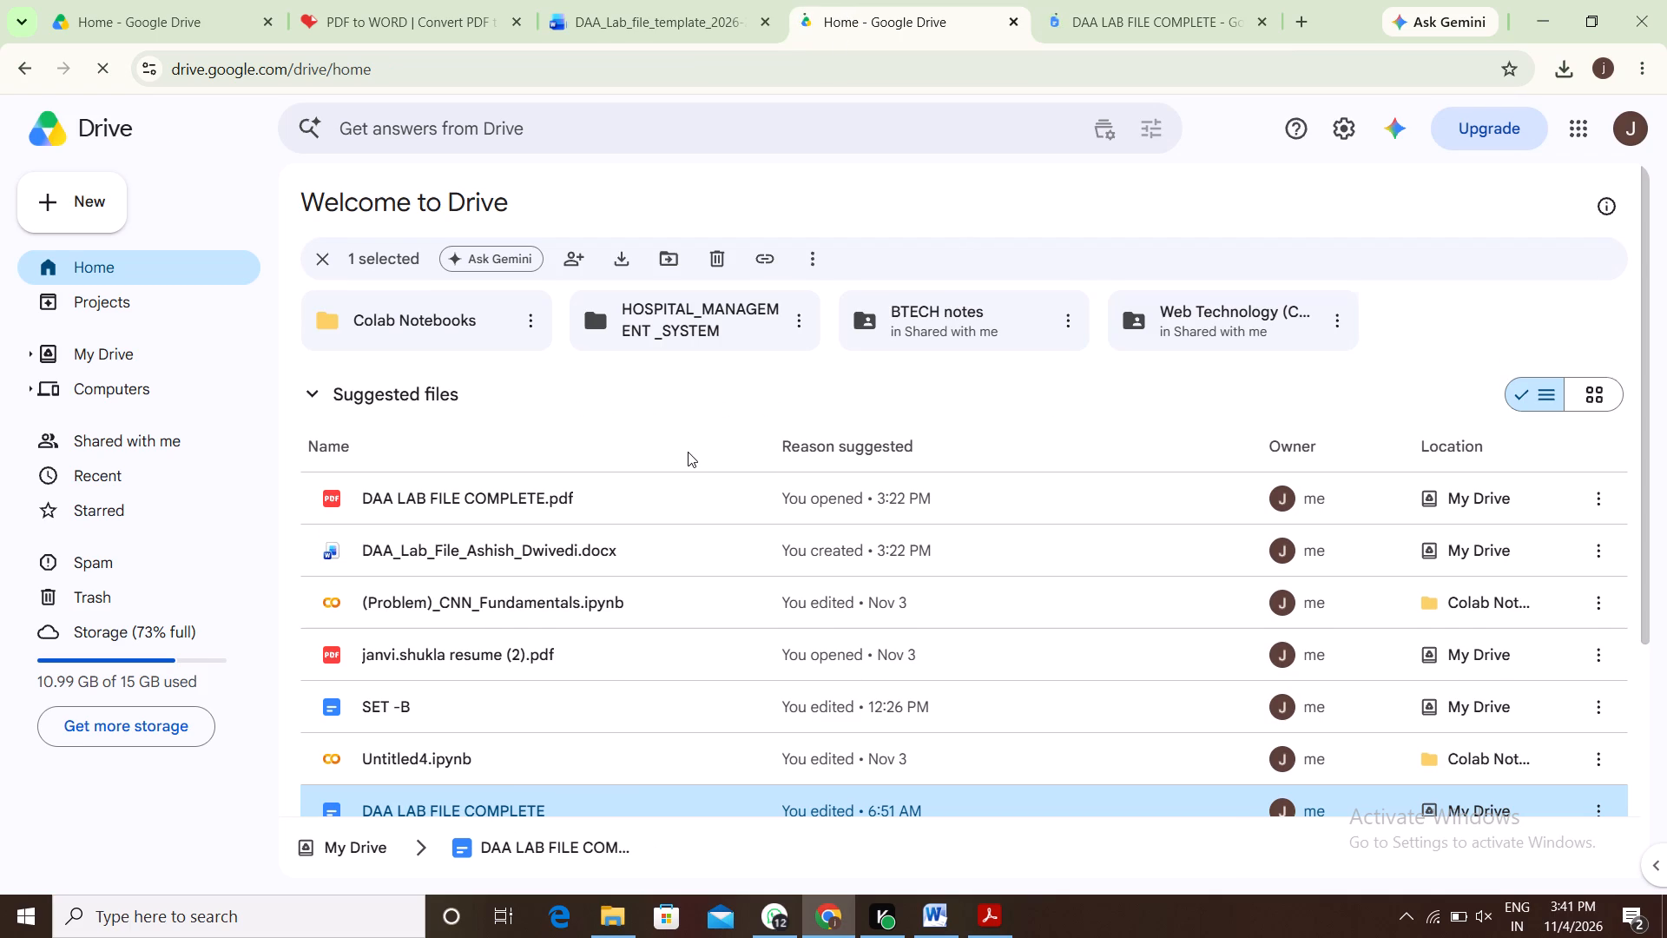
scroll(688, 452, "down", 1)
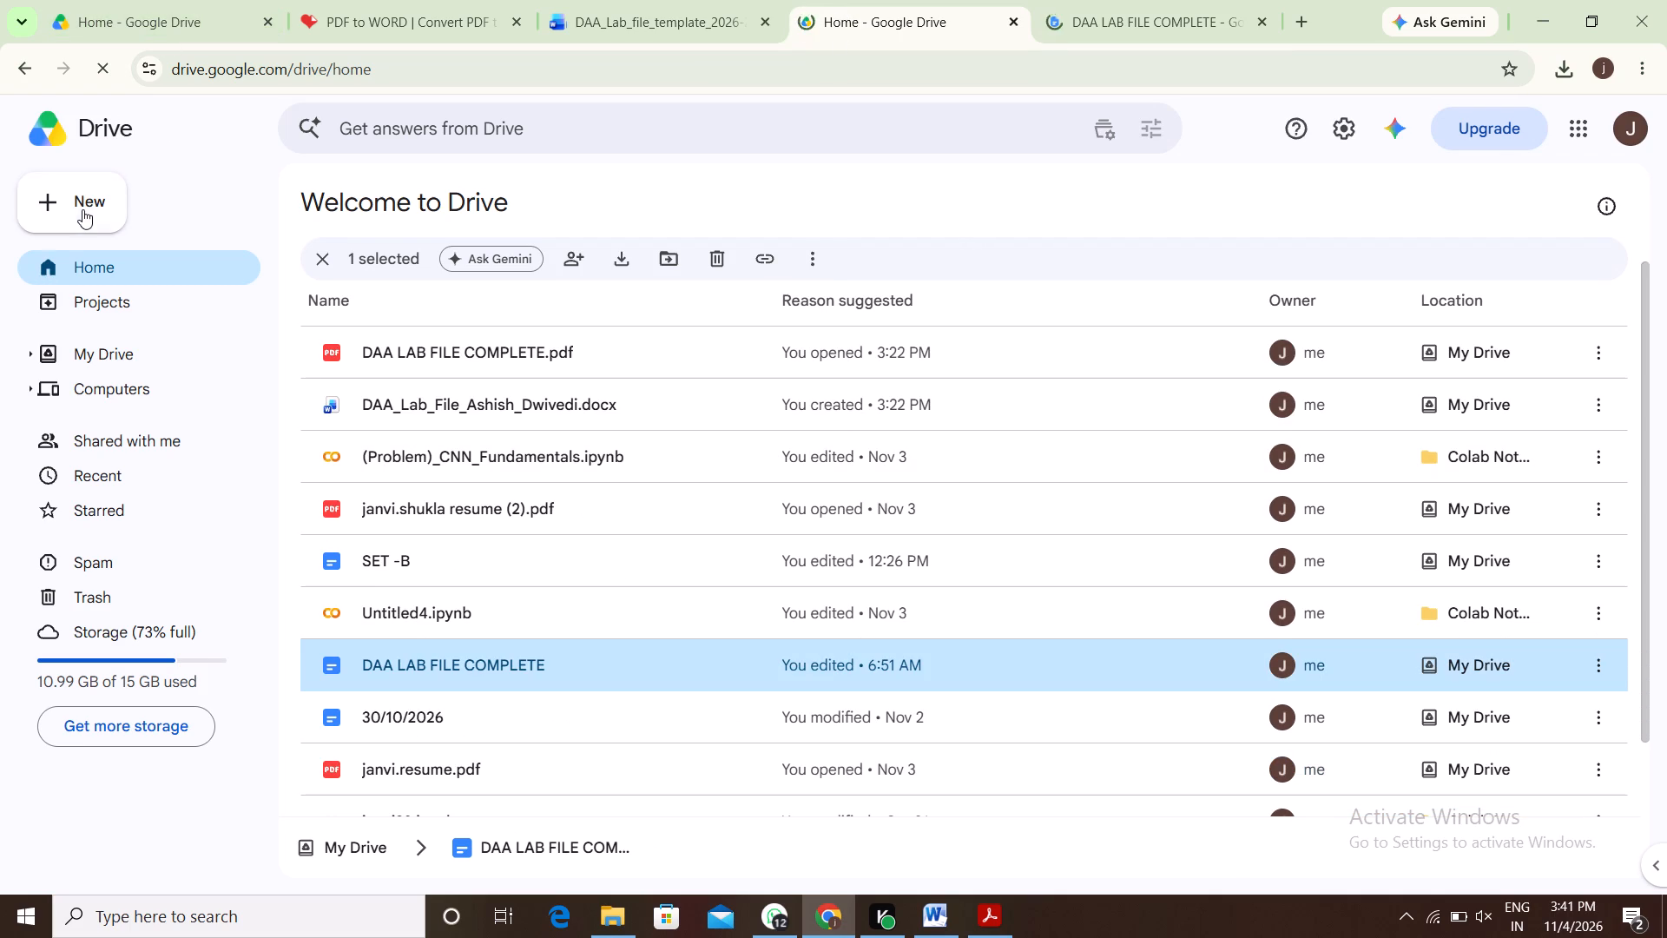
left_click(82, 209)
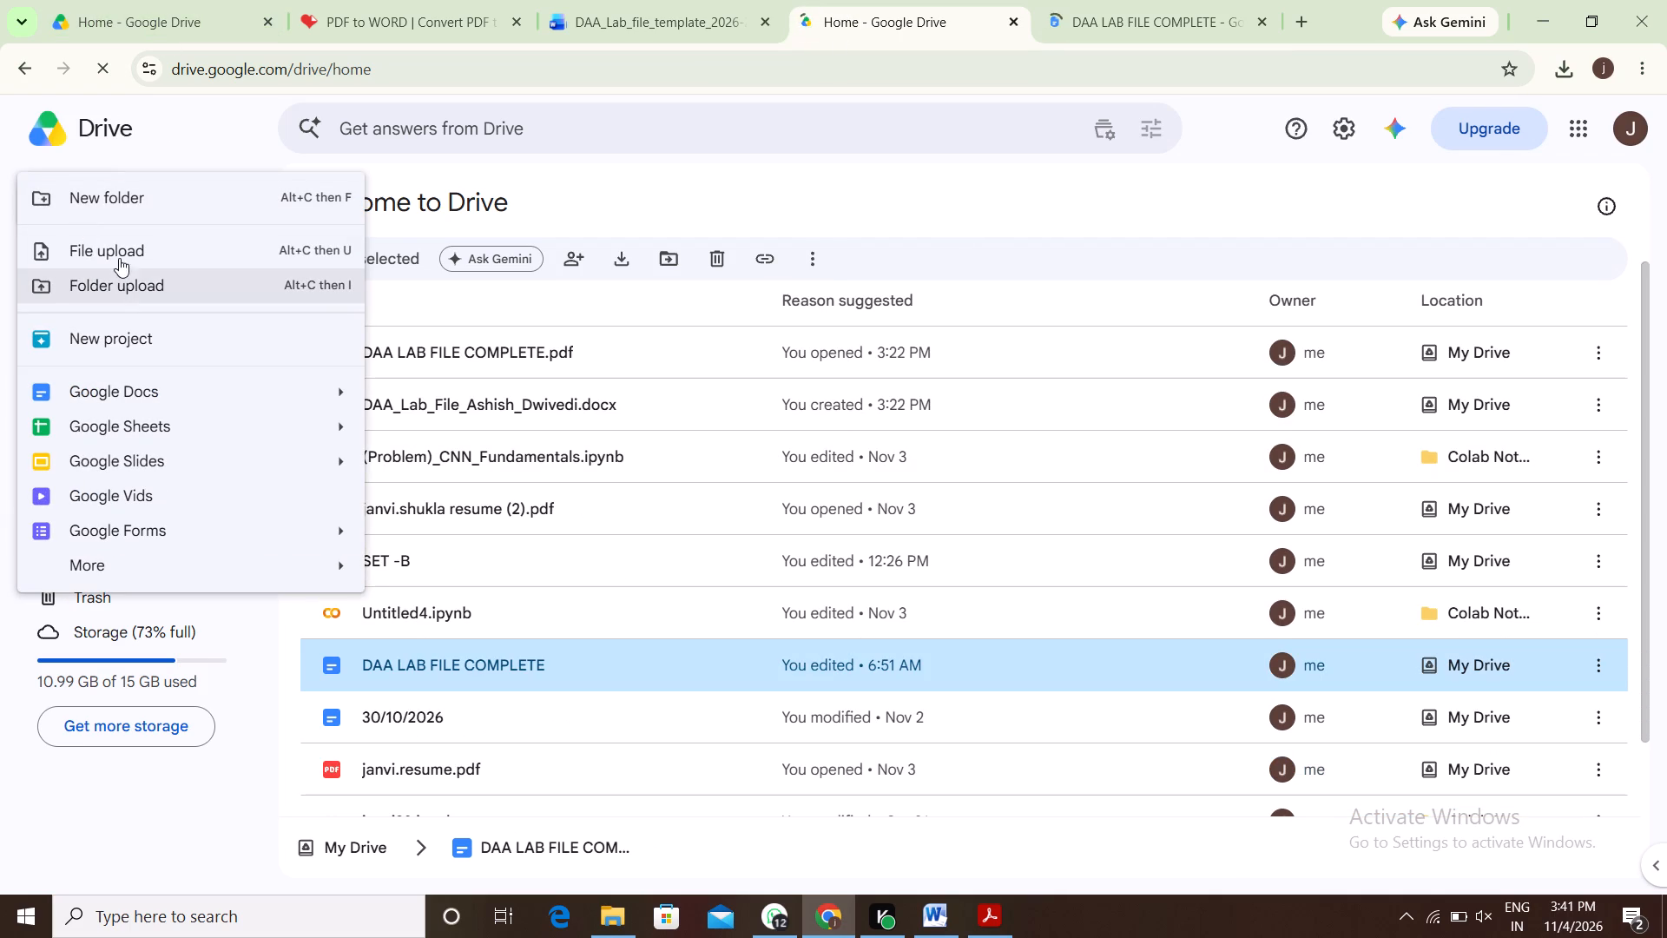
left_click(120, 251)
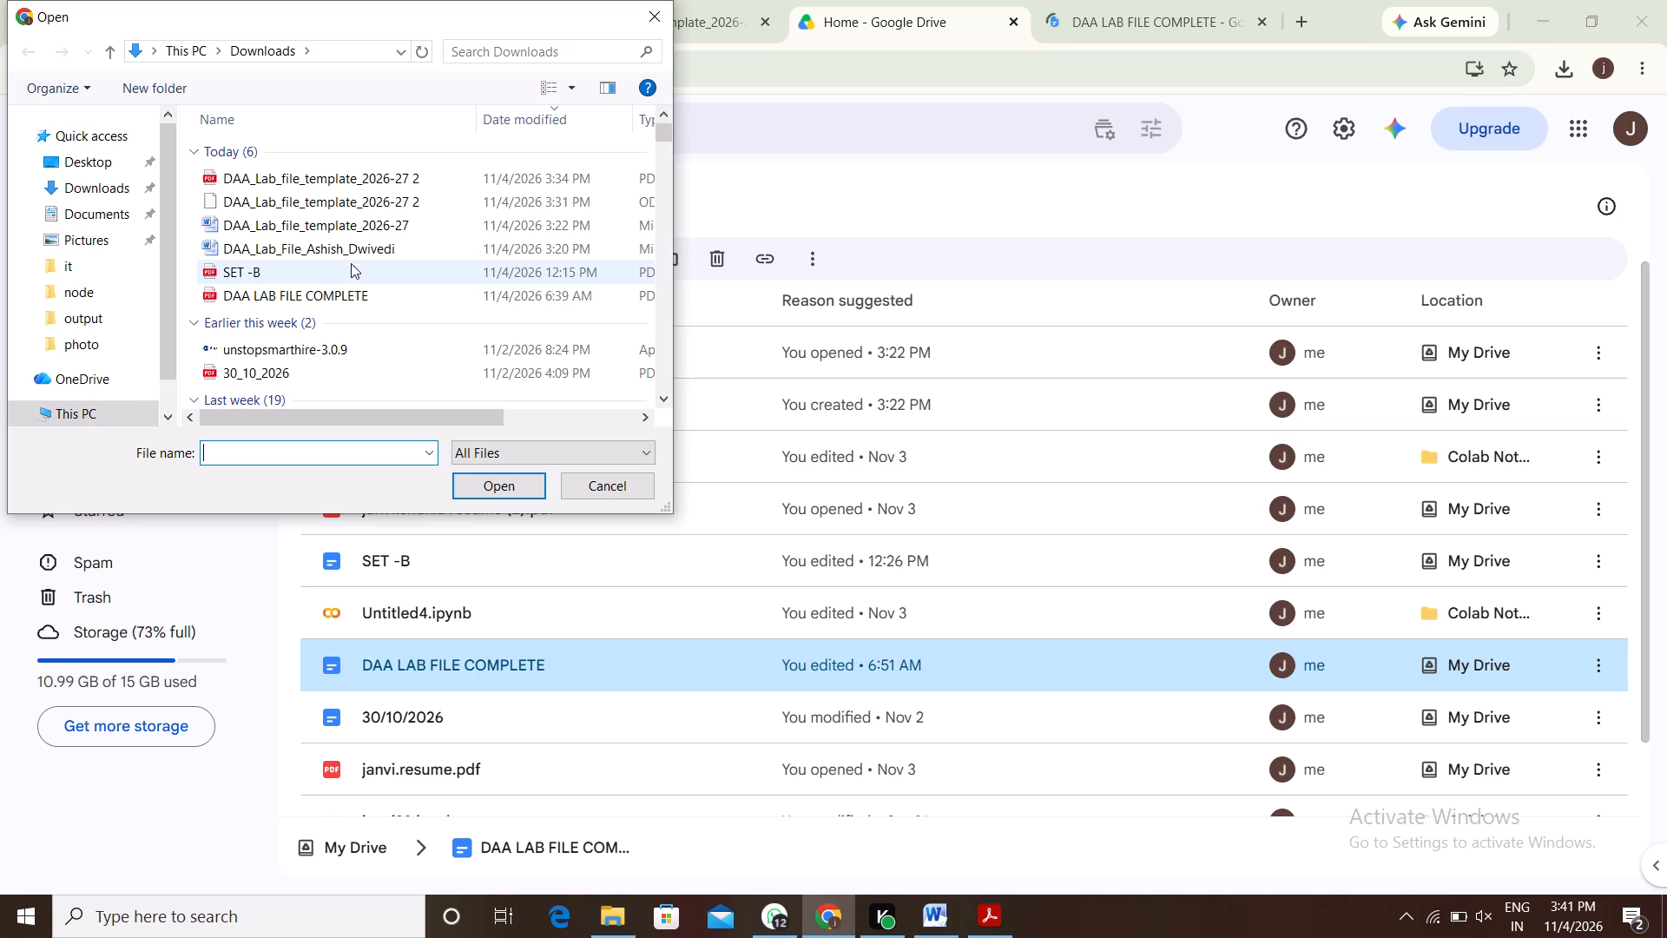
left_click(361, 232)
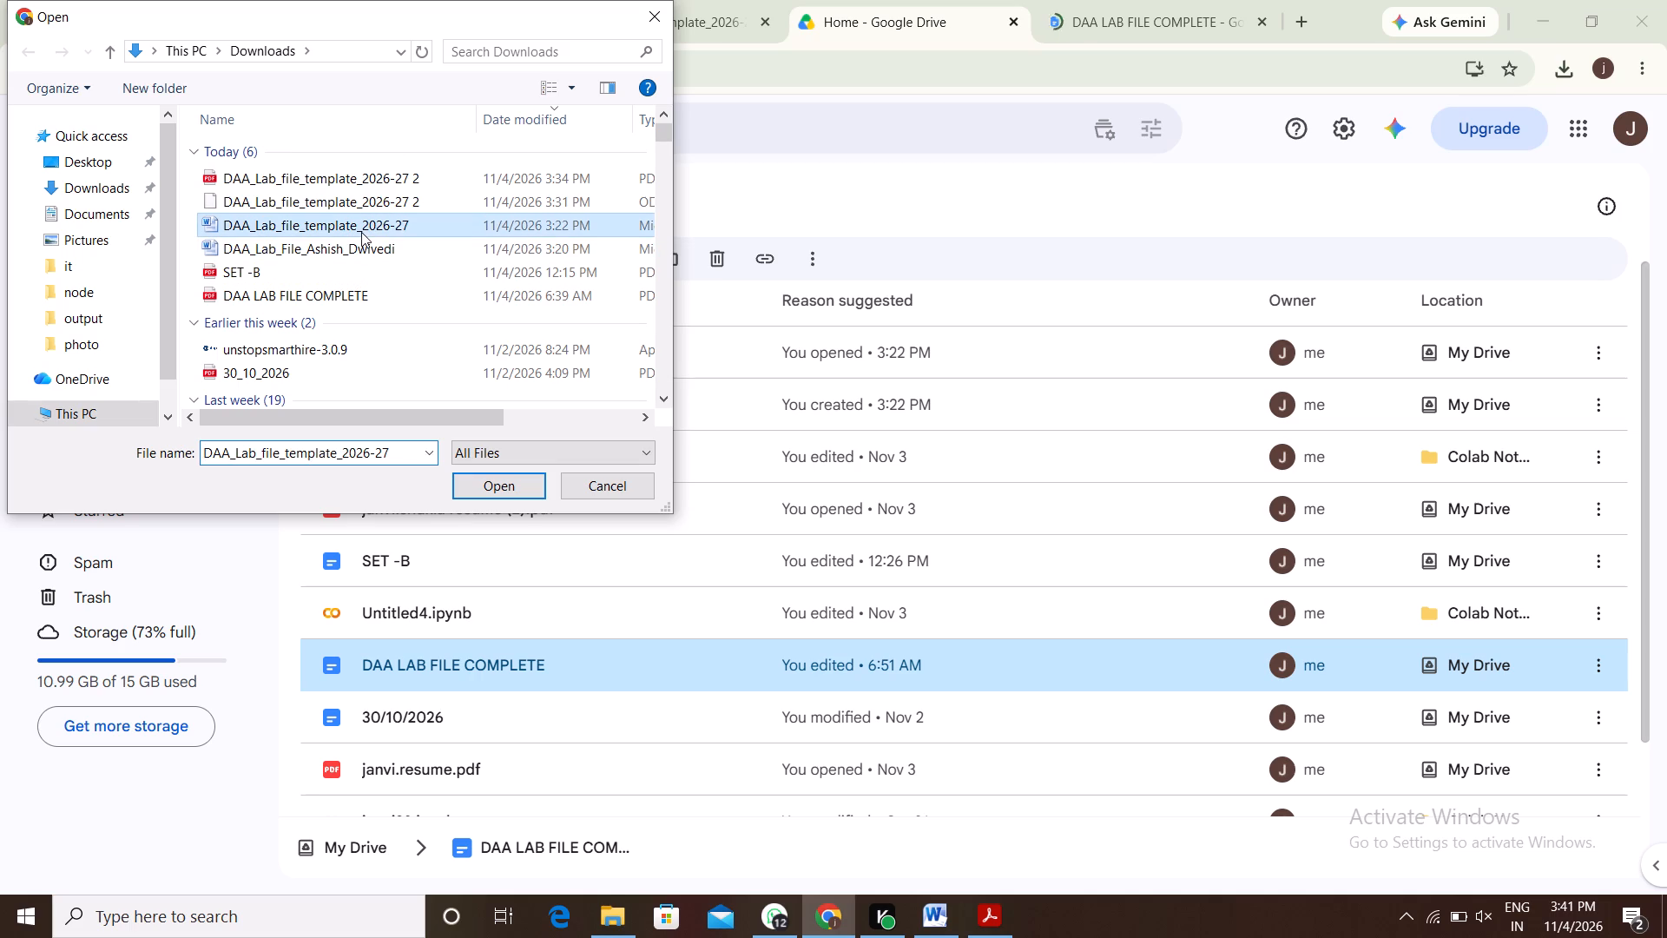
left_click(361, 232)
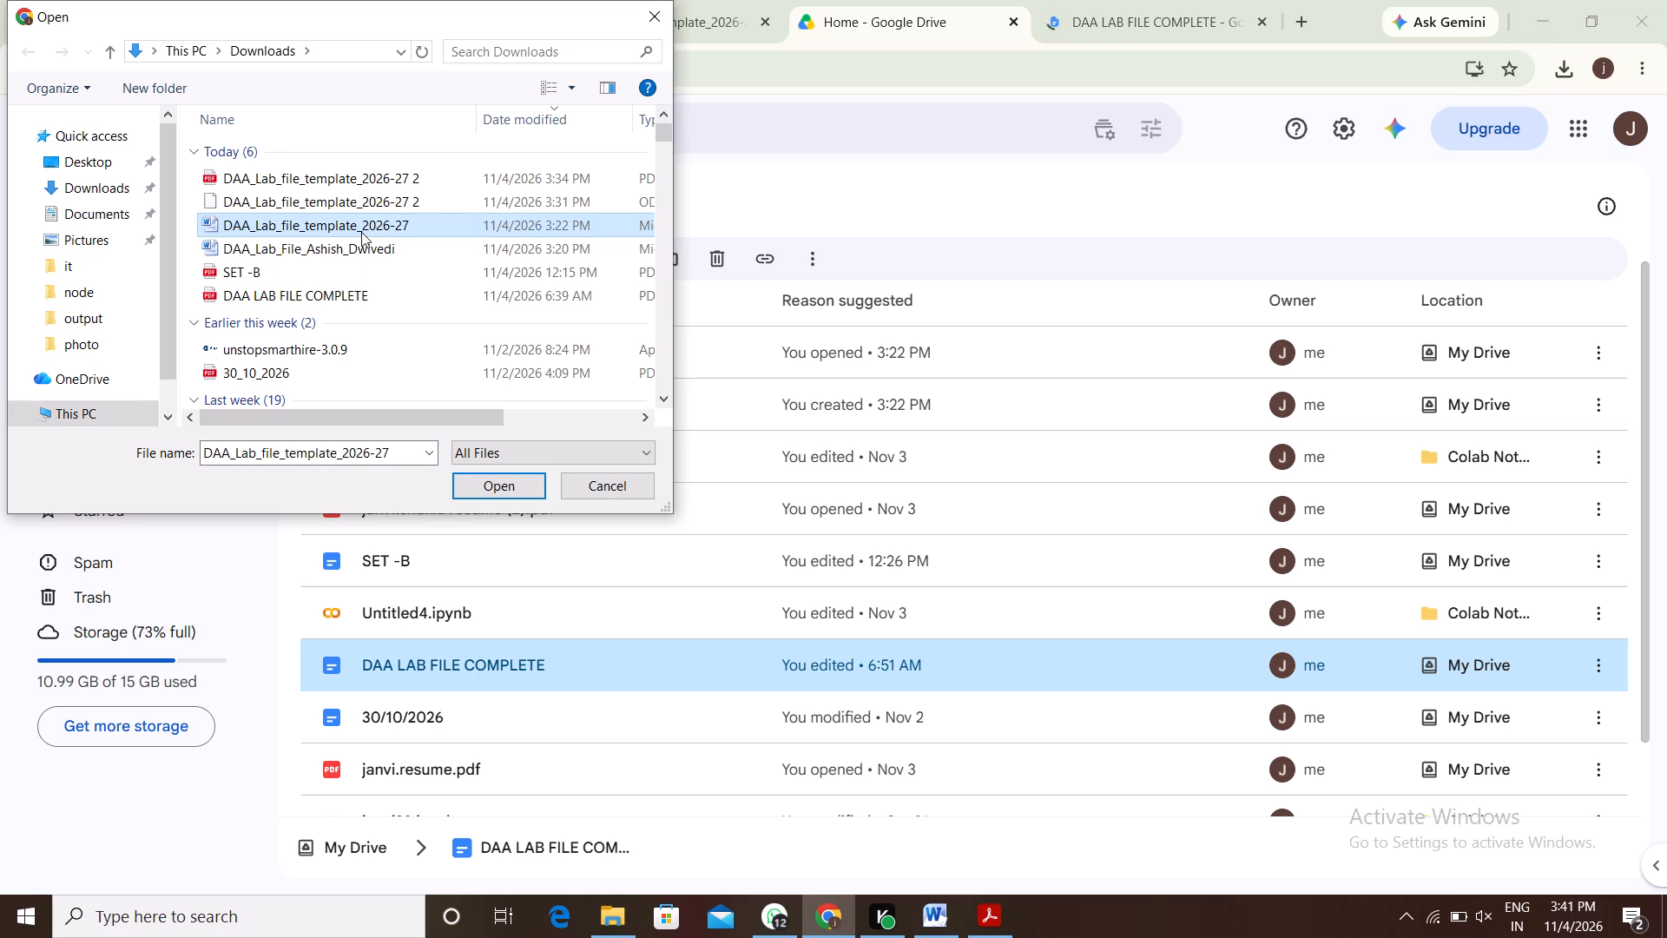
left_click(484, 479)
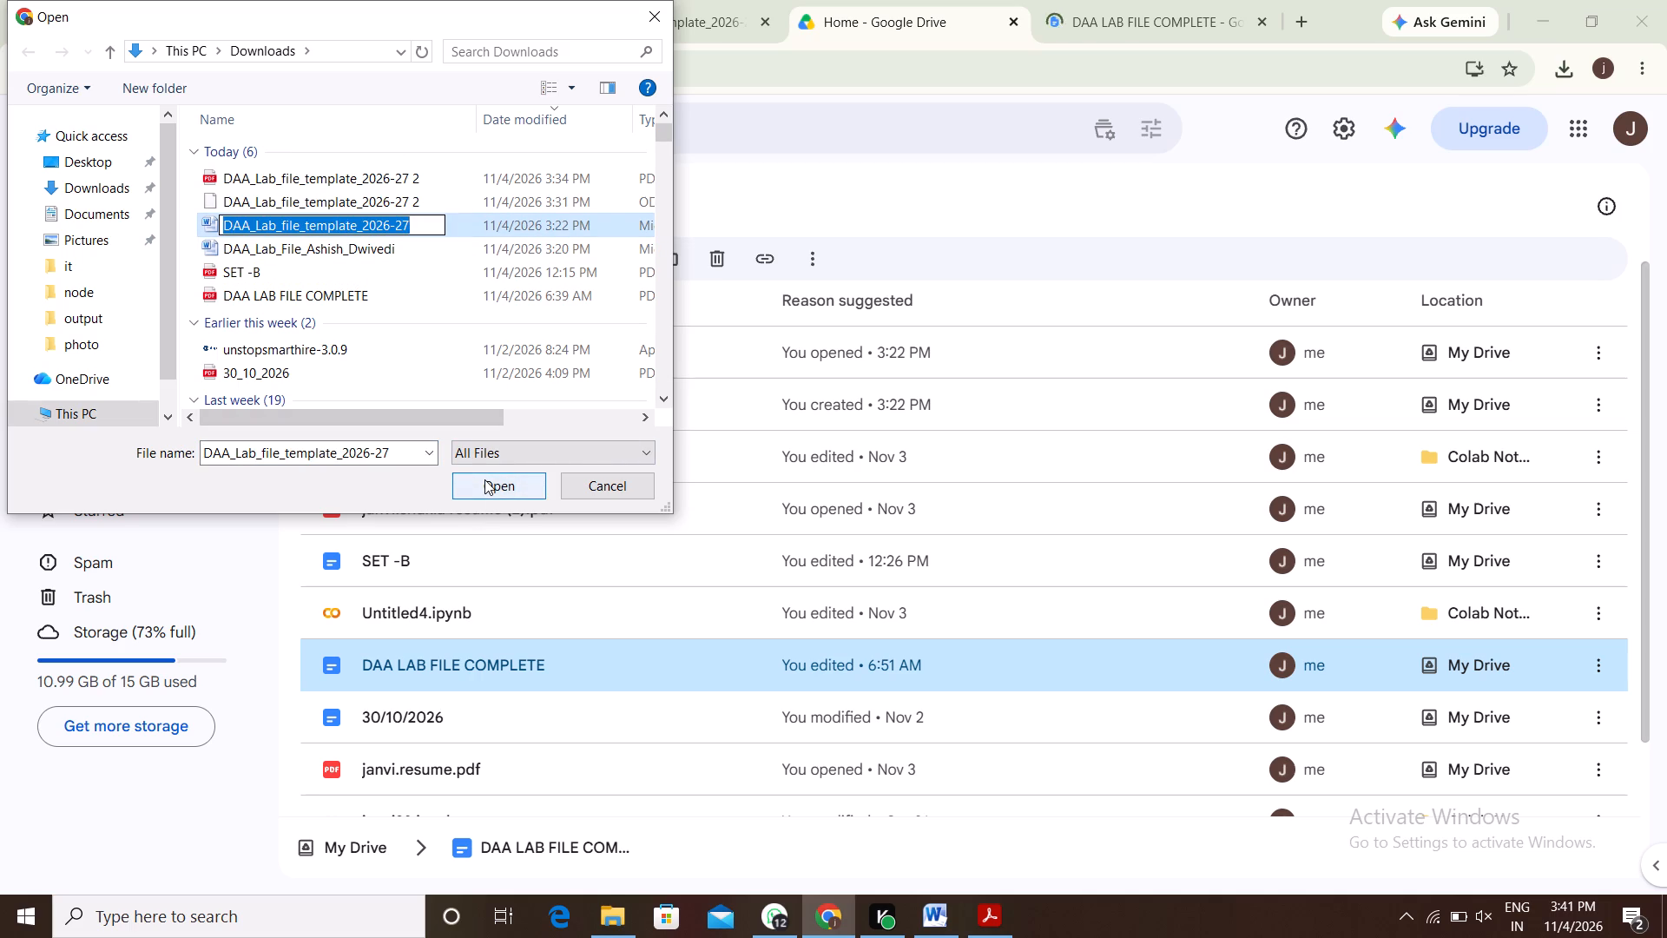
left_click(484, 479)
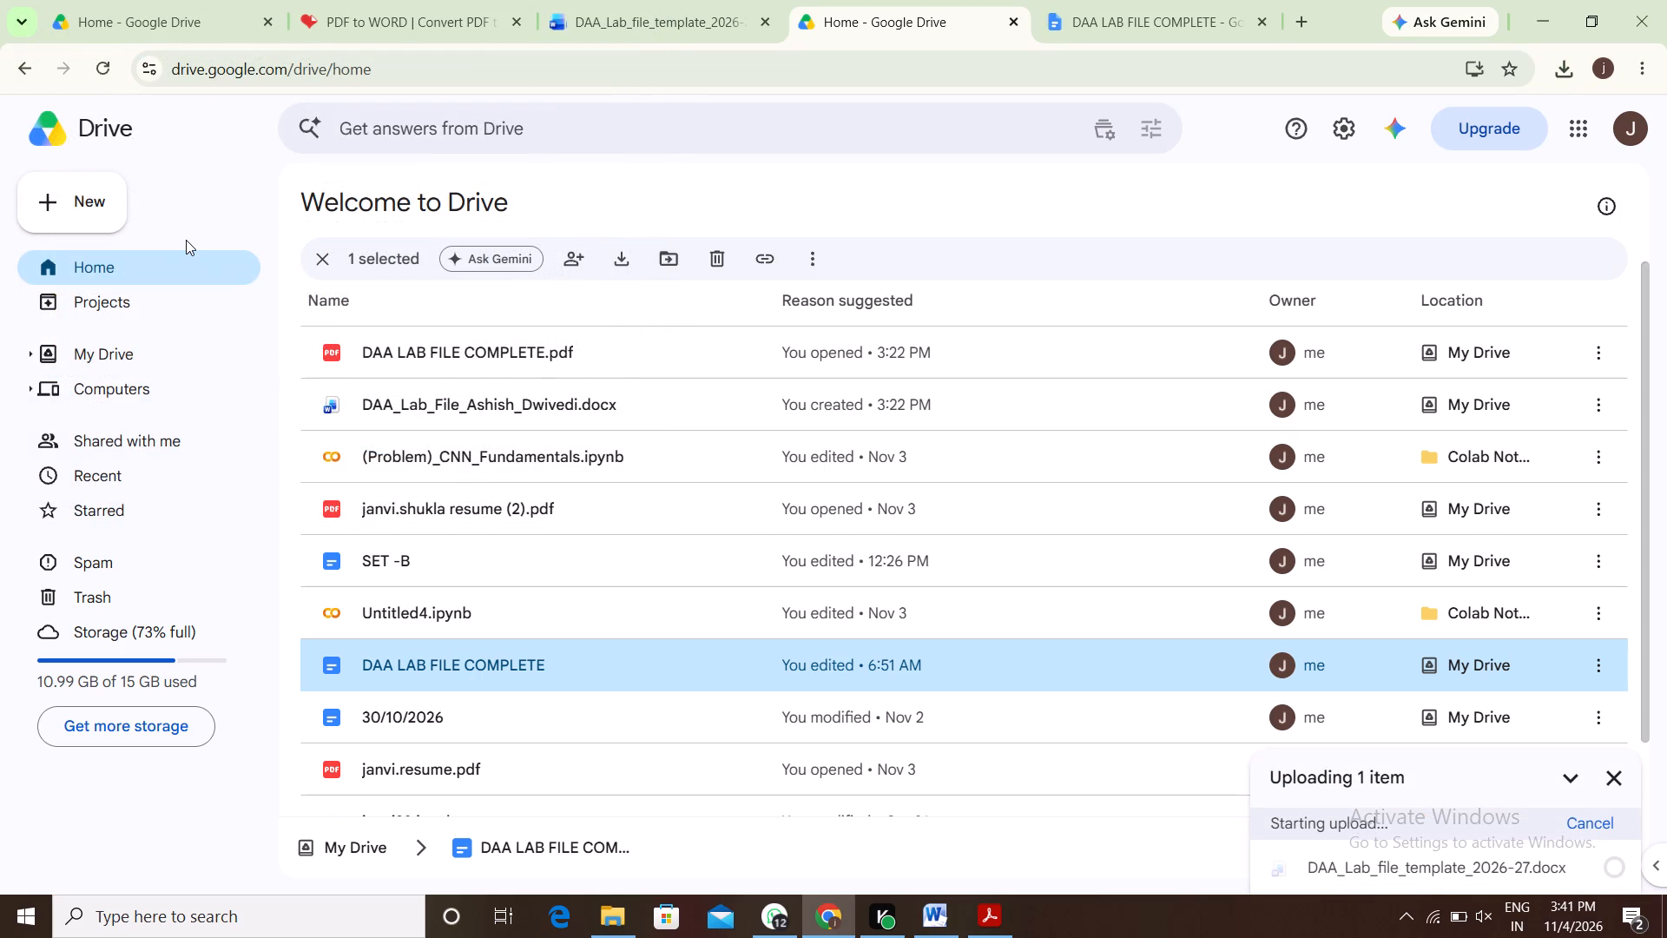
Refresh Google Drive and open the uploaded DAA_Lab_file_template_2026-27.docx, checking its cover page.
left_click(102, 74)
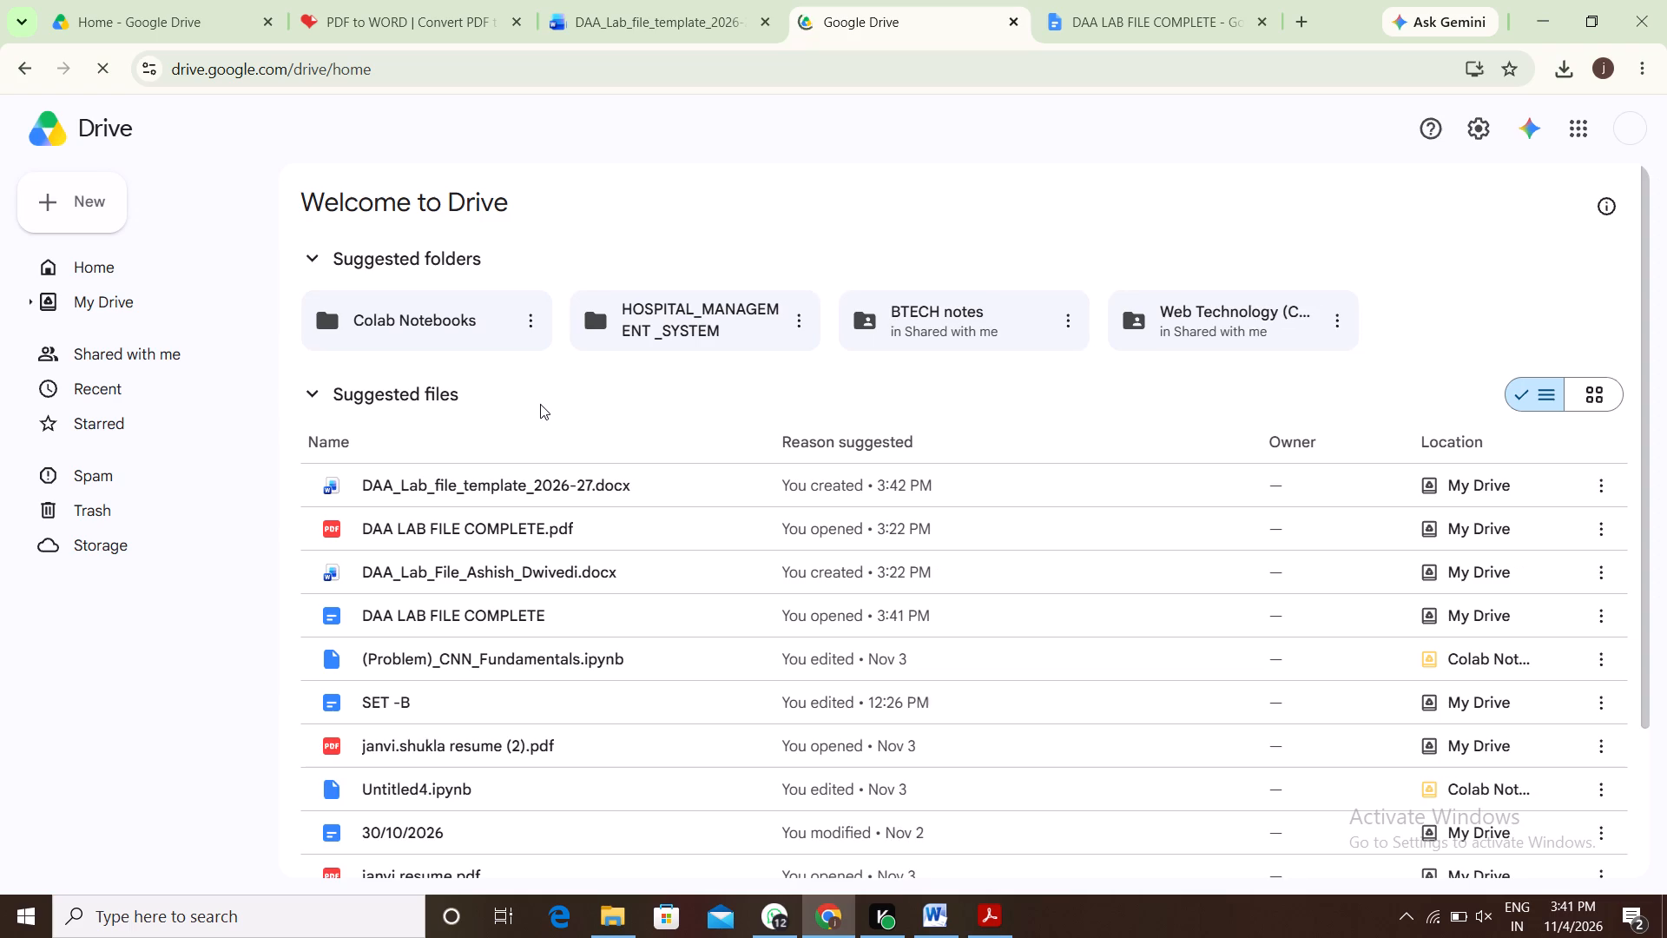
double_click(505, 474)
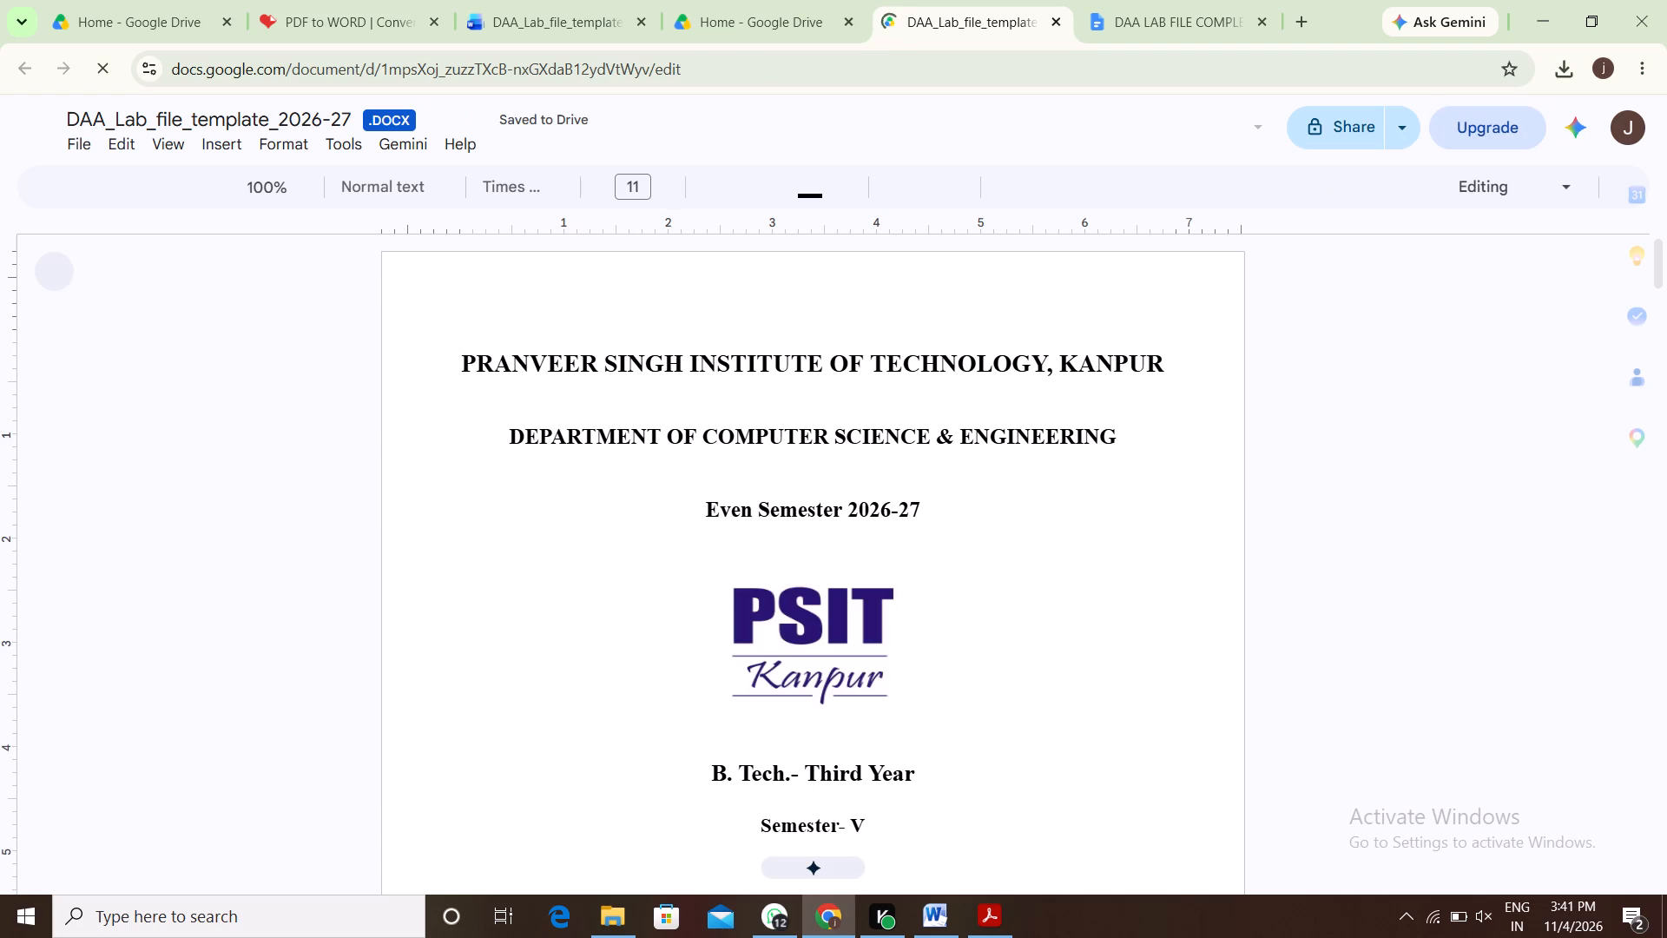
scroll(603, 521, "down", 5)
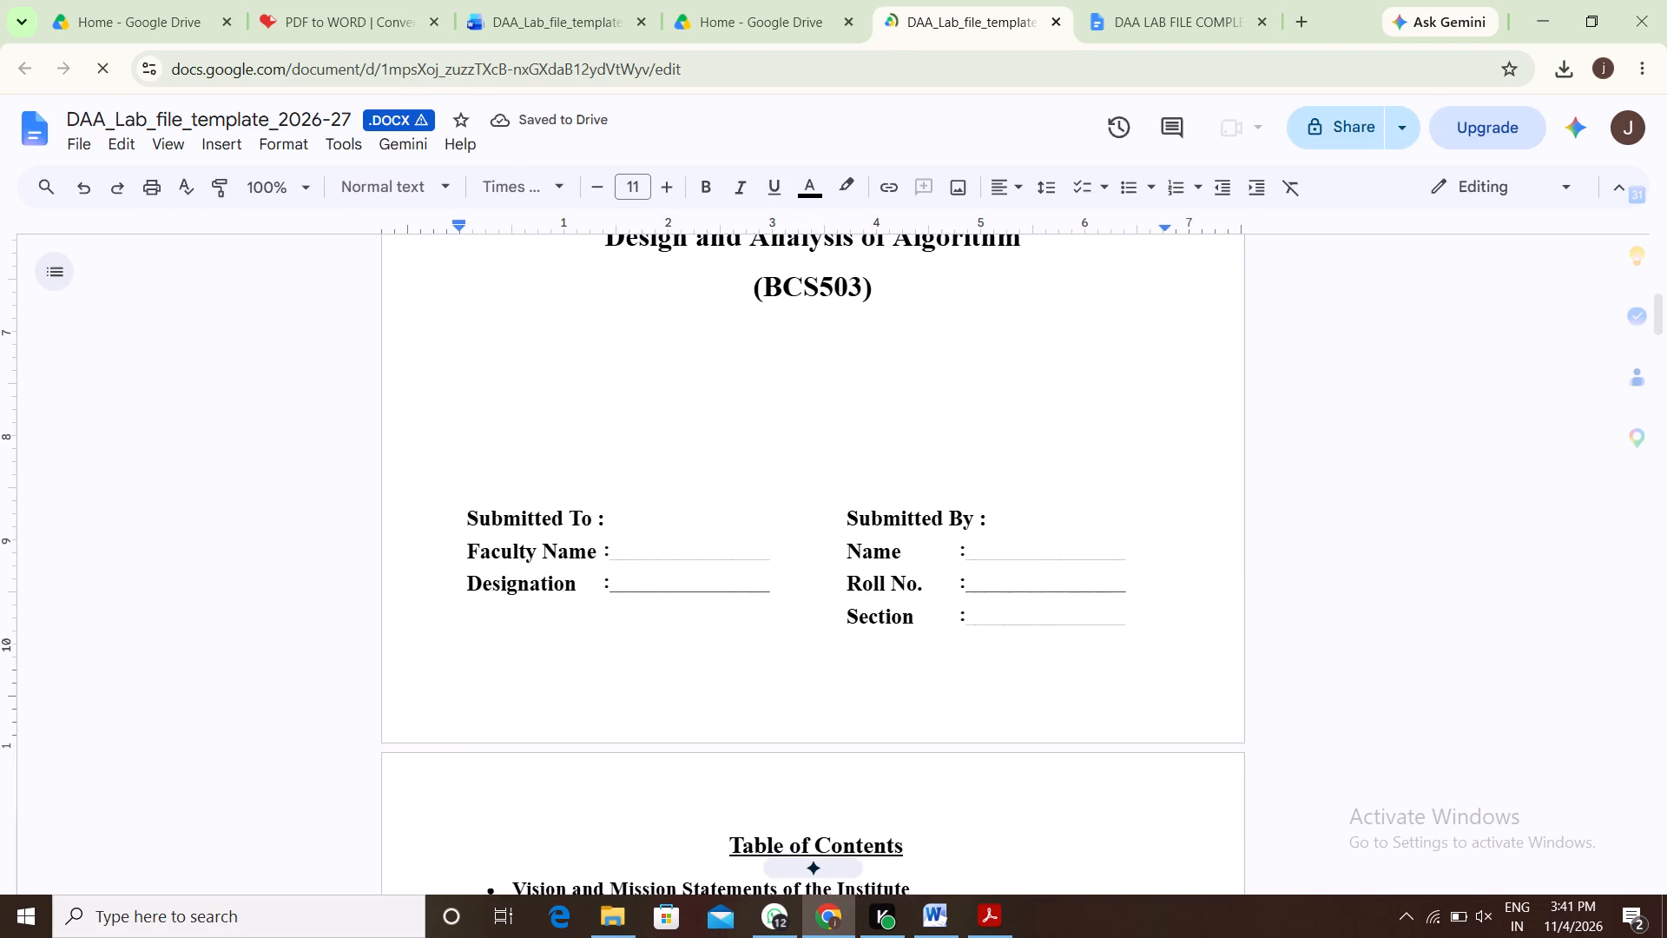
scroll(603, 521, "up", 5)
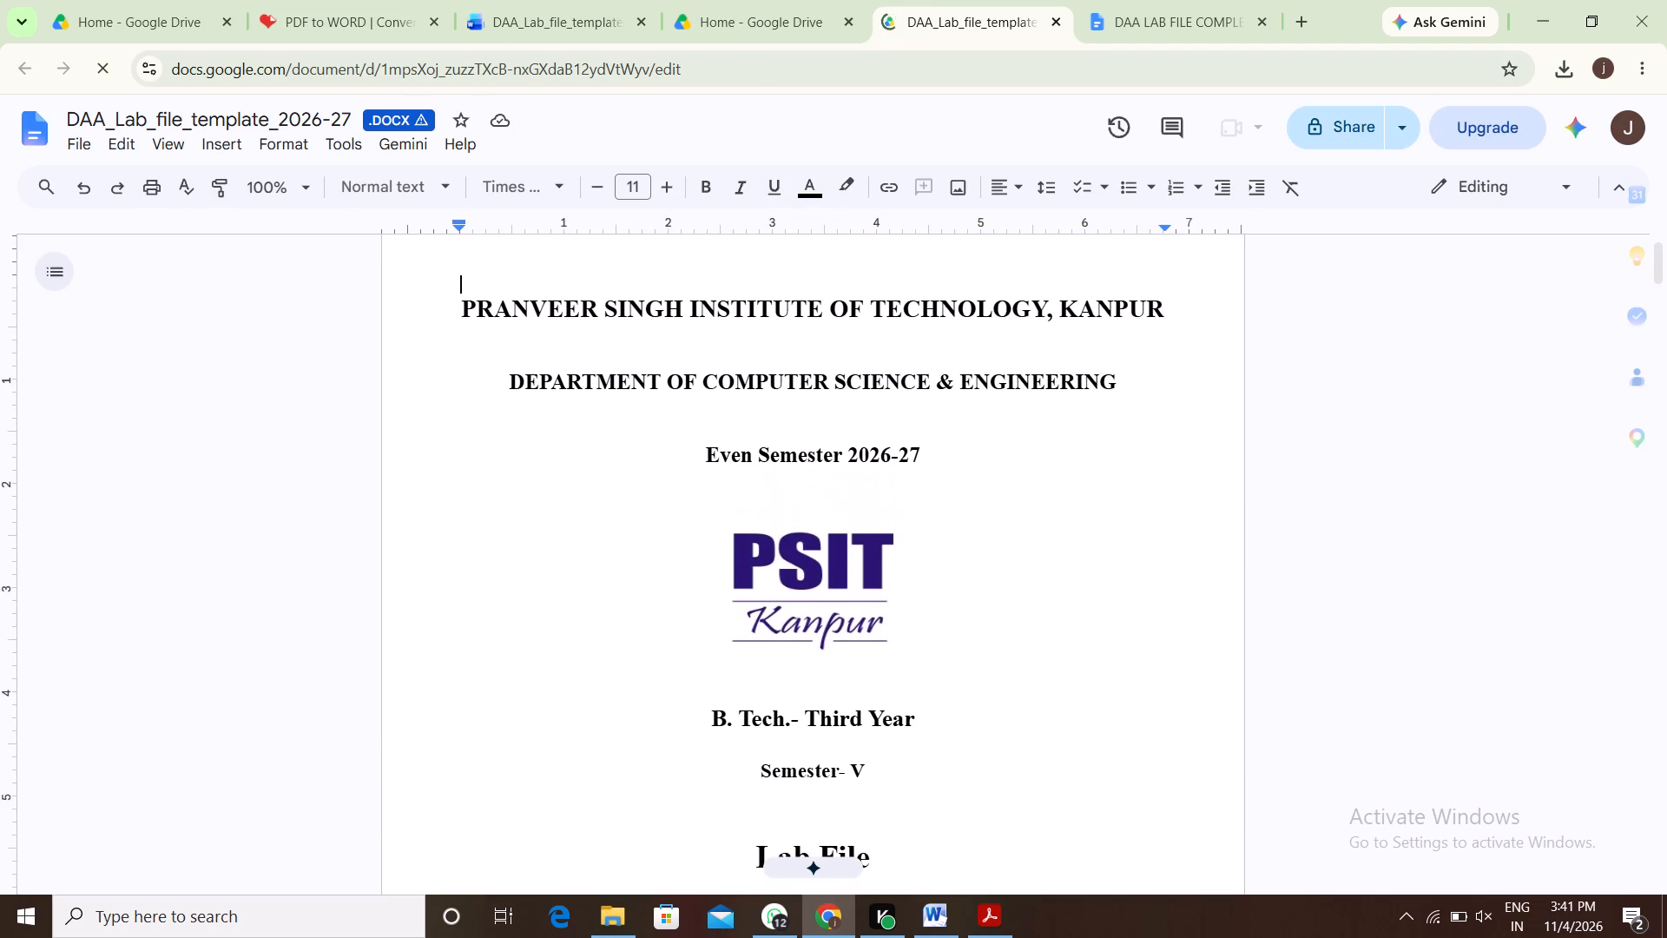
scroll(603, 521, "up", 1)
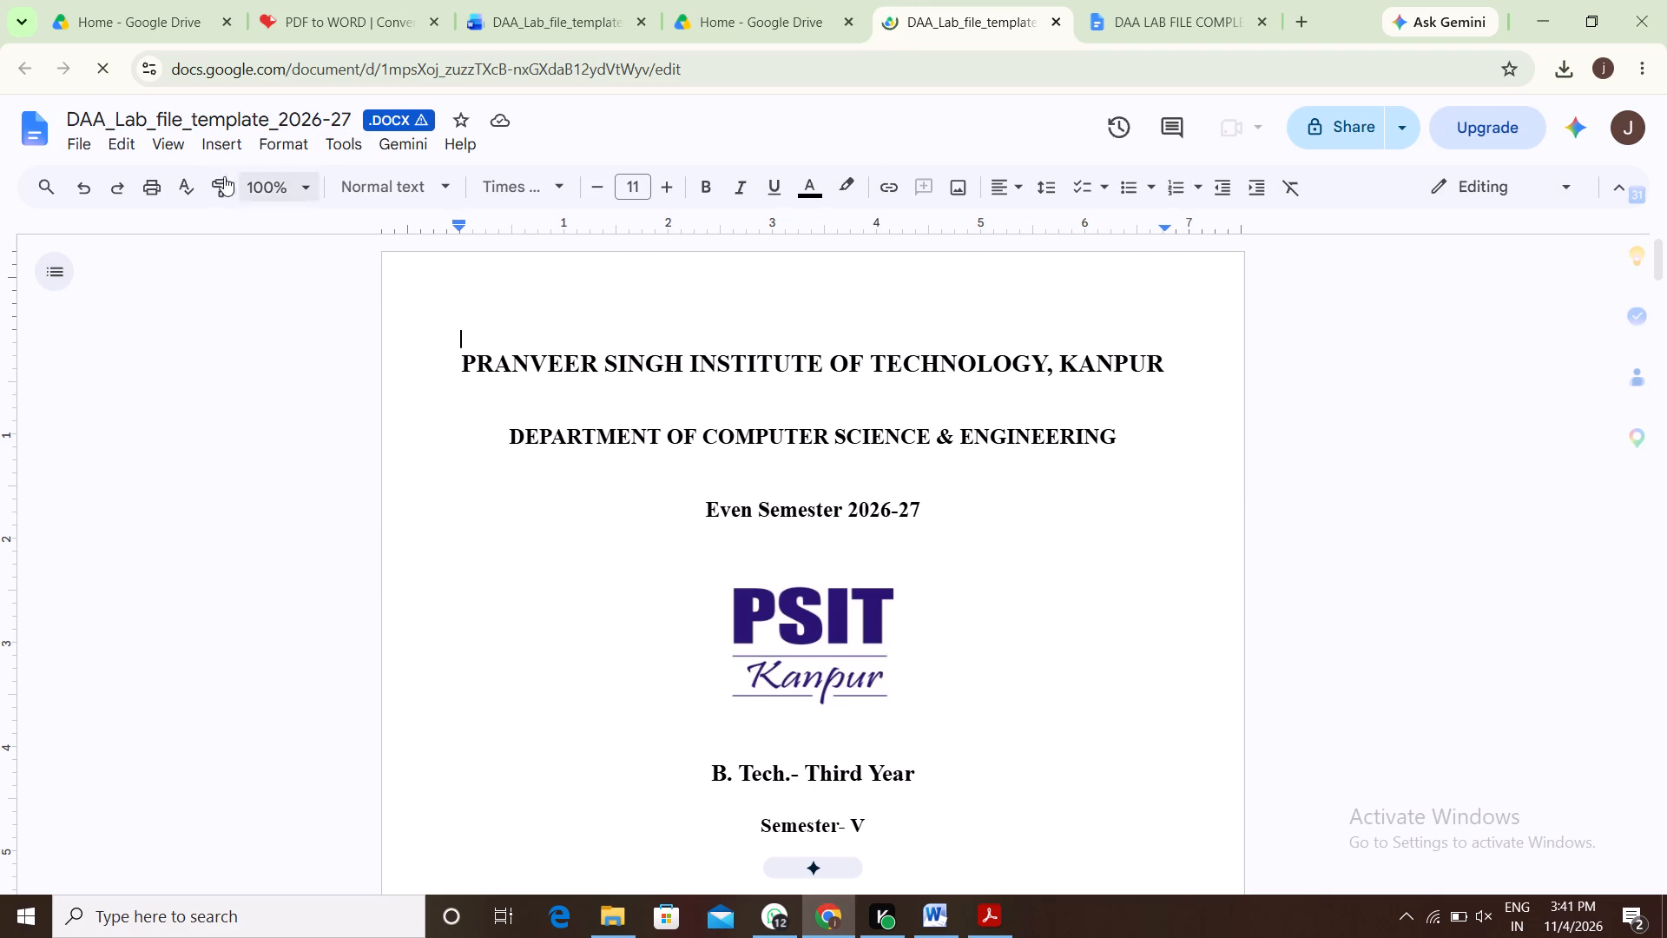
Replace COMPUTER SCIENCE & ENGINEERING in the cover page's department line with INFORMATION TECHNOLOGY copied from the Word Online version.
left_click(122, 142)
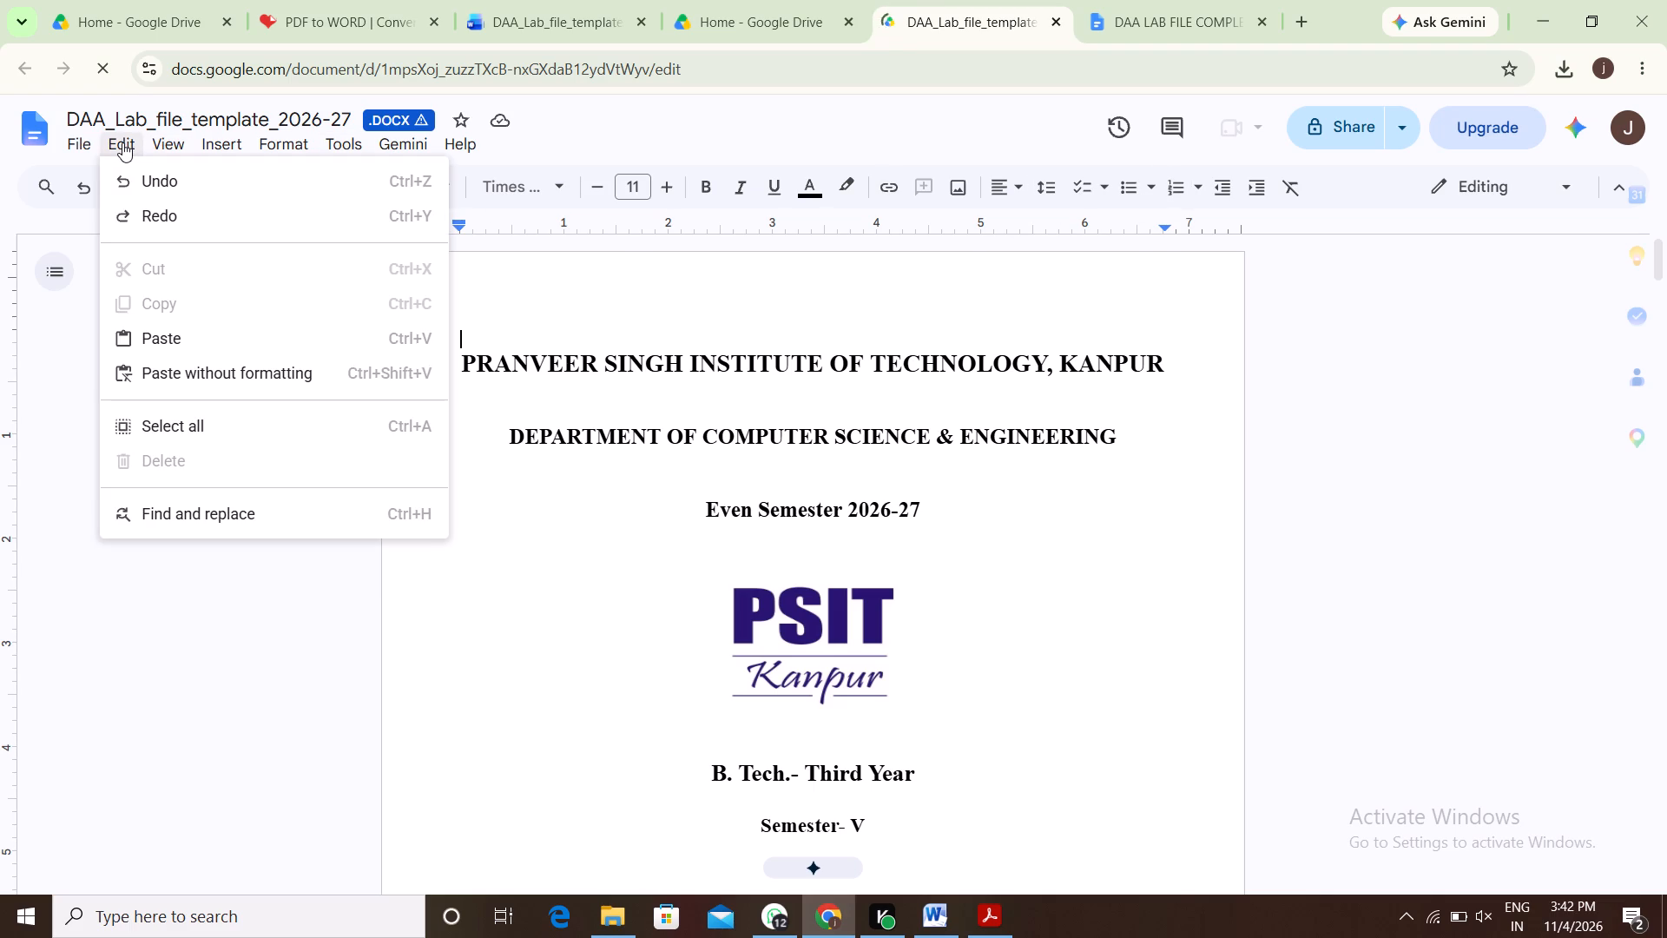
left_click(63, 354)
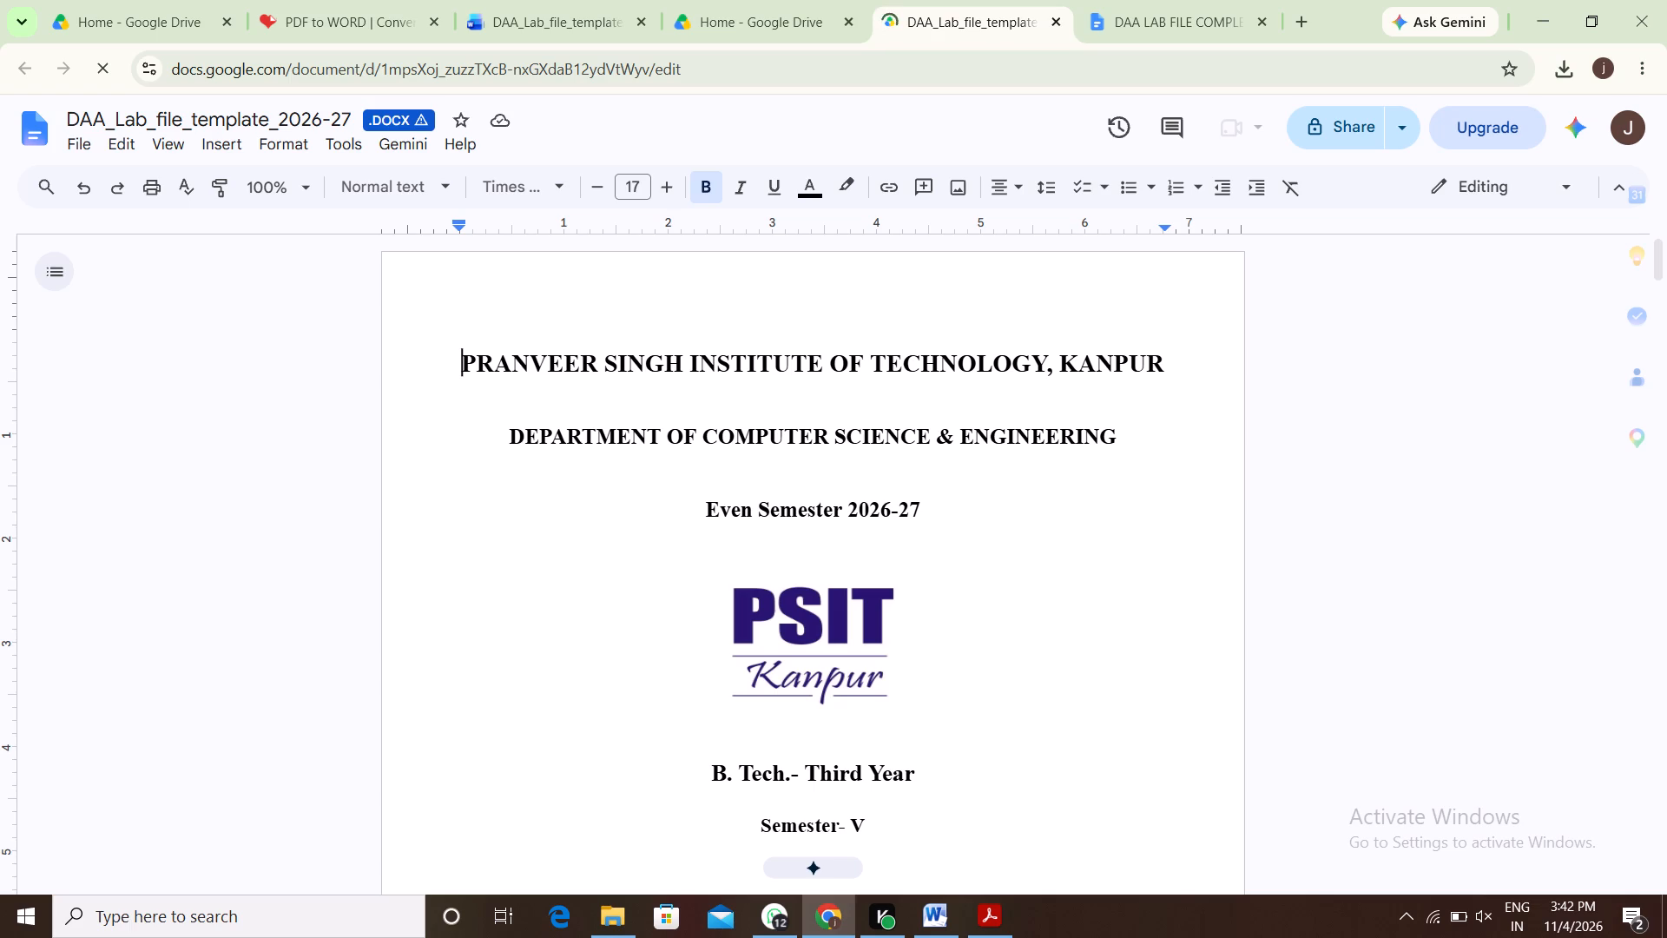
left_click_drag(706, 435, 1111, 431)
key("BackSpace")
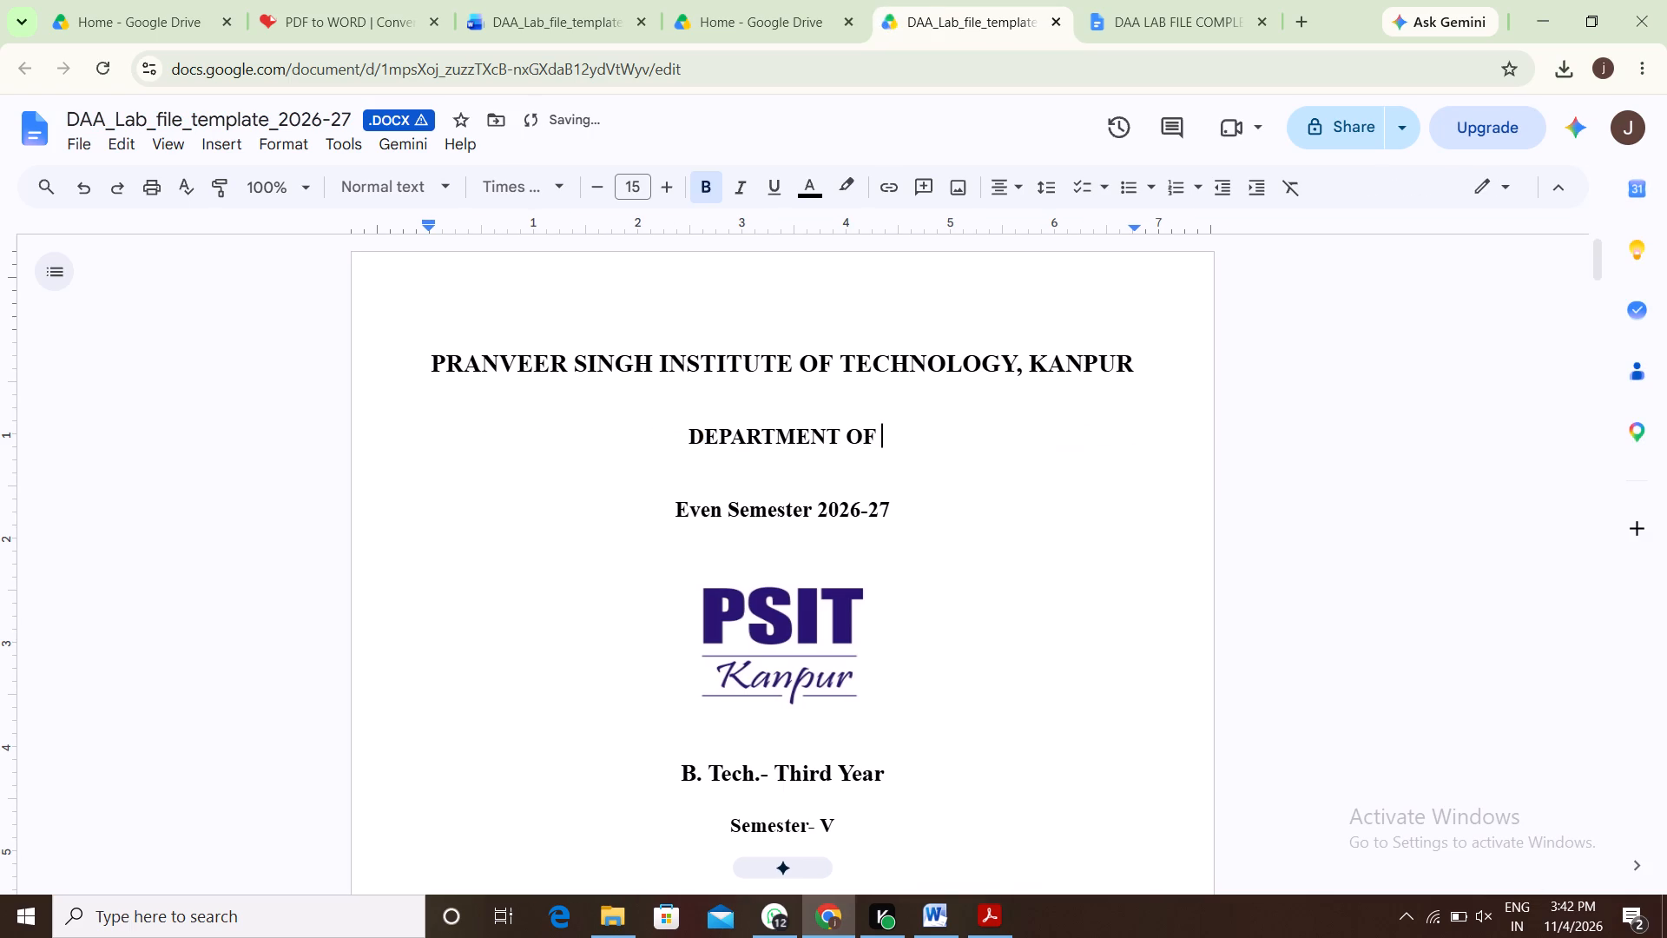
left_click(553, 9)
scroll(974, 546, "up", 2)
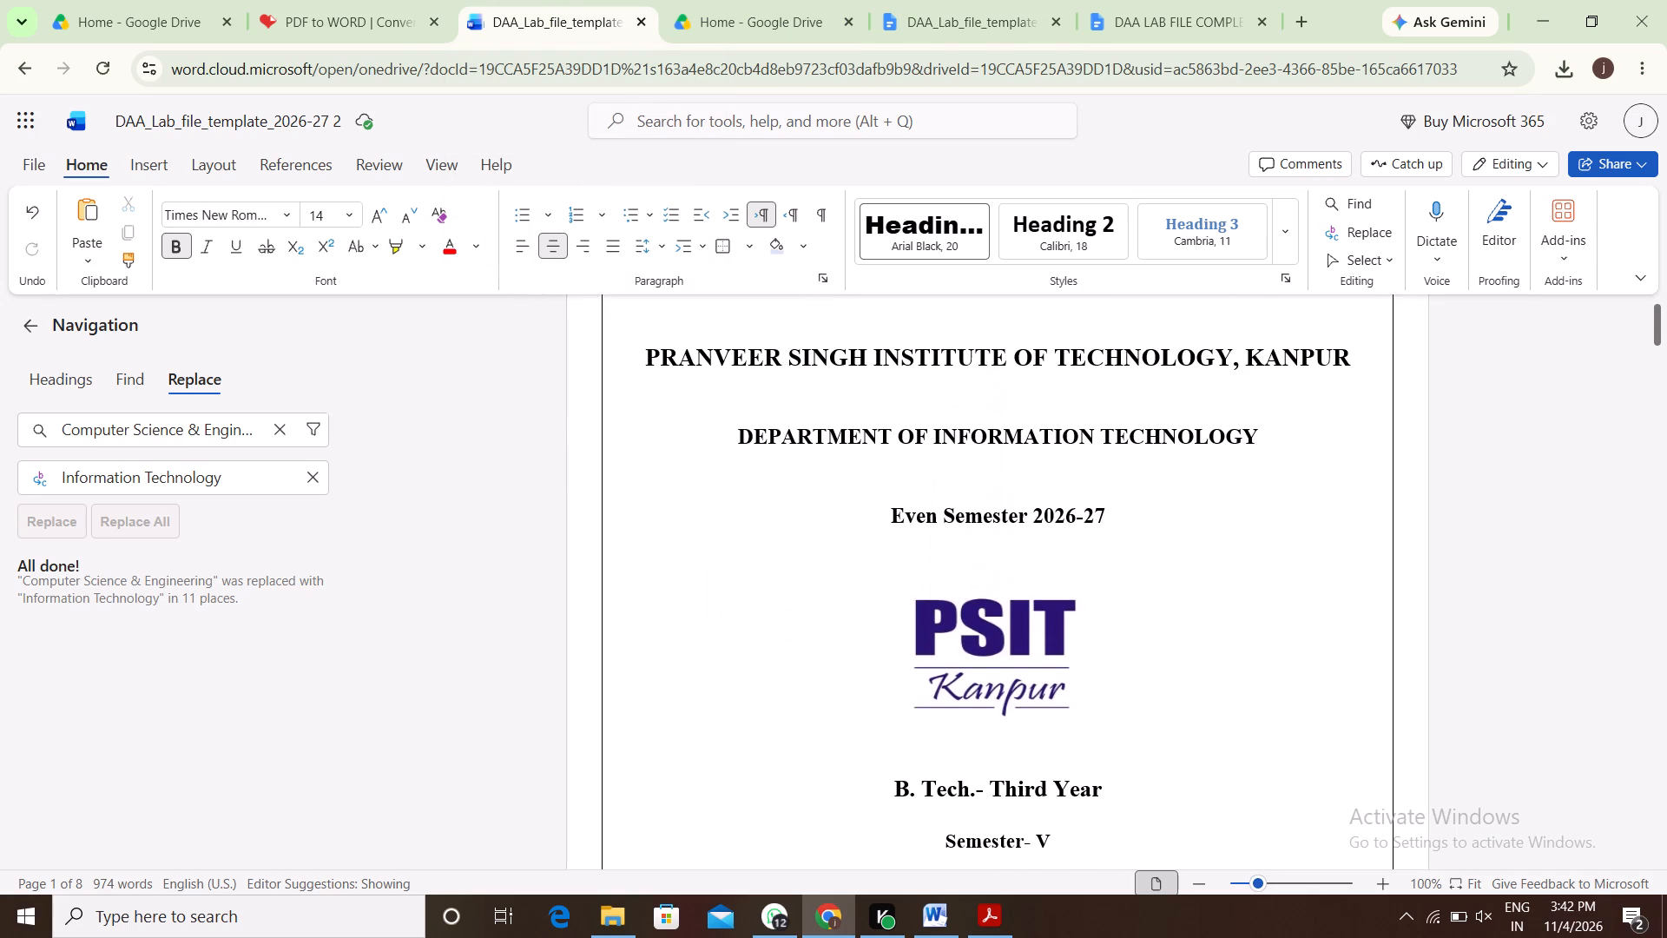
left_click_drag(935, 434, 1090, 454)
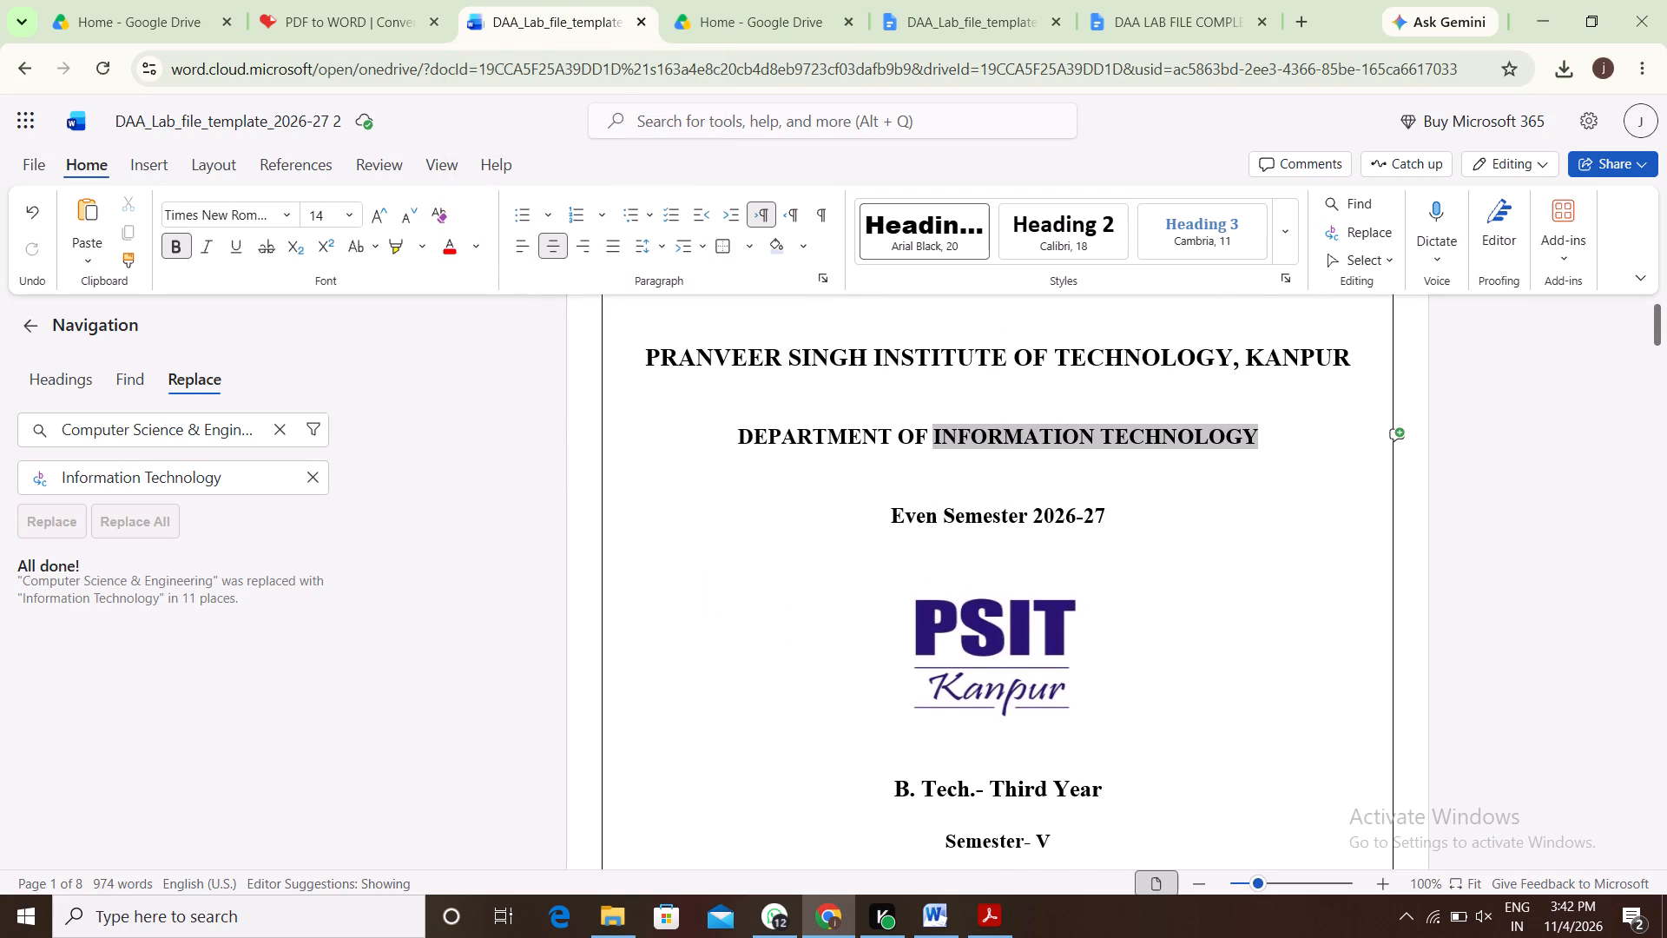
left_click_drag(1090, 454, 1152, 450)
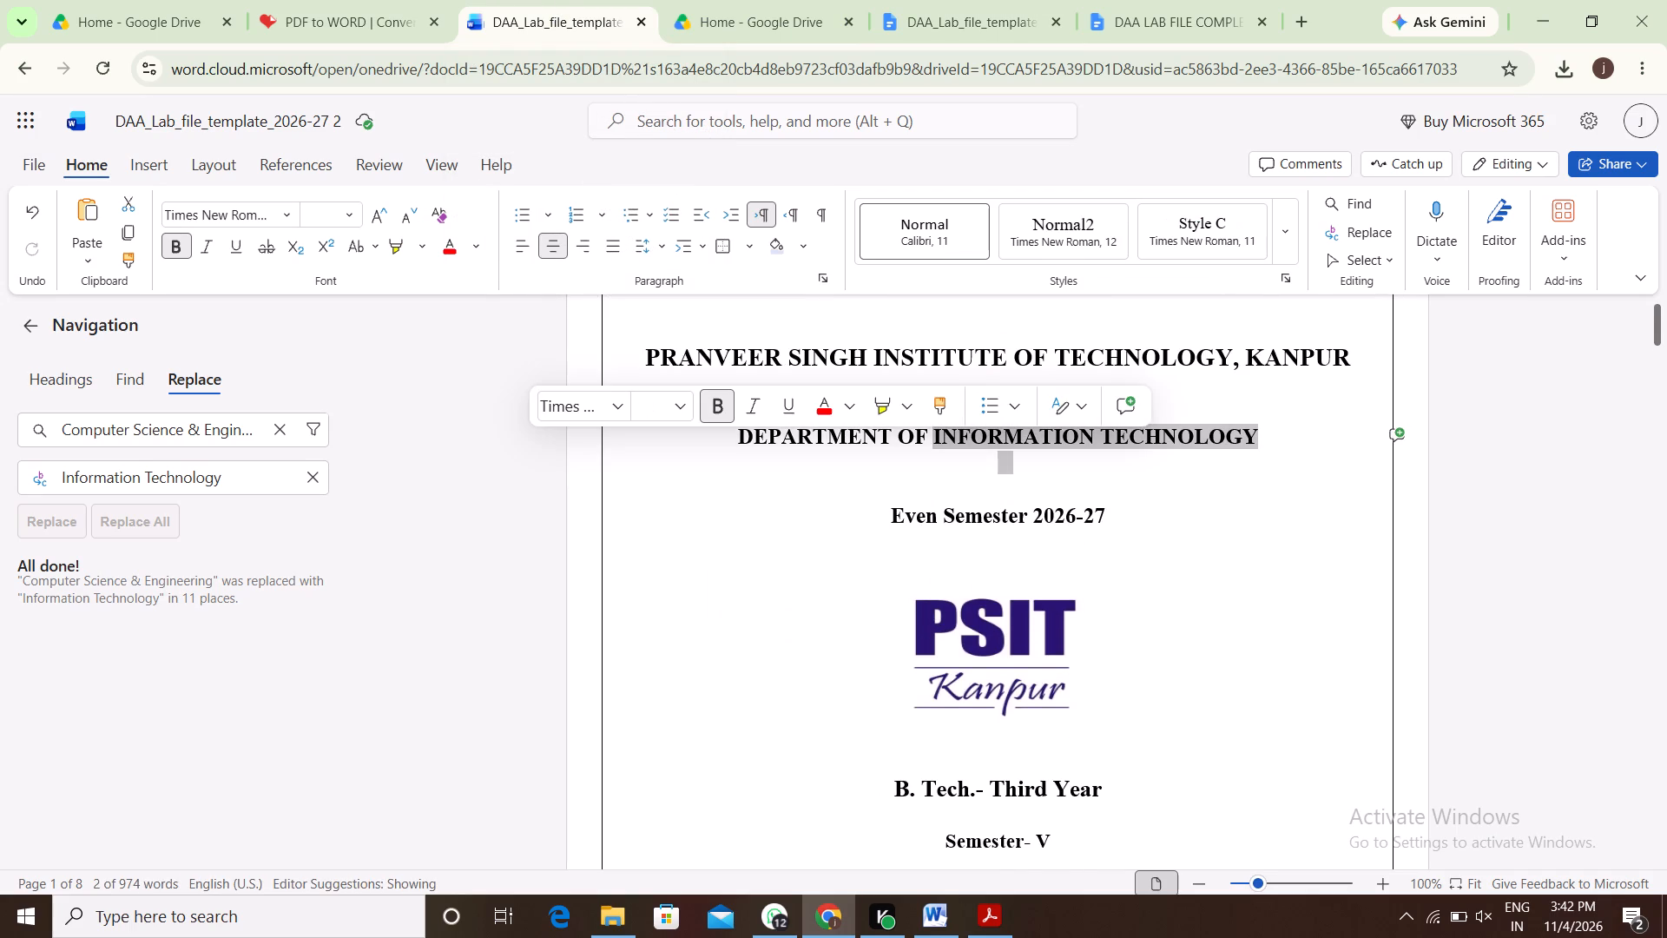
key("ctrl+c")
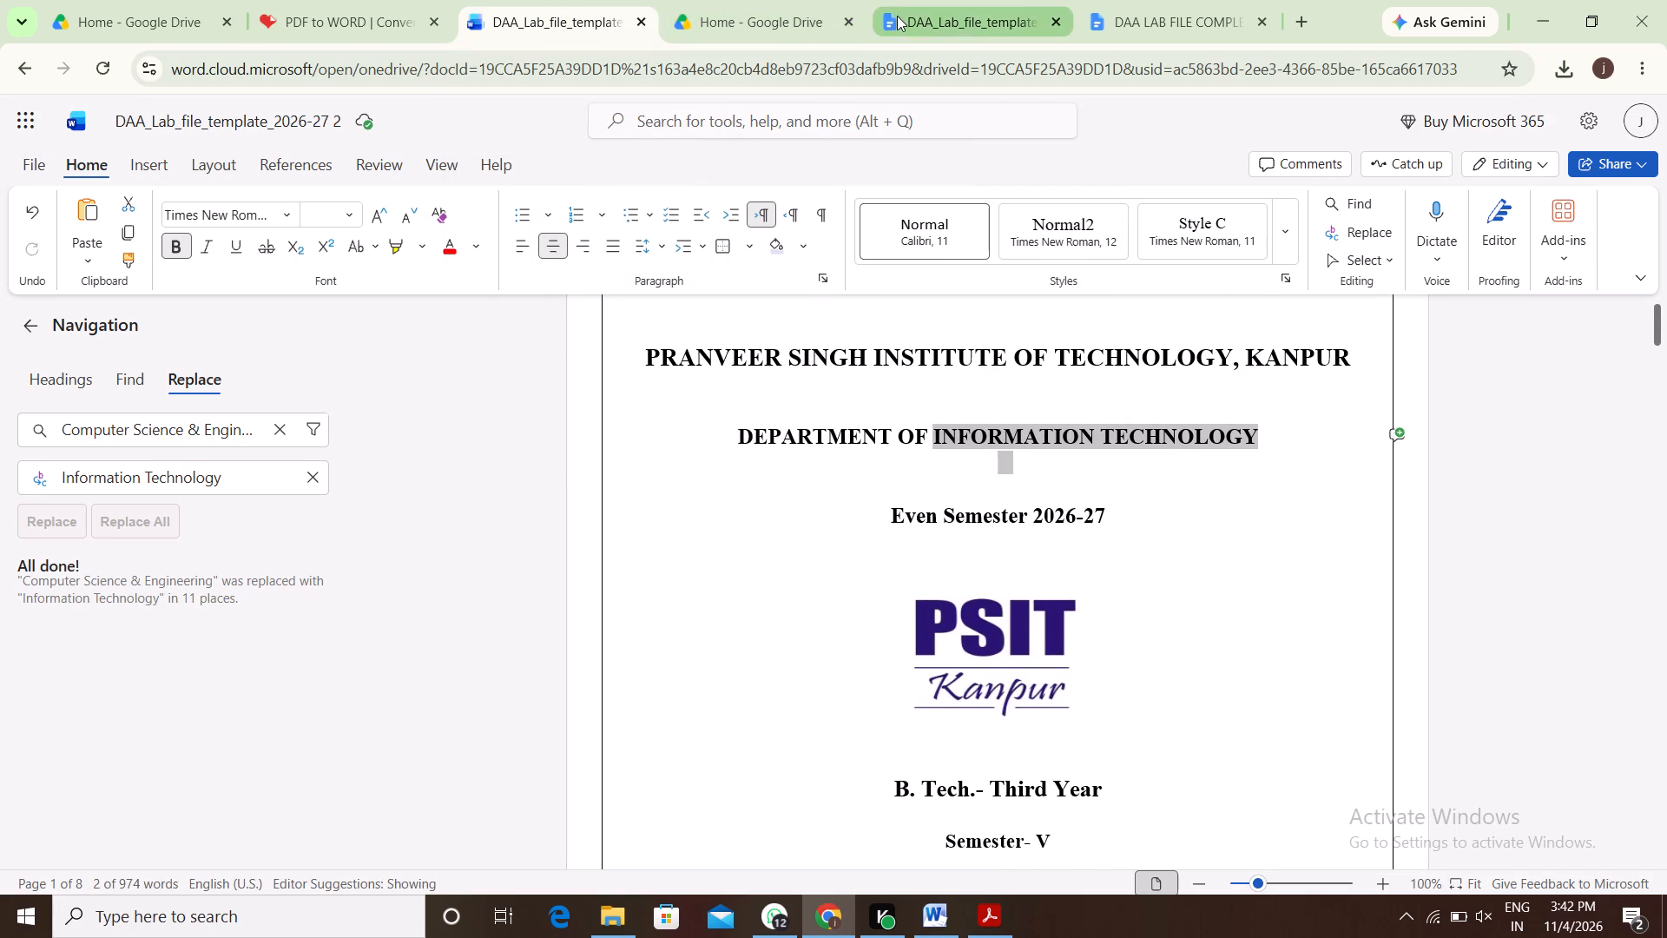
left_click(1123, 17)
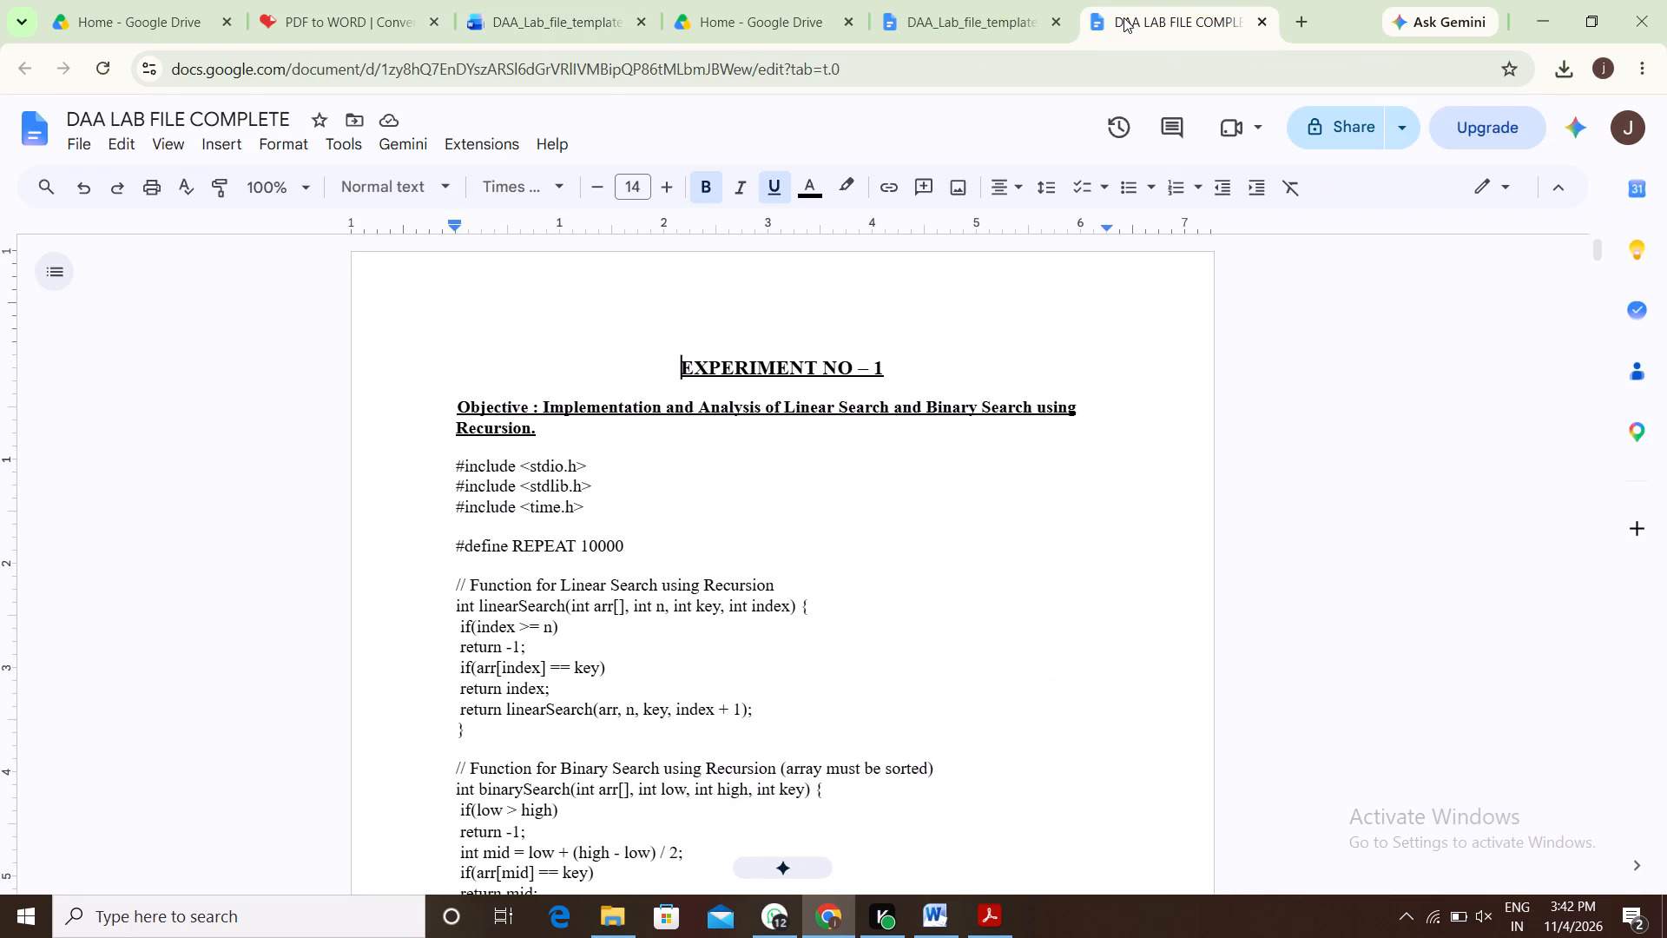
left_click(950, 17)
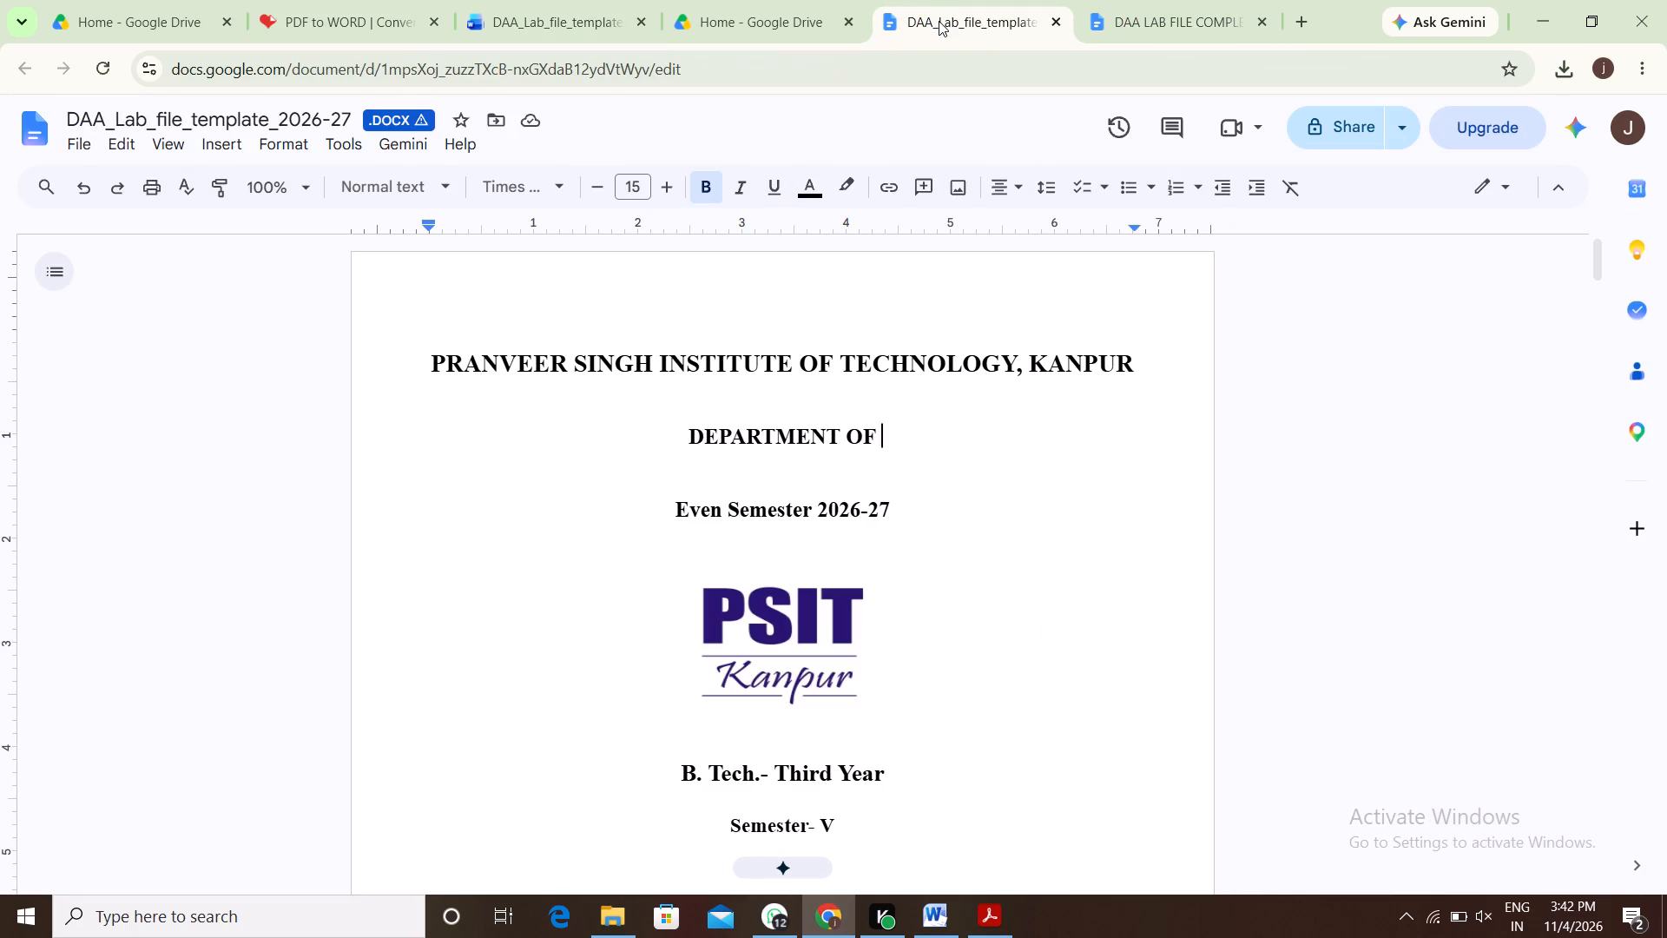
left_click_drag(939, 21, 738, 25)
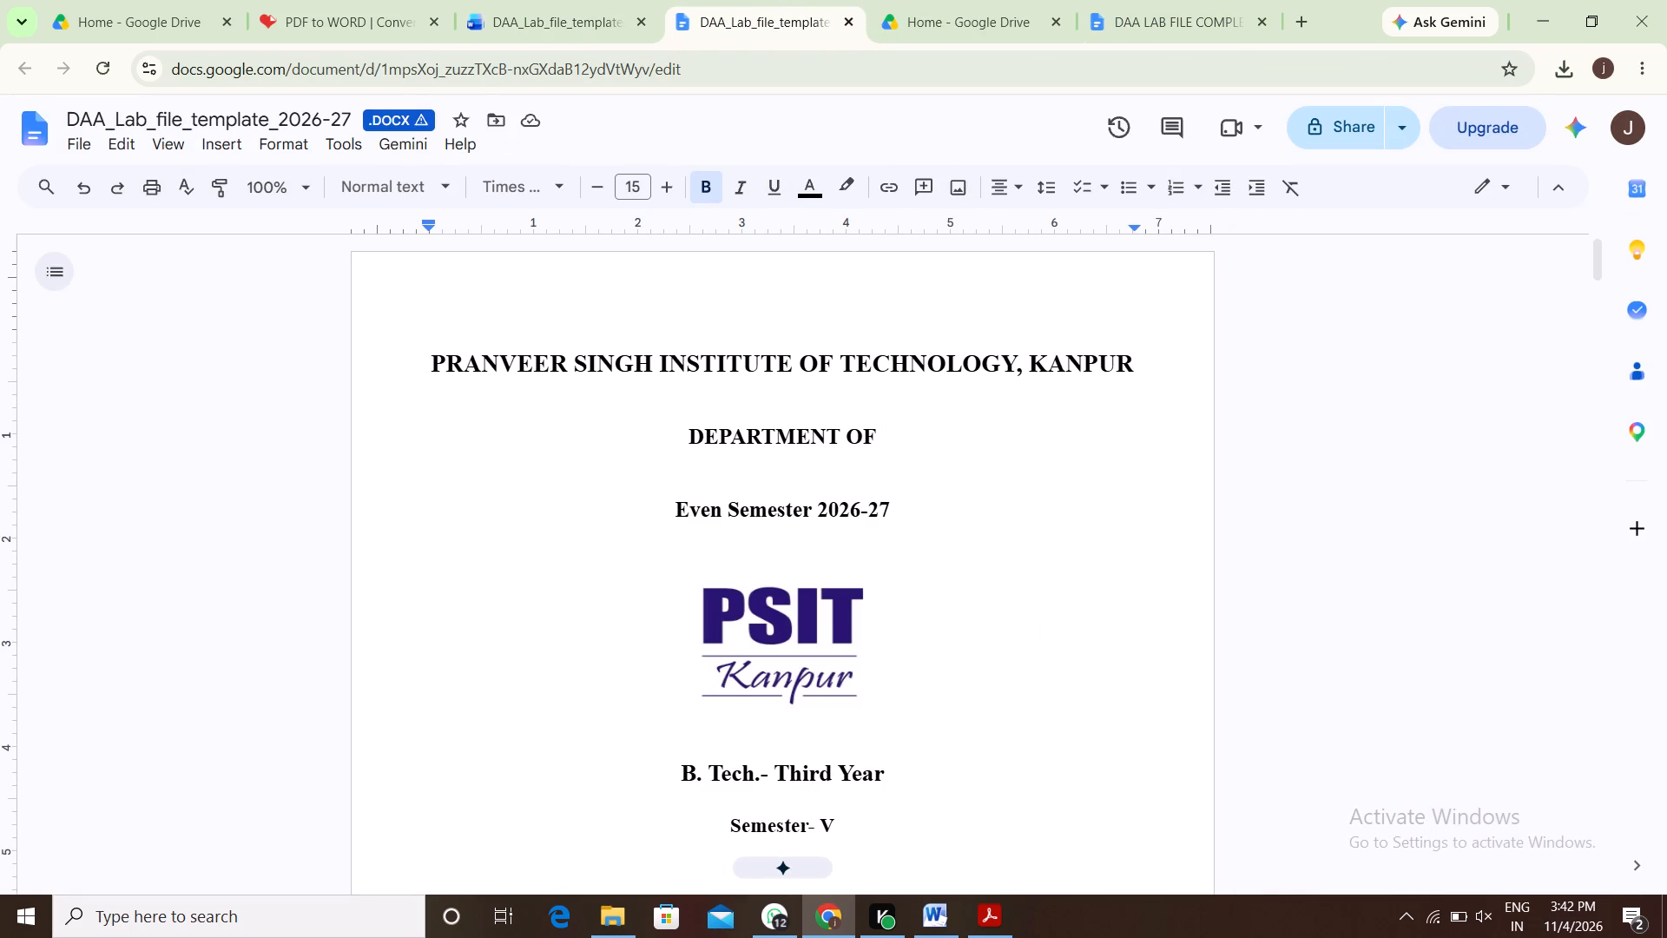
key("ctrl+v")
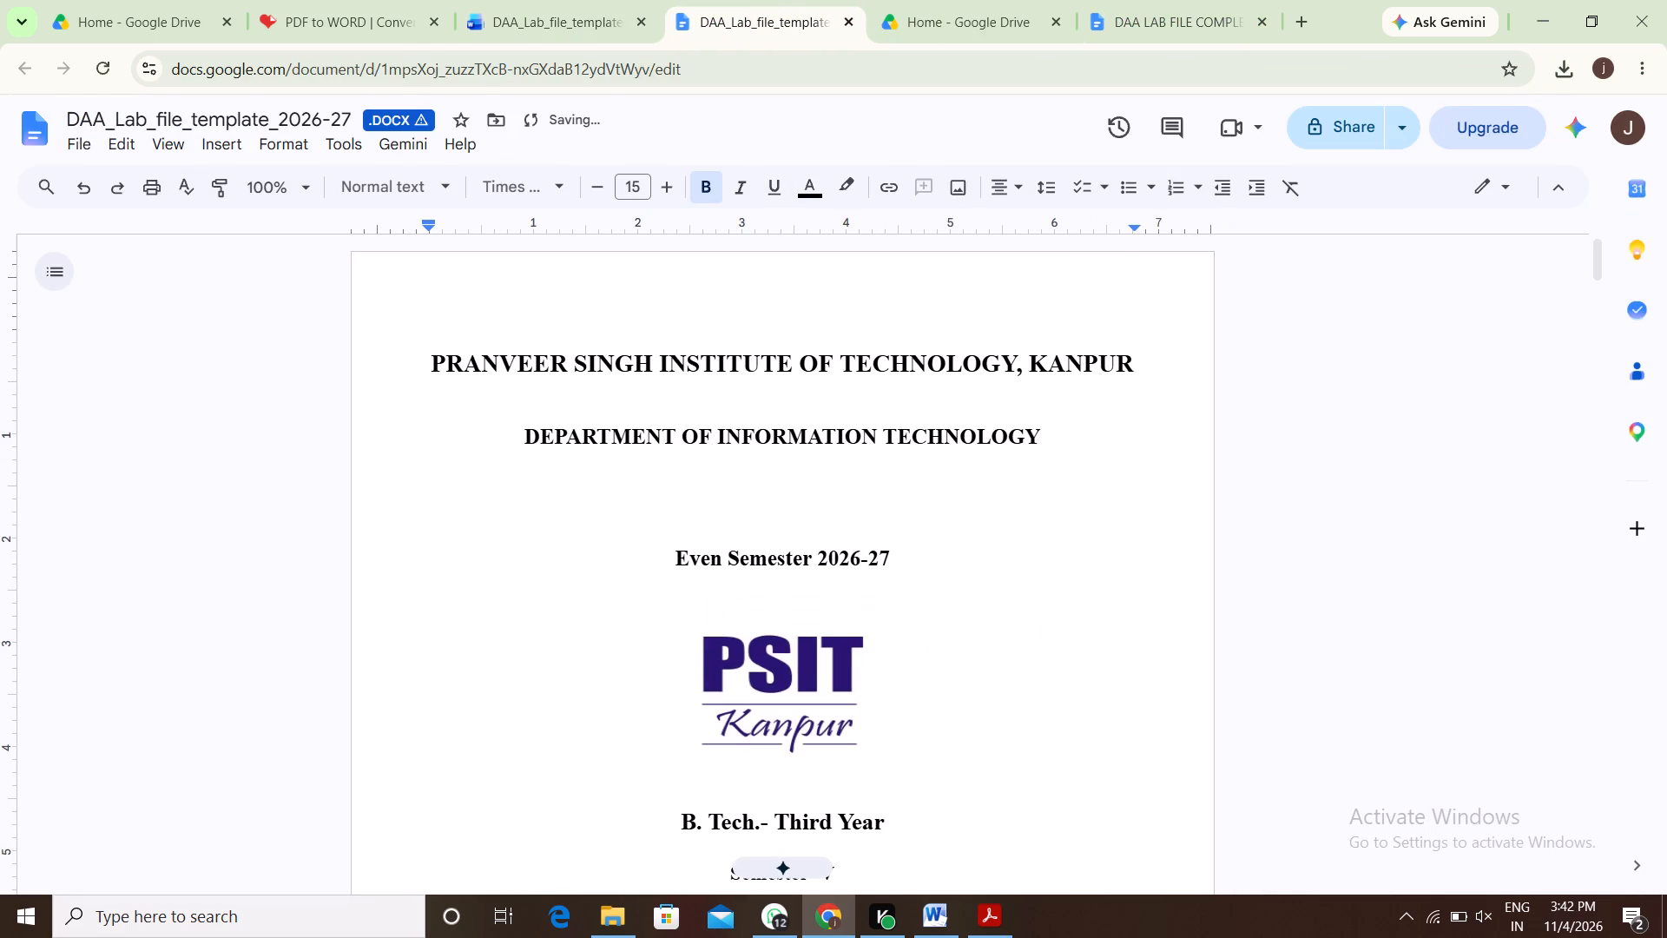
Remove the extra blank line above Even Semester 2026-27 on the cover and re-centre that line with leading spaces.
scroll(772, 515, "down", 4)
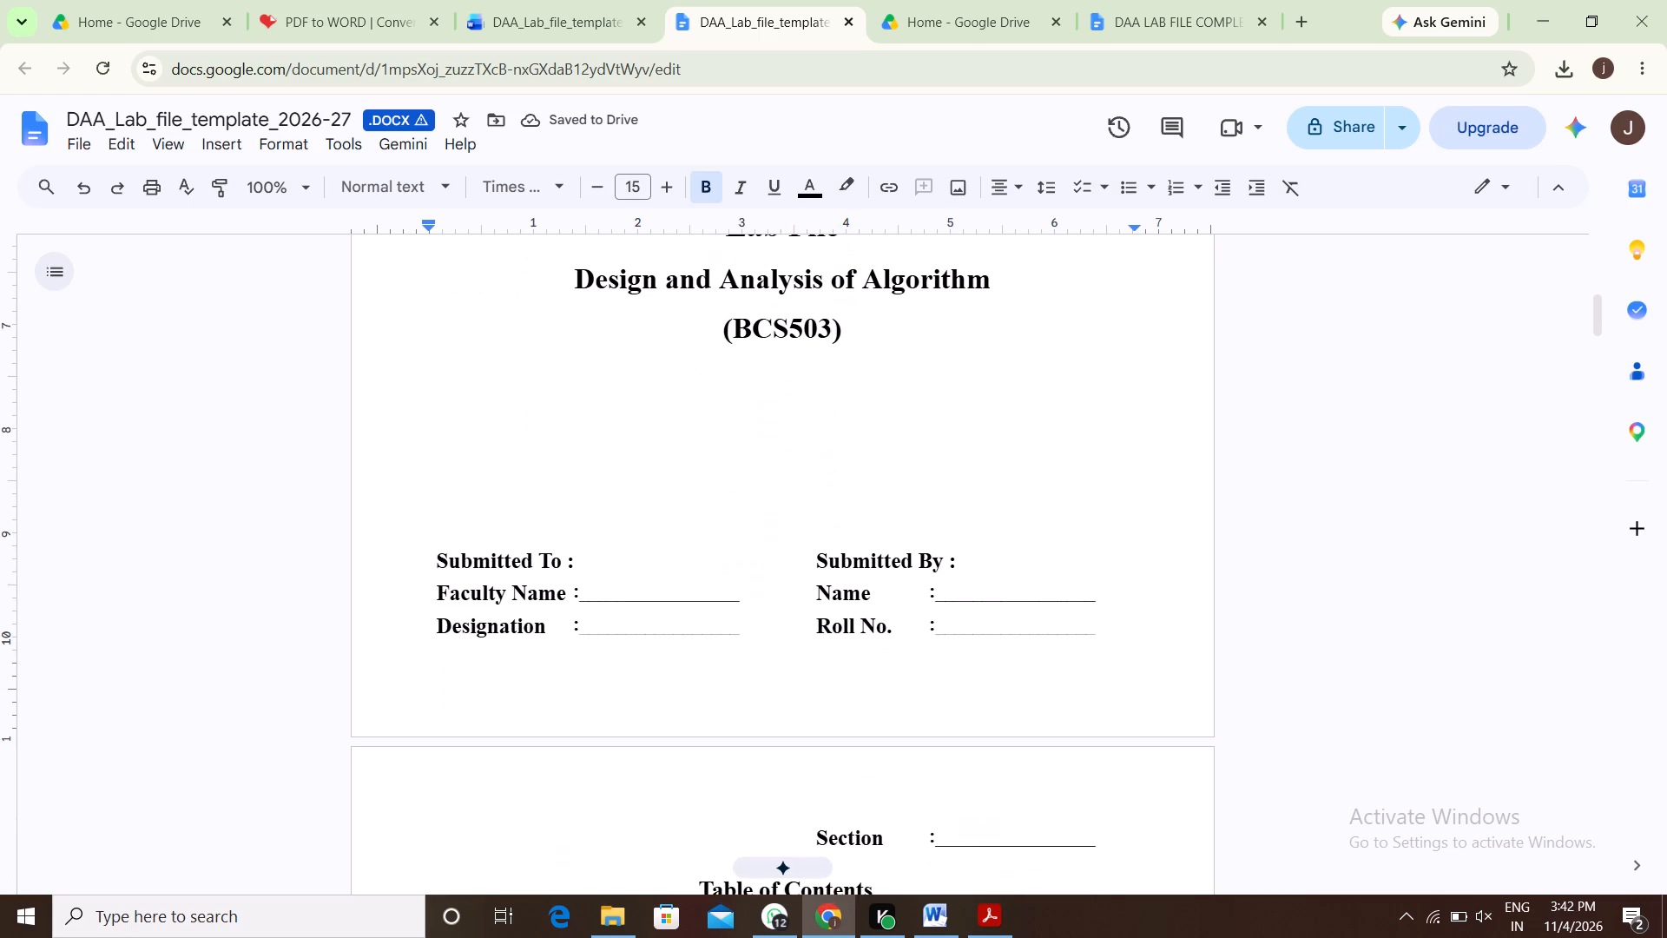
scroll(772, 515, "up", 2)
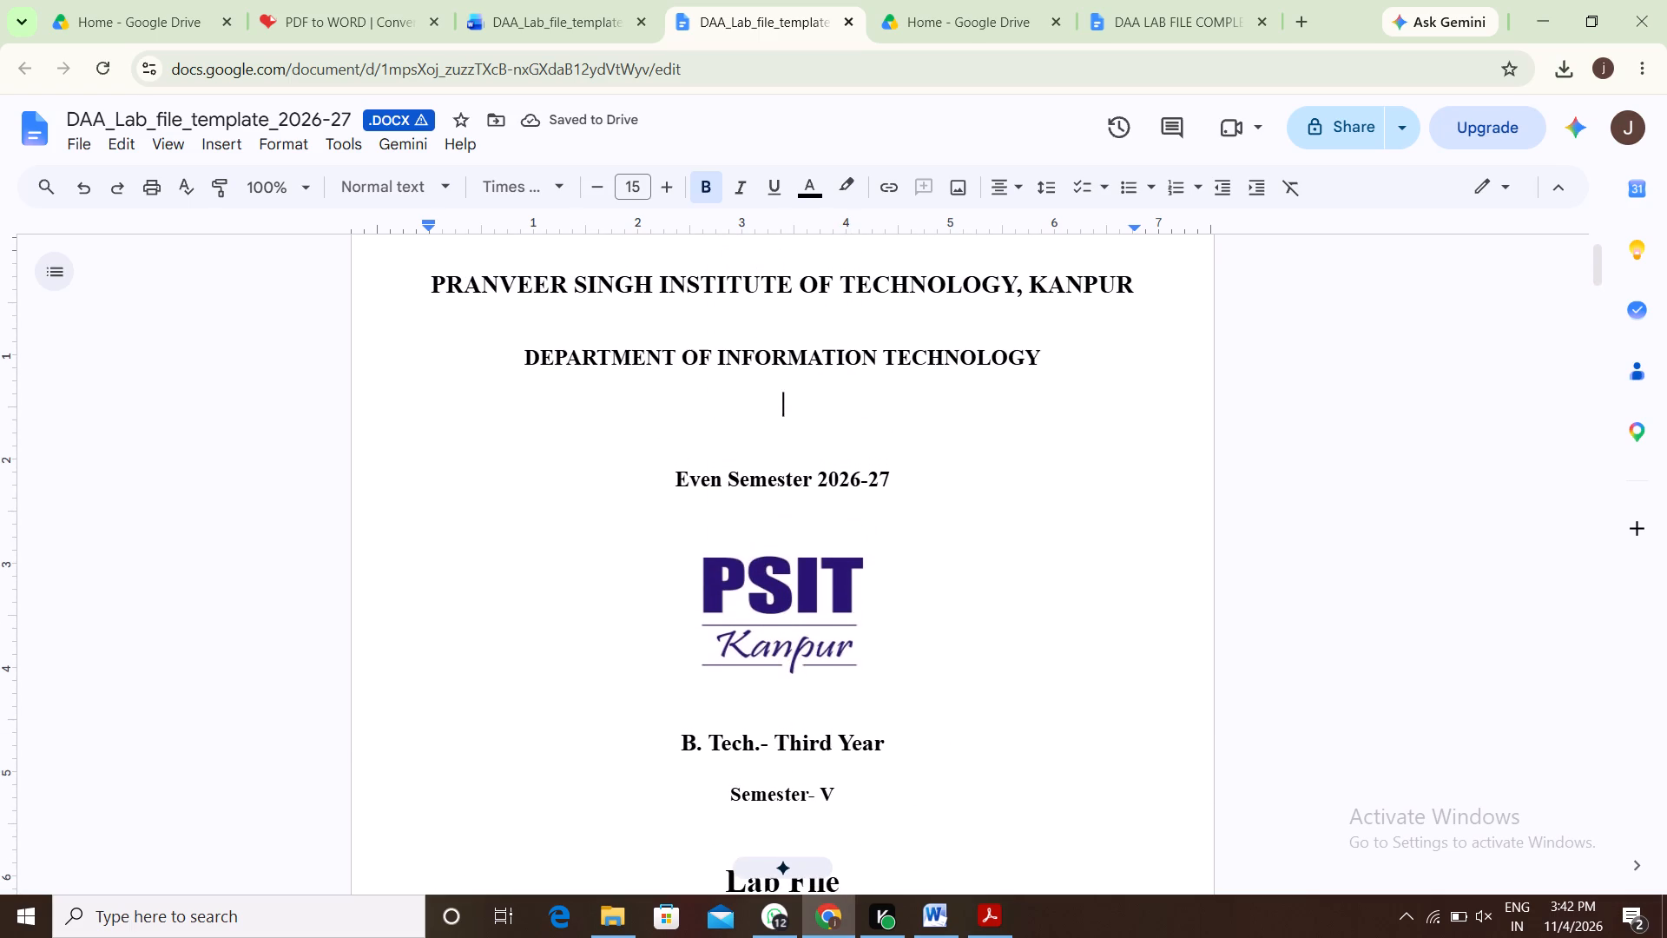
left_click(675, 487)
key("BackSpace")
key("BackSpace")
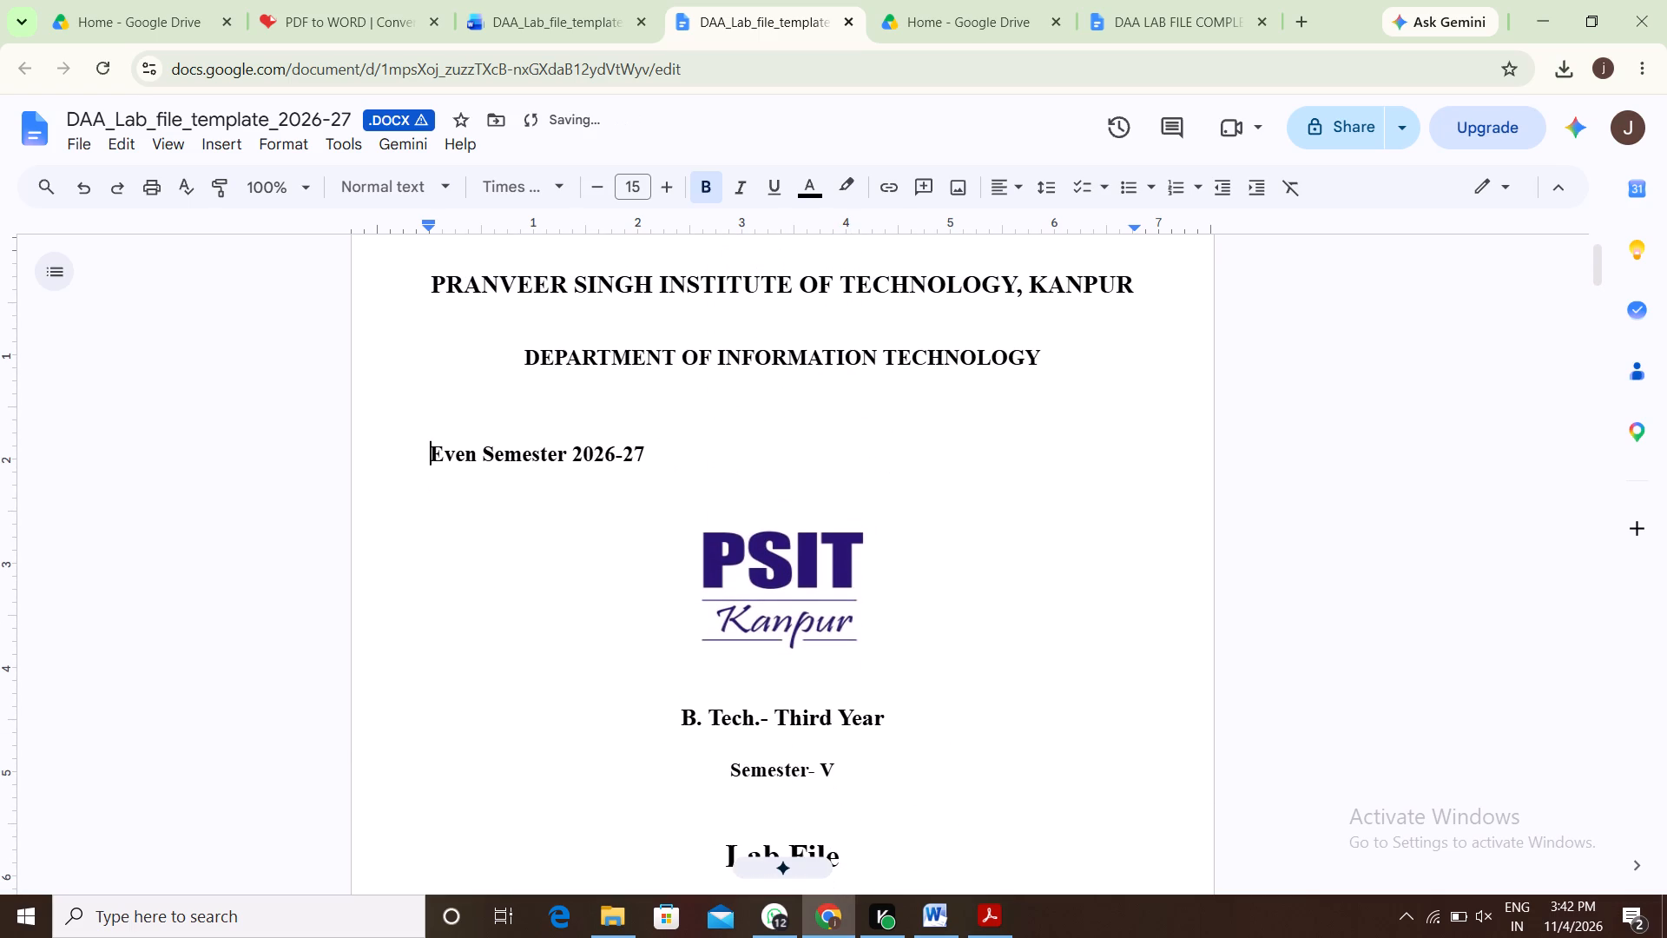
key("space")
key("space")
key("space")
key("space")
key("space")
key("space")
key("space")
key("space")
key("space")
key("space")
key("space")
key("space")
key("space")
key("space")
key("space")
key("space")
key("space")
key("space")
key("space")
key("space")
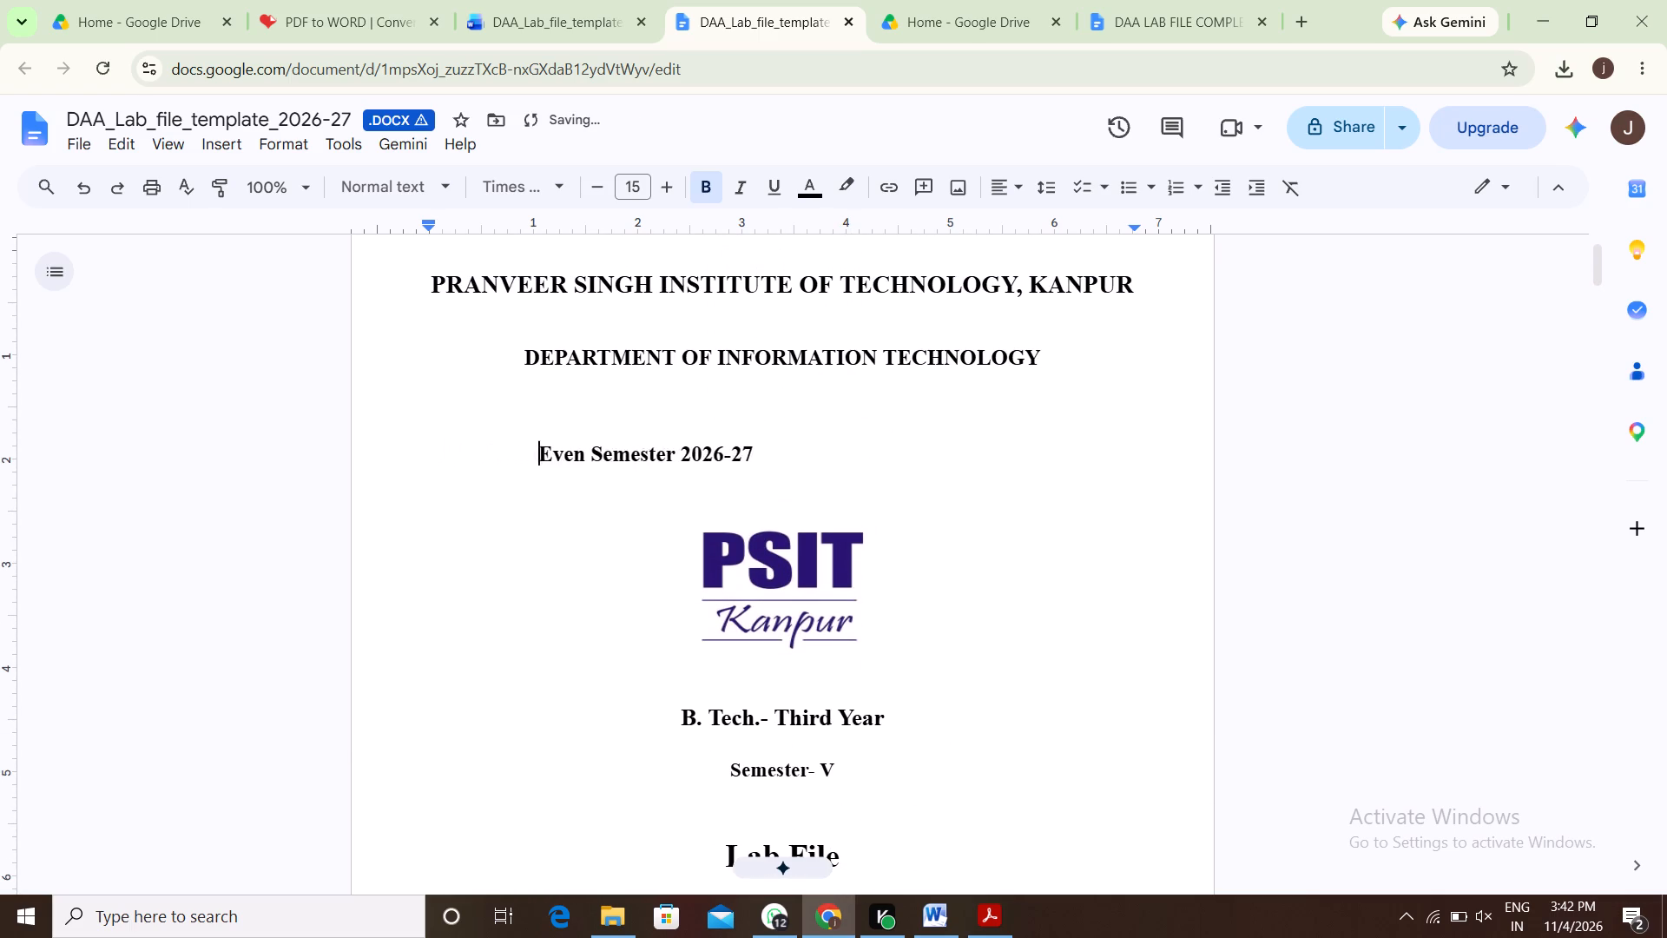
key("space")
key("space")
key("space")
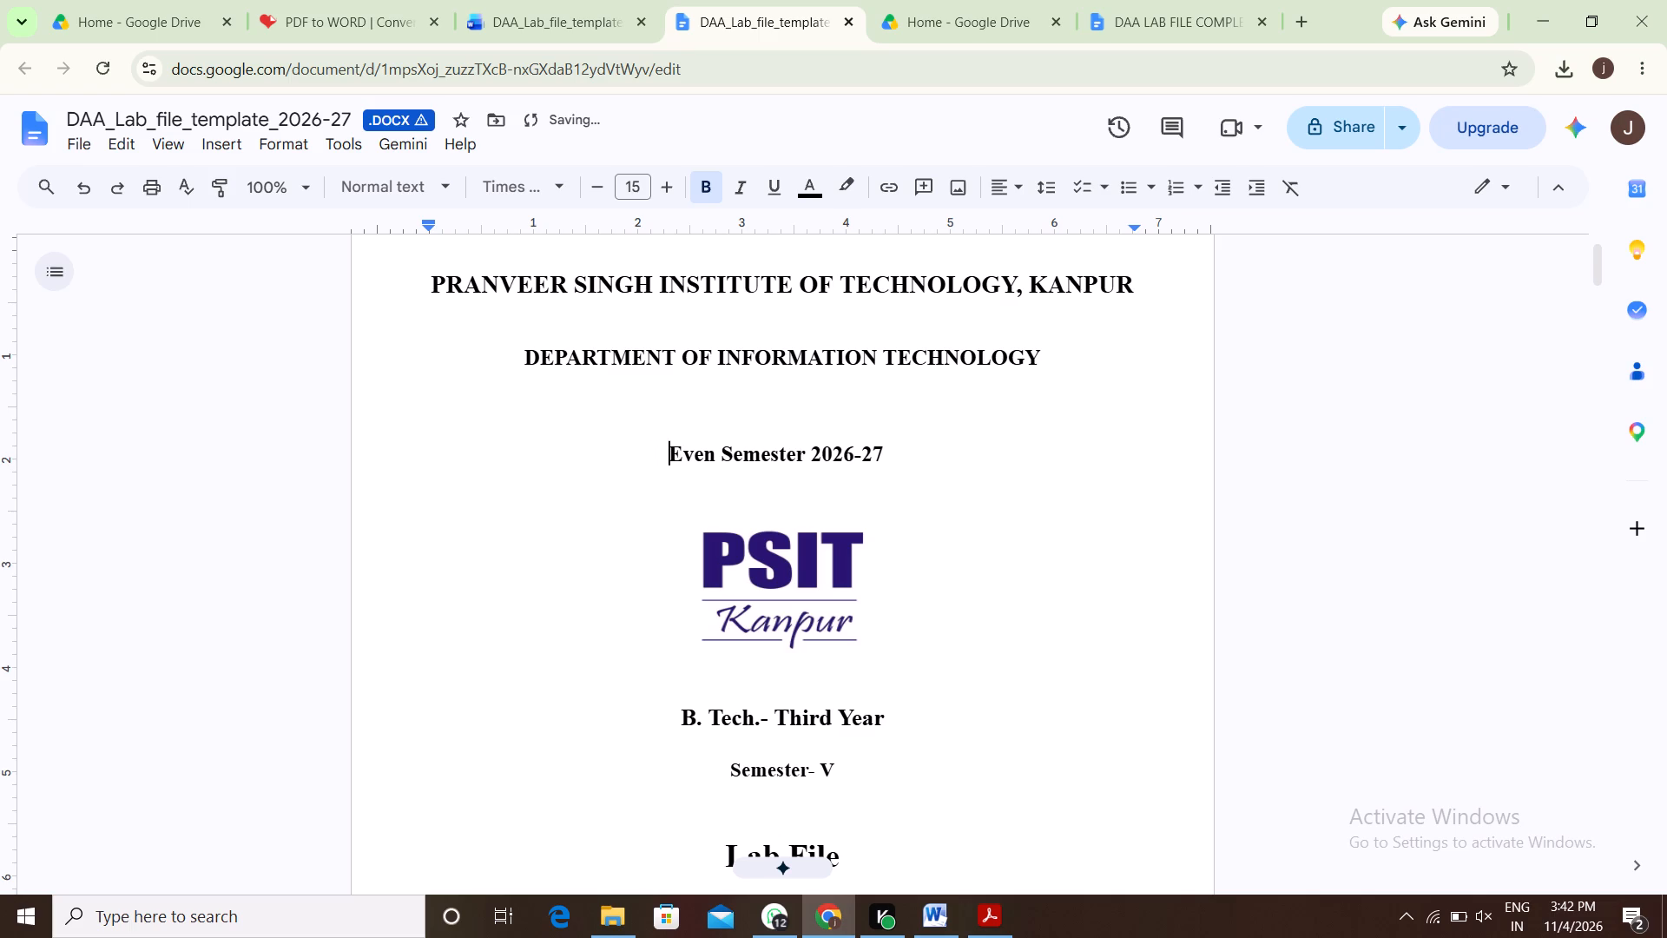
key("space")
scroll(675, 487, "down", 4)
scroll(675, 487, "up", 1)
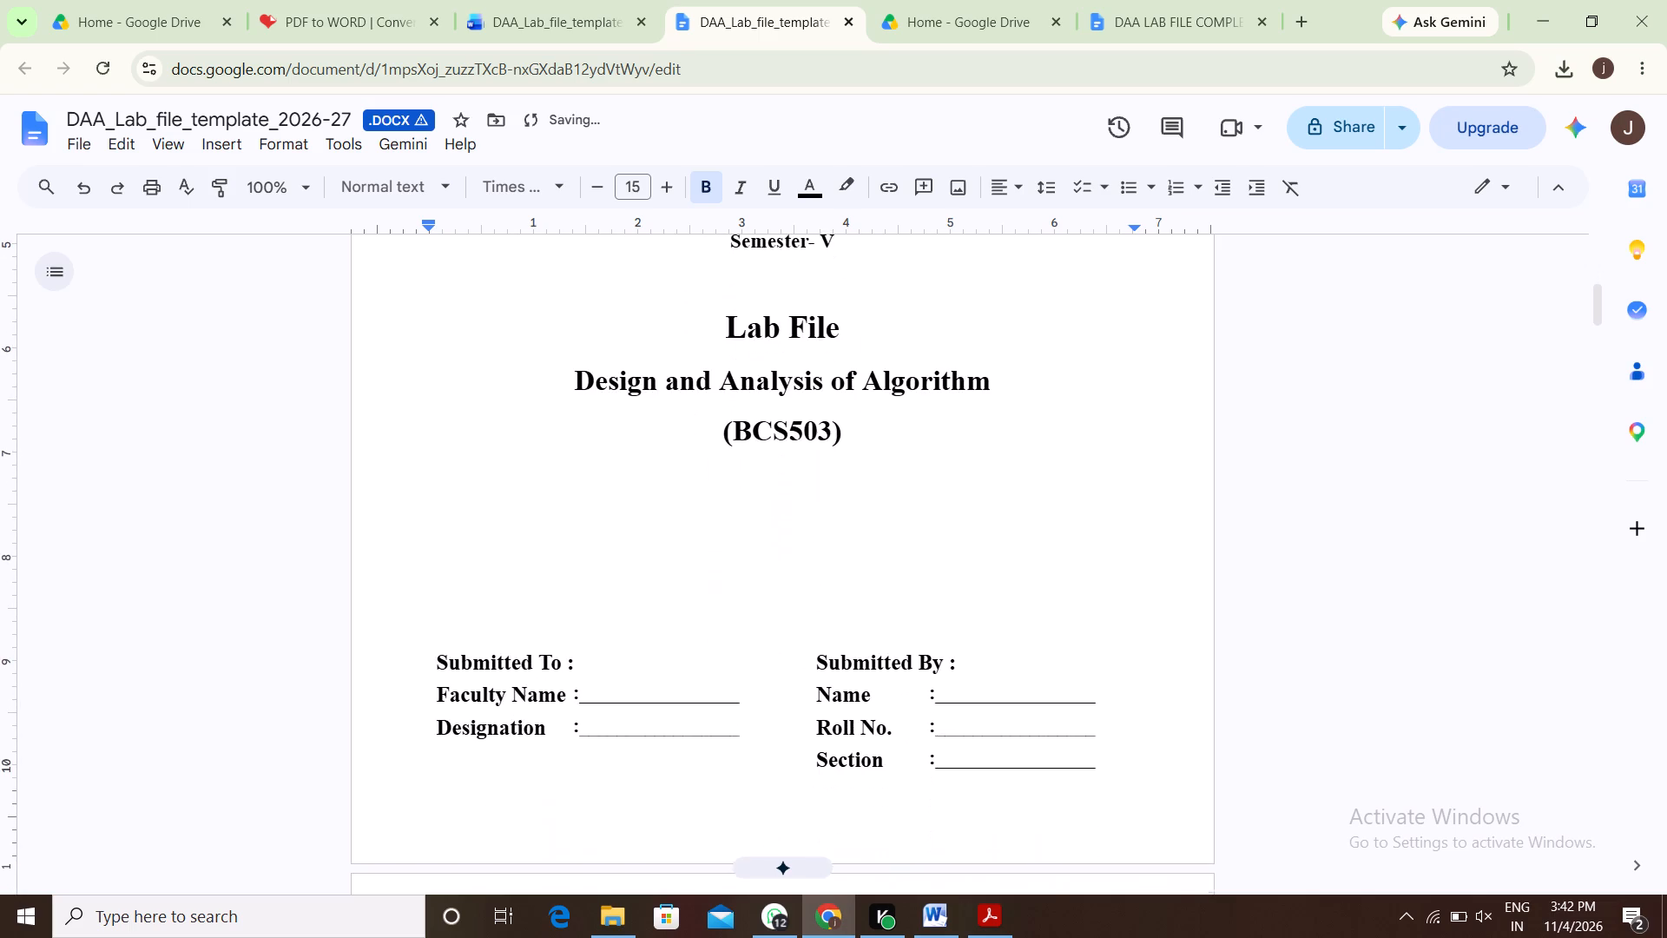
scroll(675, 487, "up", 1)
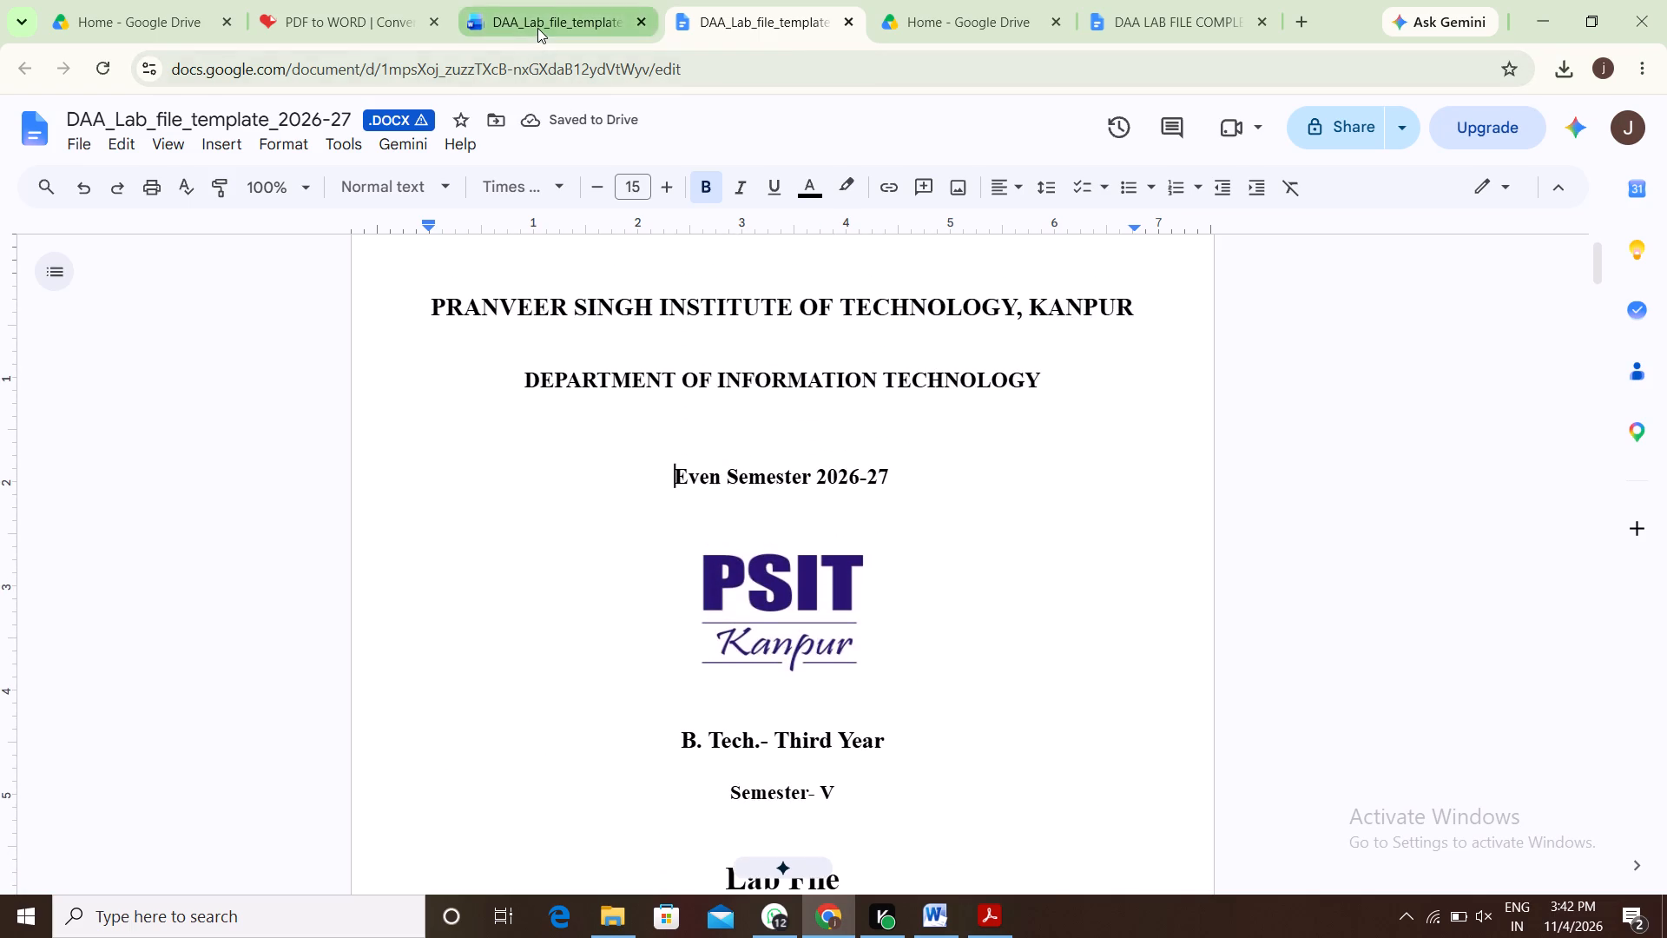
Switch to the Word Online version and reduce the gap above Even Semester 2026-27 so it starts directly below the department line.
left_click(537, 28)
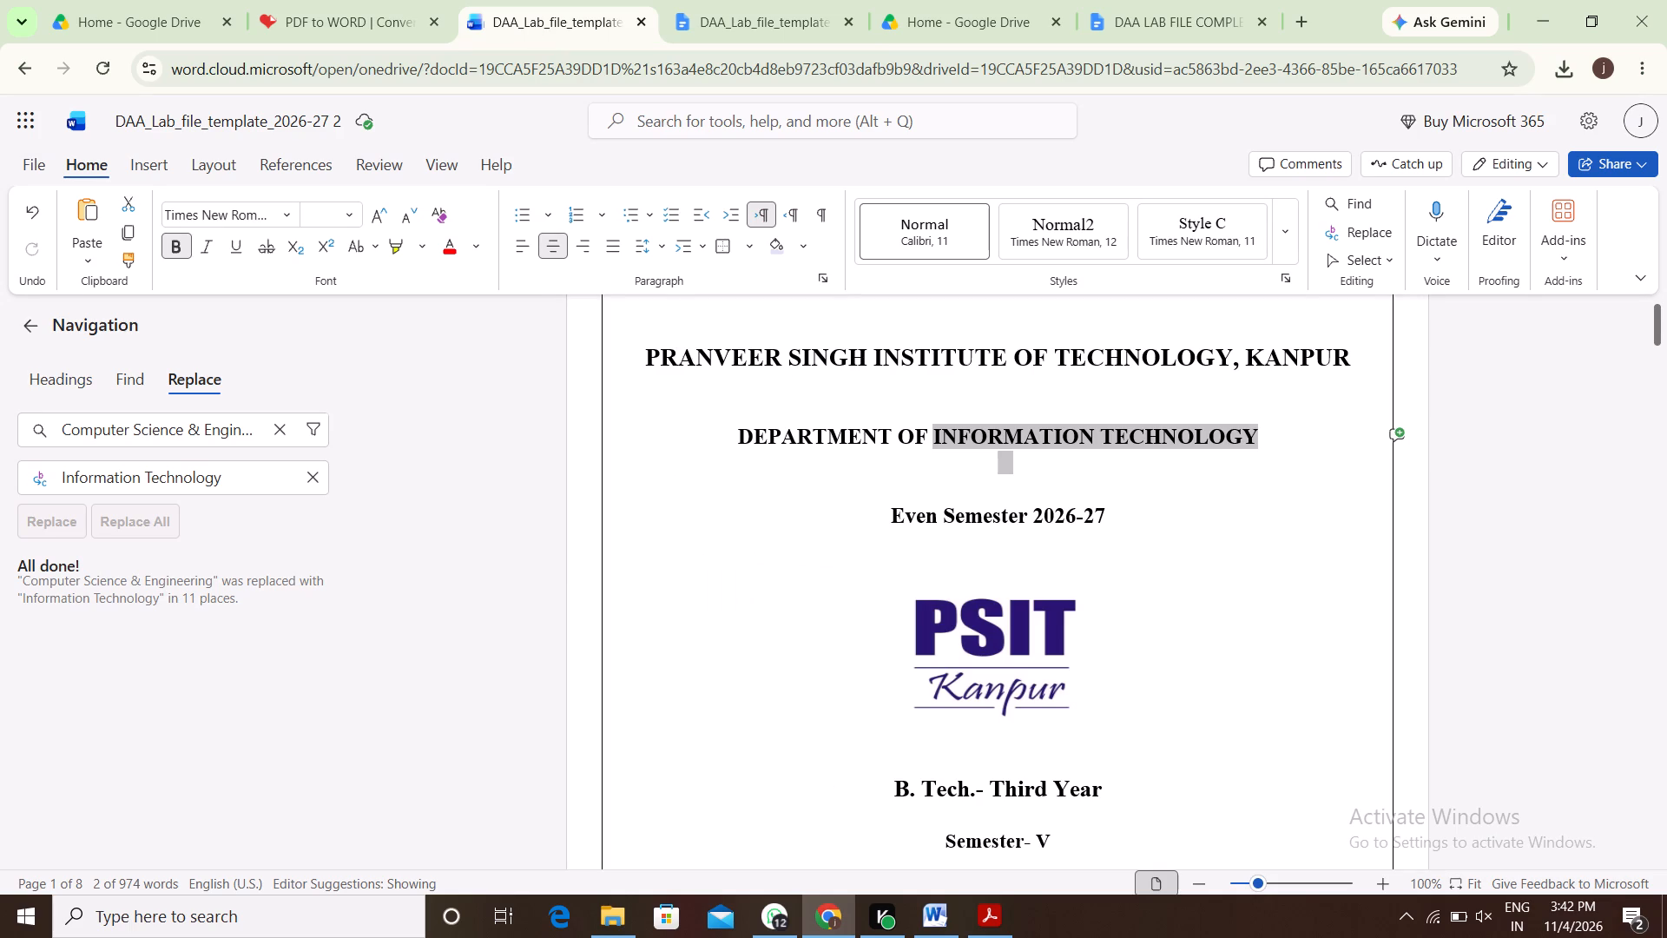
left_click(882, 511)
scroll(882, 511, "down", 2)
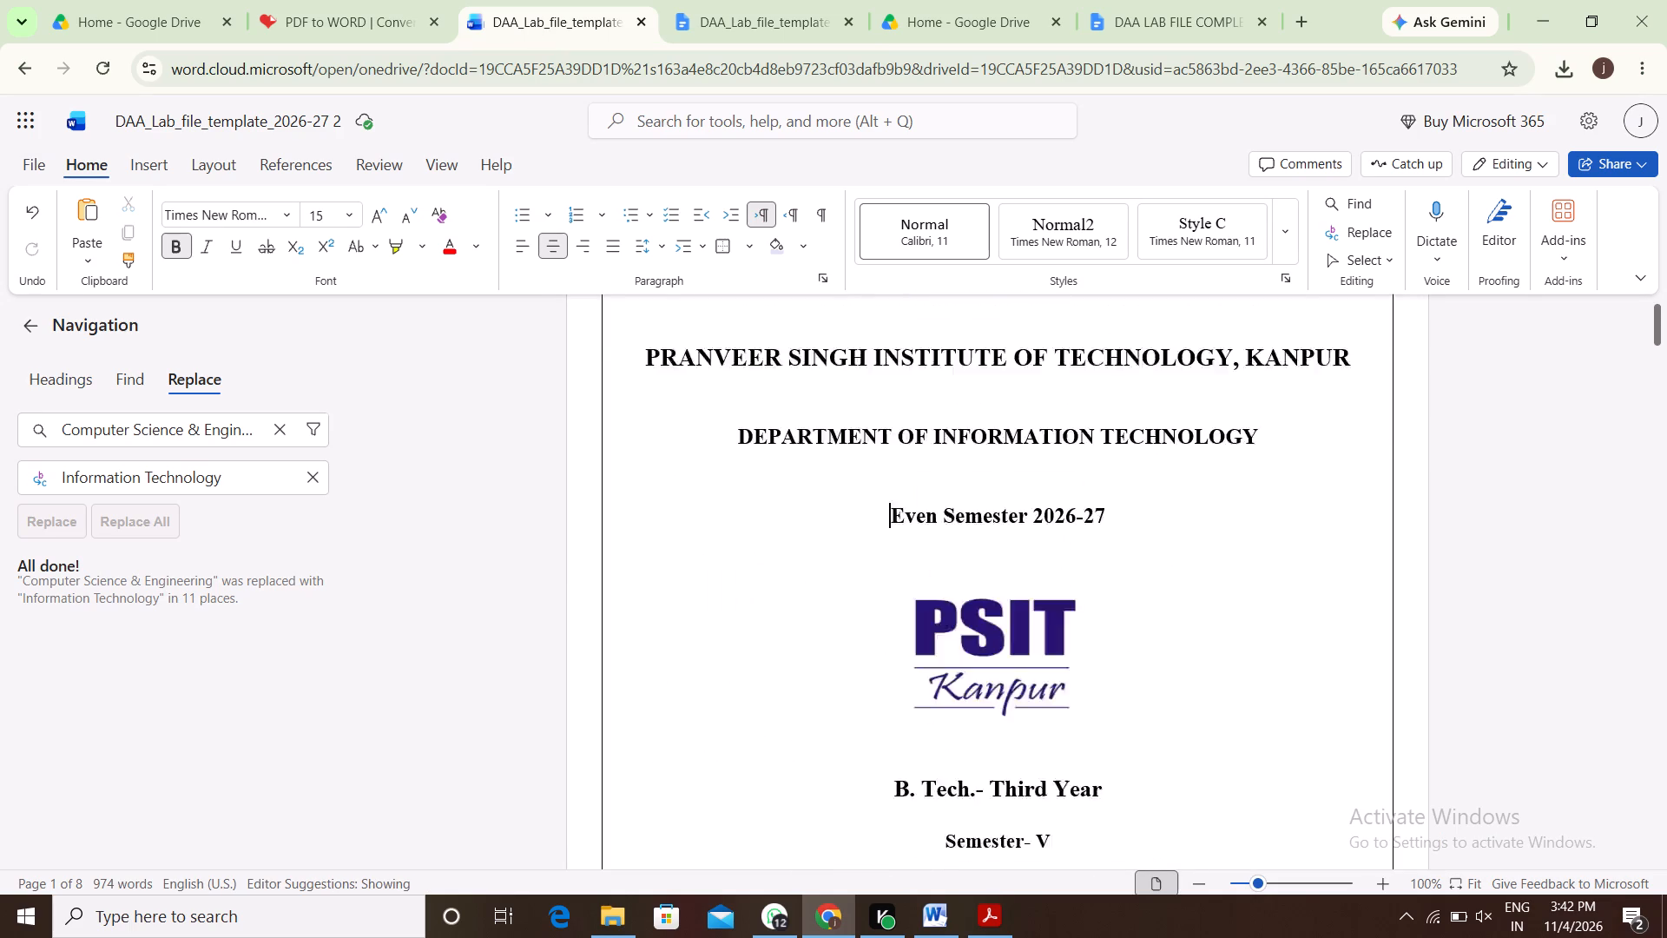
scroll(882, 511, "up", 1)
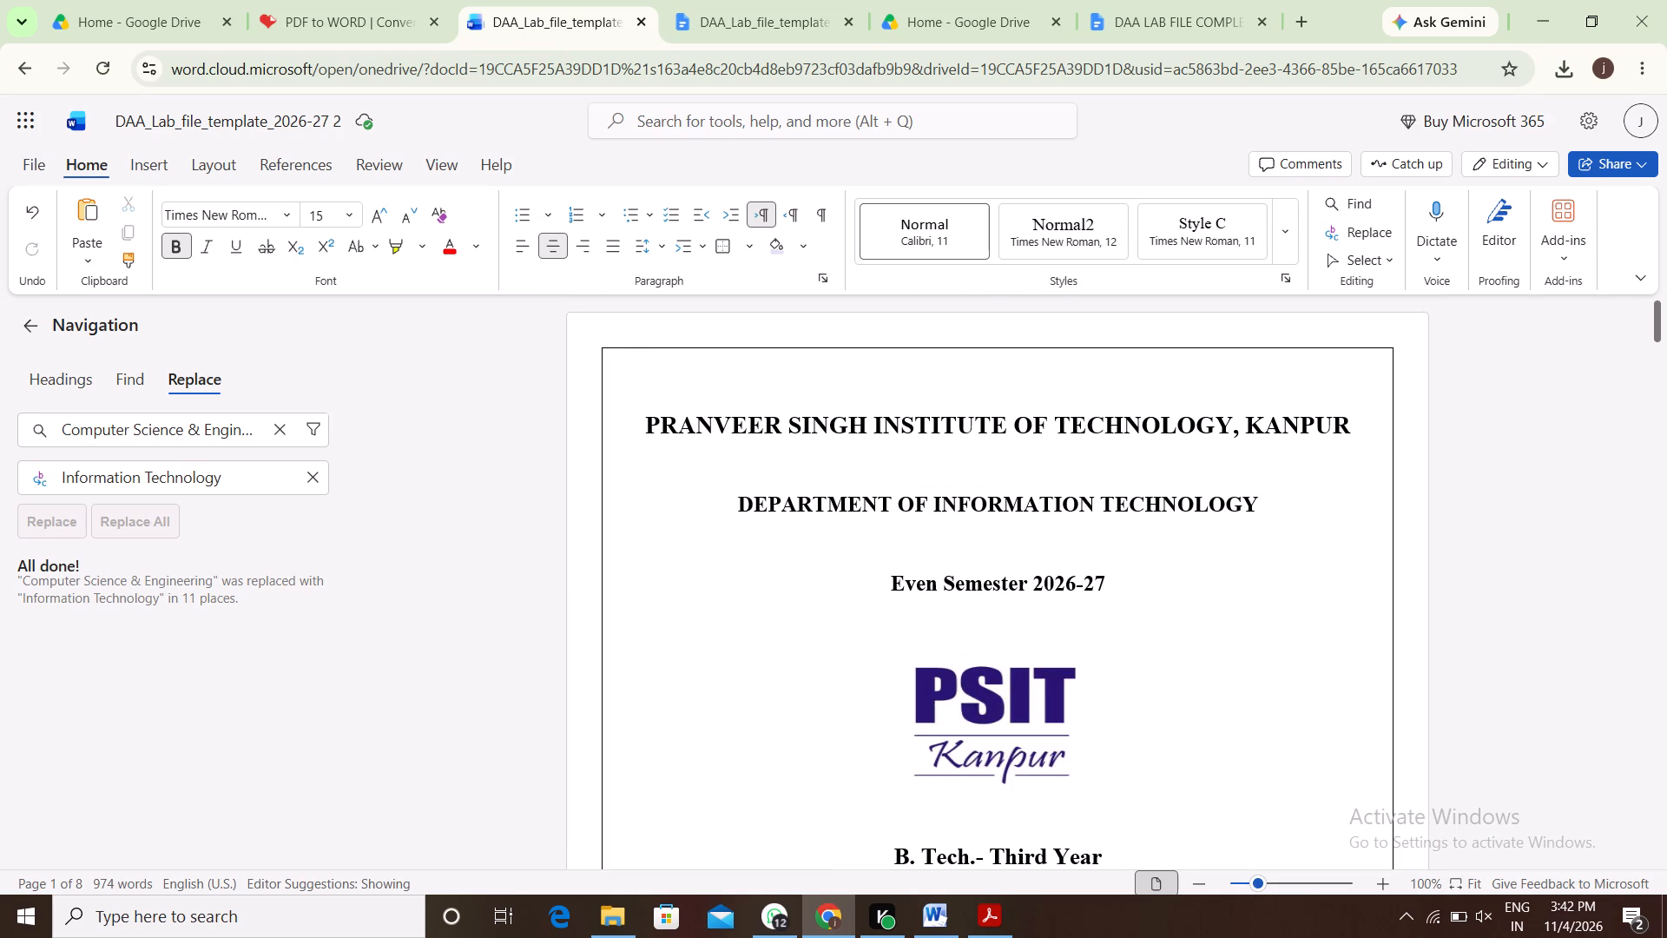
key("BackSpace")
key("BackSpace")
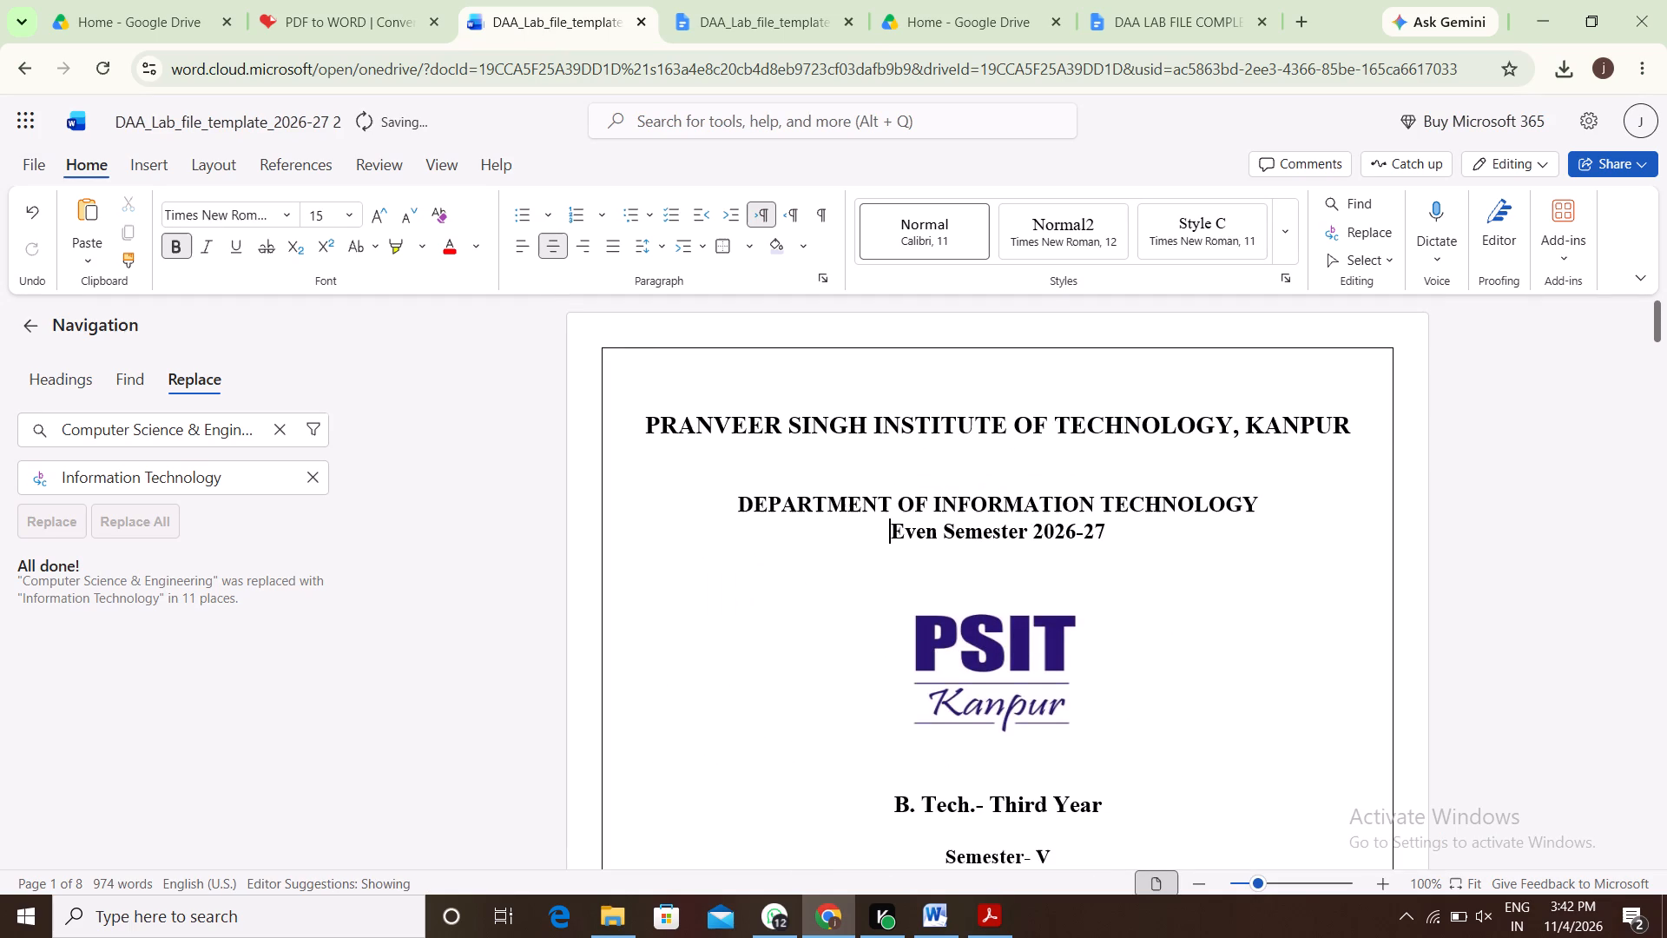
key("Return")
Delete blank space above the Department Vision Statement heading and pad it with leading spaces to align with the Department Mission Statements heading.
scroll(895, 591, "down", 2)
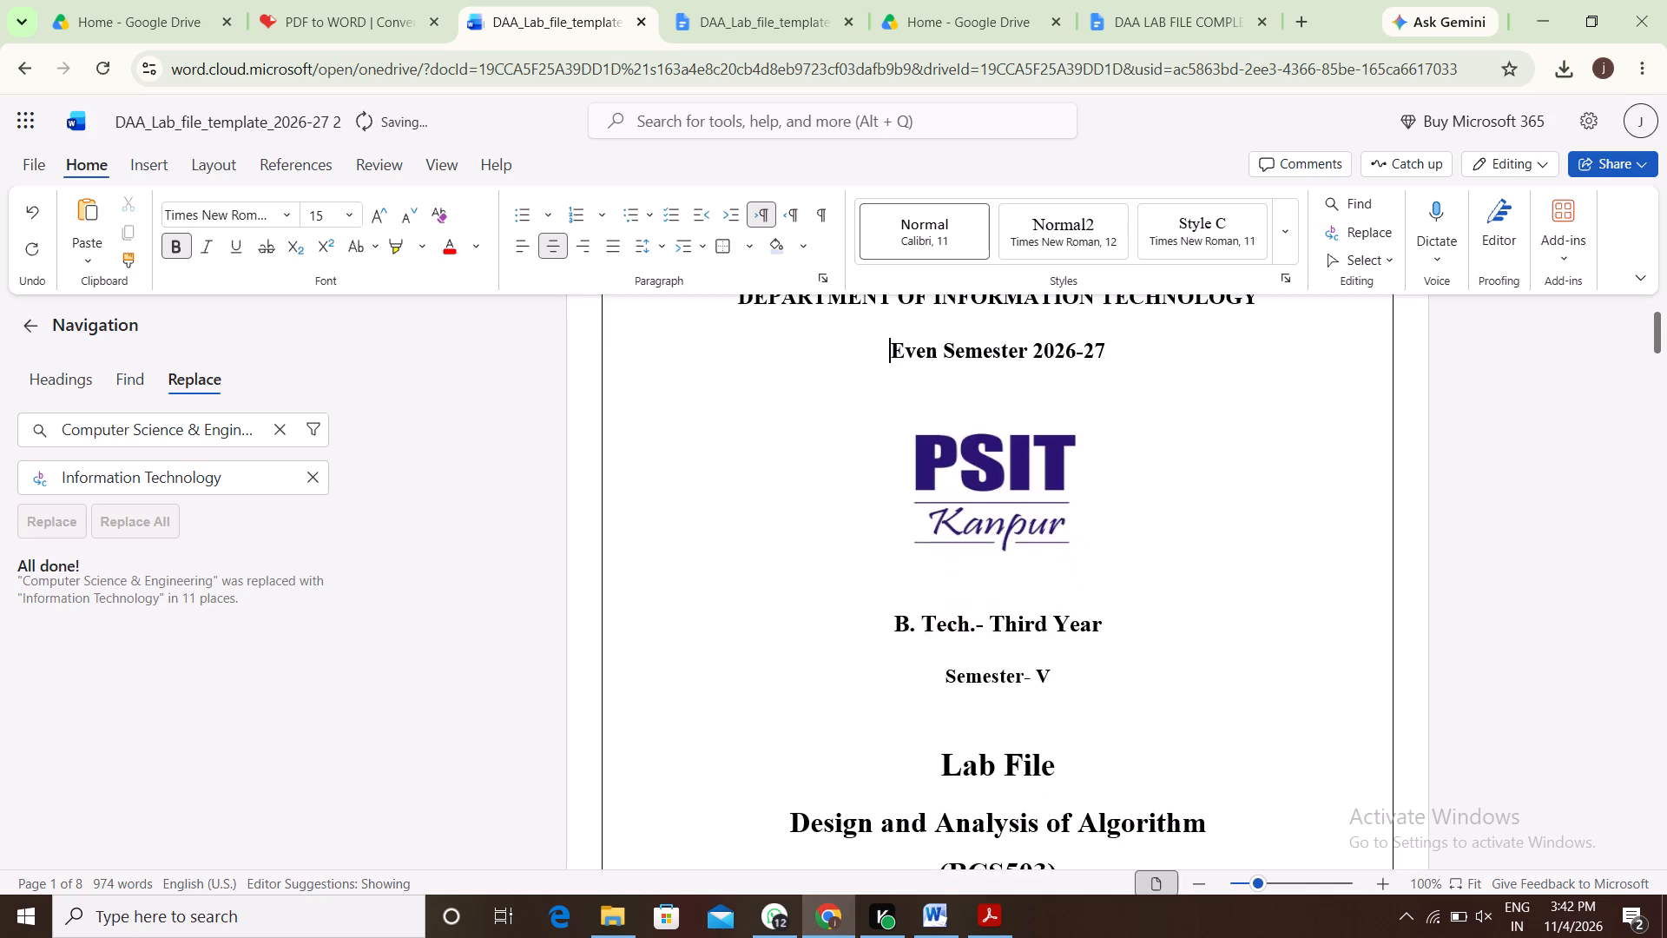
scroll(895, 591, "down", 3)
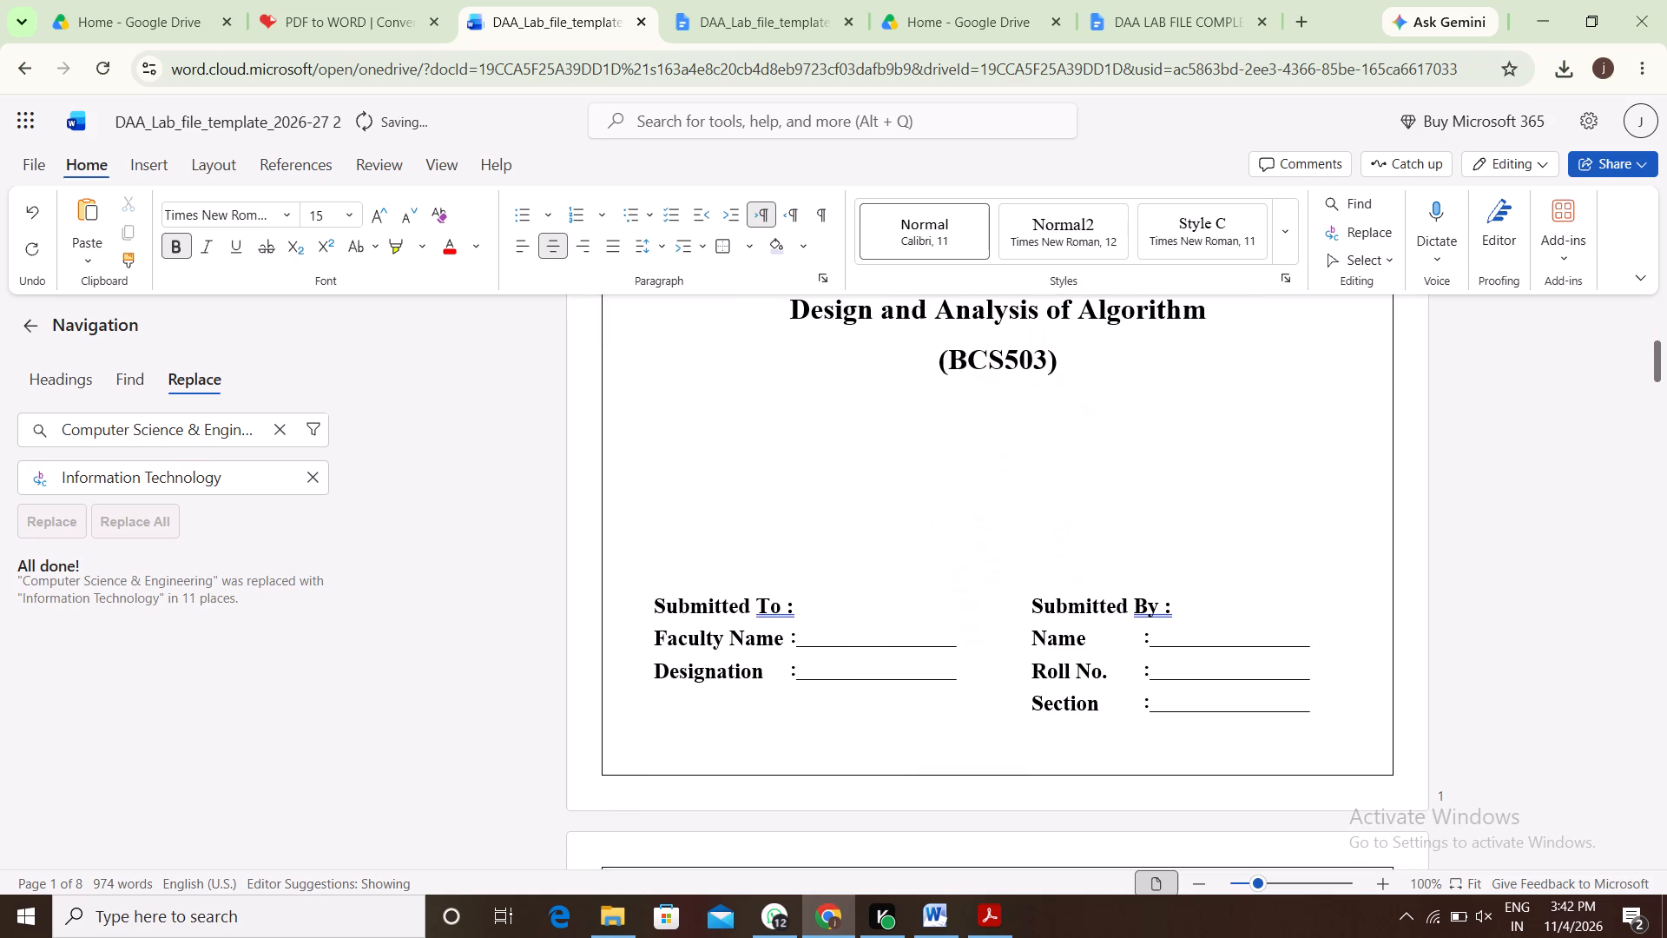
scroll(895, 591, "down", 9)
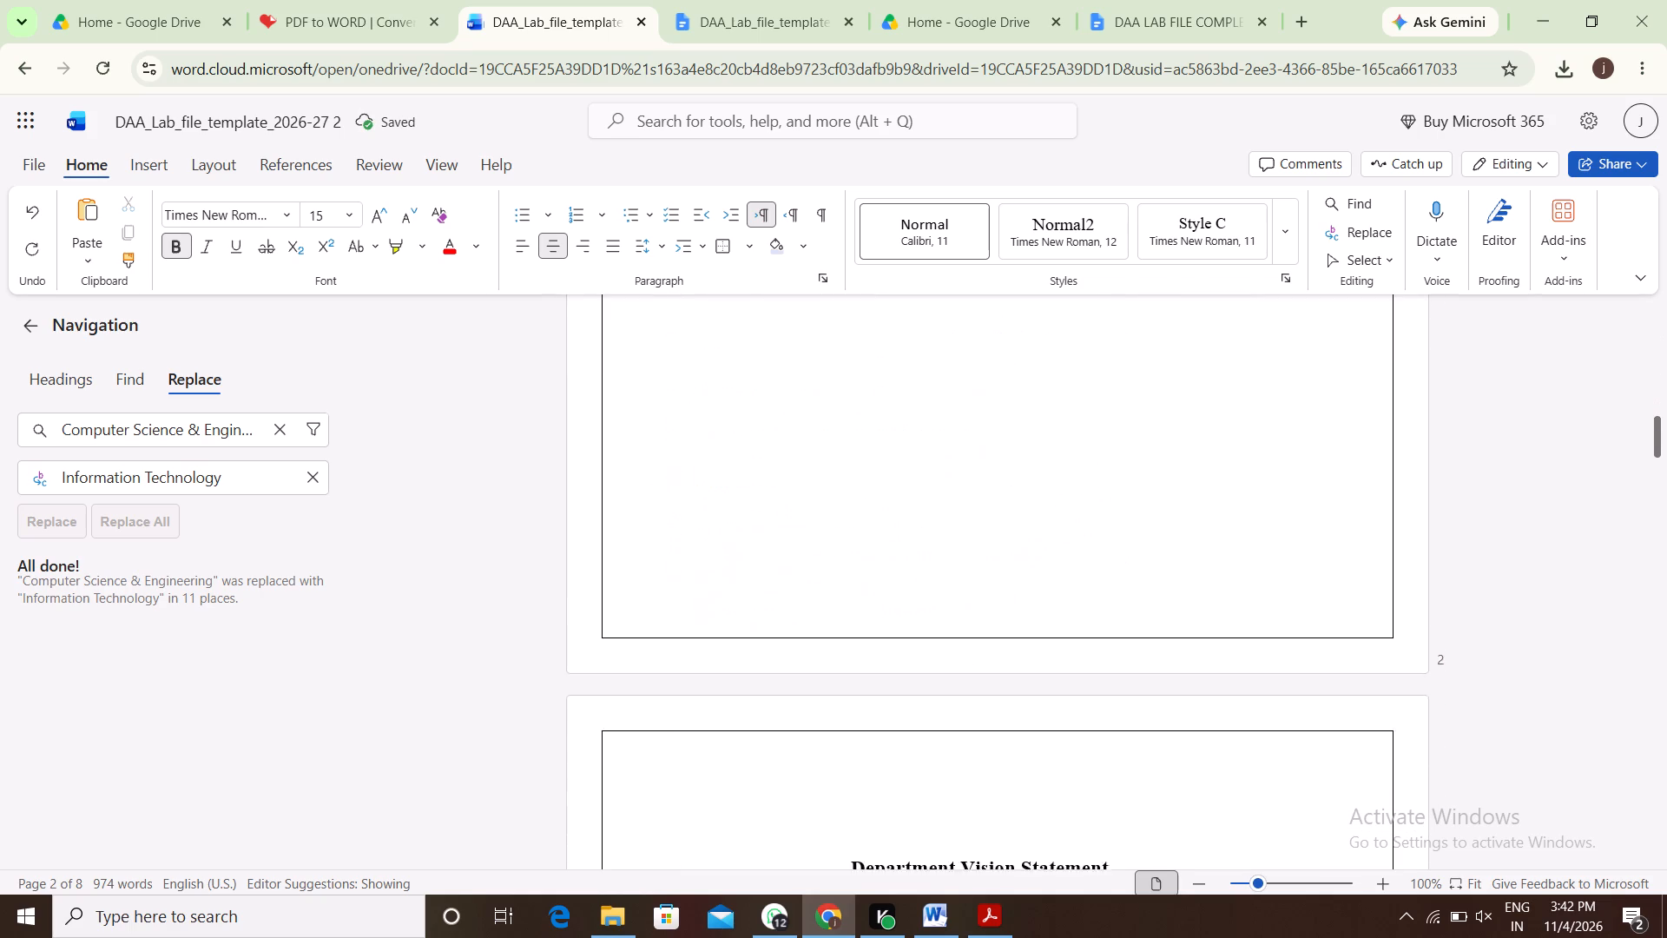
scroll(895, 591, "down", 3)
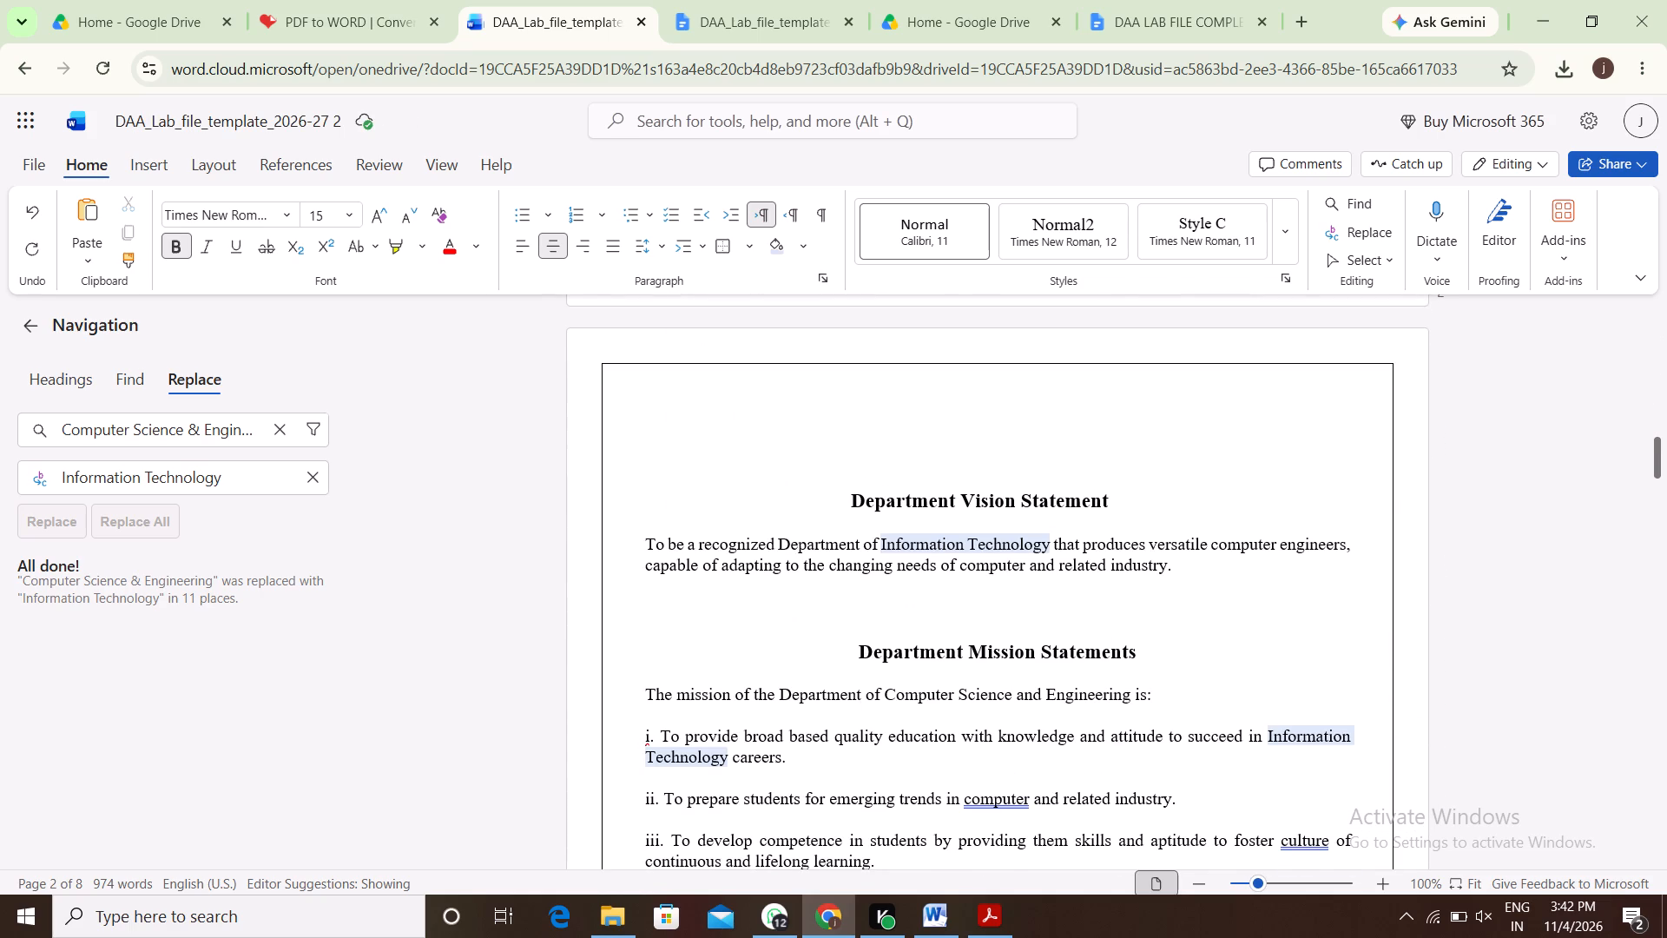
left_click(855, 496)
key("BackSpace")
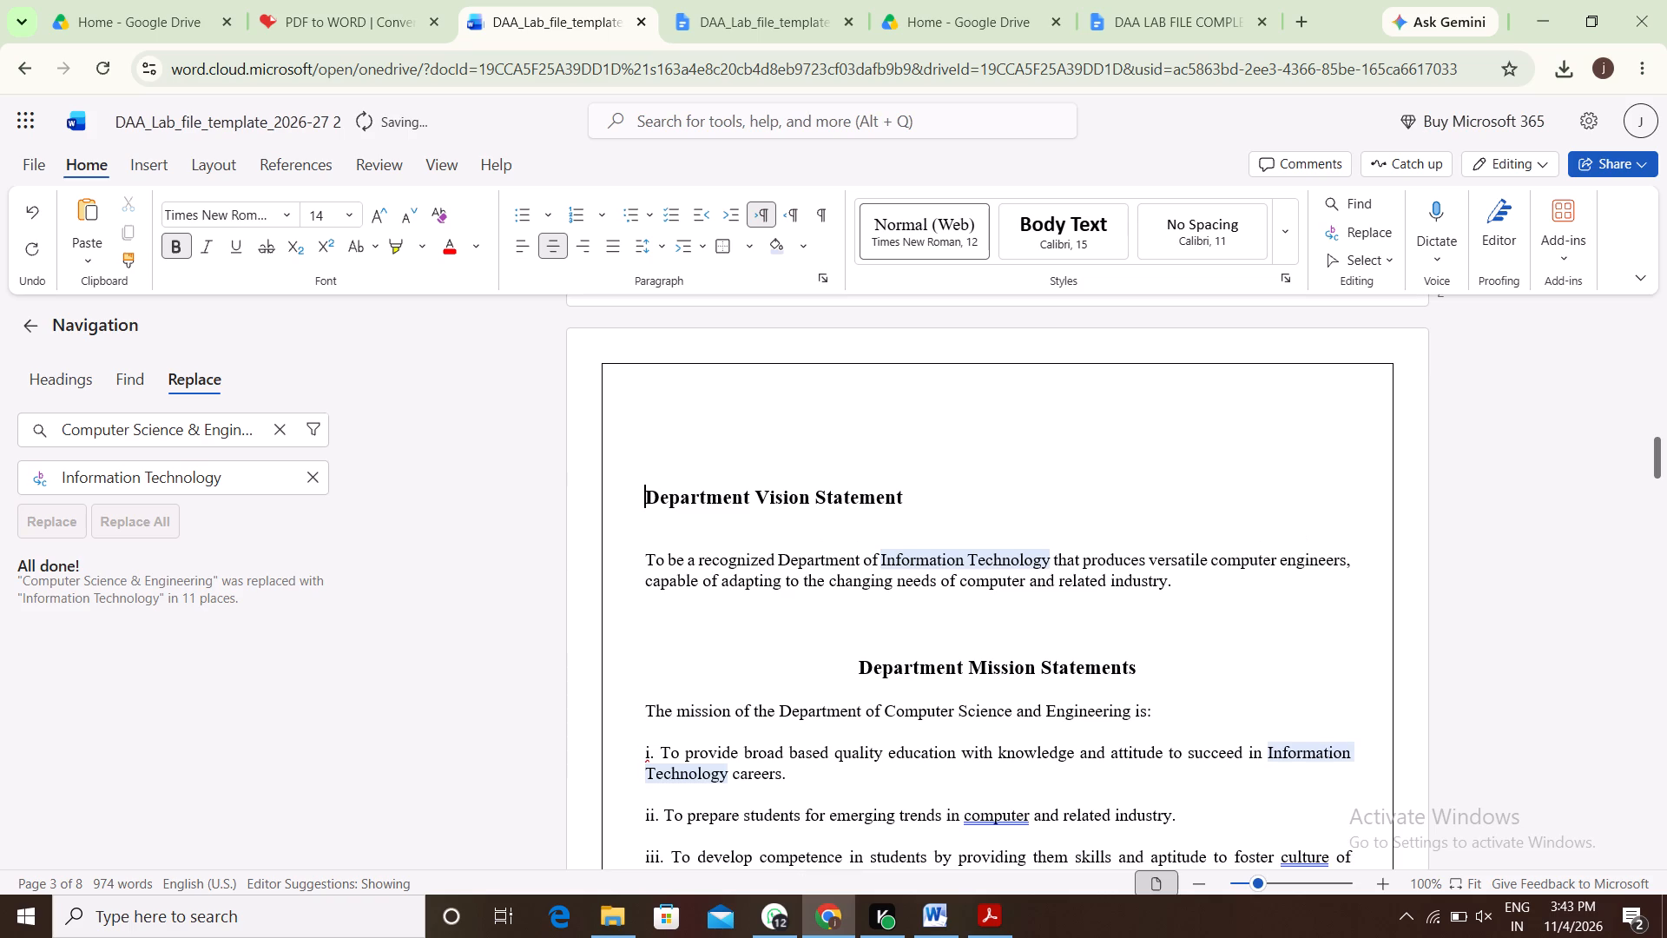
key("BackSpace")
key("BackSpace")
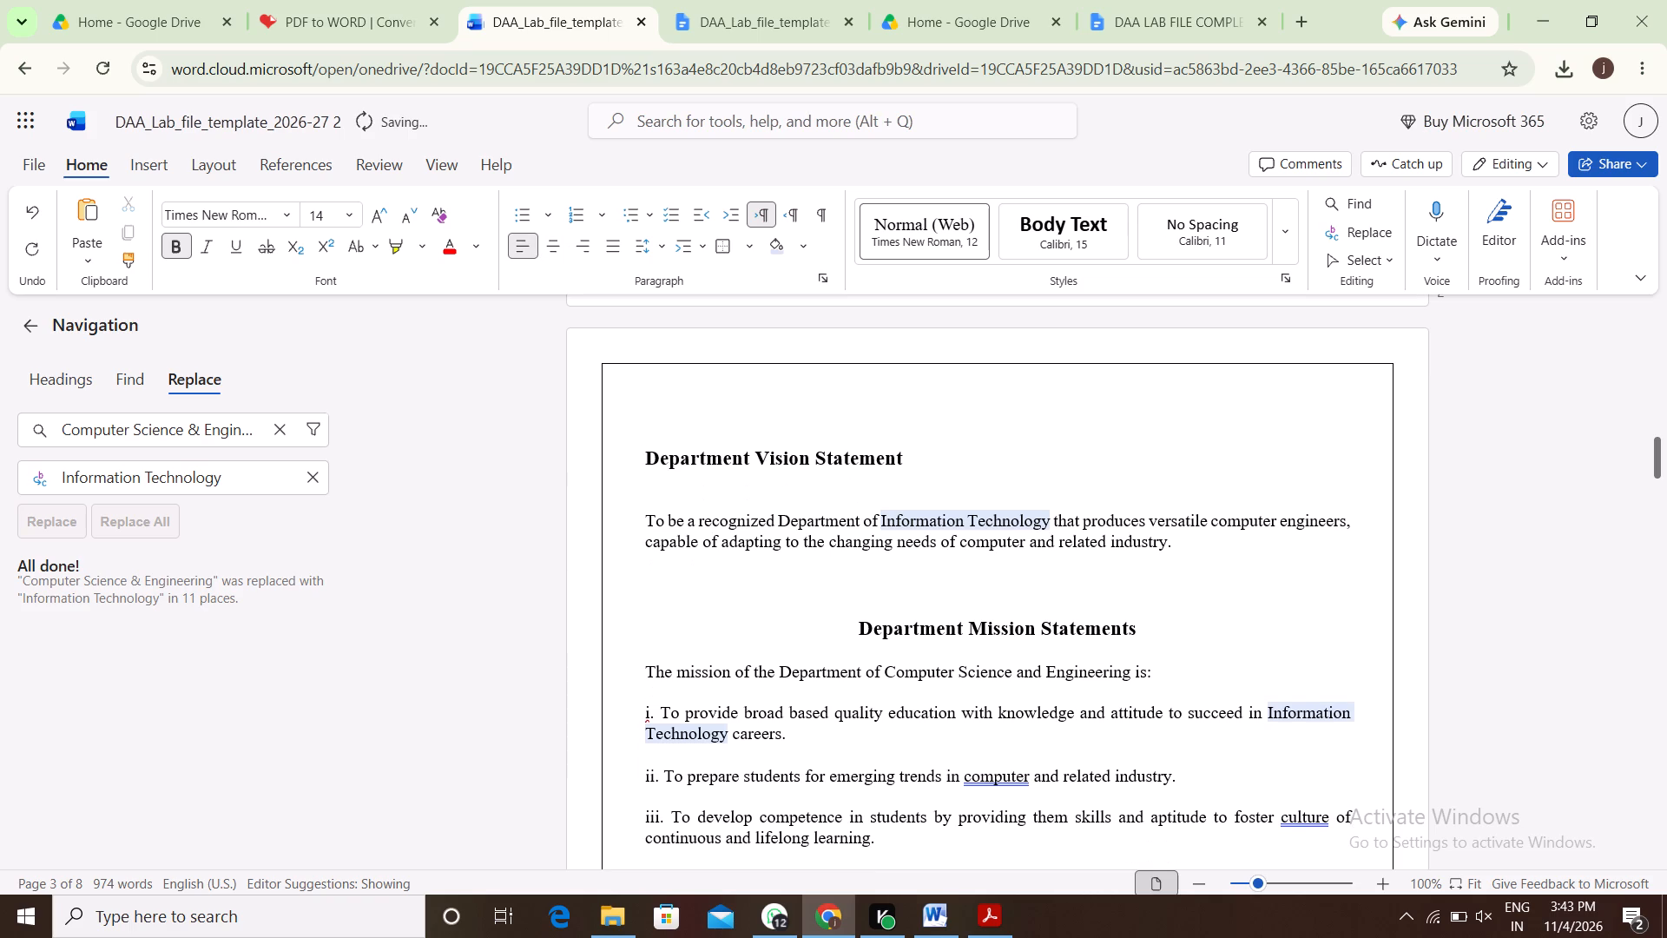
key("space")
key("space")
key("space")
key("space")
key("space")
key("space")
key("space")
key("space")
key("space")
key("space")
key("space")
key("space")
key("space")
key("space")
key("space")
key("space")
key("space")
key("space")
key("space")
key("space")
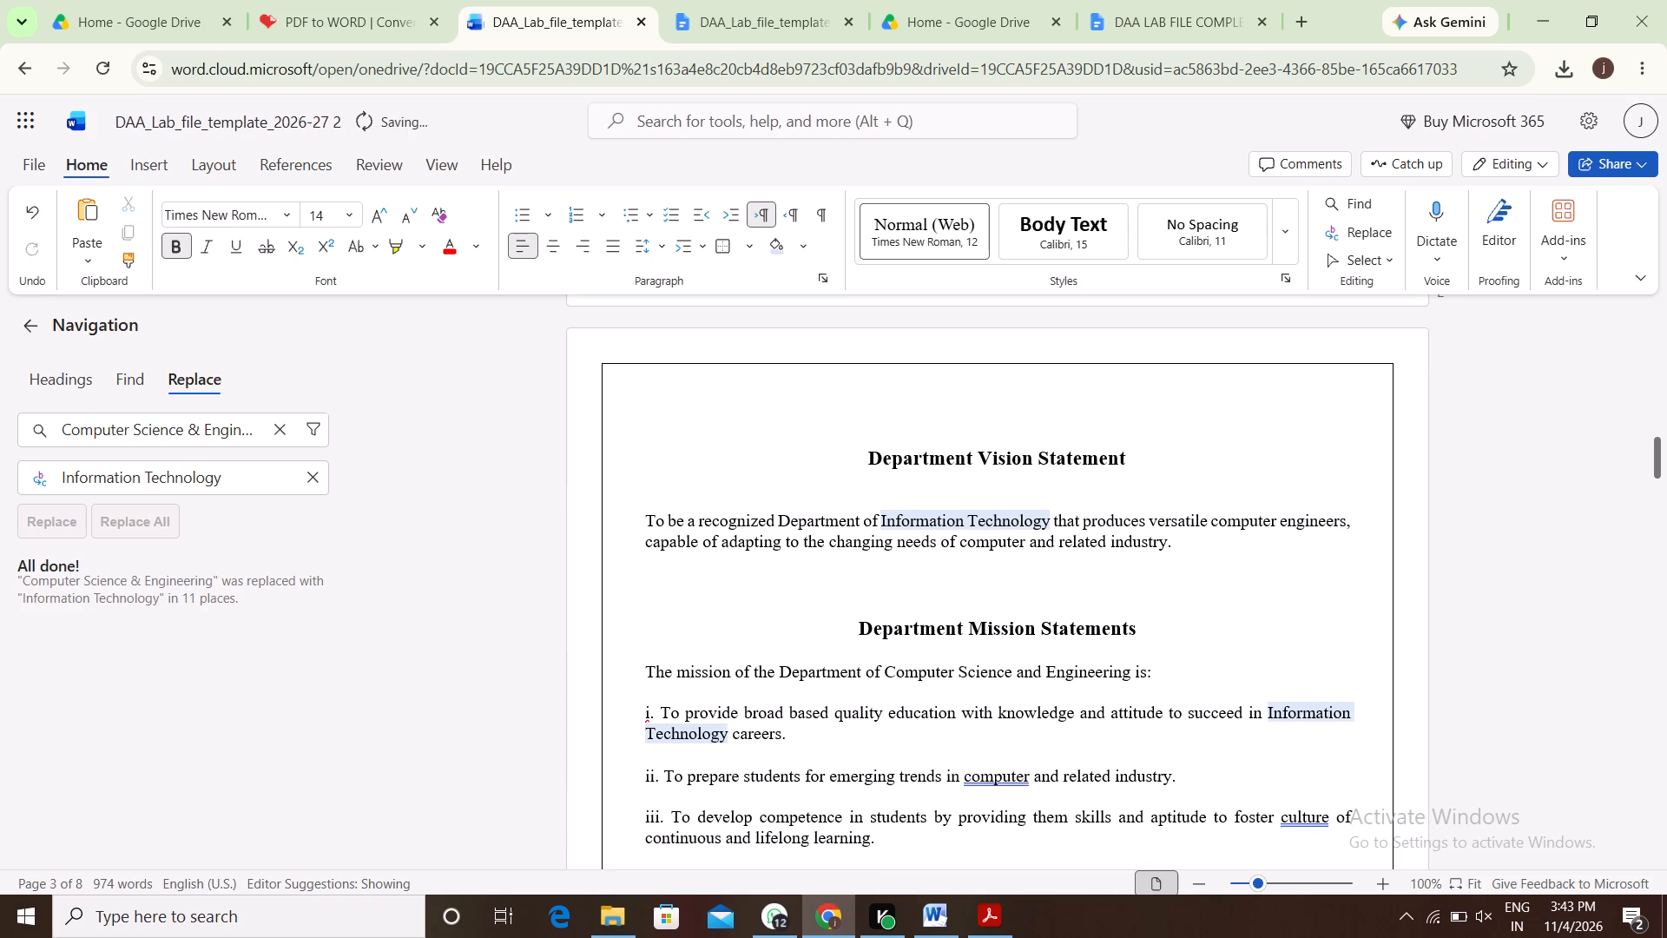
key("BackSpace")
key("BackSpace")
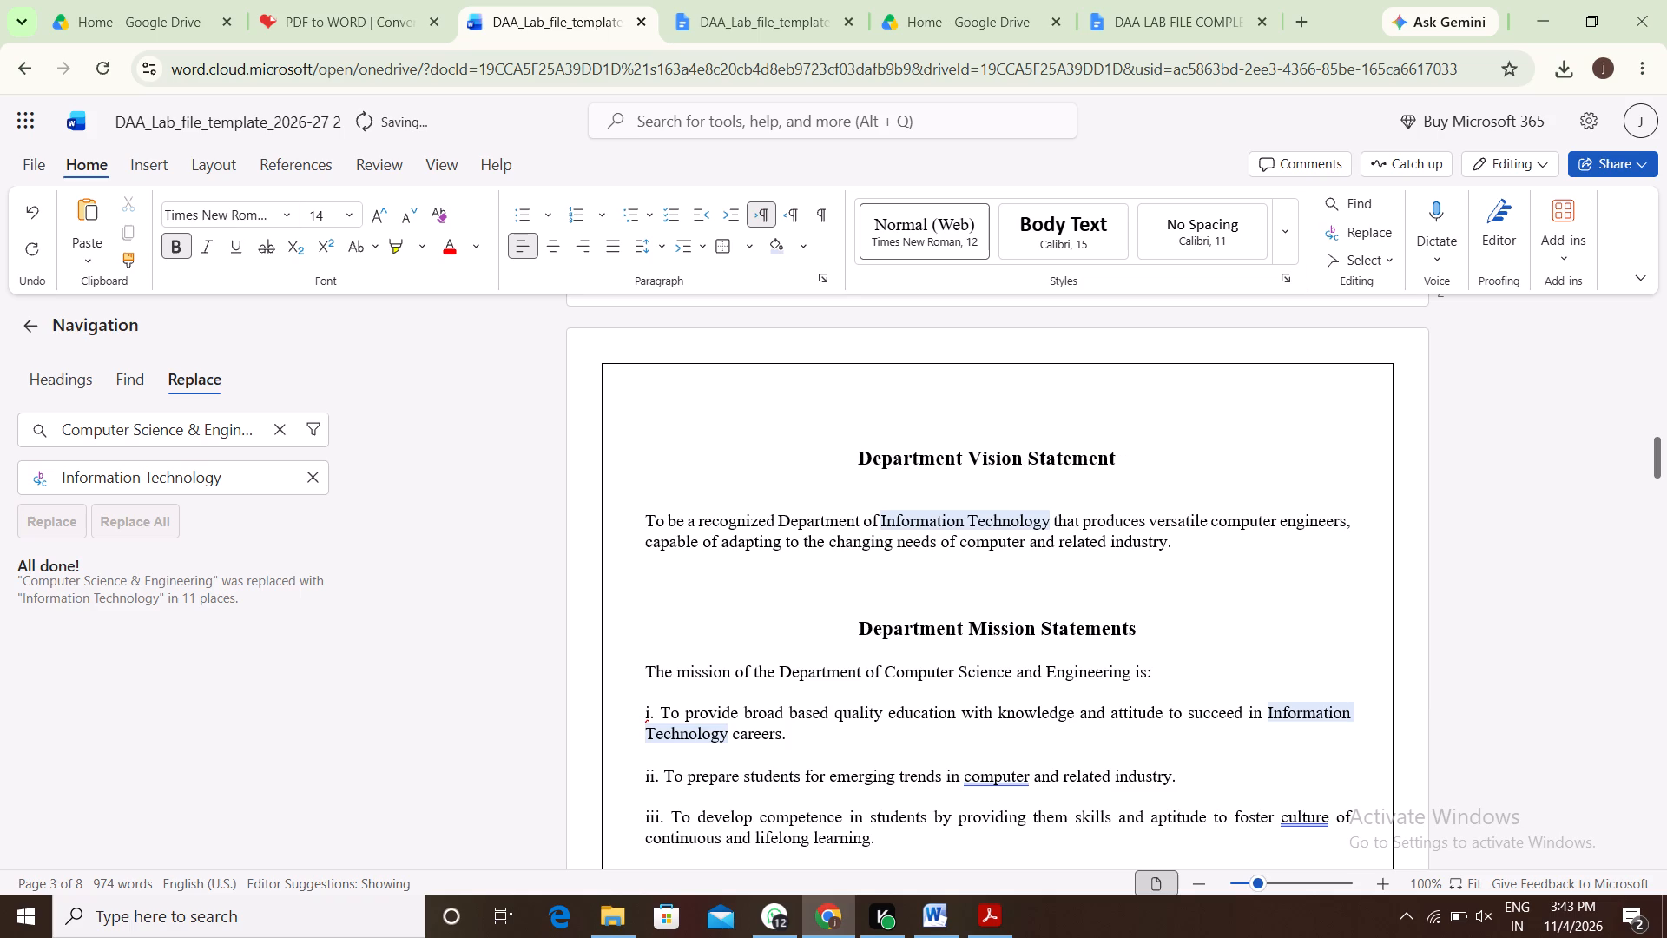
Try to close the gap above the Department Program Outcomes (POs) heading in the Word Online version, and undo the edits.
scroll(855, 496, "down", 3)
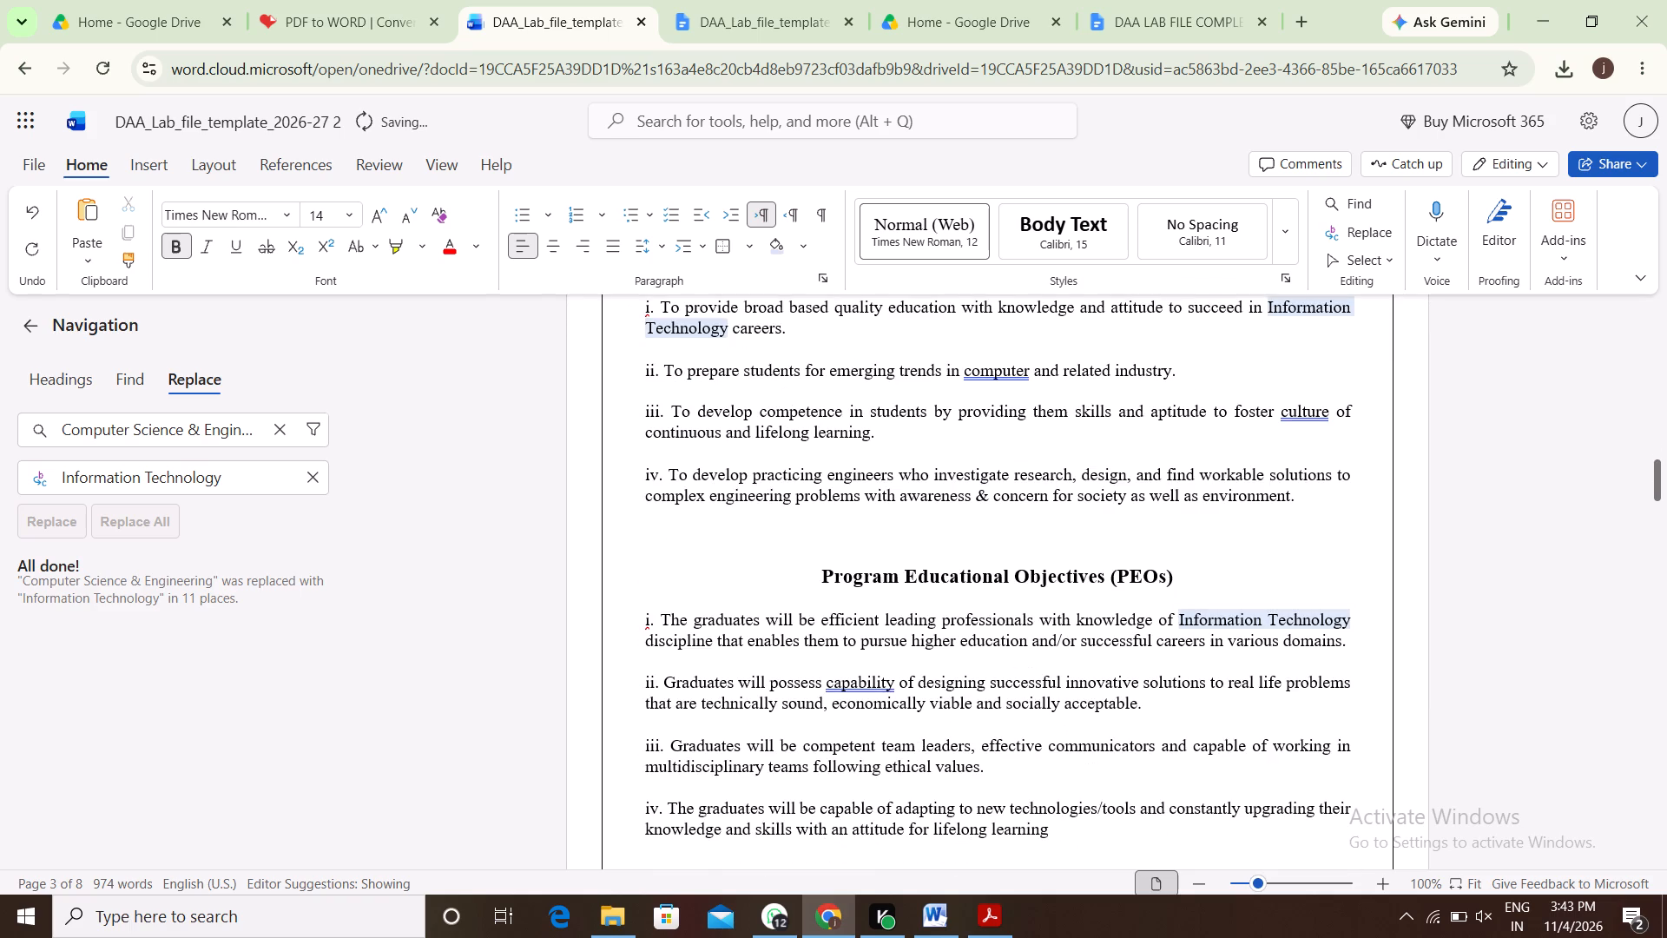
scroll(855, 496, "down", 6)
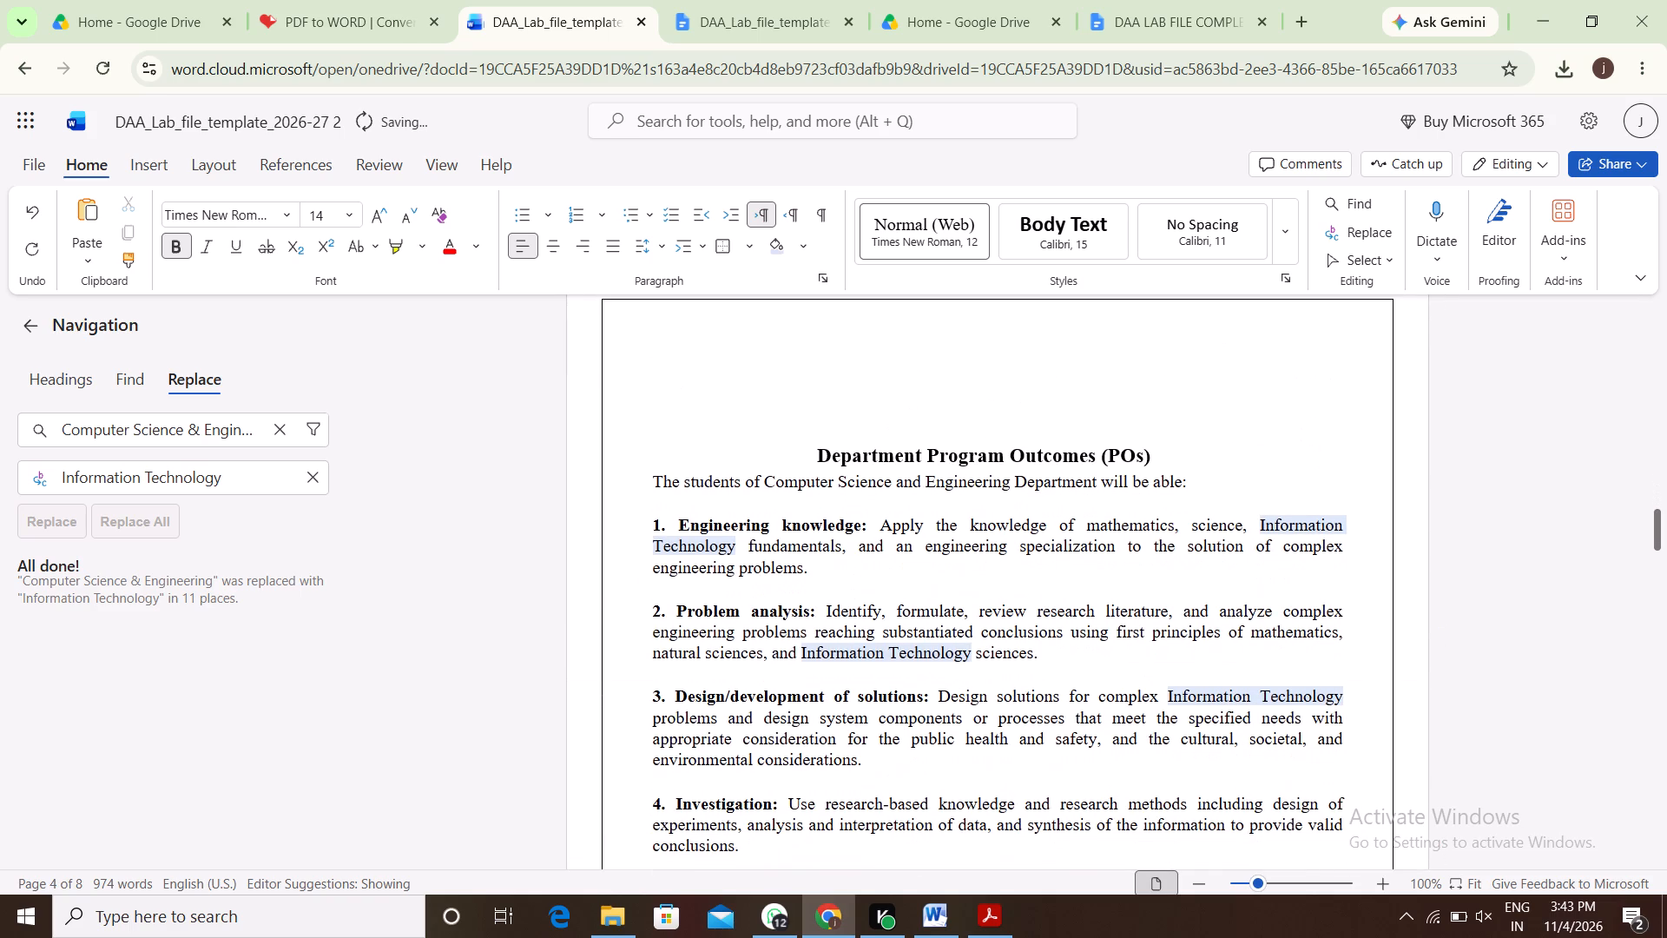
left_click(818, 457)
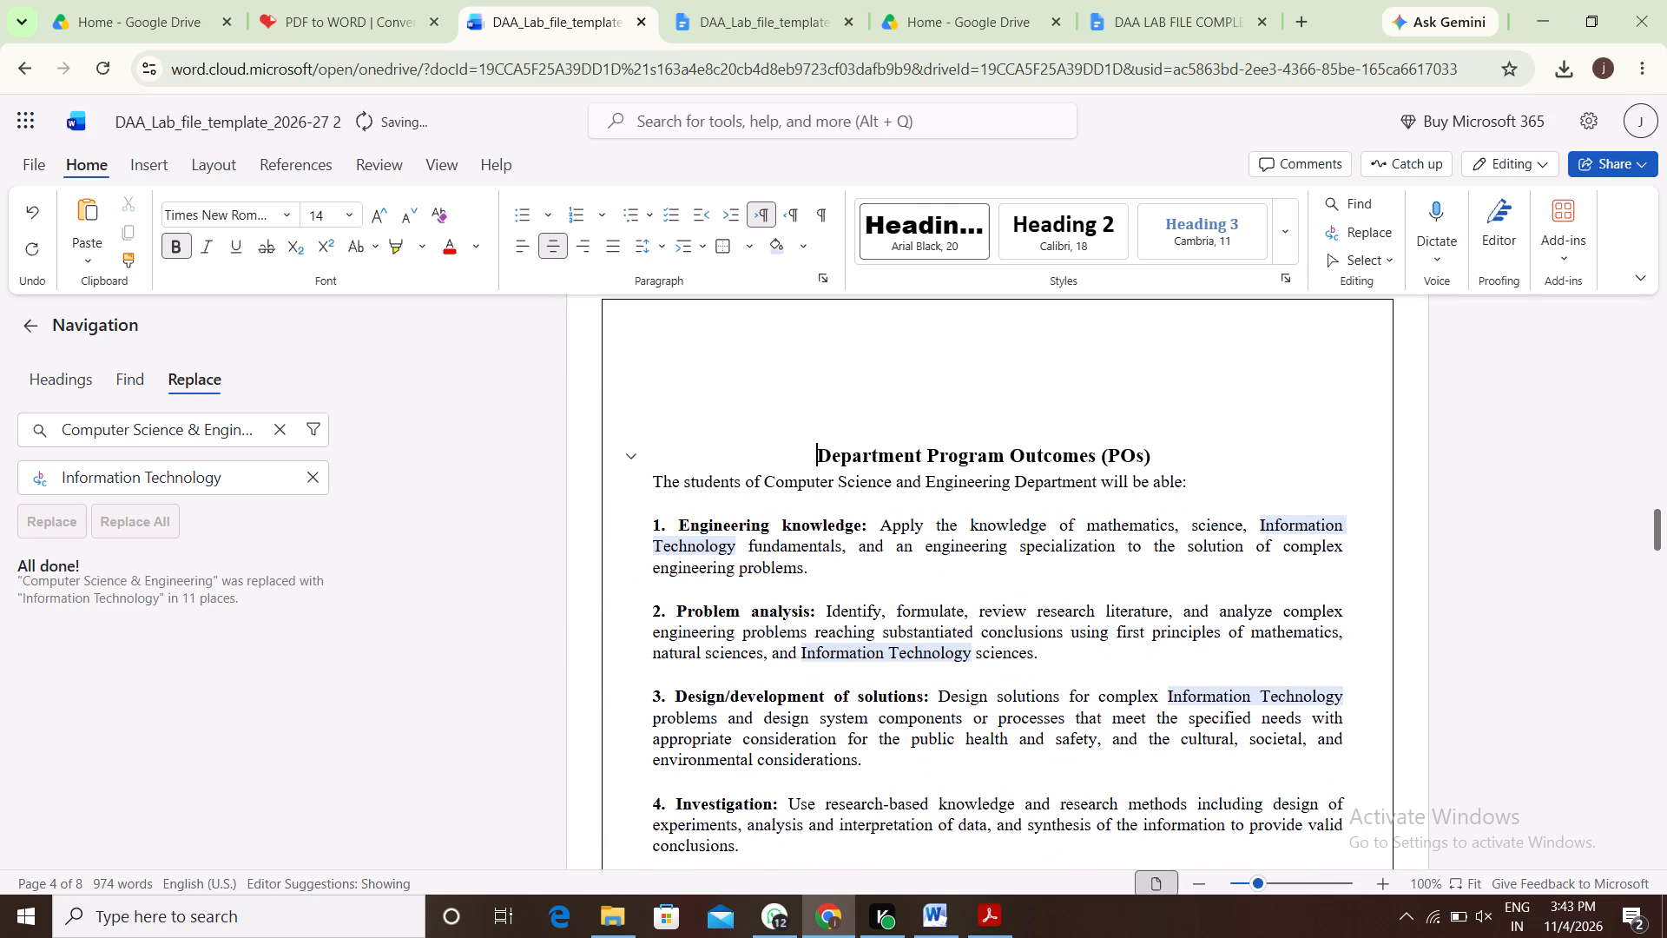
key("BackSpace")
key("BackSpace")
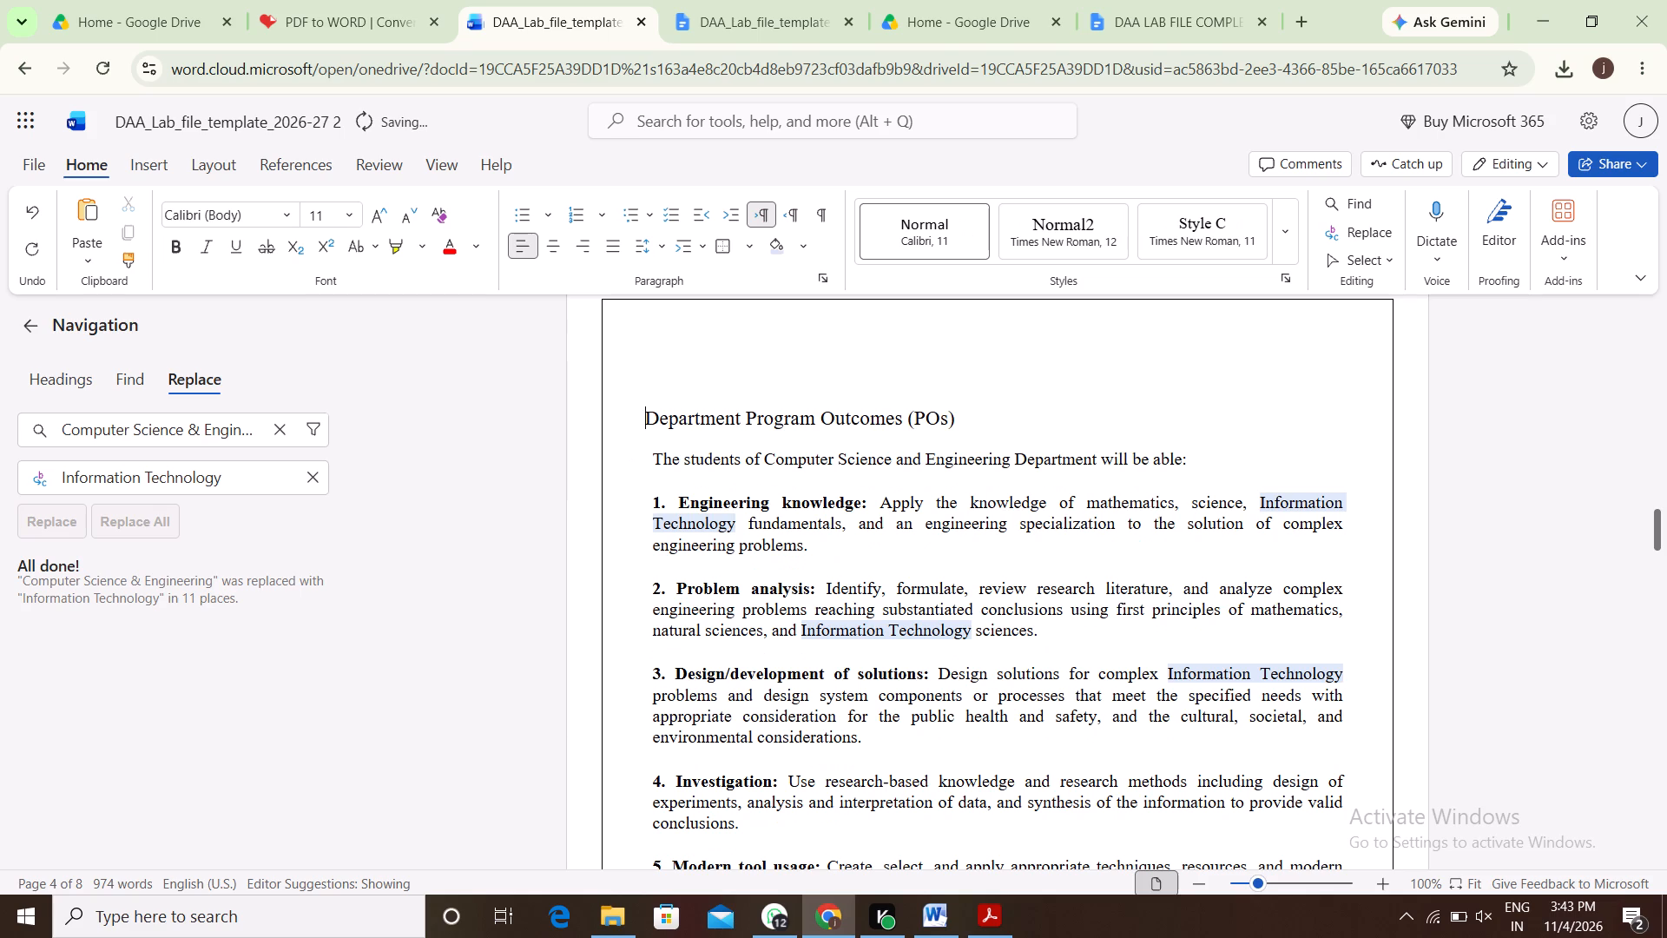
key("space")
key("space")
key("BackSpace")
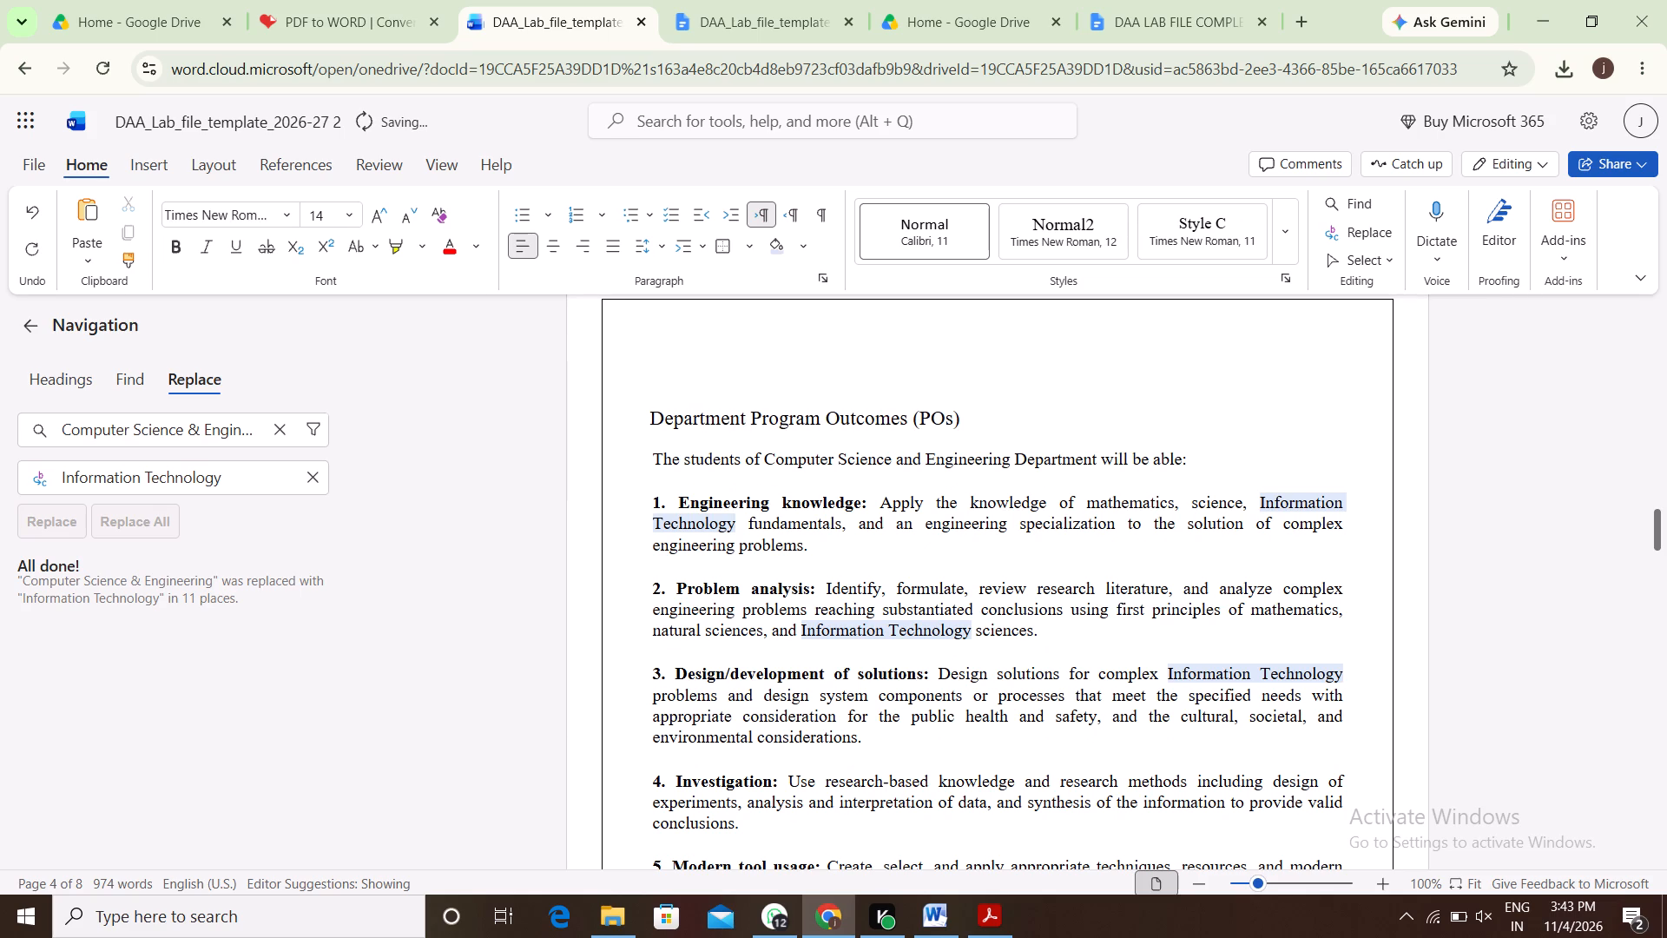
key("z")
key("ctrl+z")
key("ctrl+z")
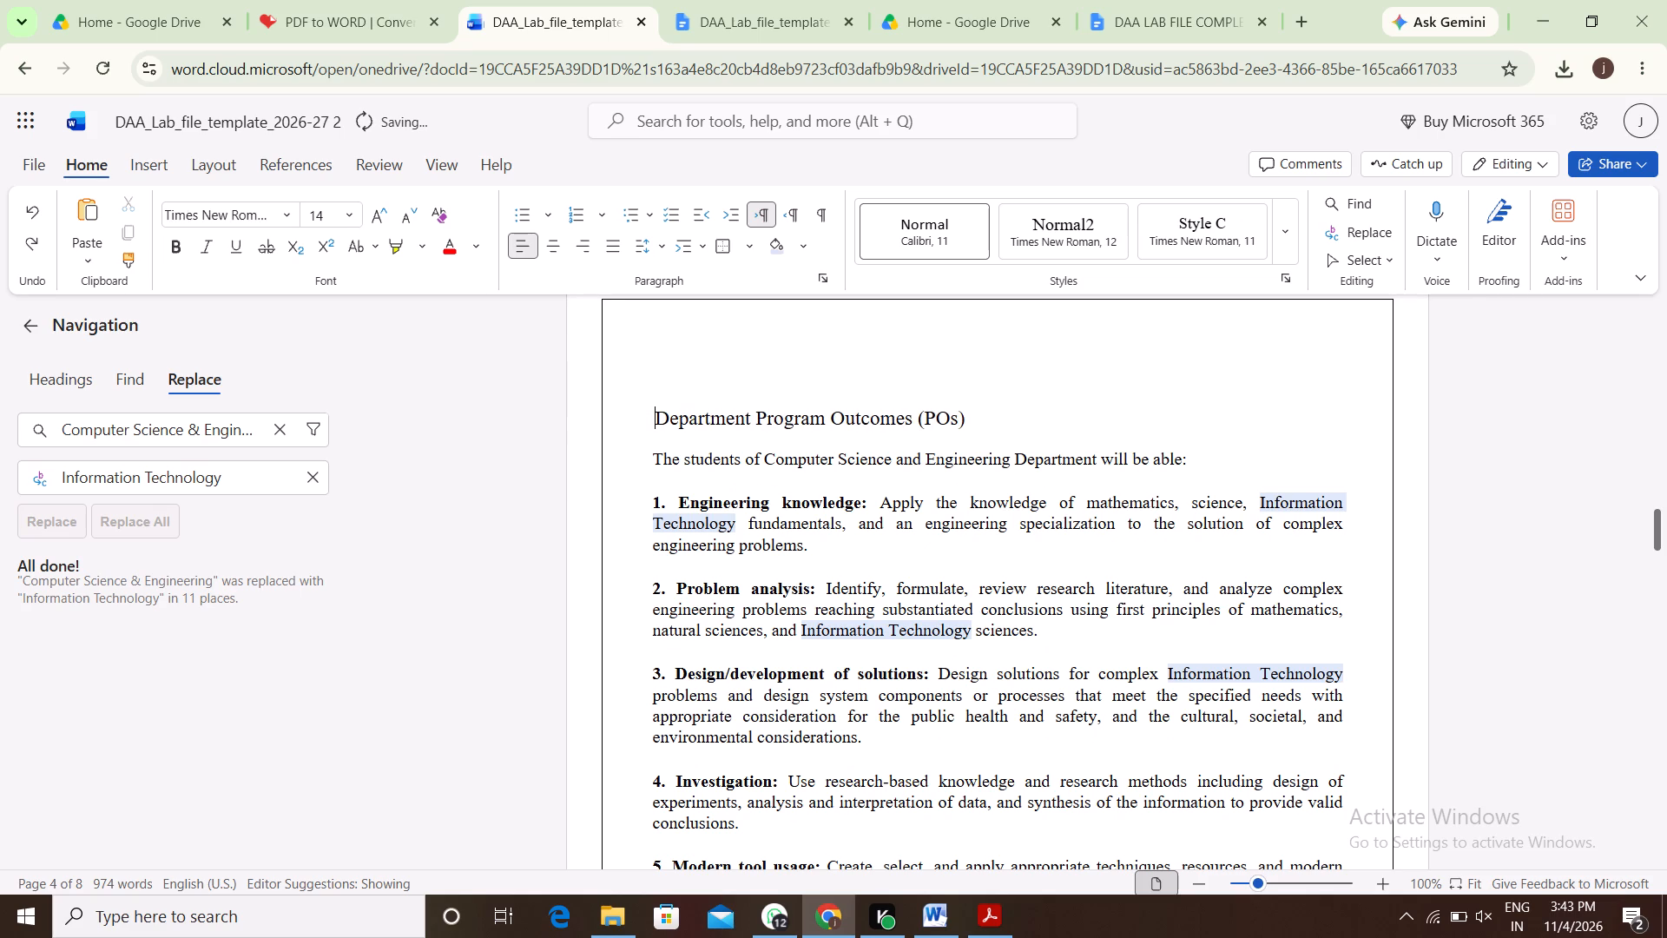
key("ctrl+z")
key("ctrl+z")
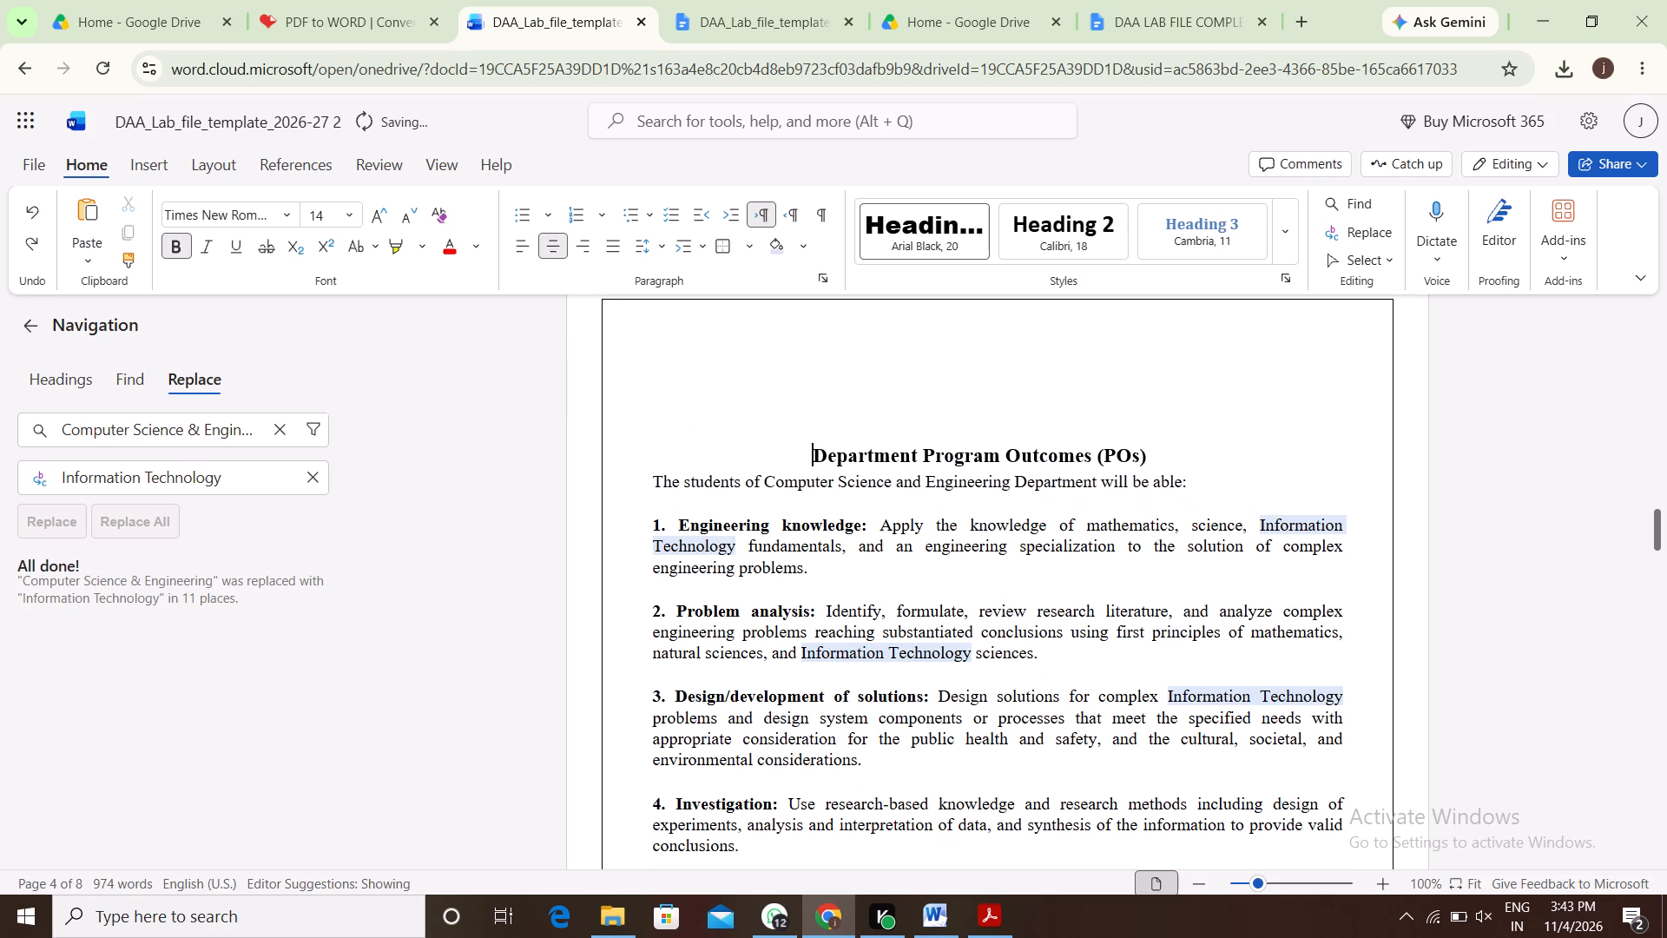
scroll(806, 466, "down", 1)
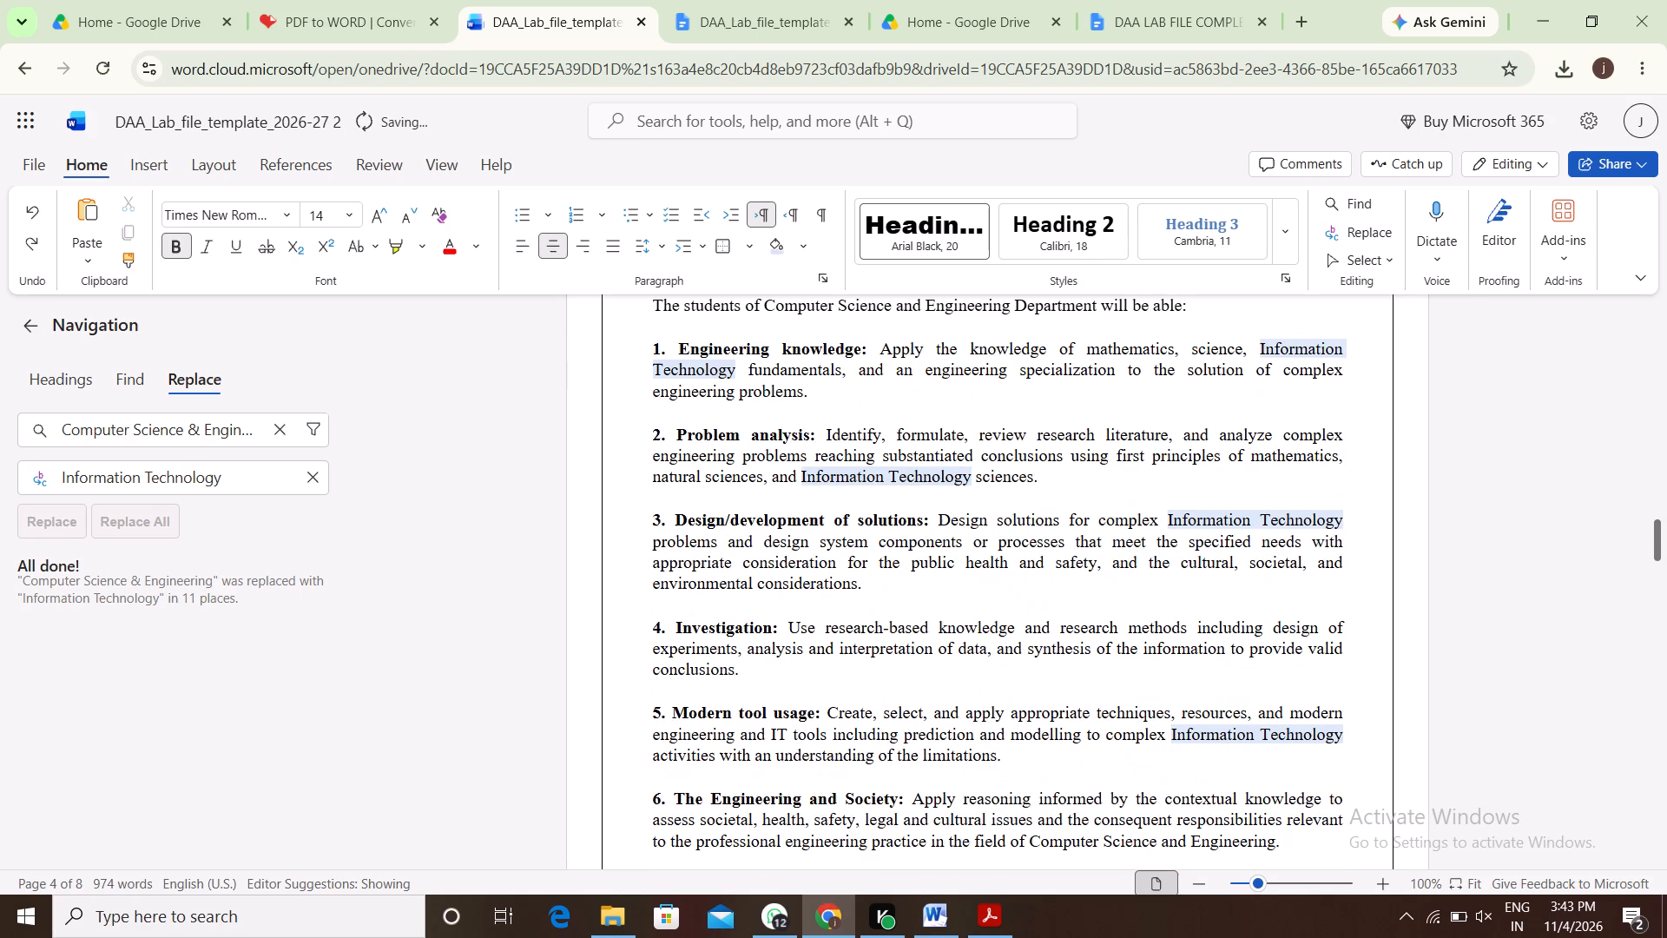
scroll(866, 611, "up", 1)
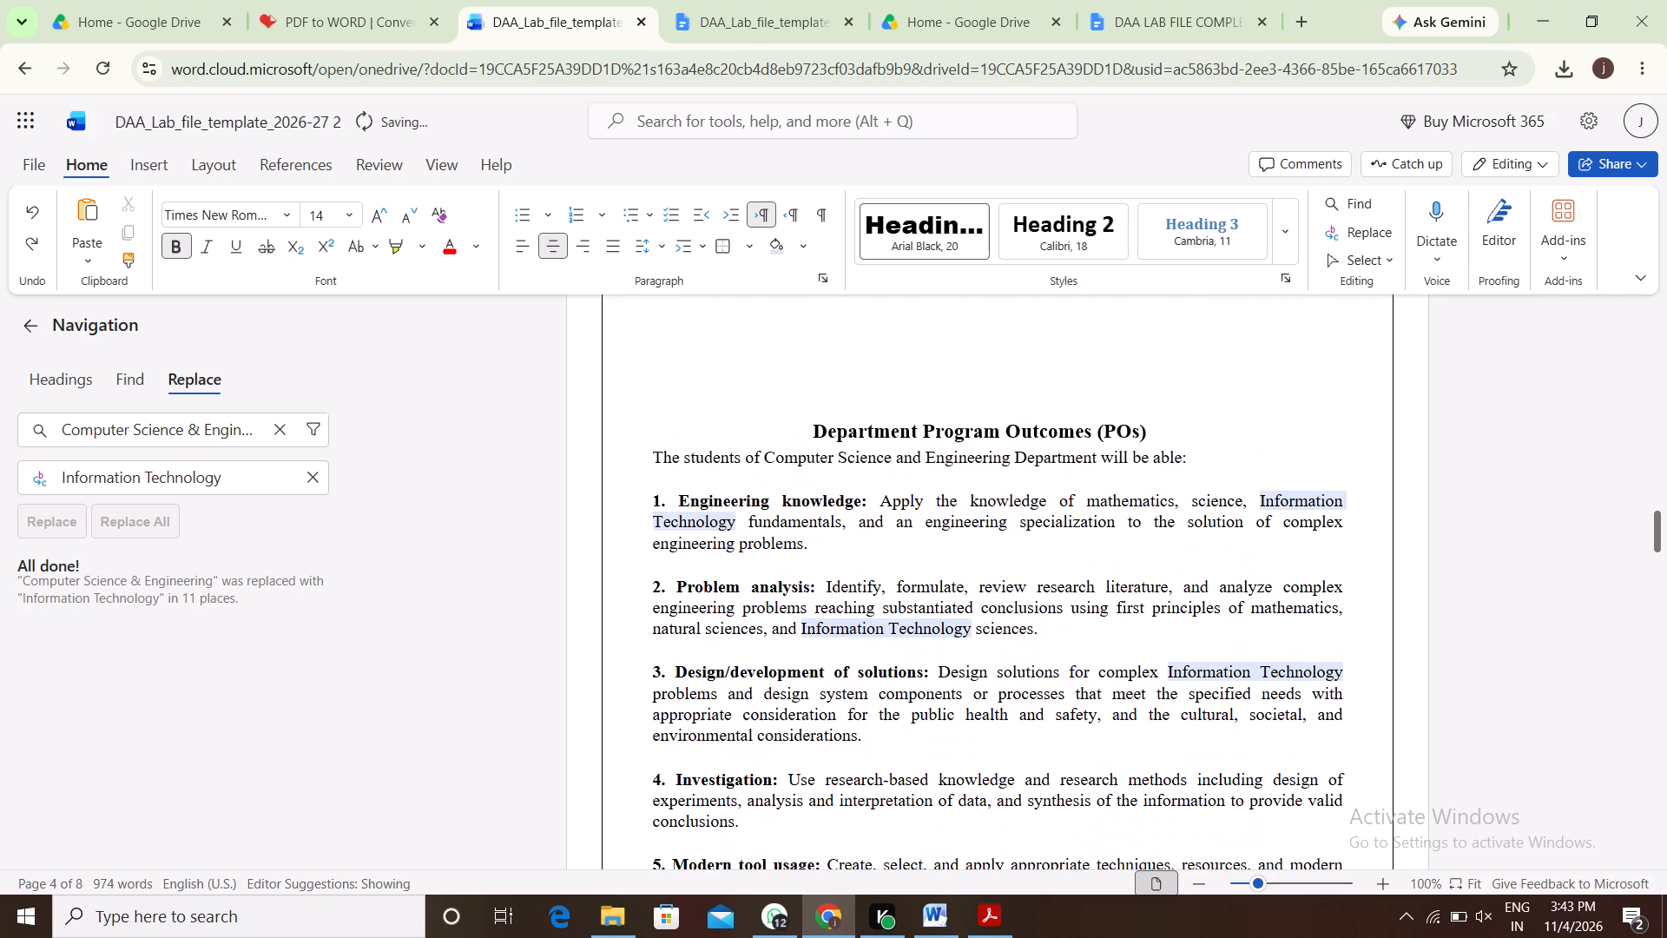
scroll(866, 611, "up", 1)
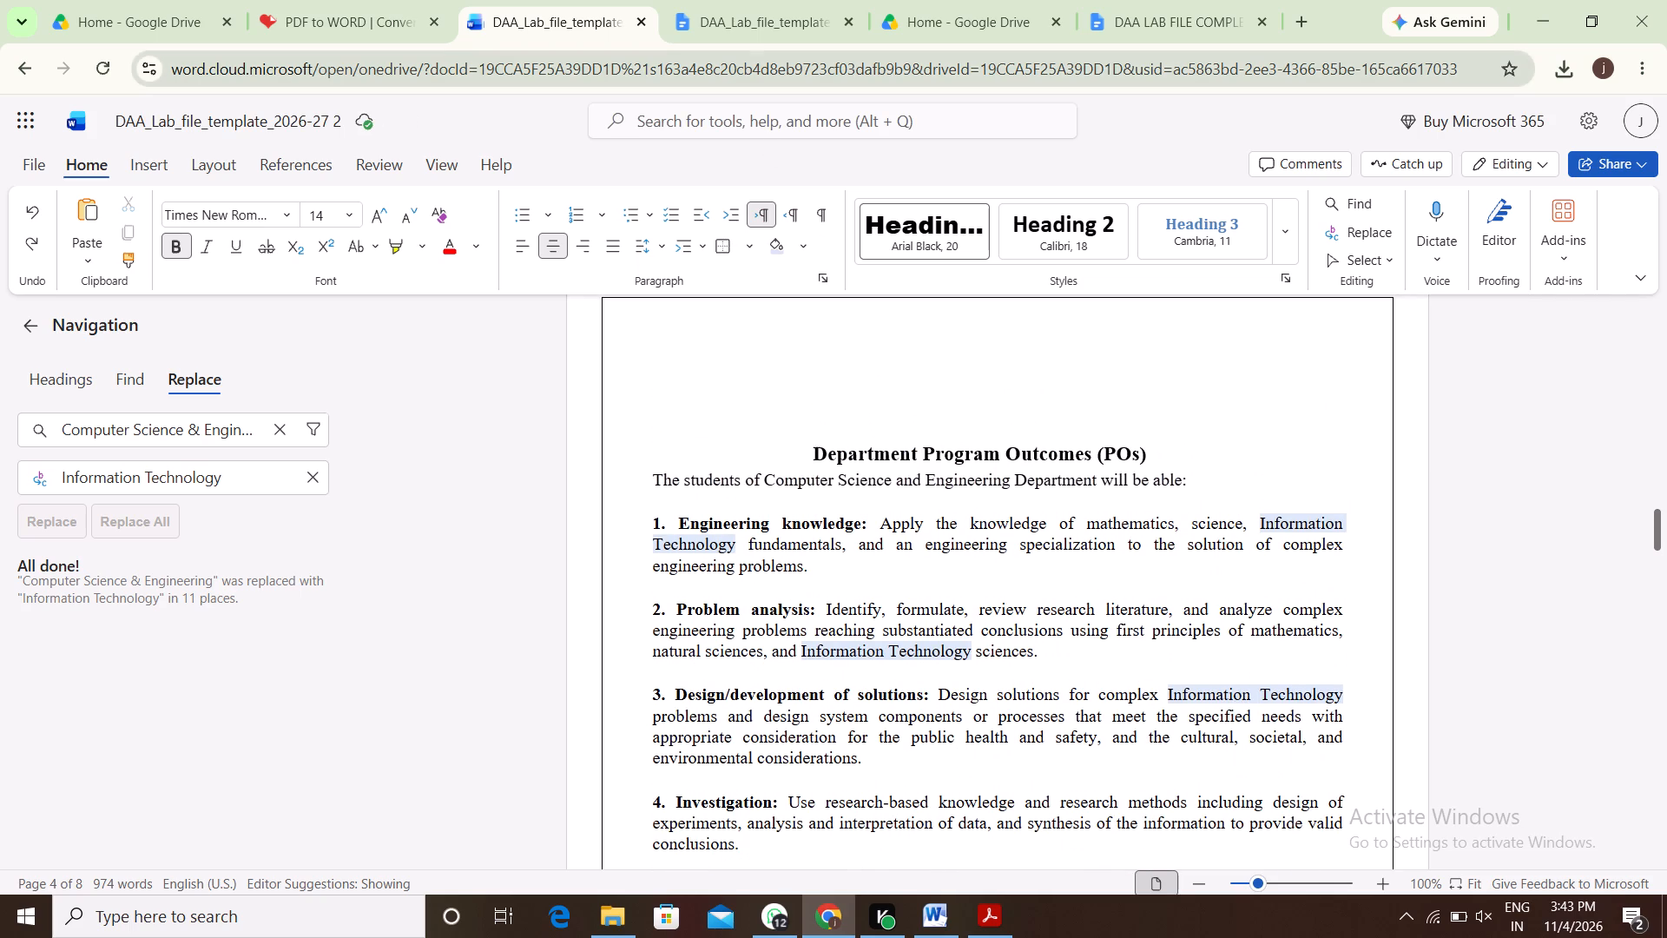
Switch to the Google Docs version and examine its tools and pages for a way to handle the remaining Computer Science & Engineering mentions.
left_click(774, 3)
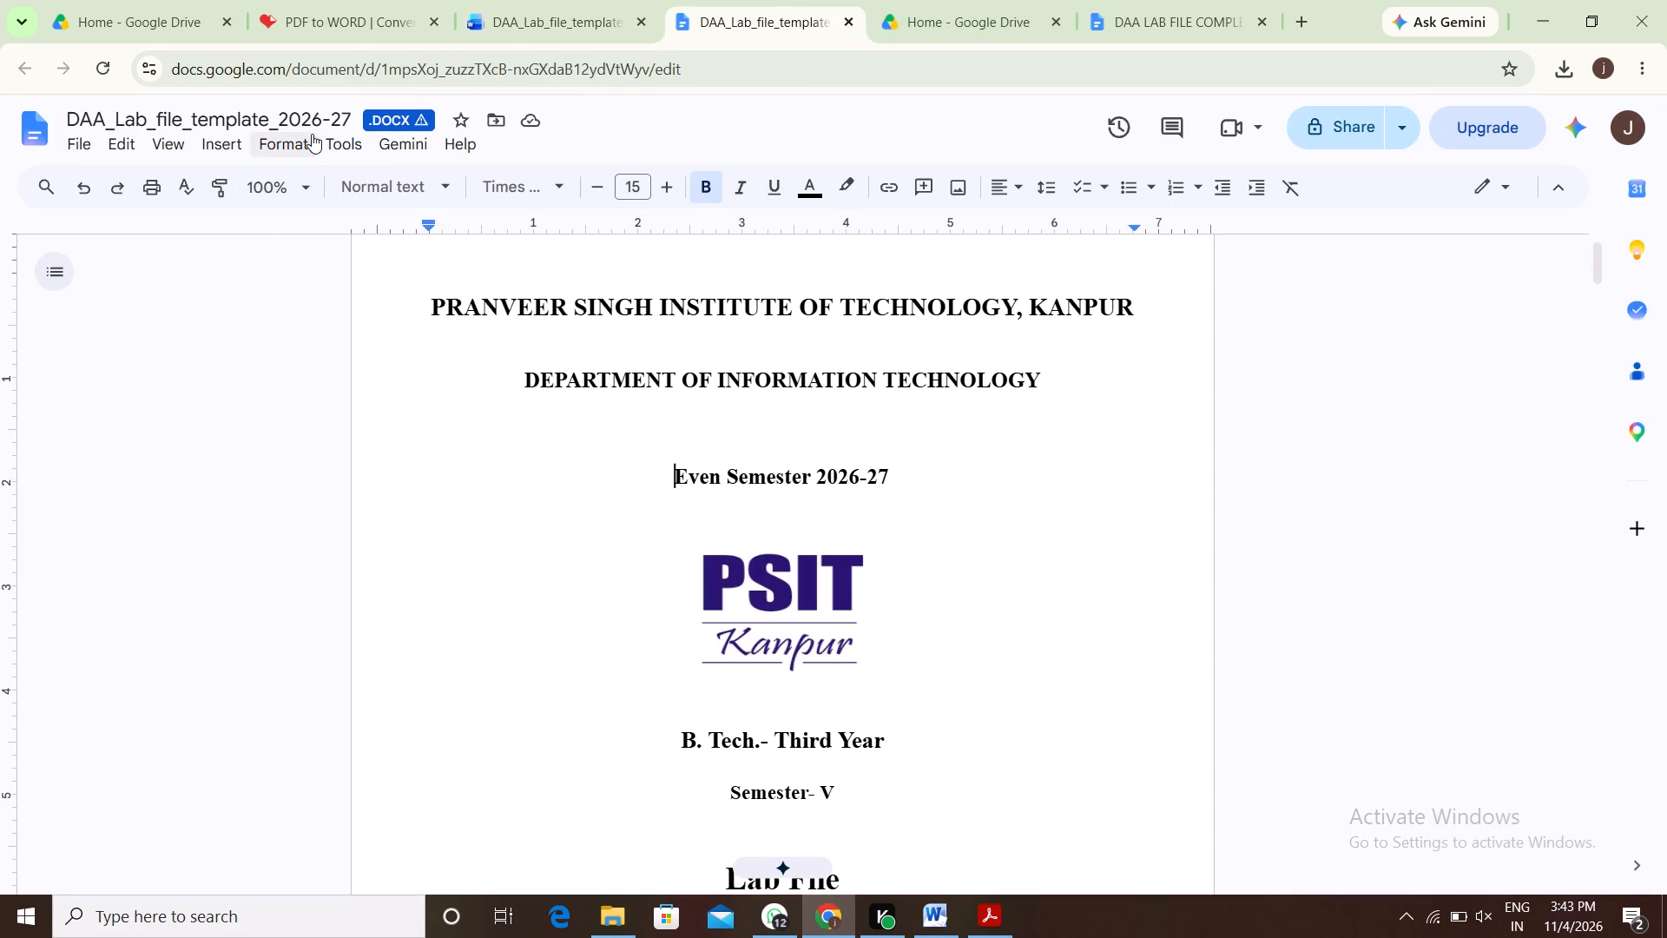
left_click(356, 137)
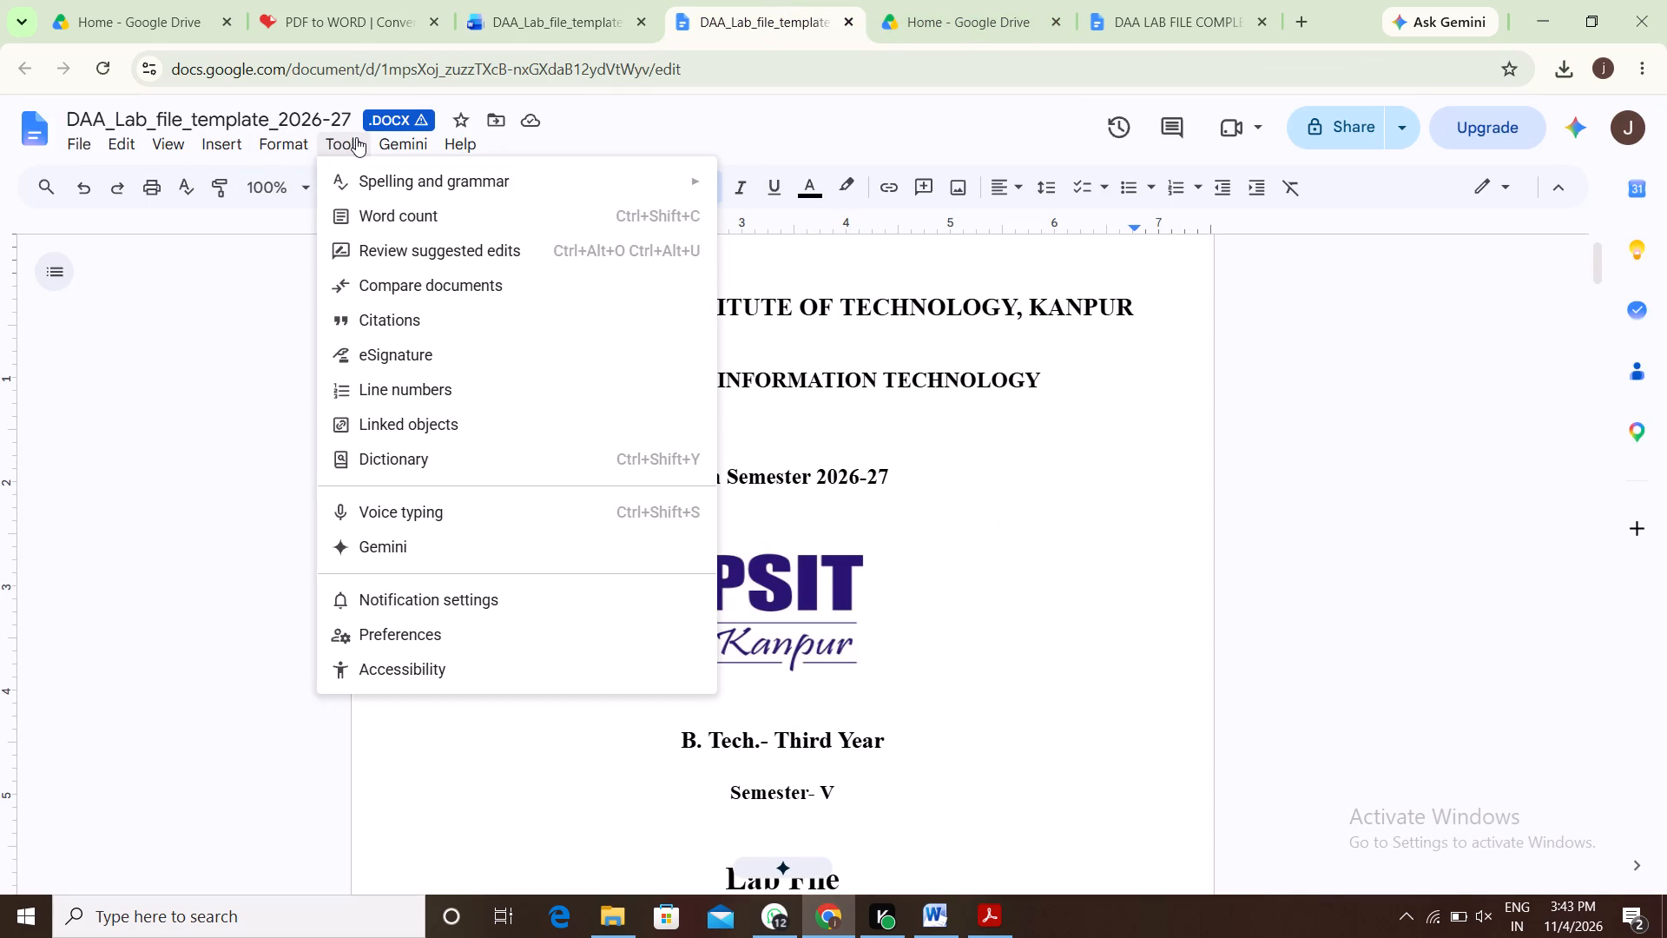
left_click_drag(227, 297, 347, 149)
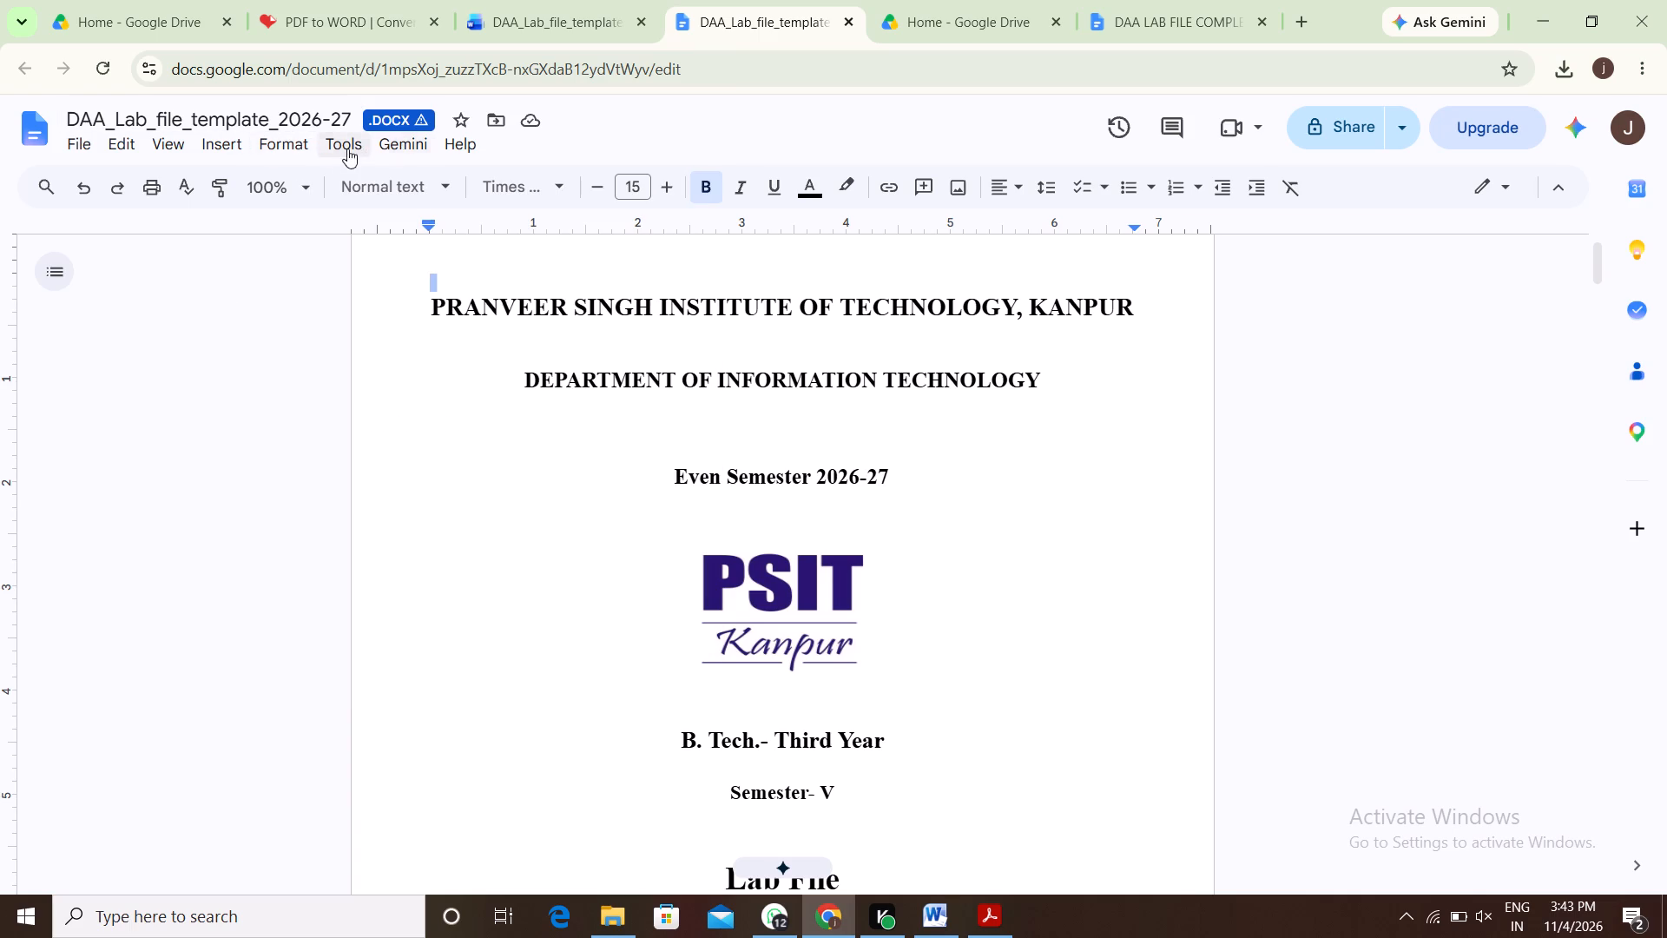
left_click_drag(347, 149, 159, 188)
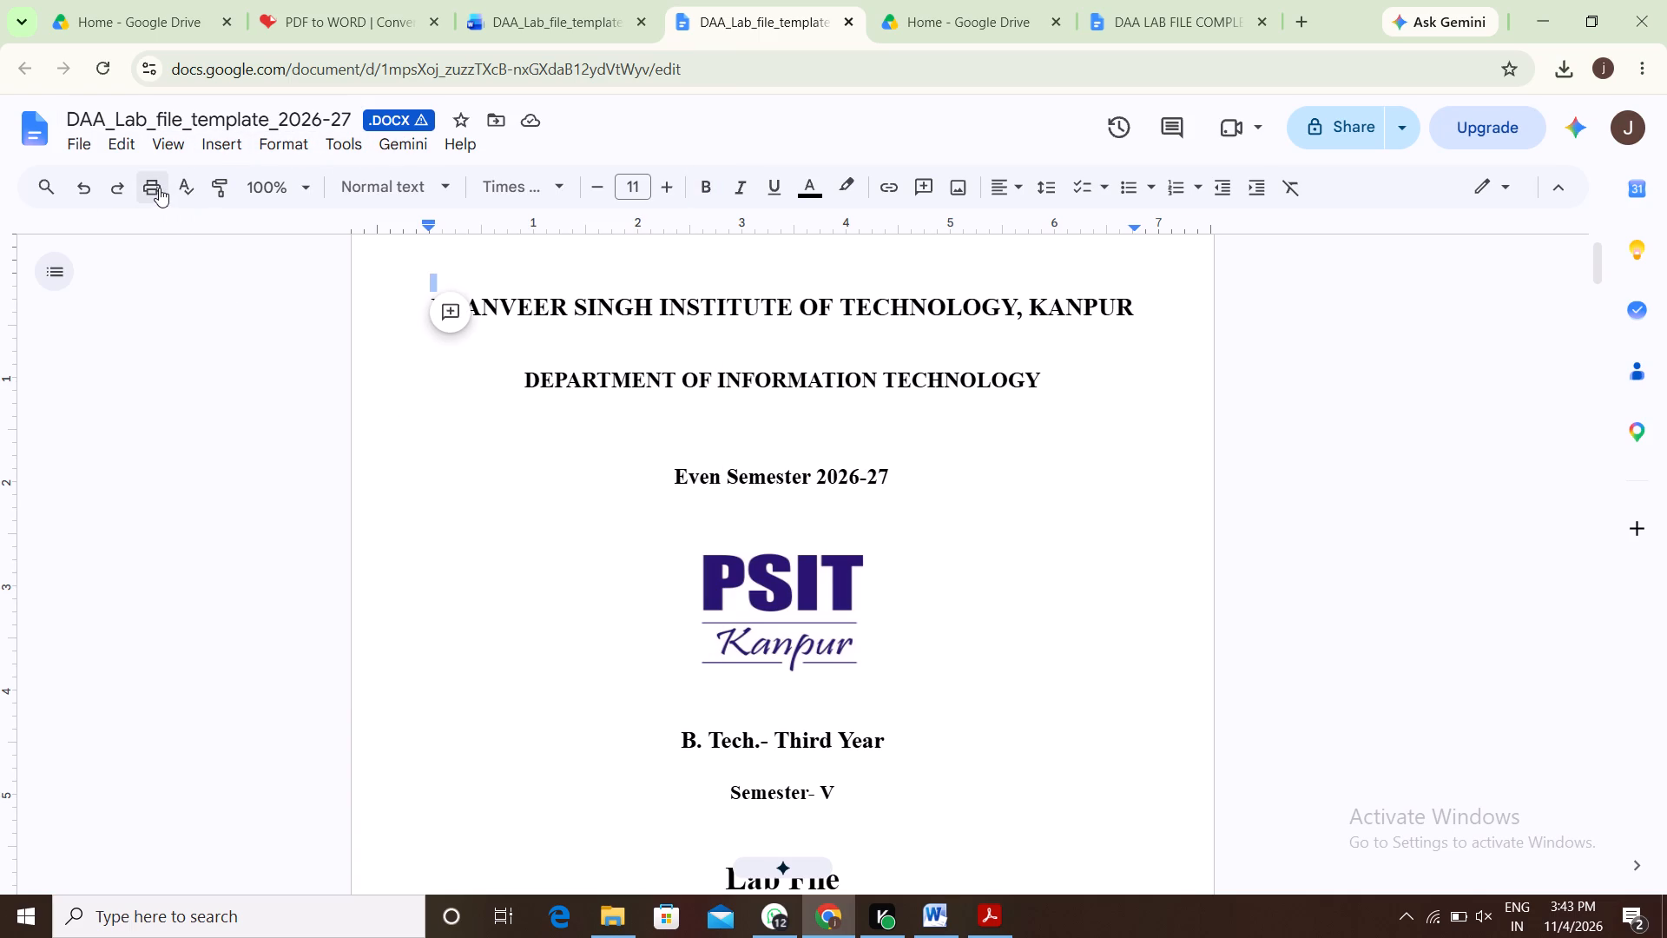
left_click(439, 192)
left_click(439, 192)
scroll(795, 321, "down", 7)
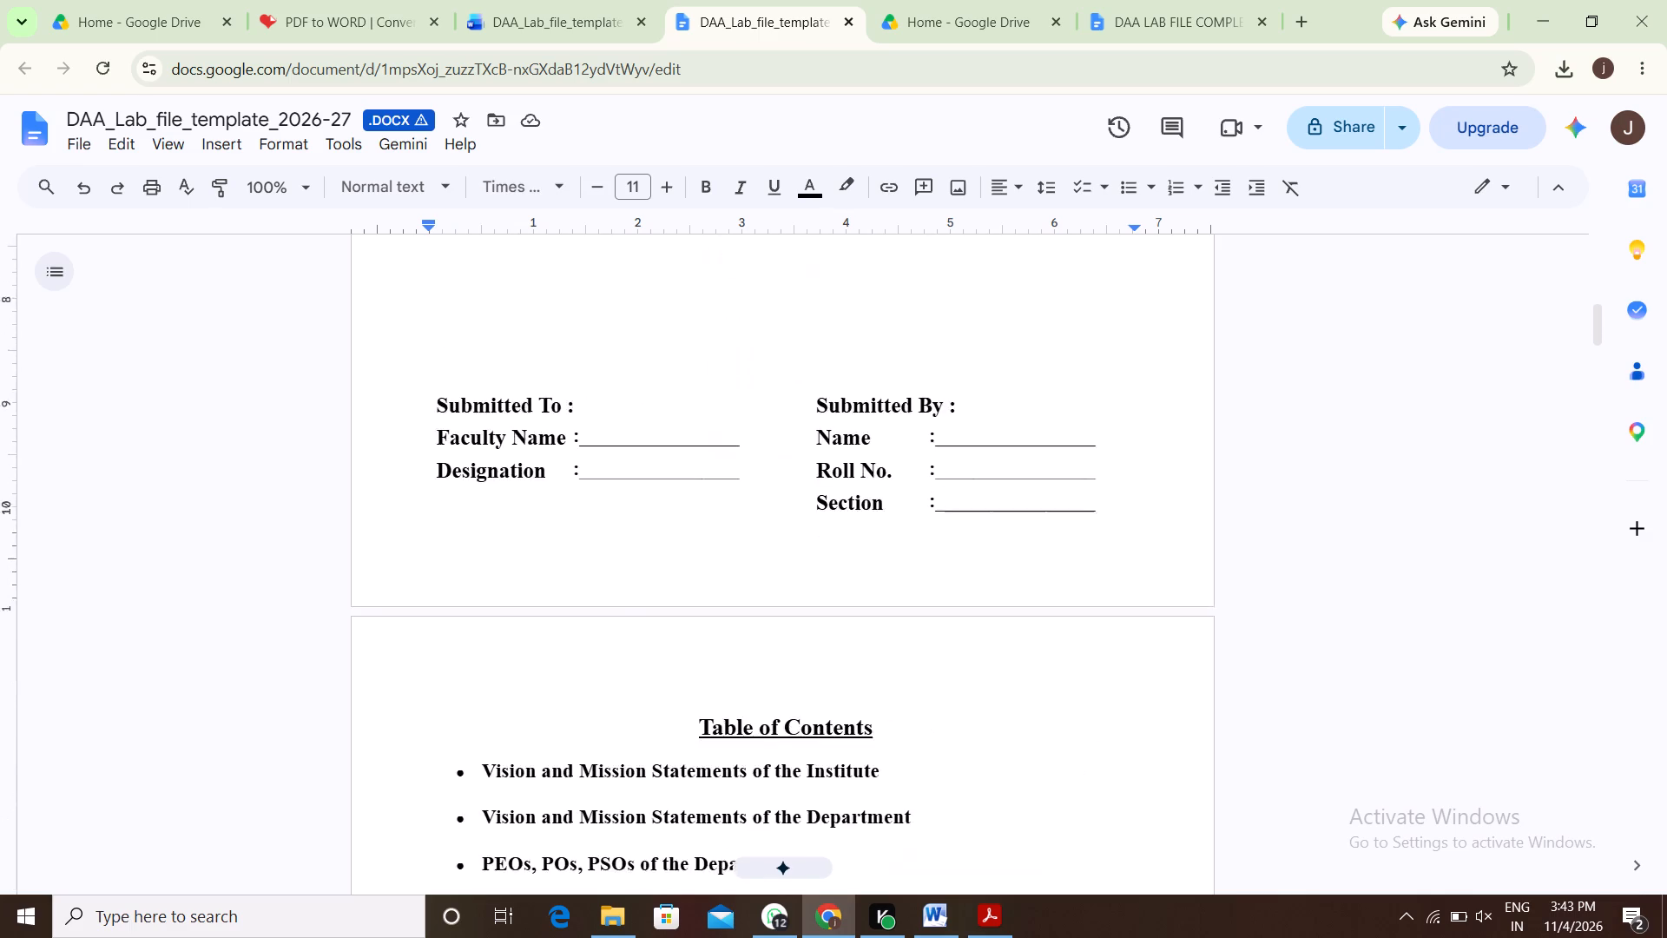
scroll(795, 321, "down", 16)
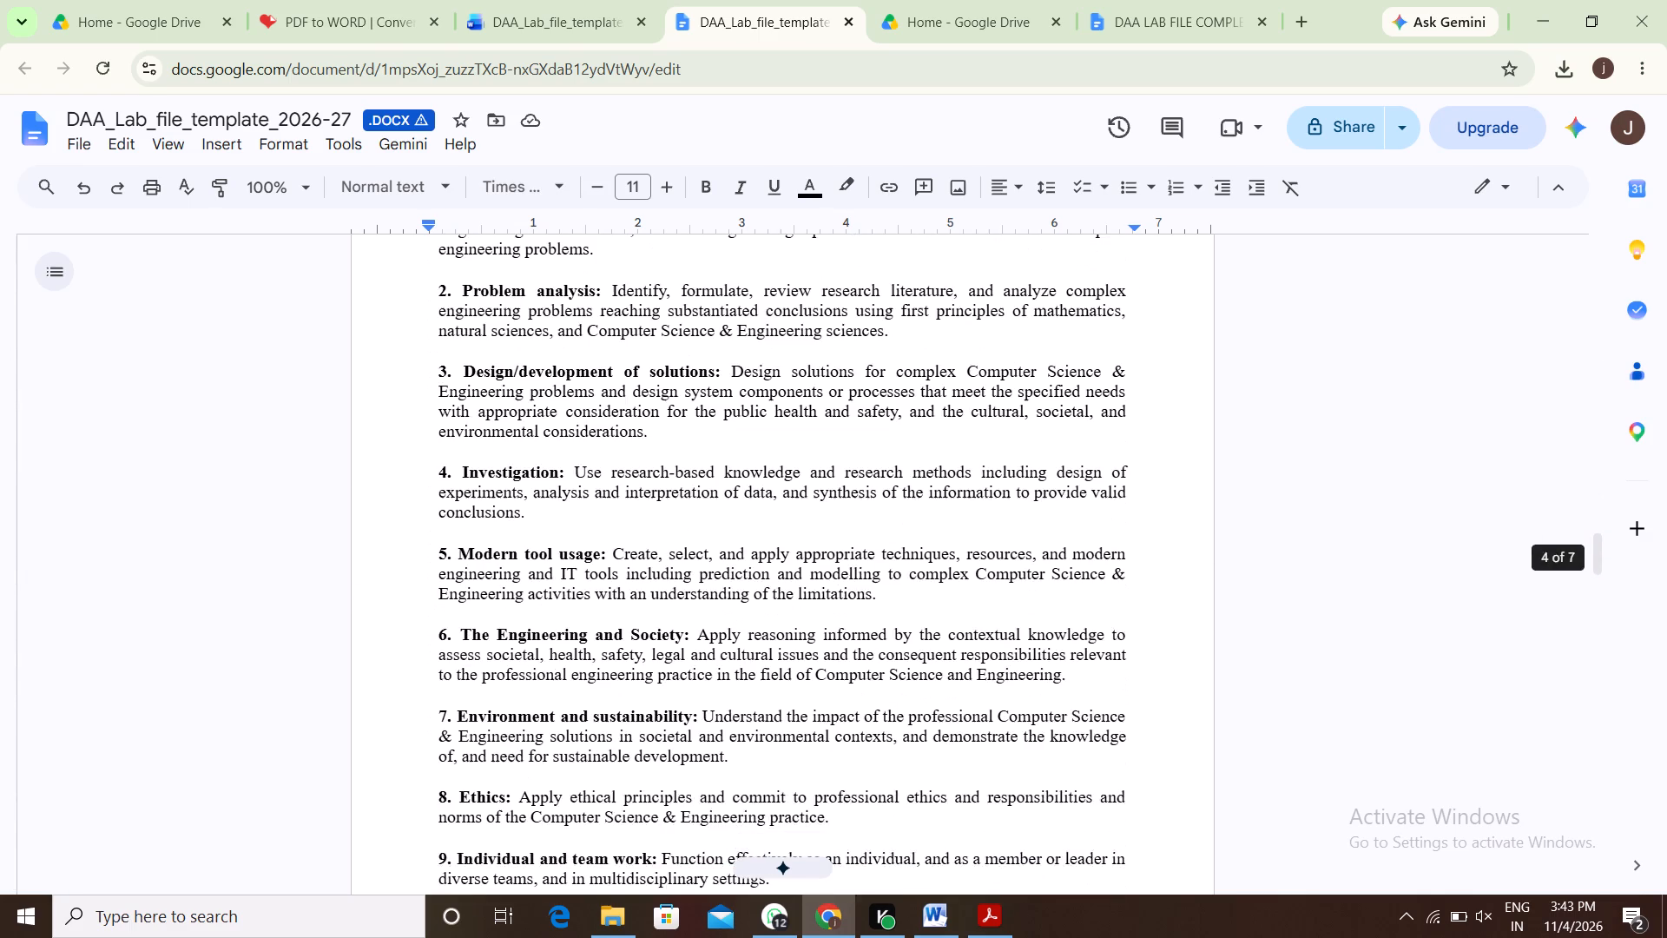
scroll(795, 321, "down", 5)
scroll(795, 321, "up", 5)
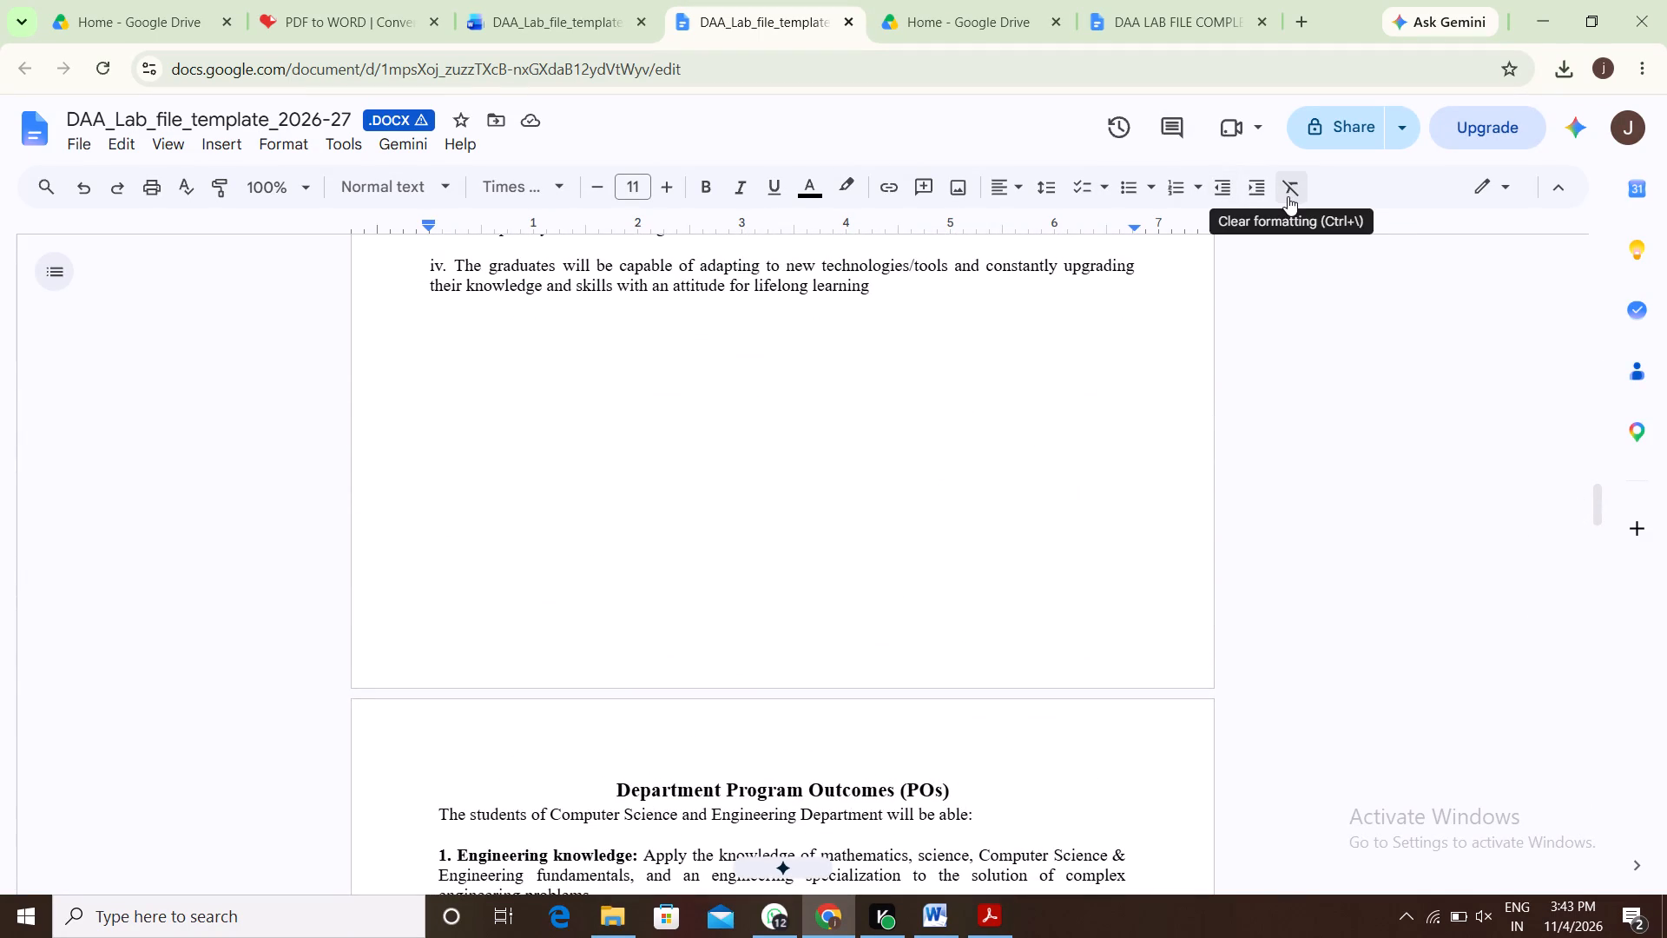
left_click(1394, 128)
left_click_drag(1386, 385, 1483, 235)
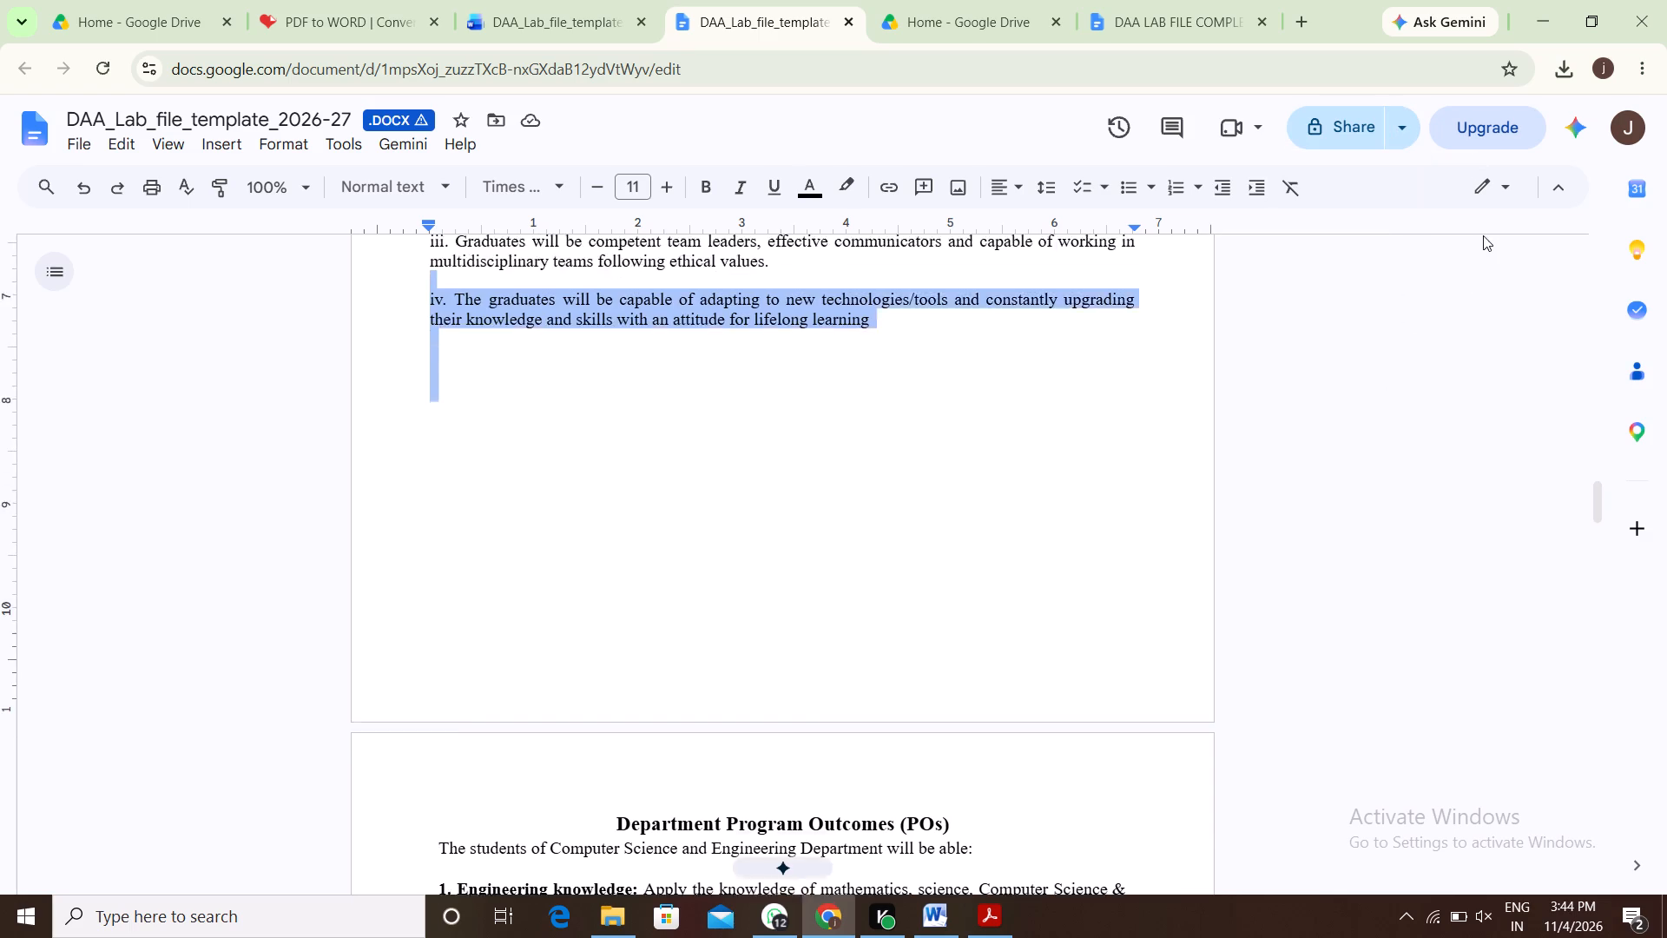
left_click_drag(1483, 235, 1280, 466)
left_click(1280, 466)
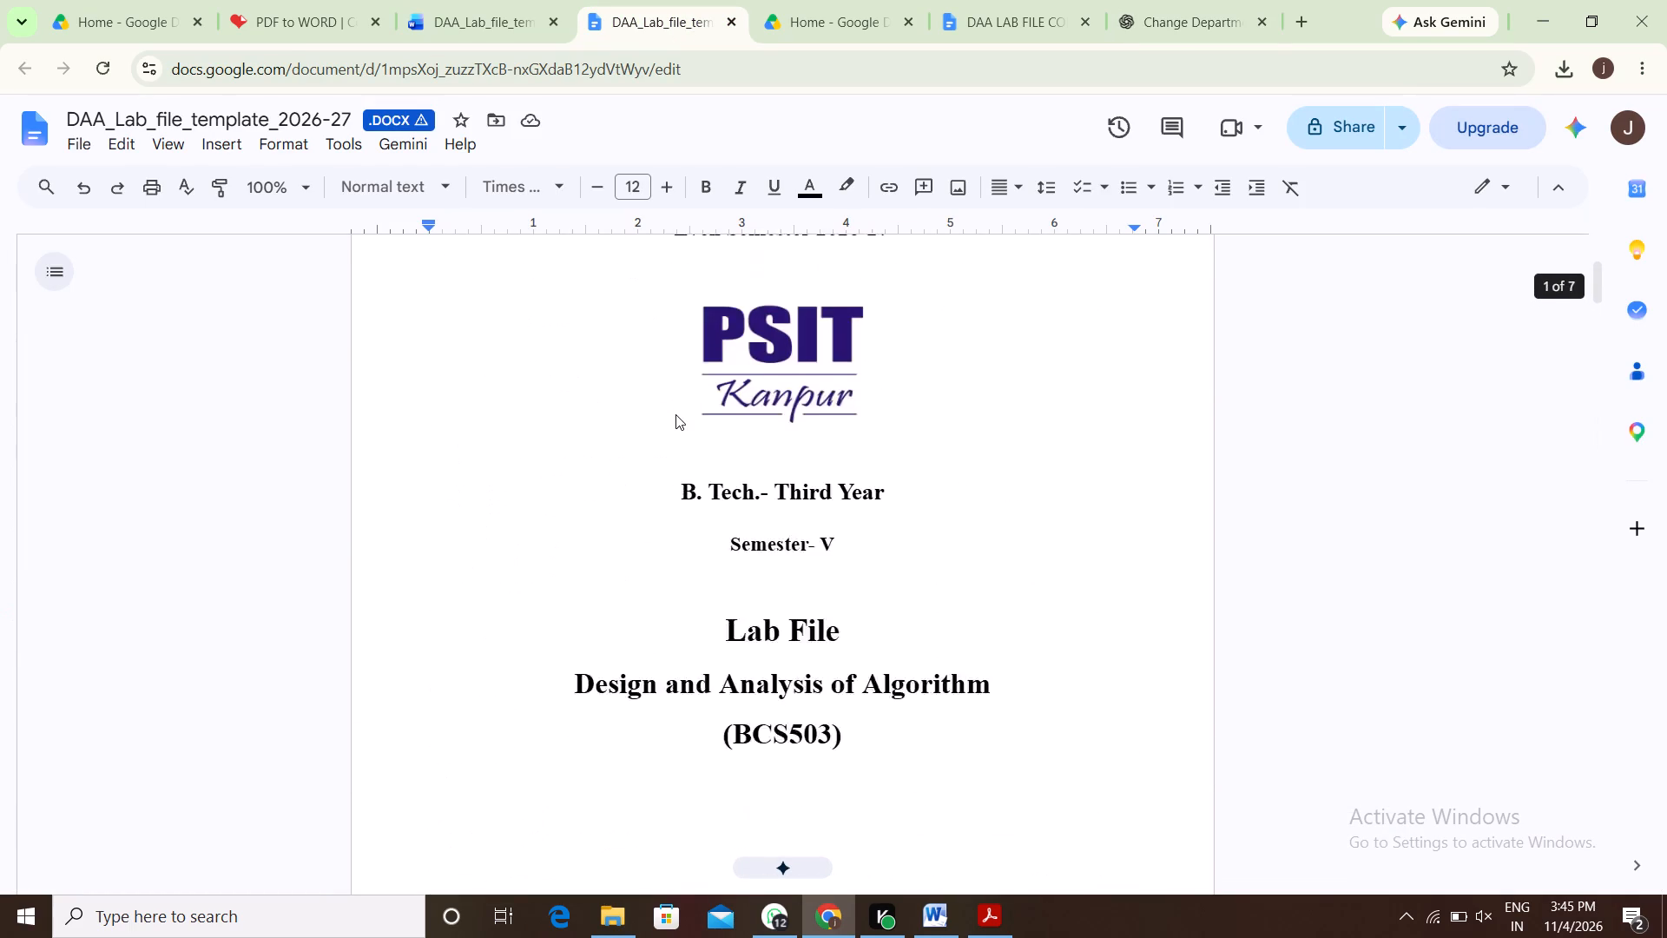
scroll(675, 414, "up", 3)
scroll(675, 414, "down", 2)
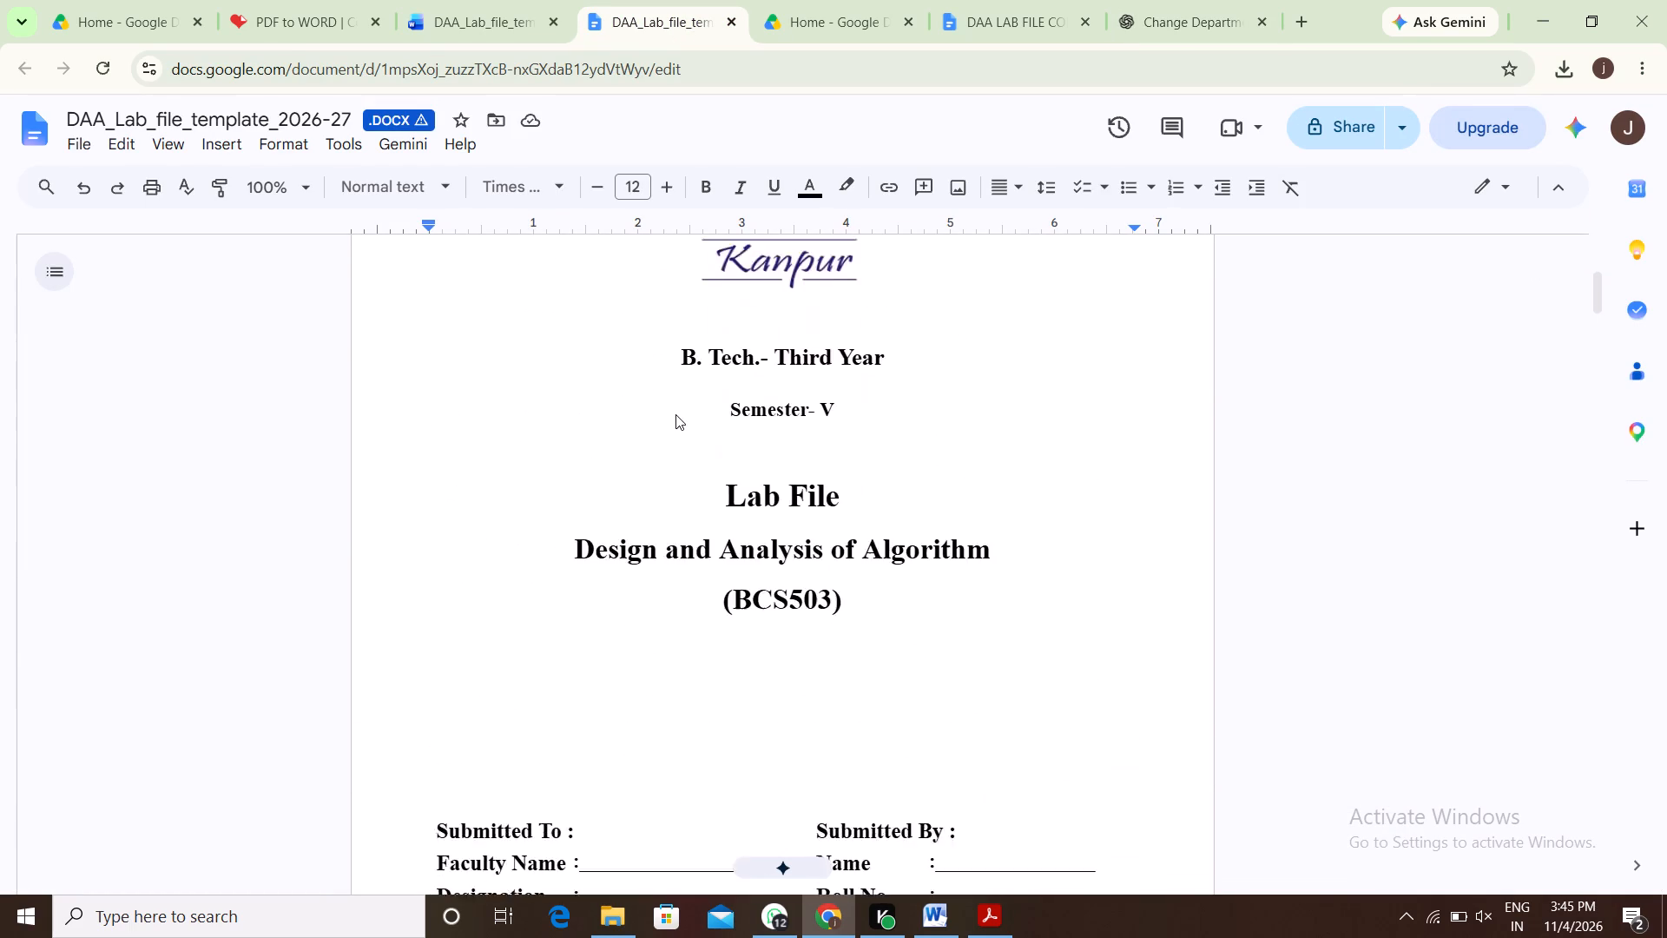
scroll(675, 414, "down", 2)
scroll(675, 525, "down", 3)
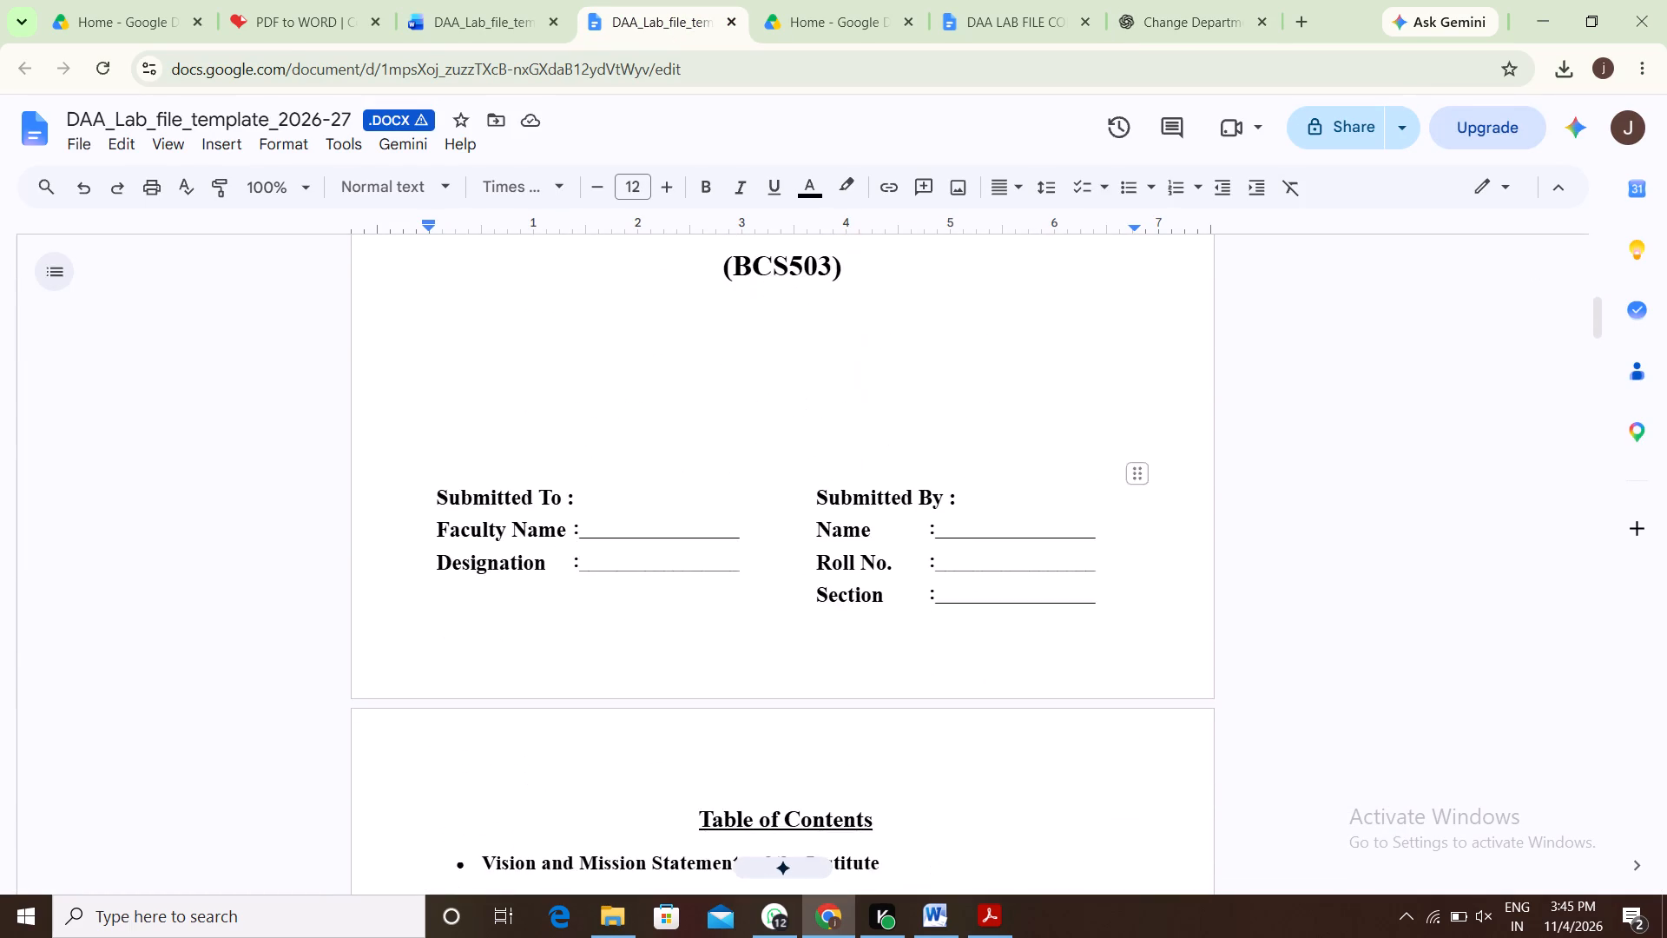
scroll(675, 525, "down", 10)
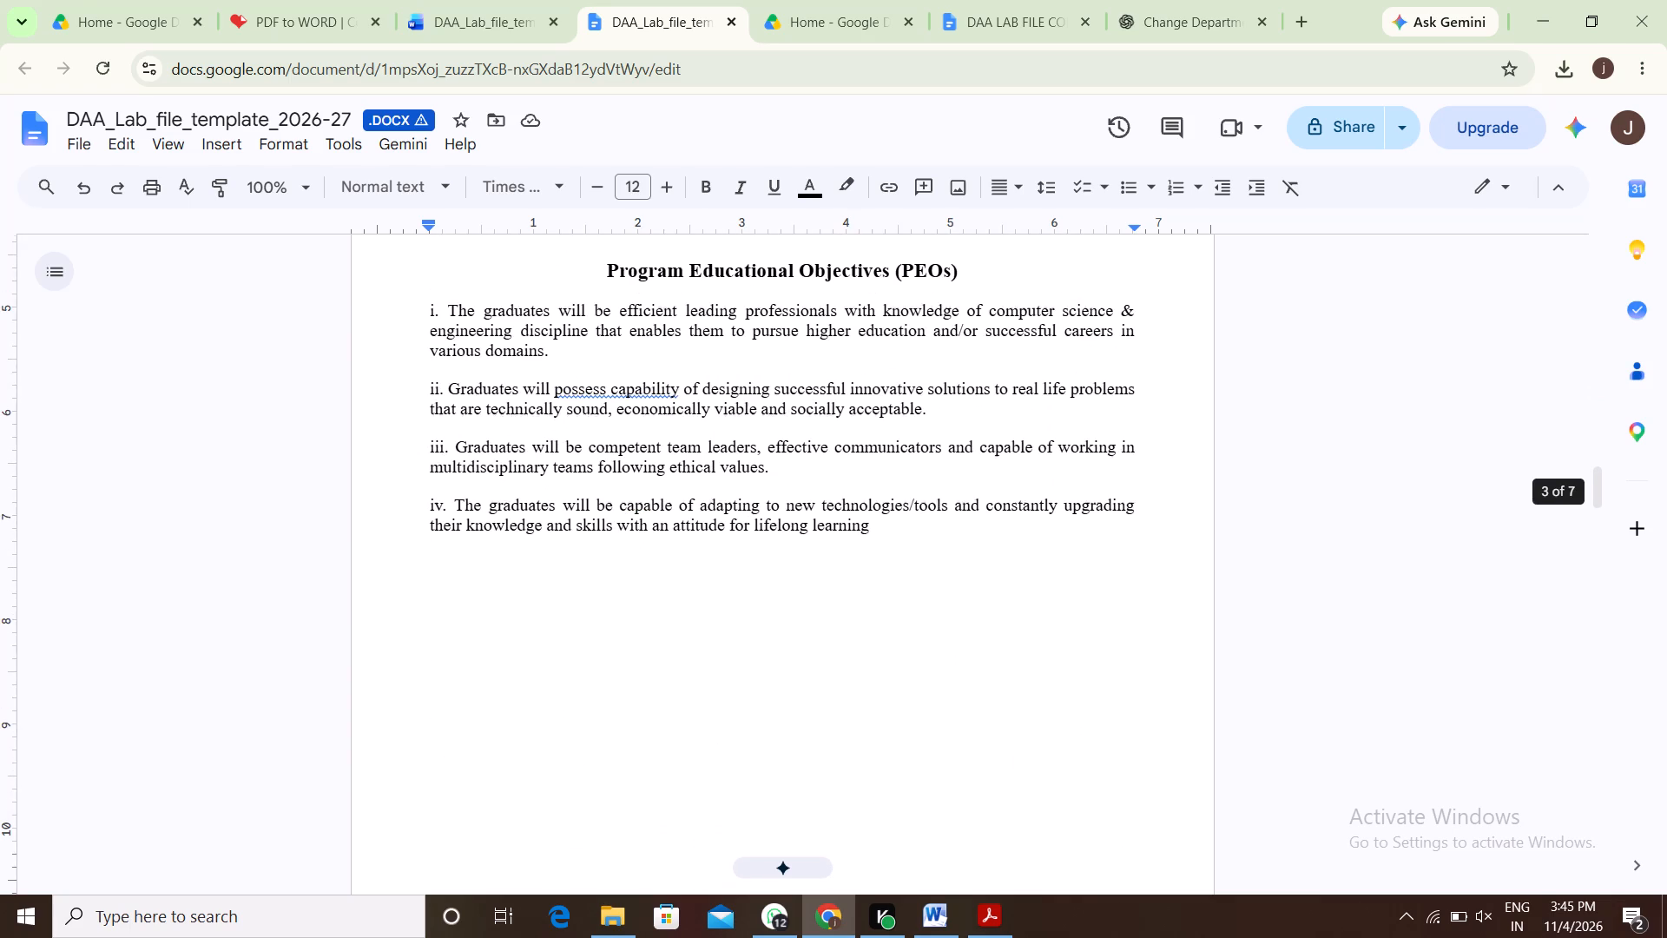
scroll(675, 525, "down", 12)
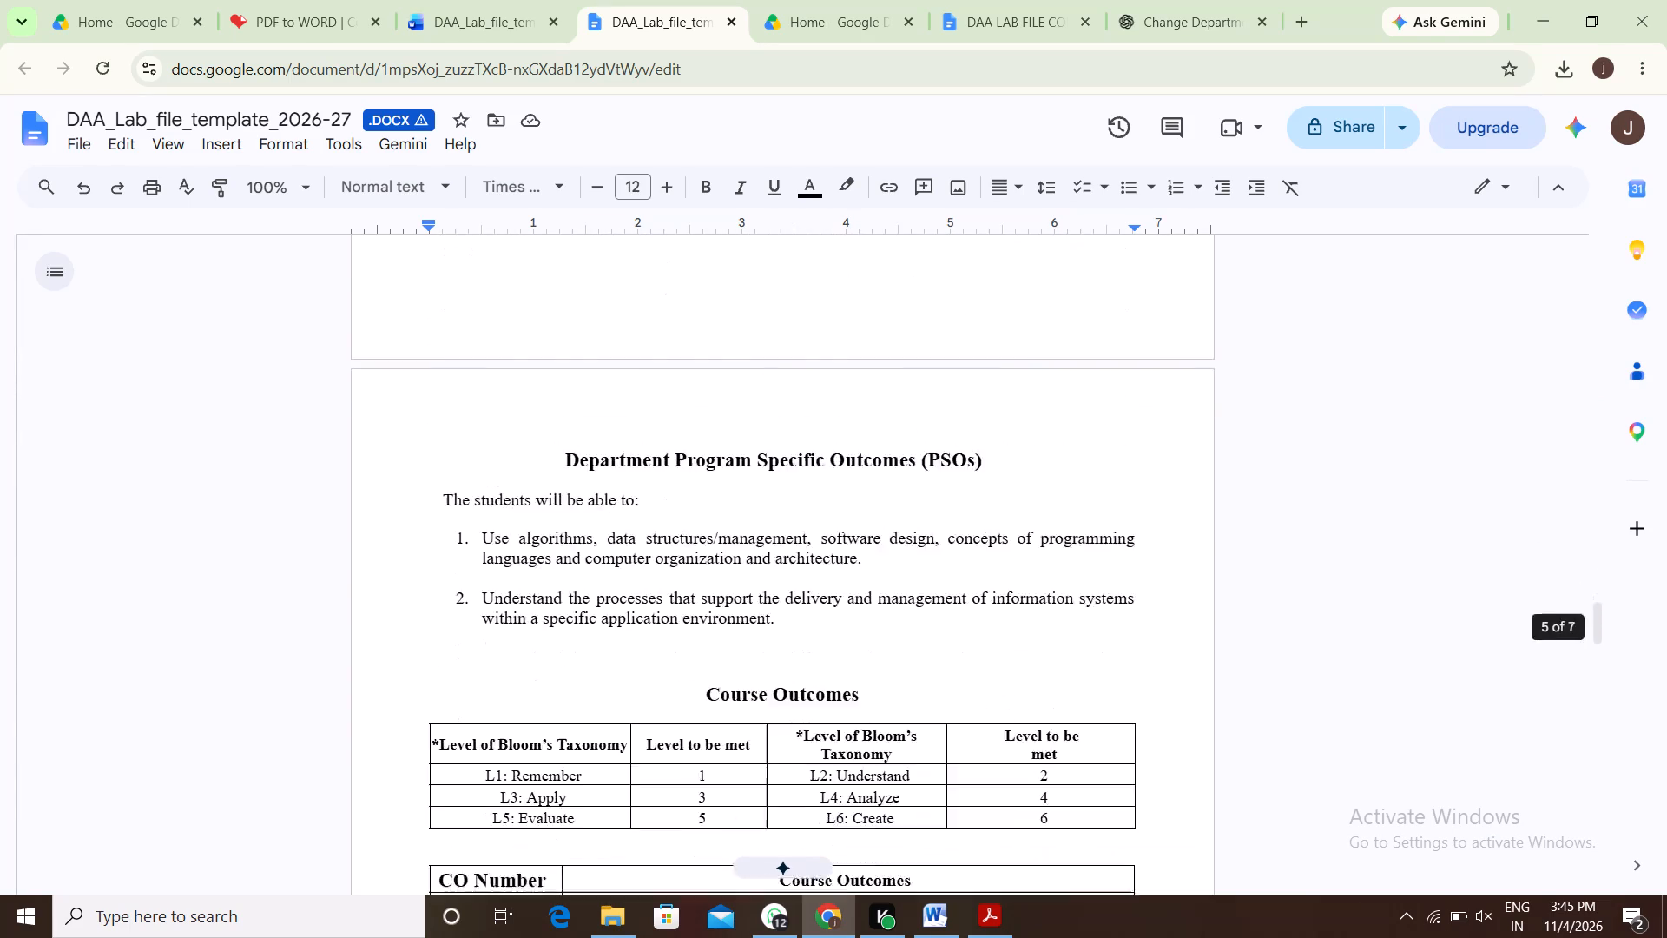
scroll(675, 525, "down", 13)
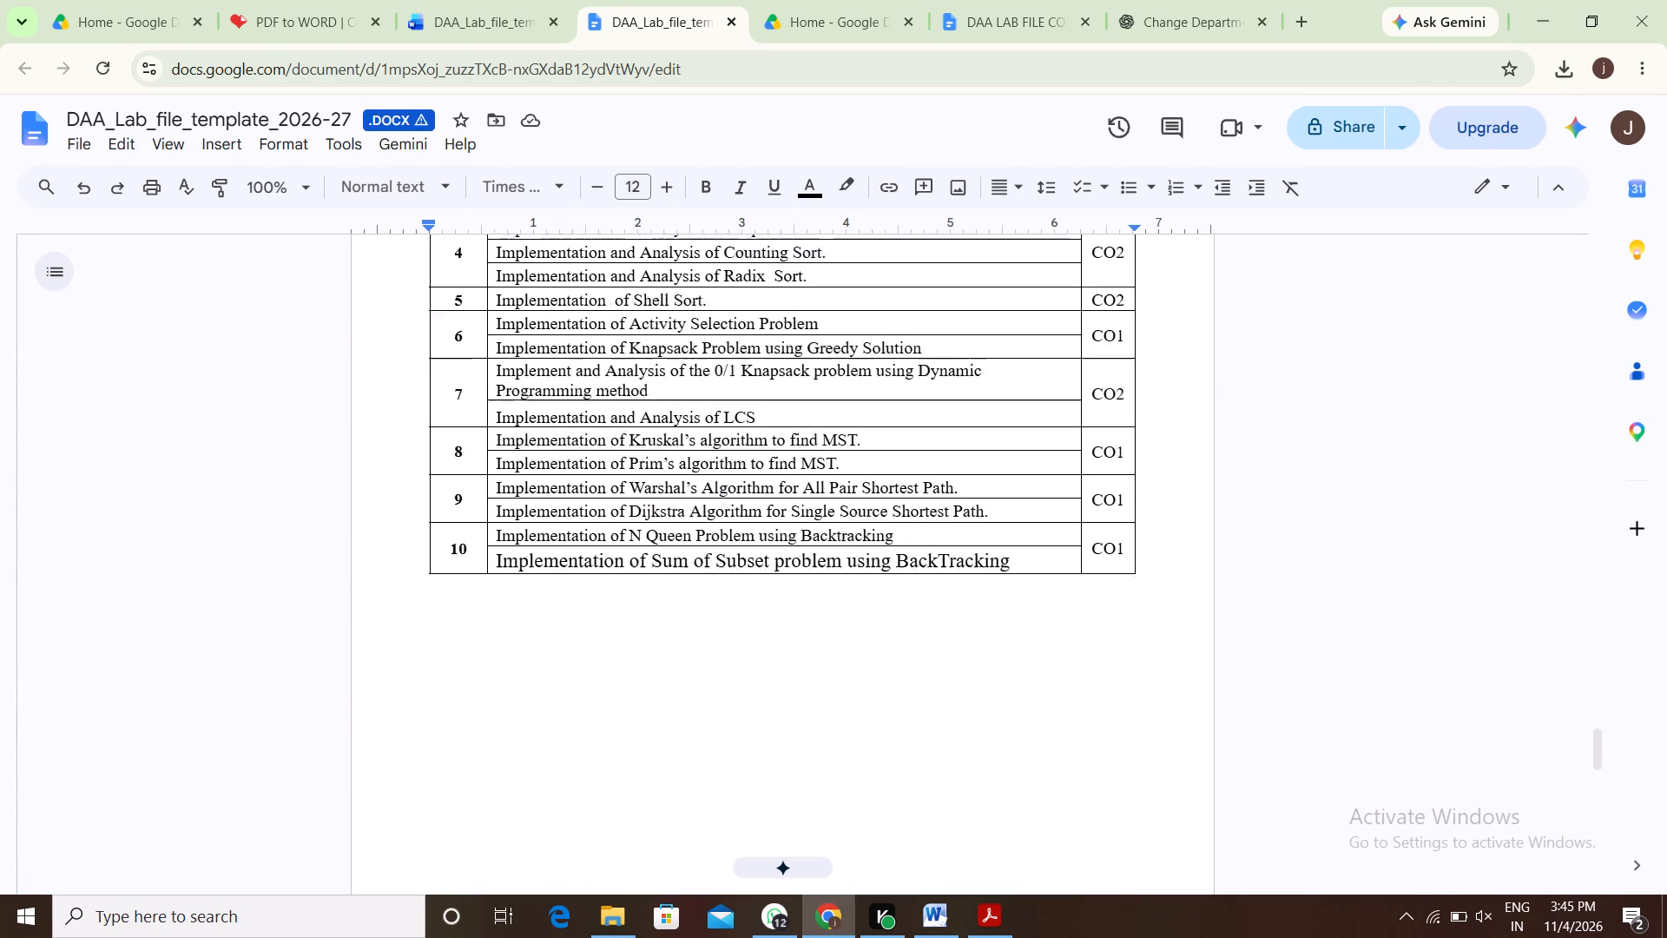
scroll(675, 525, "down", 7)
scroll(675, 525, "up", 1)
scroll(675, 525, "down", 5)
scroll(675, 525, "up", 8)
scroll(675, 525, "down", 1)
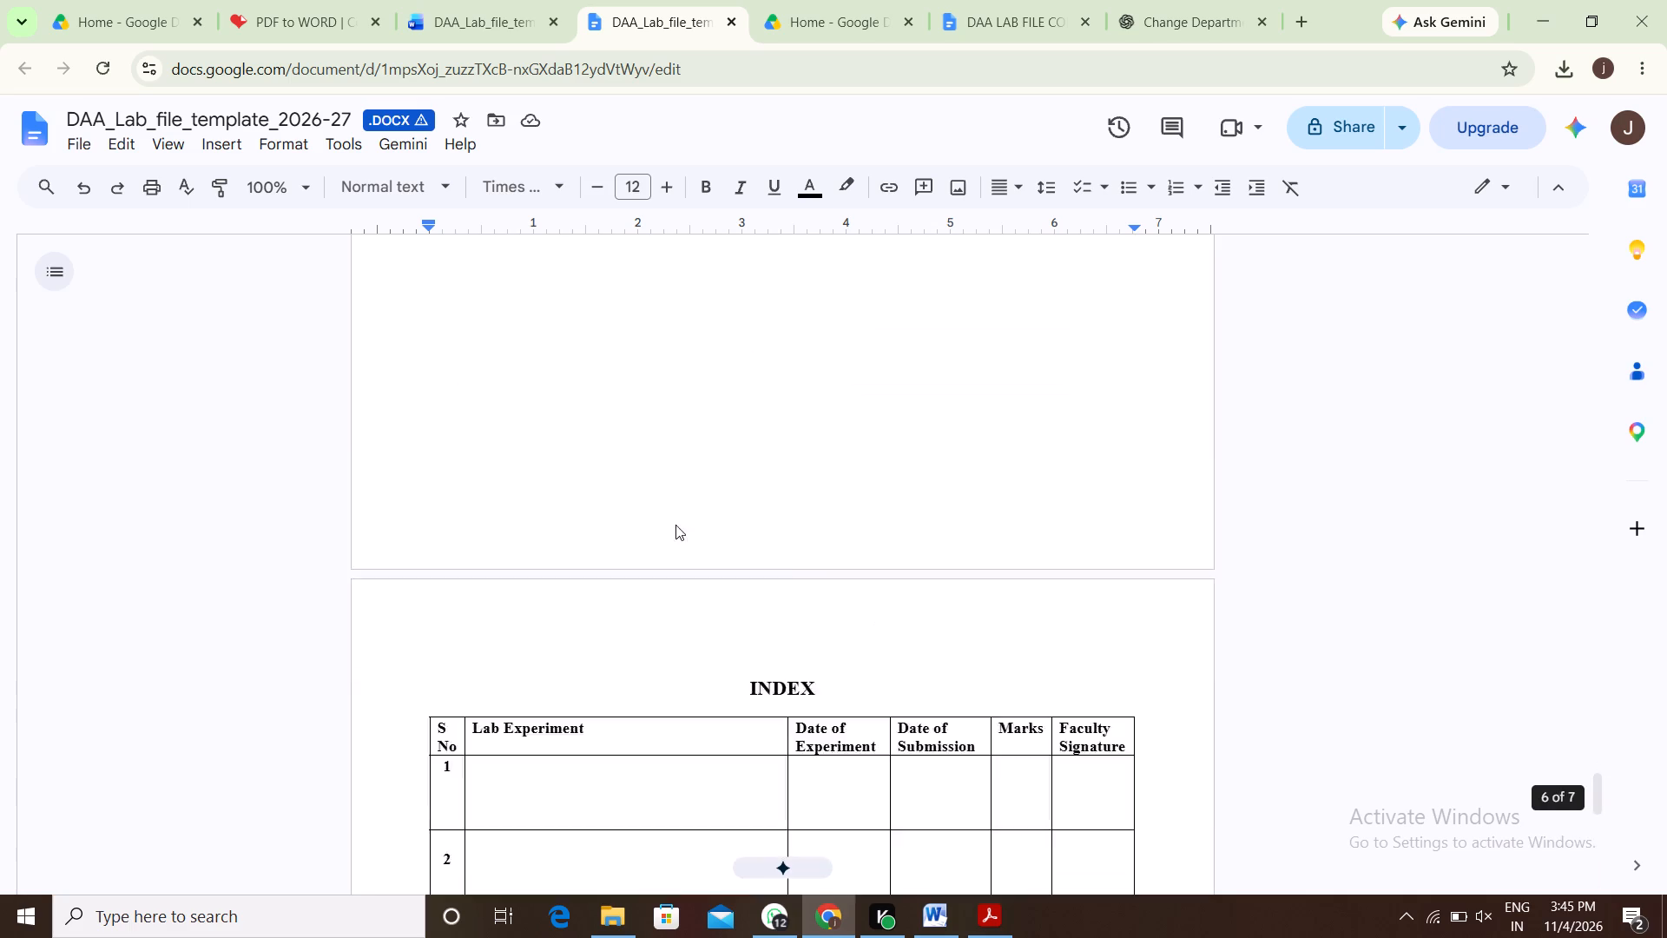
scroll(675, 525, "up", 8)
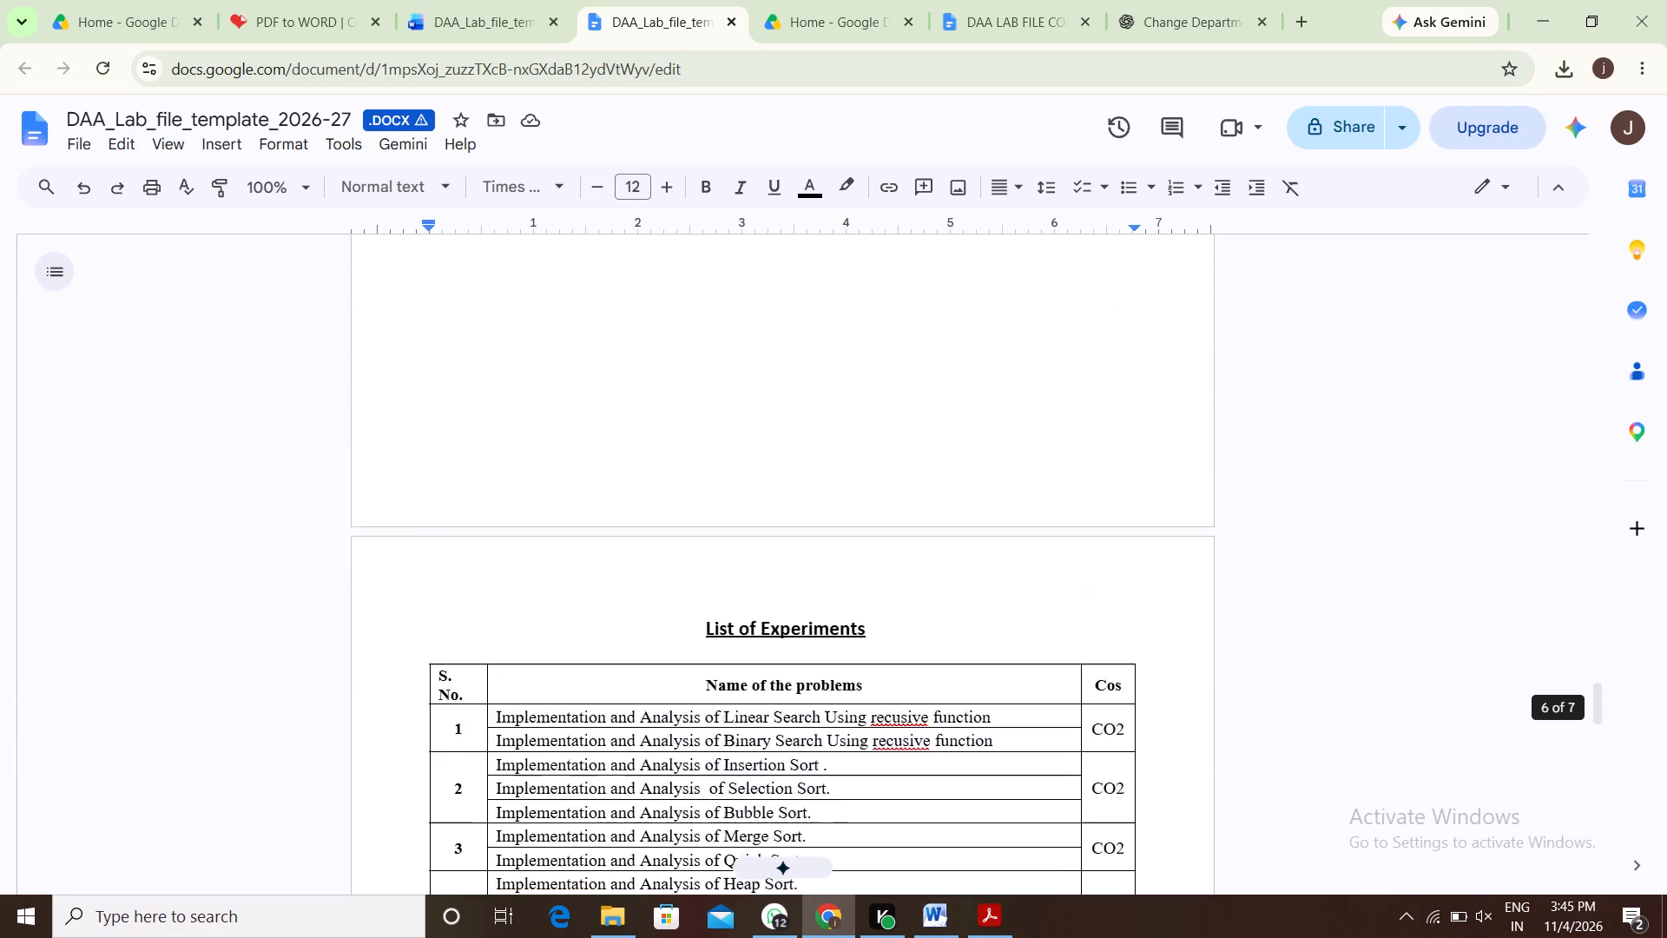
scroll(750, 828, "up", 9)
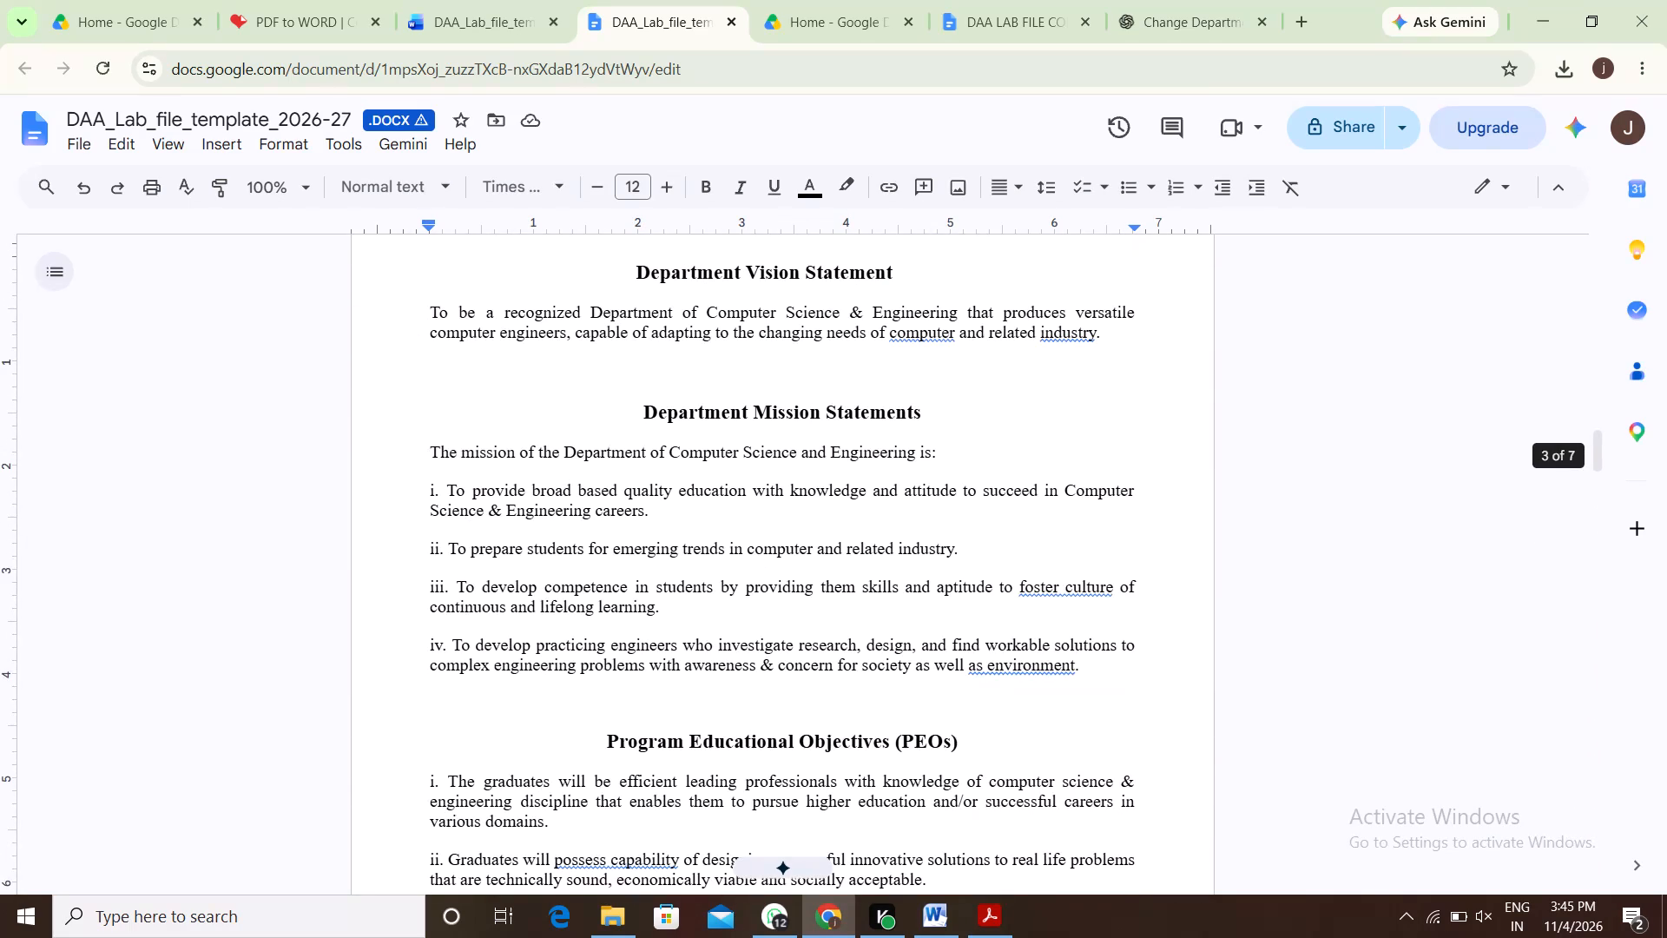
Replace all occurrences of Computer Science & Engineering with Information Technology in the Google Docs version, reusing the search phrase from the Word Online version.
key("ctrl+h")
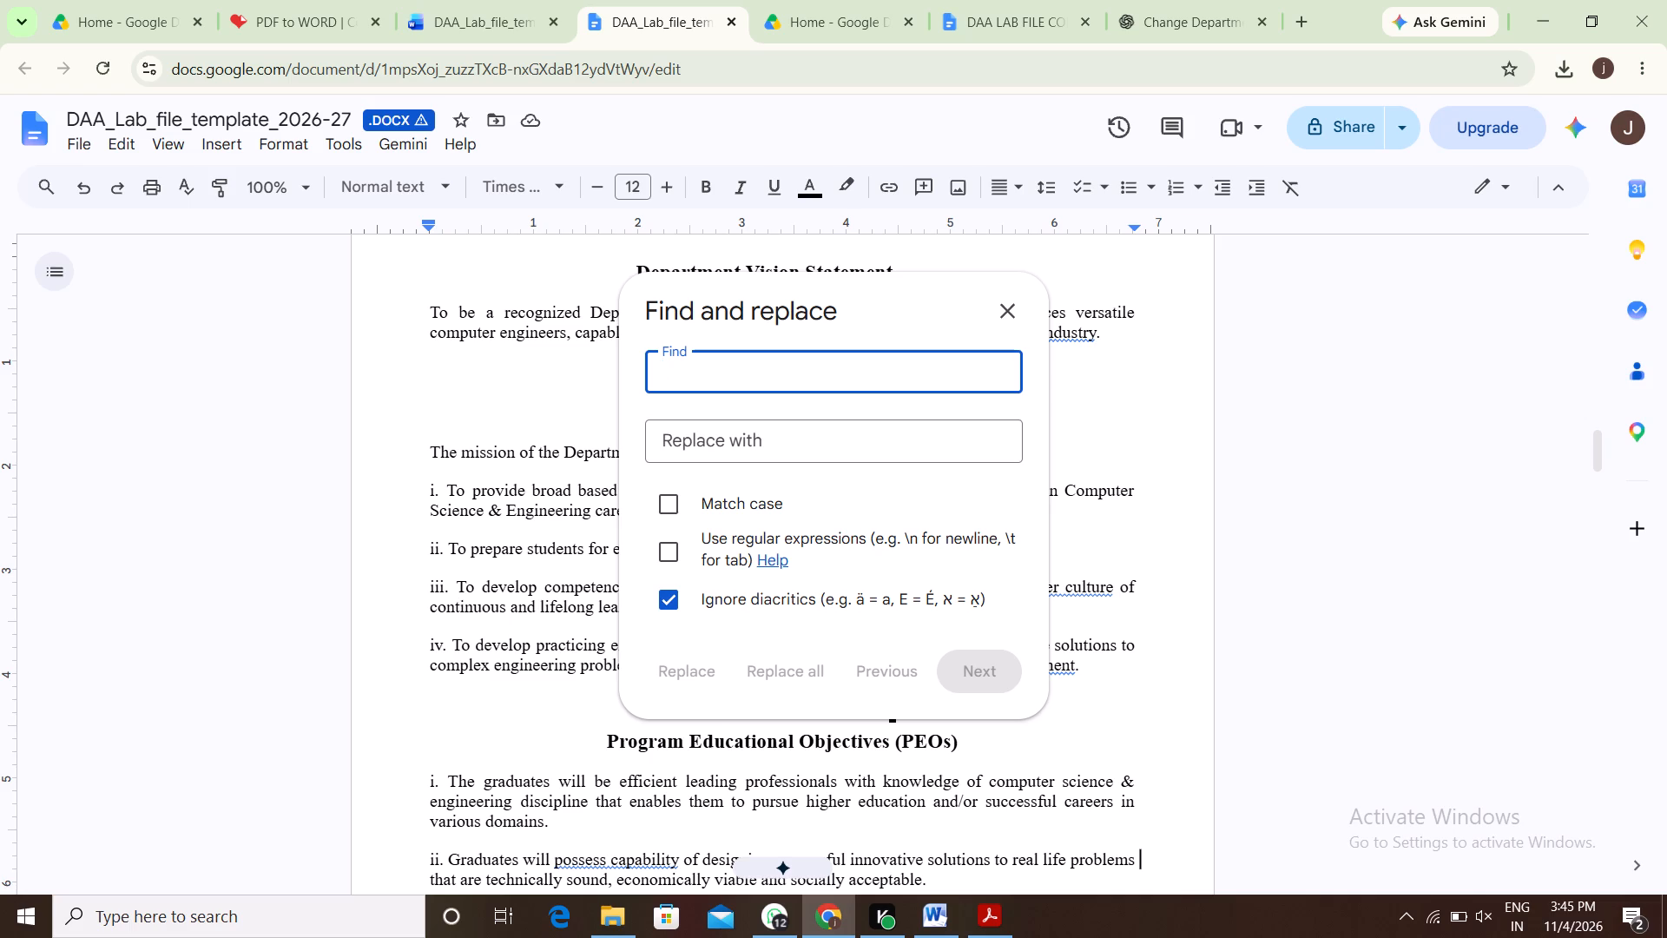
left_click(506, 17)
scroll(847, 451, "up", 4)
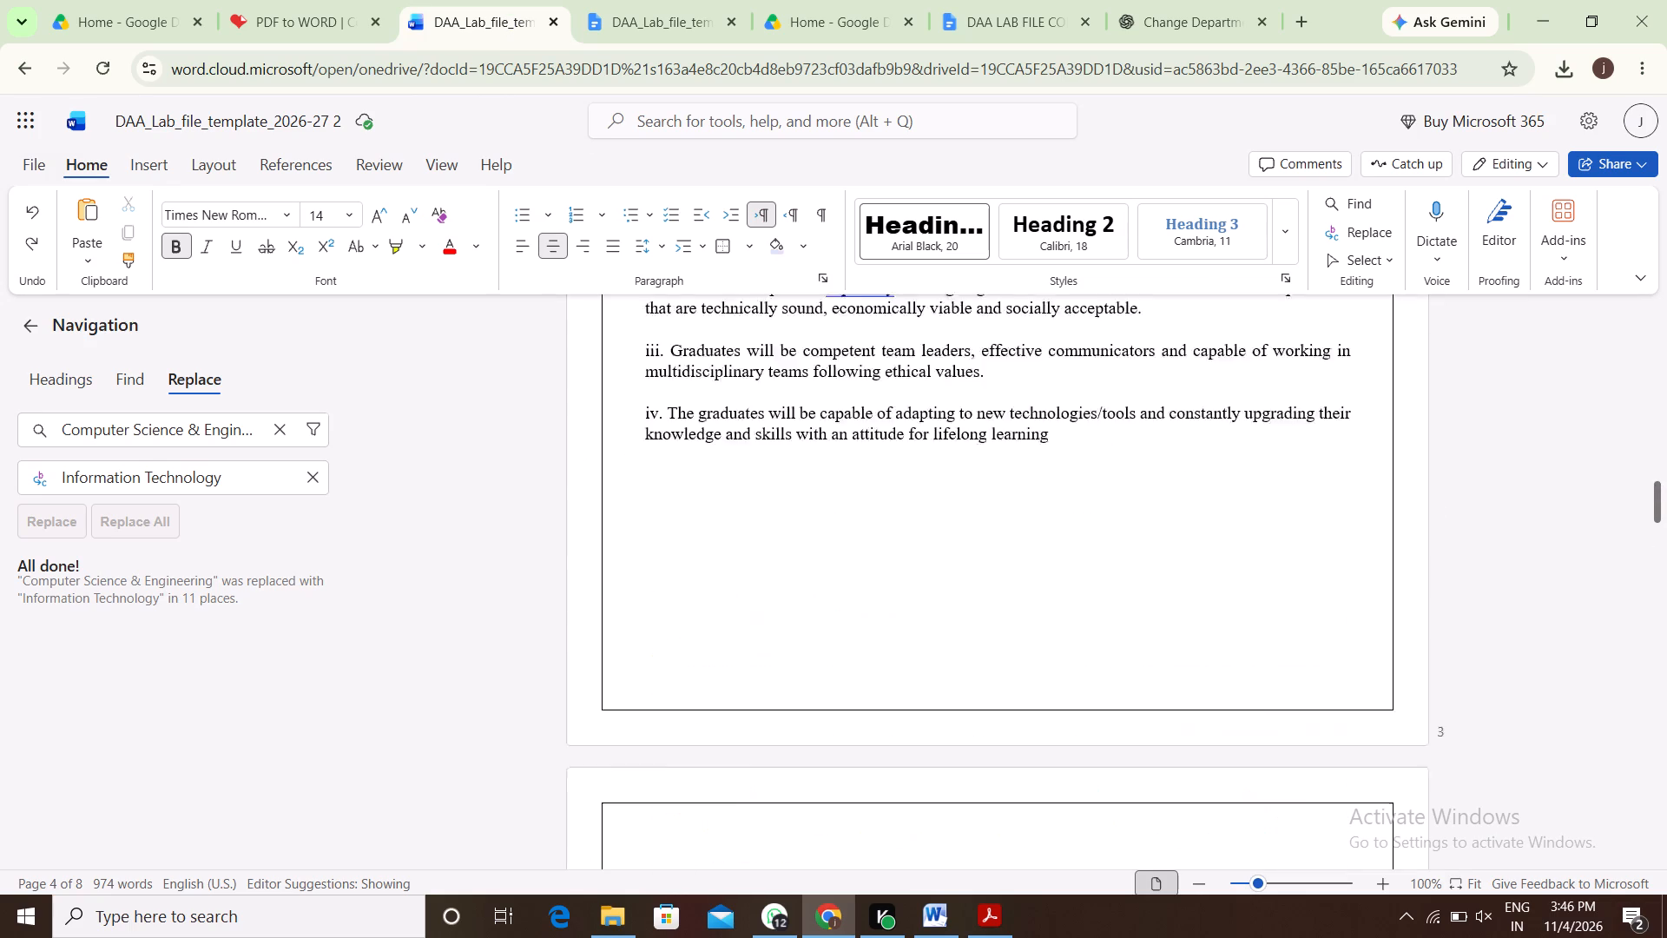
scroll(847, 451, "up", 2)
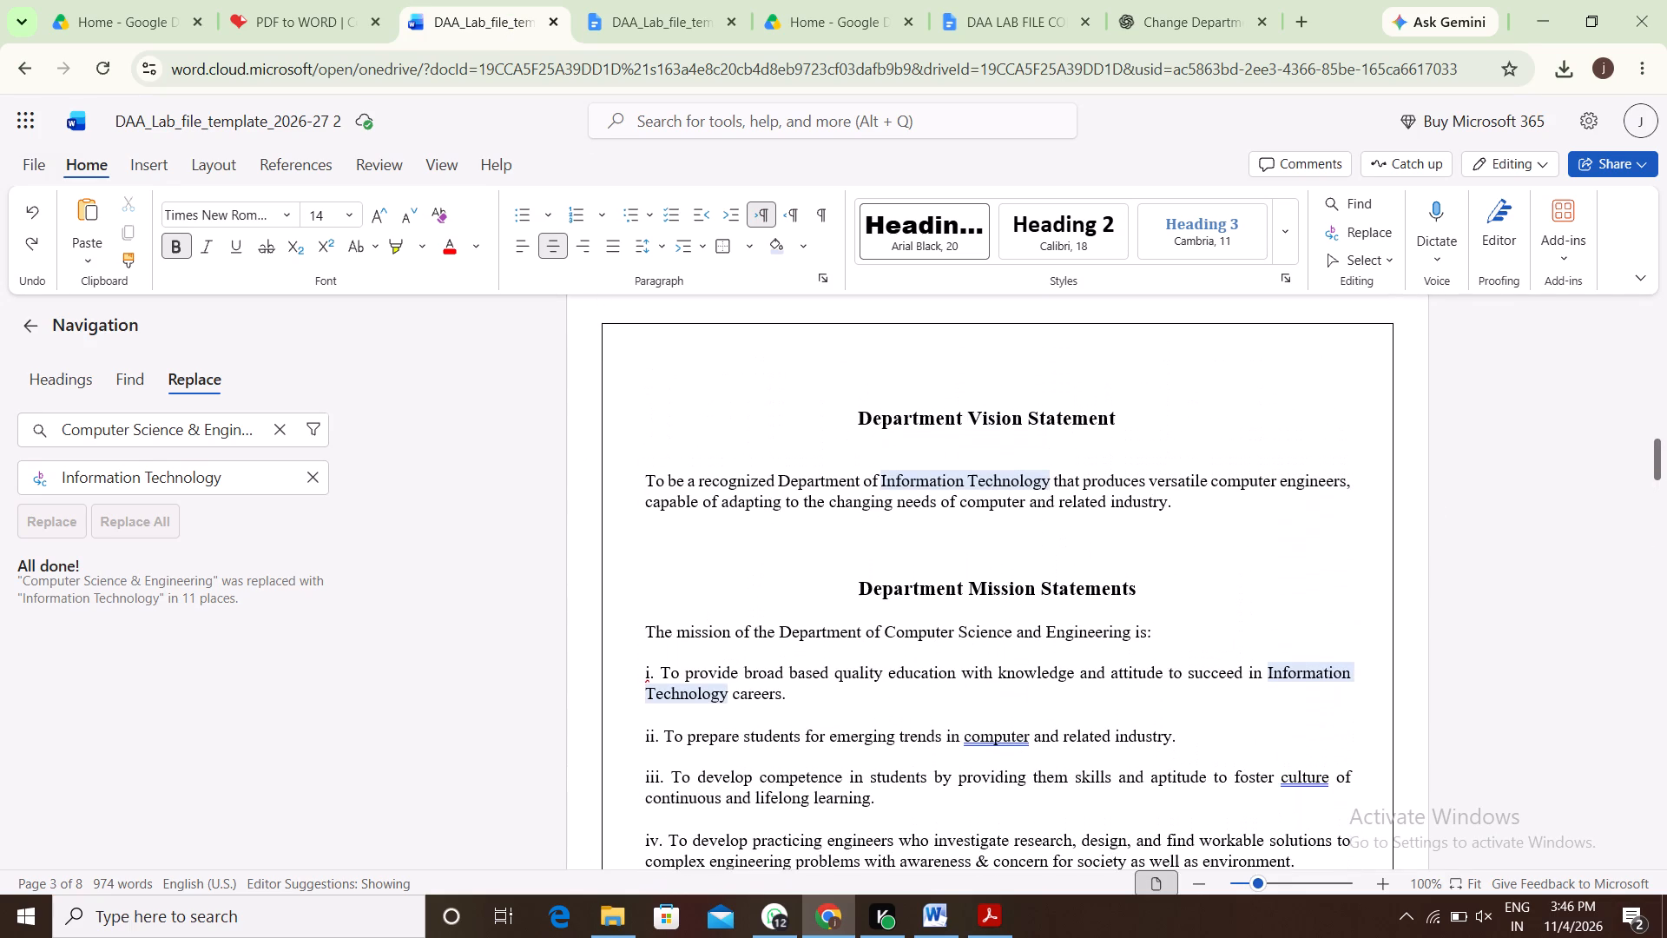
scroll(1048, 579, "down", 4)
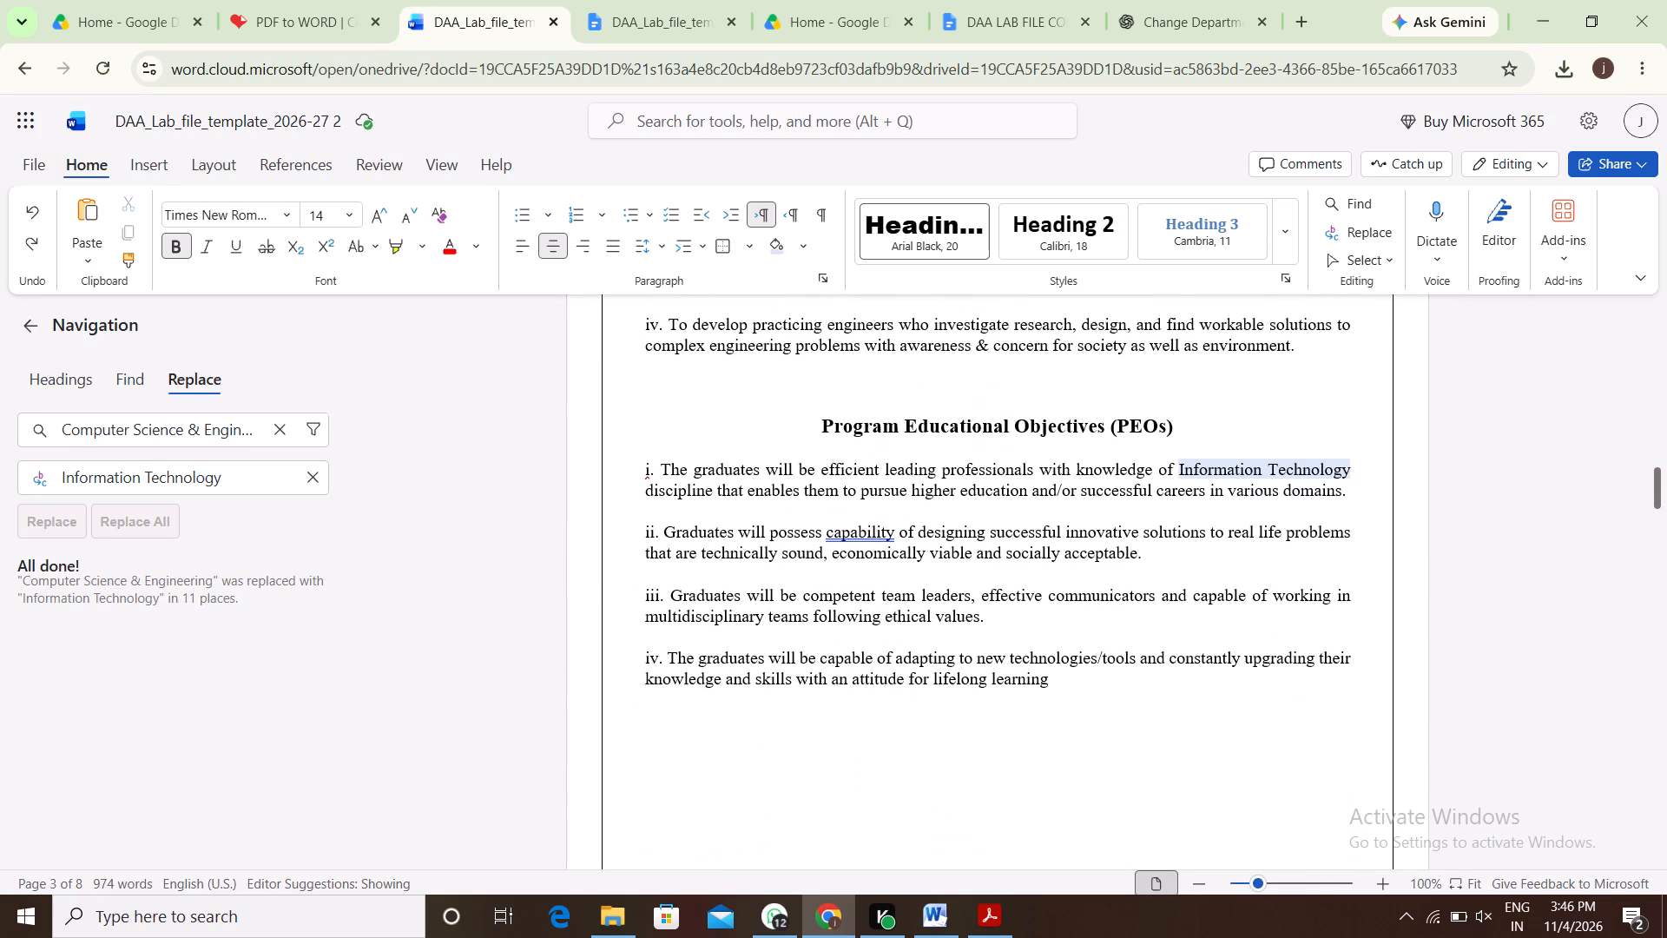
scroll(847, 608, "down", 5)
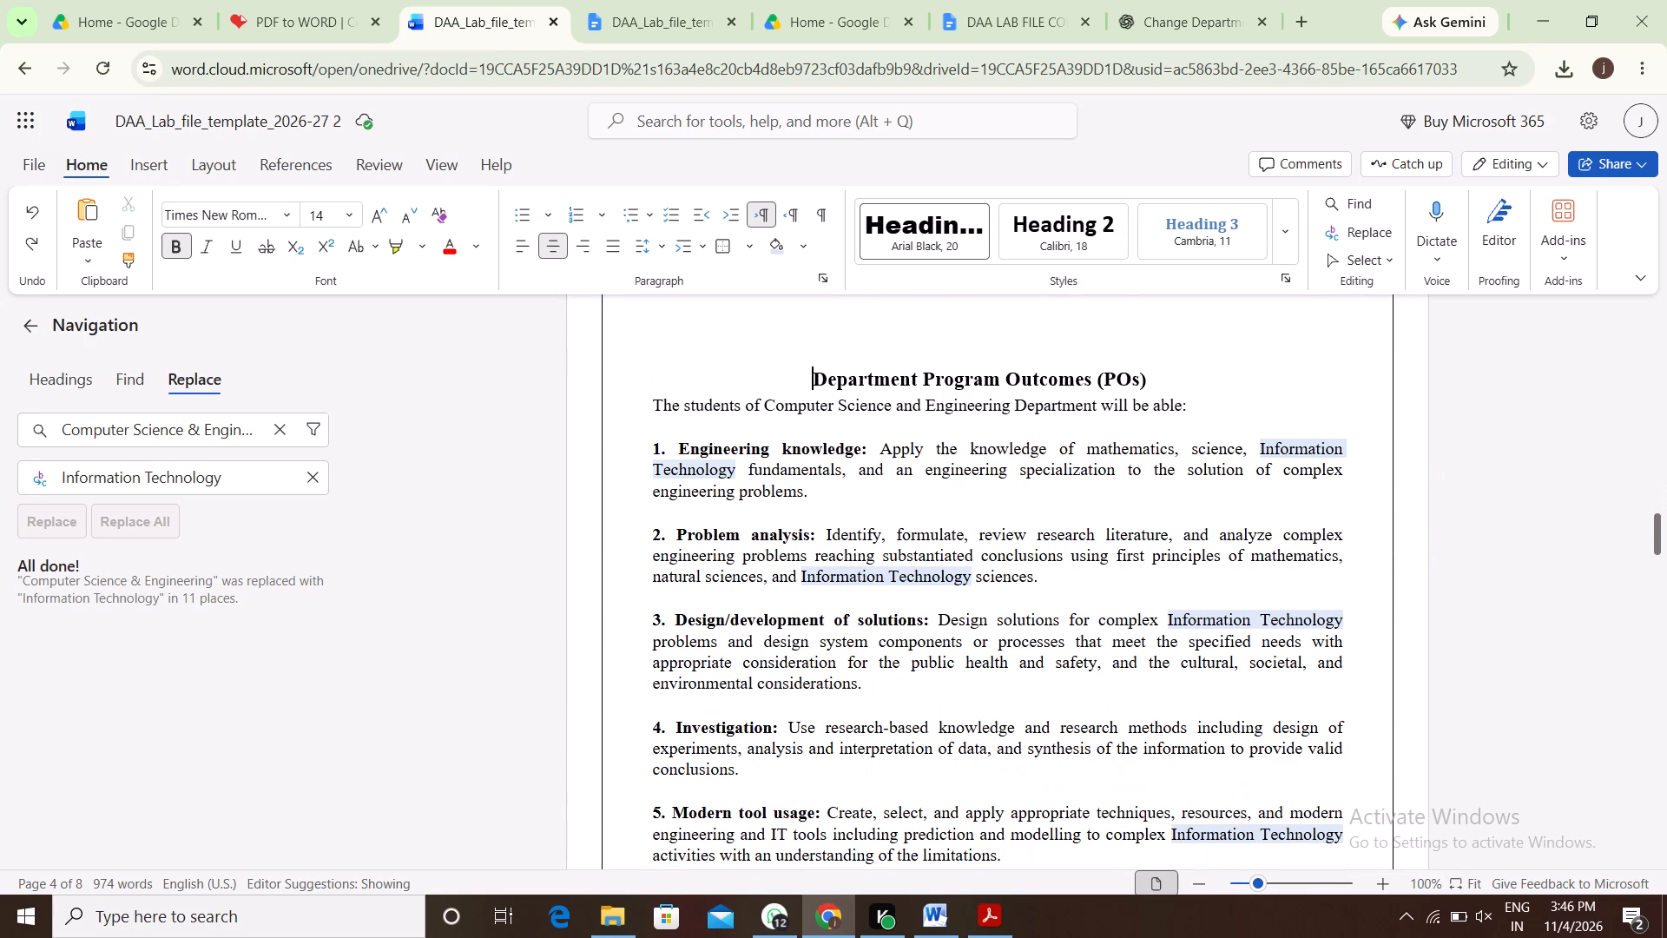
left_click(57, 427)
left_click_drag(57, 427, 260, 461)
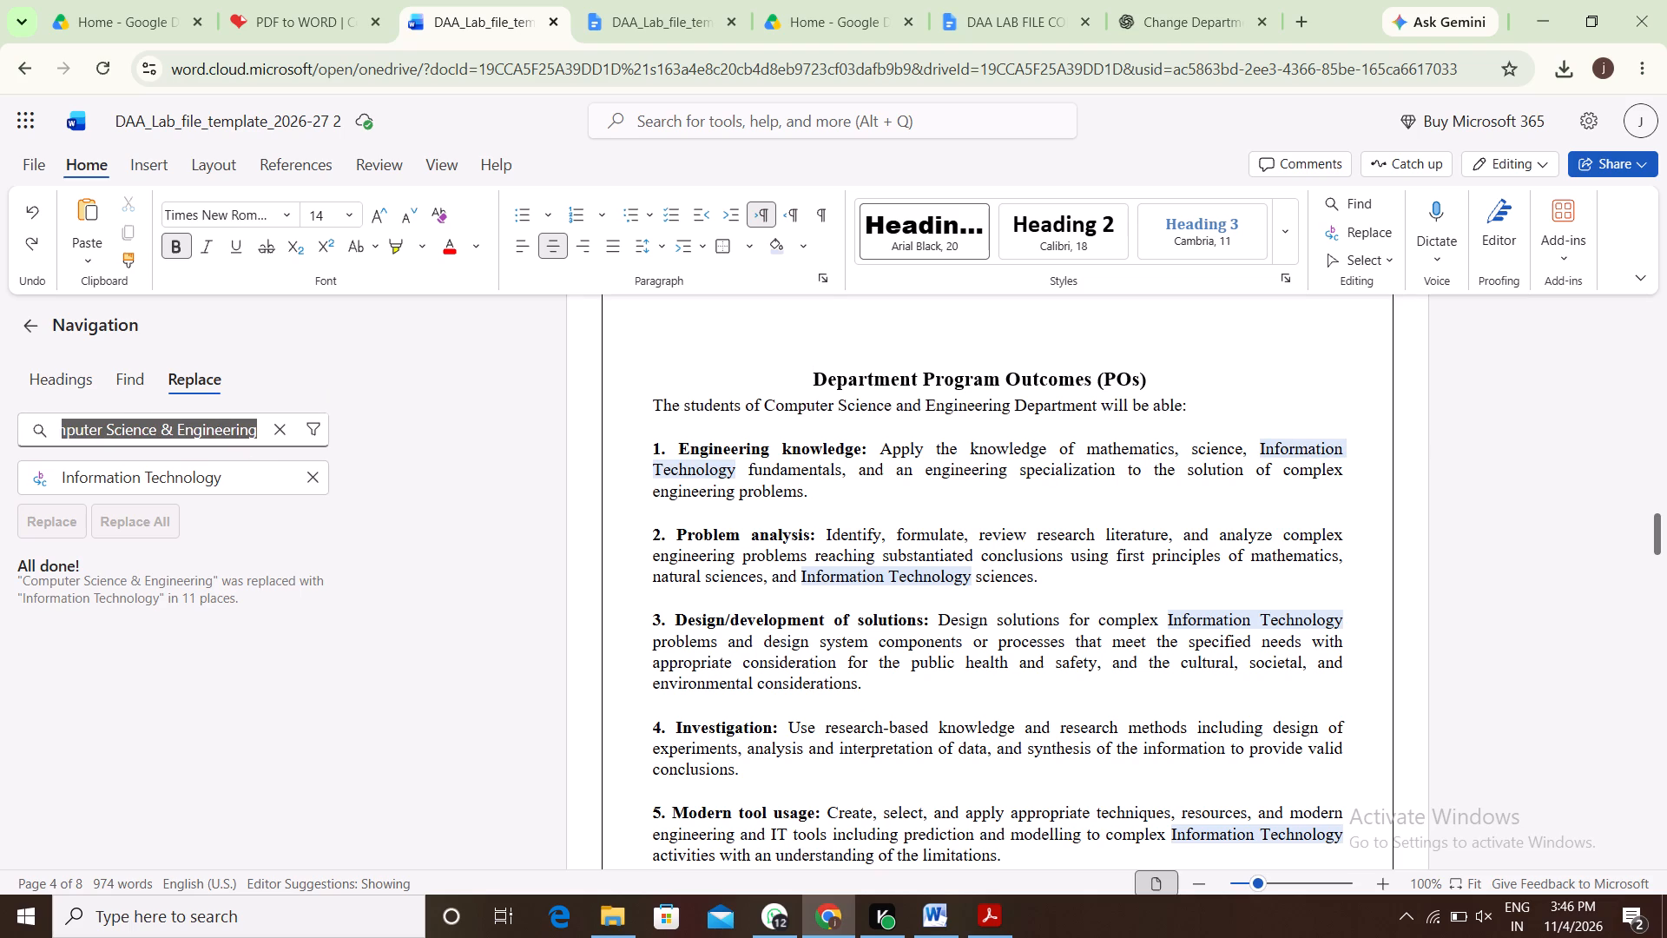
key("ctrl+c")
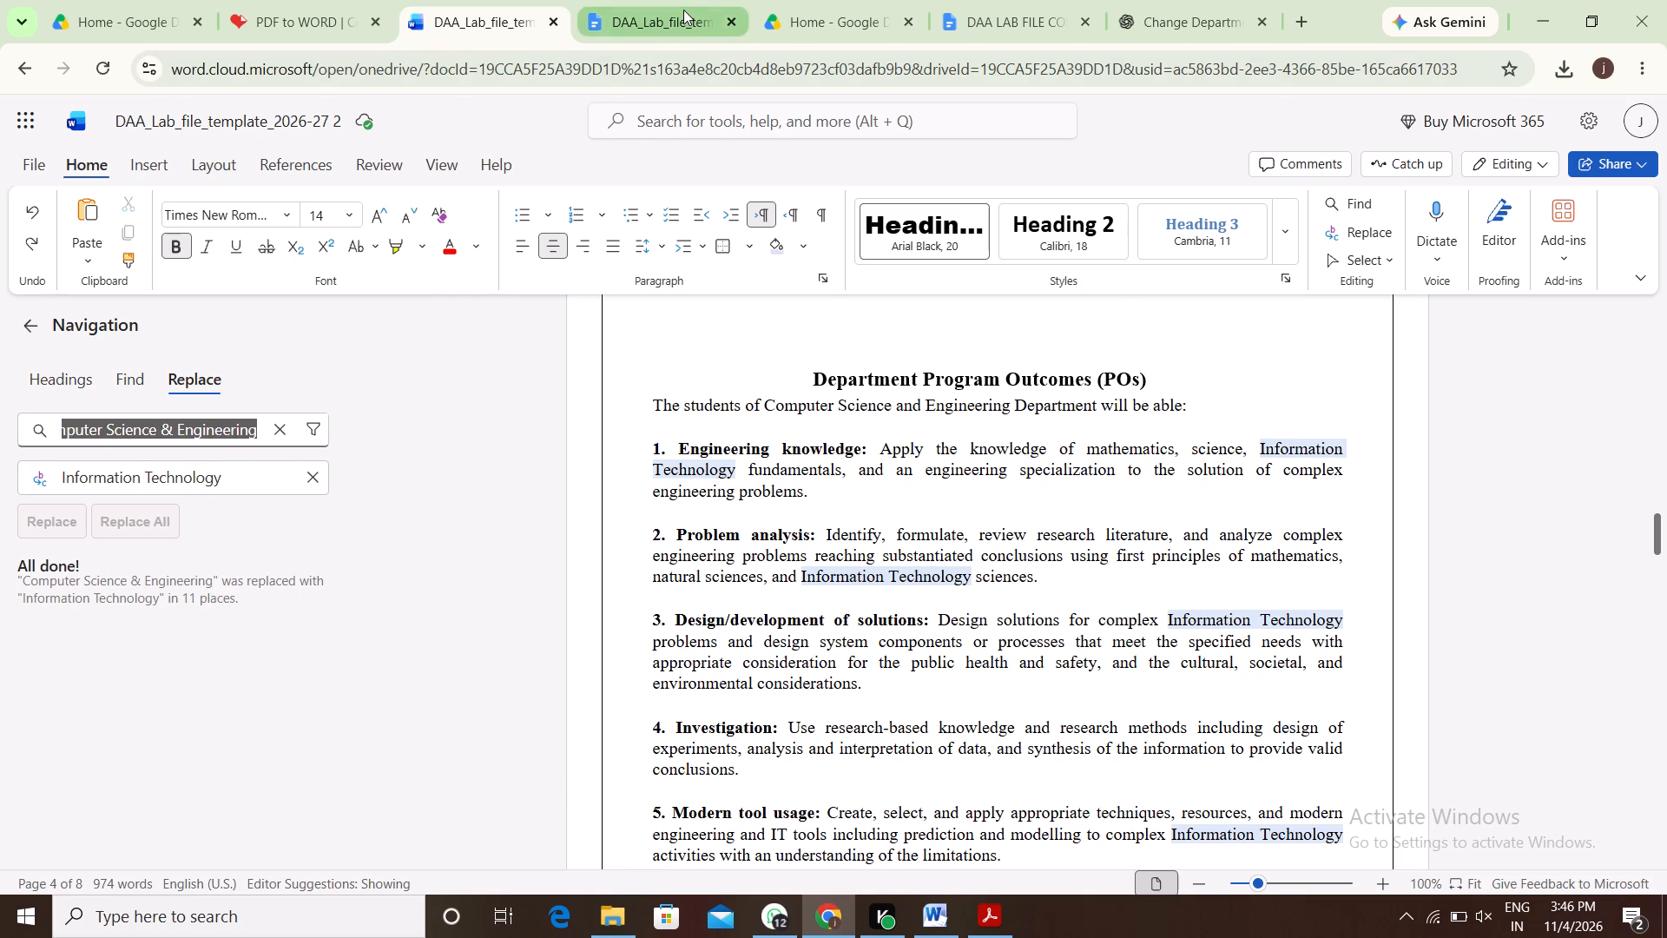
left_click(683, 10)
left_click(686, 375)
key("ctrl+v")
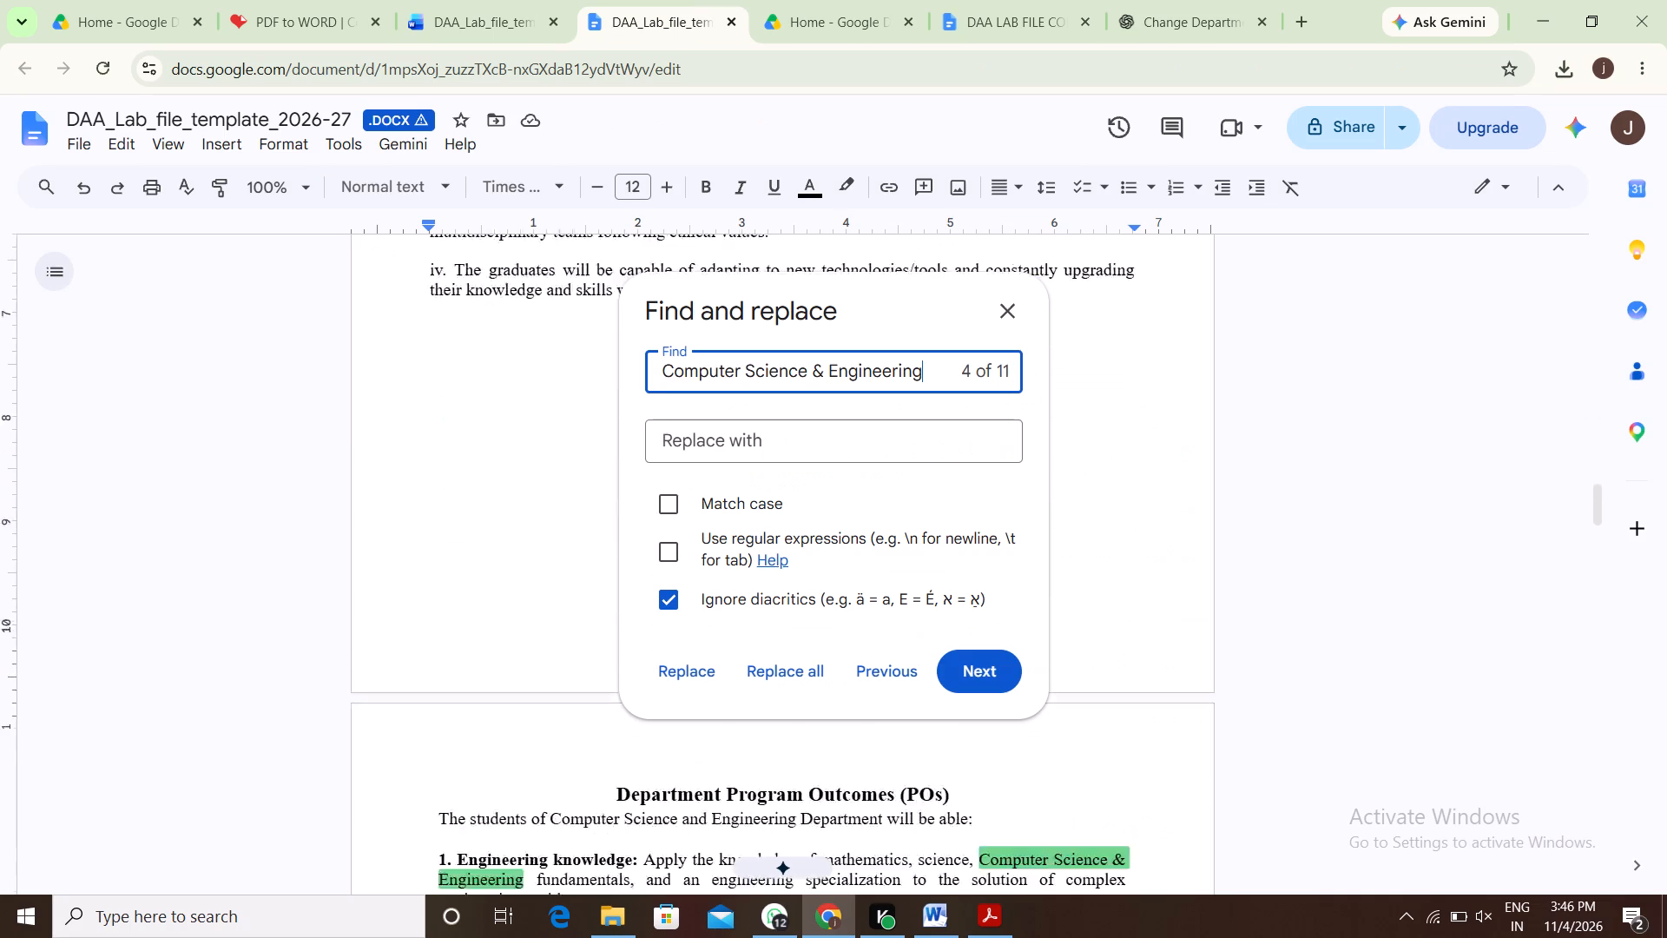
left_click(693, 439)
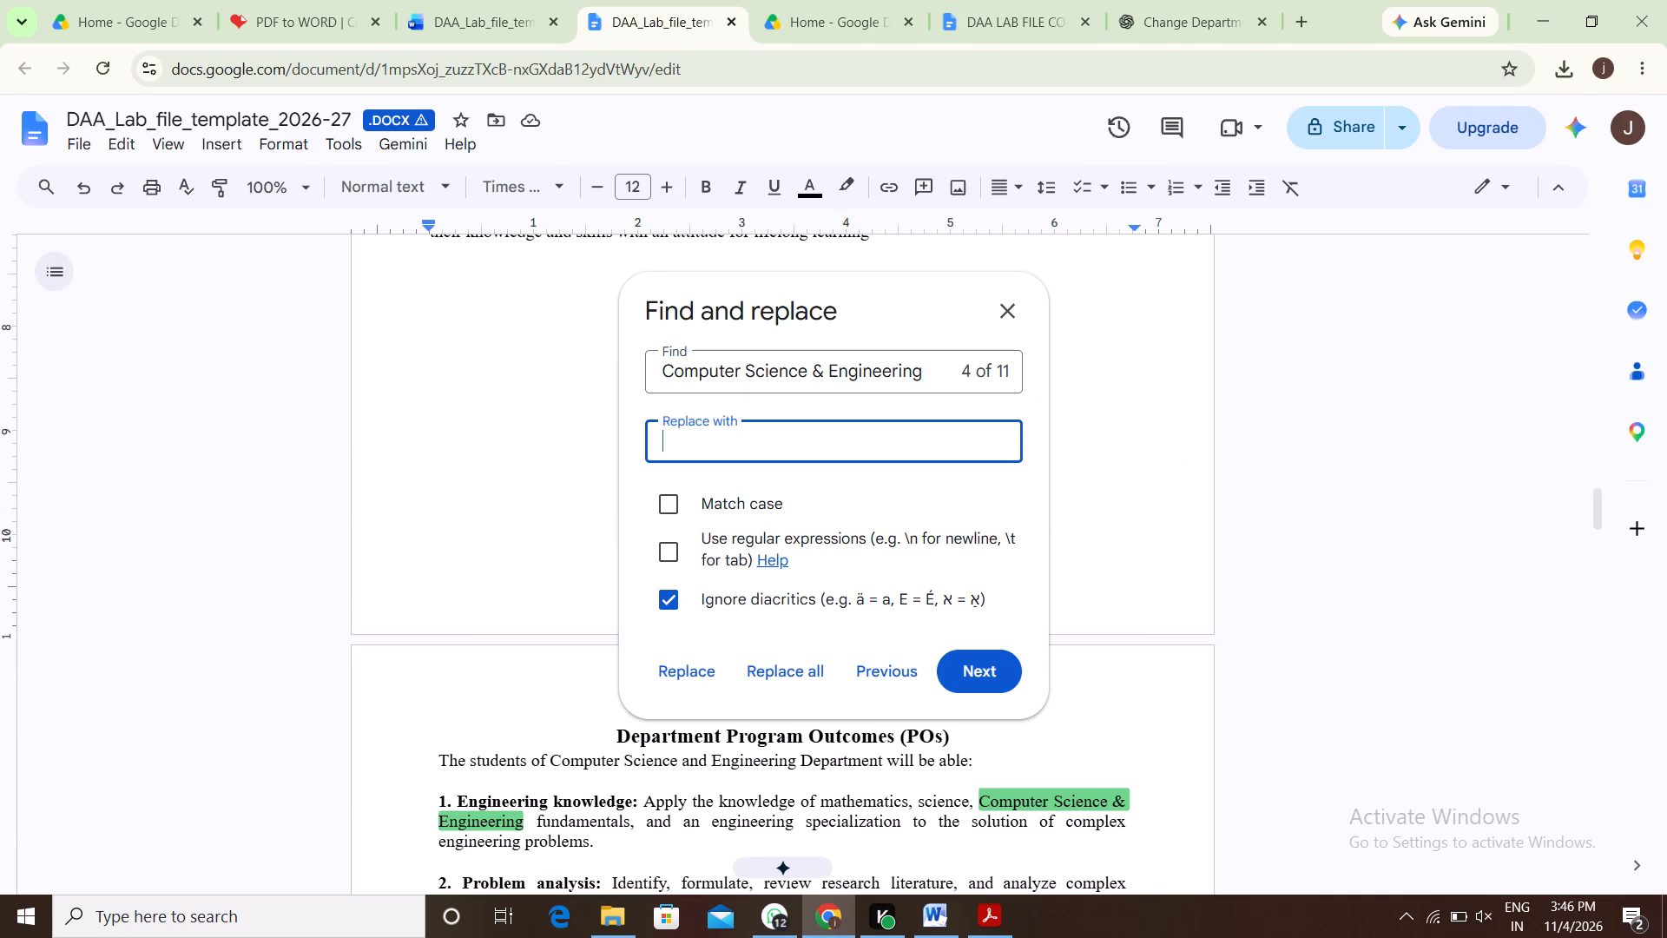
type("Informa")
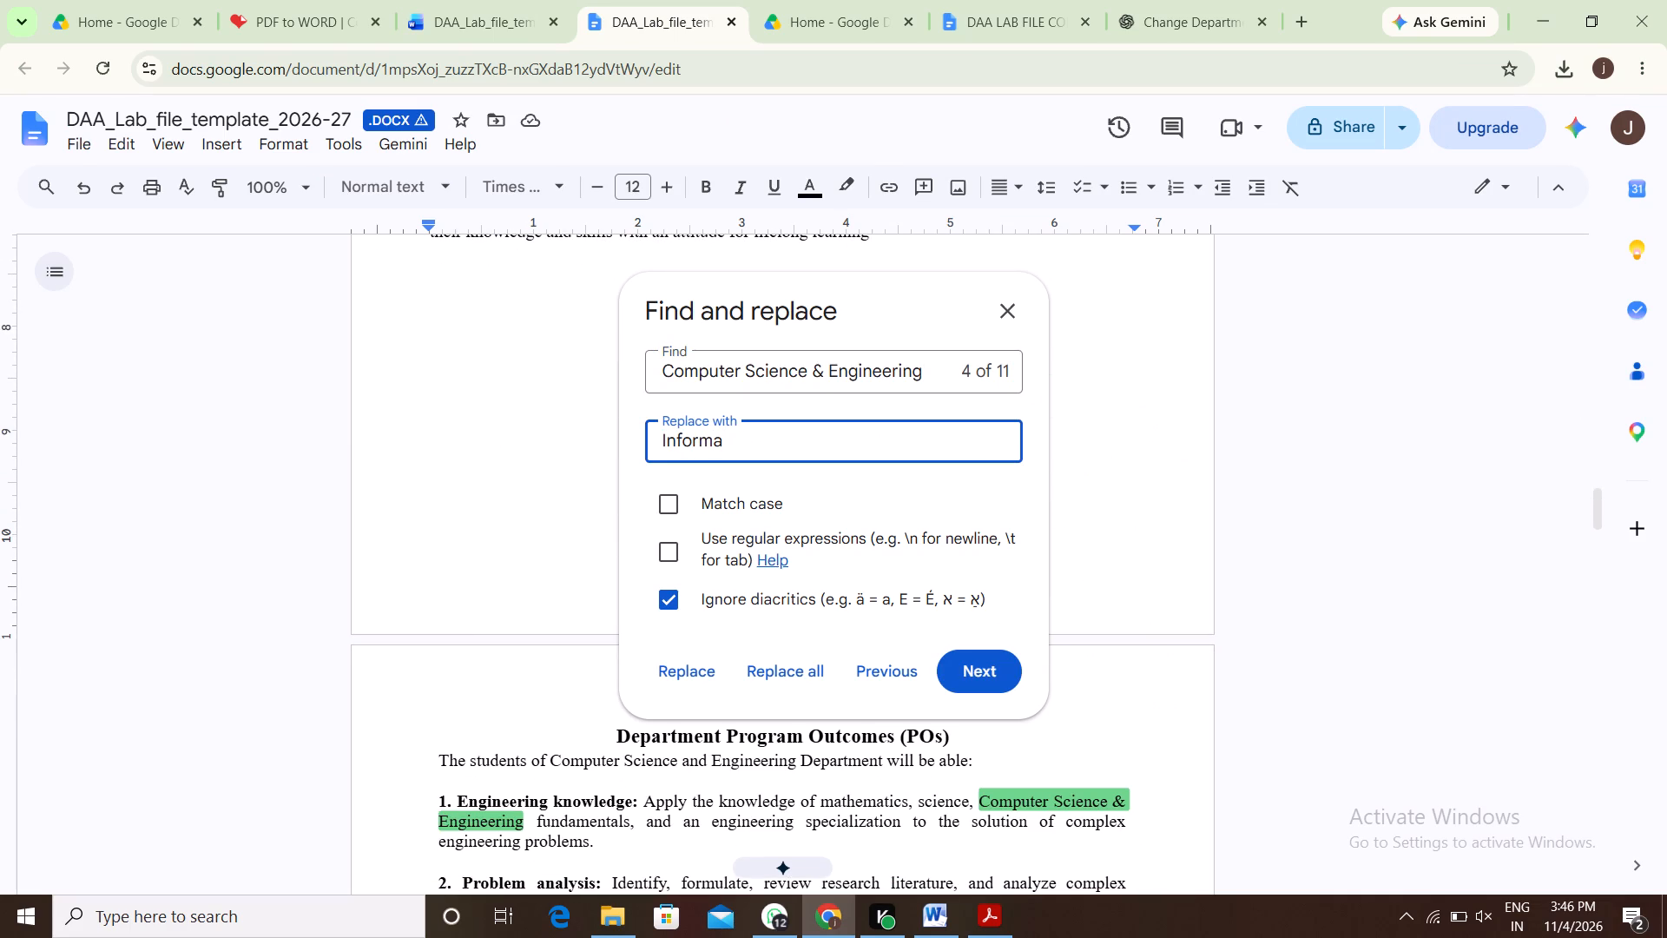
type("tion")
key("space")
type("Technology")
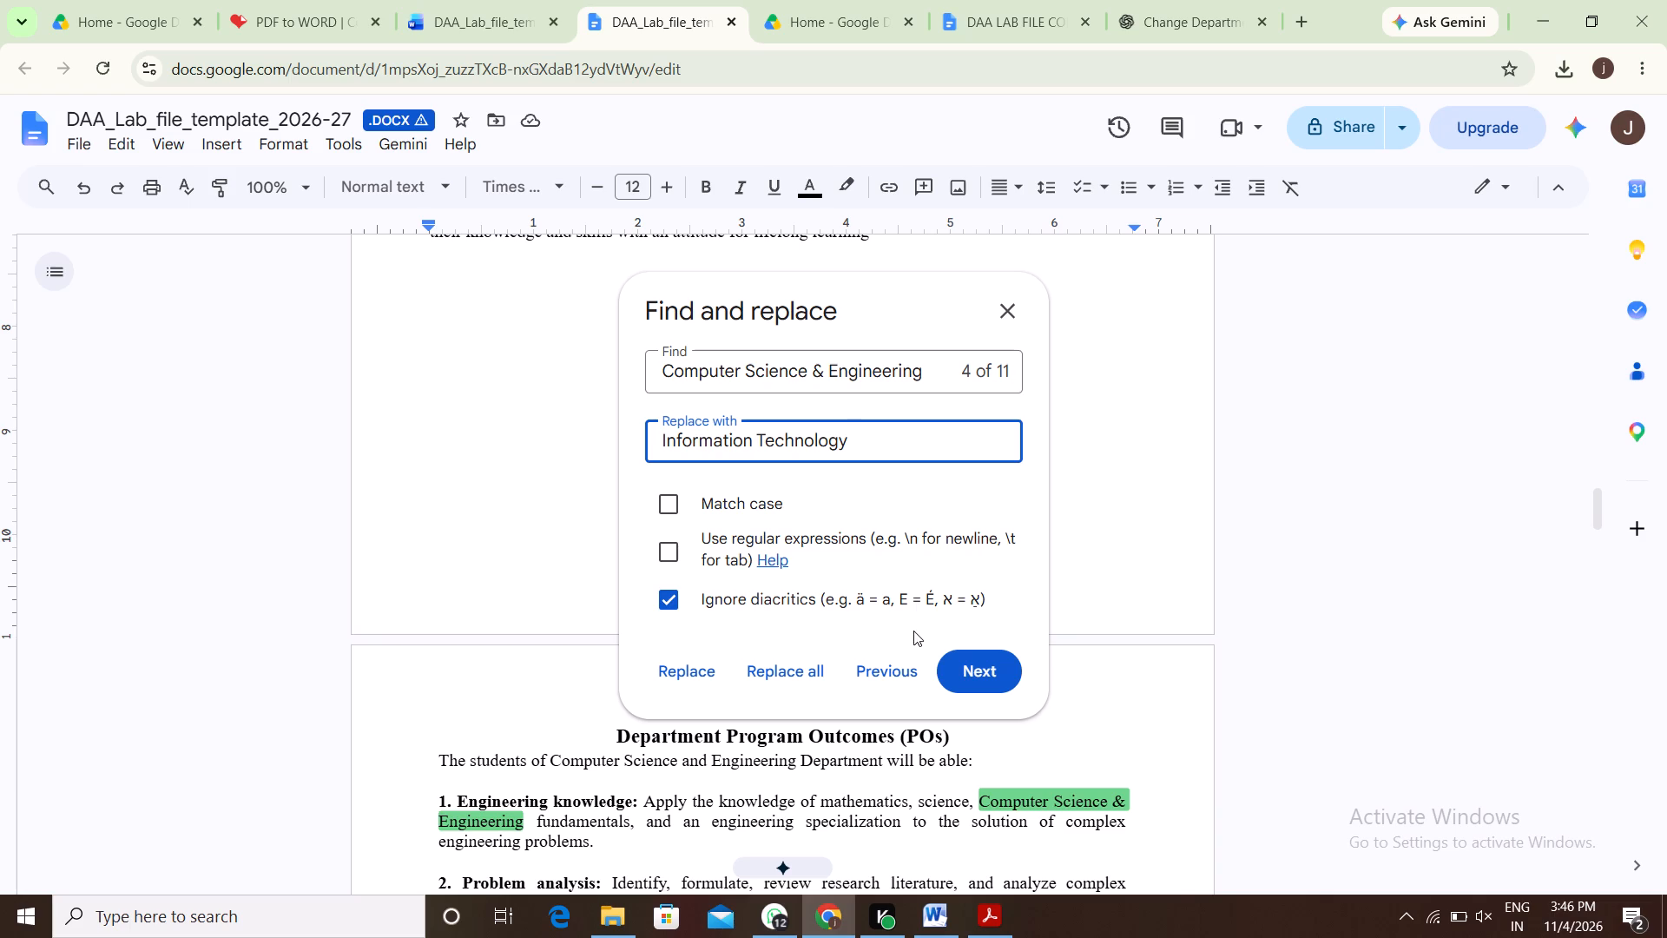
left_click(970, 667)
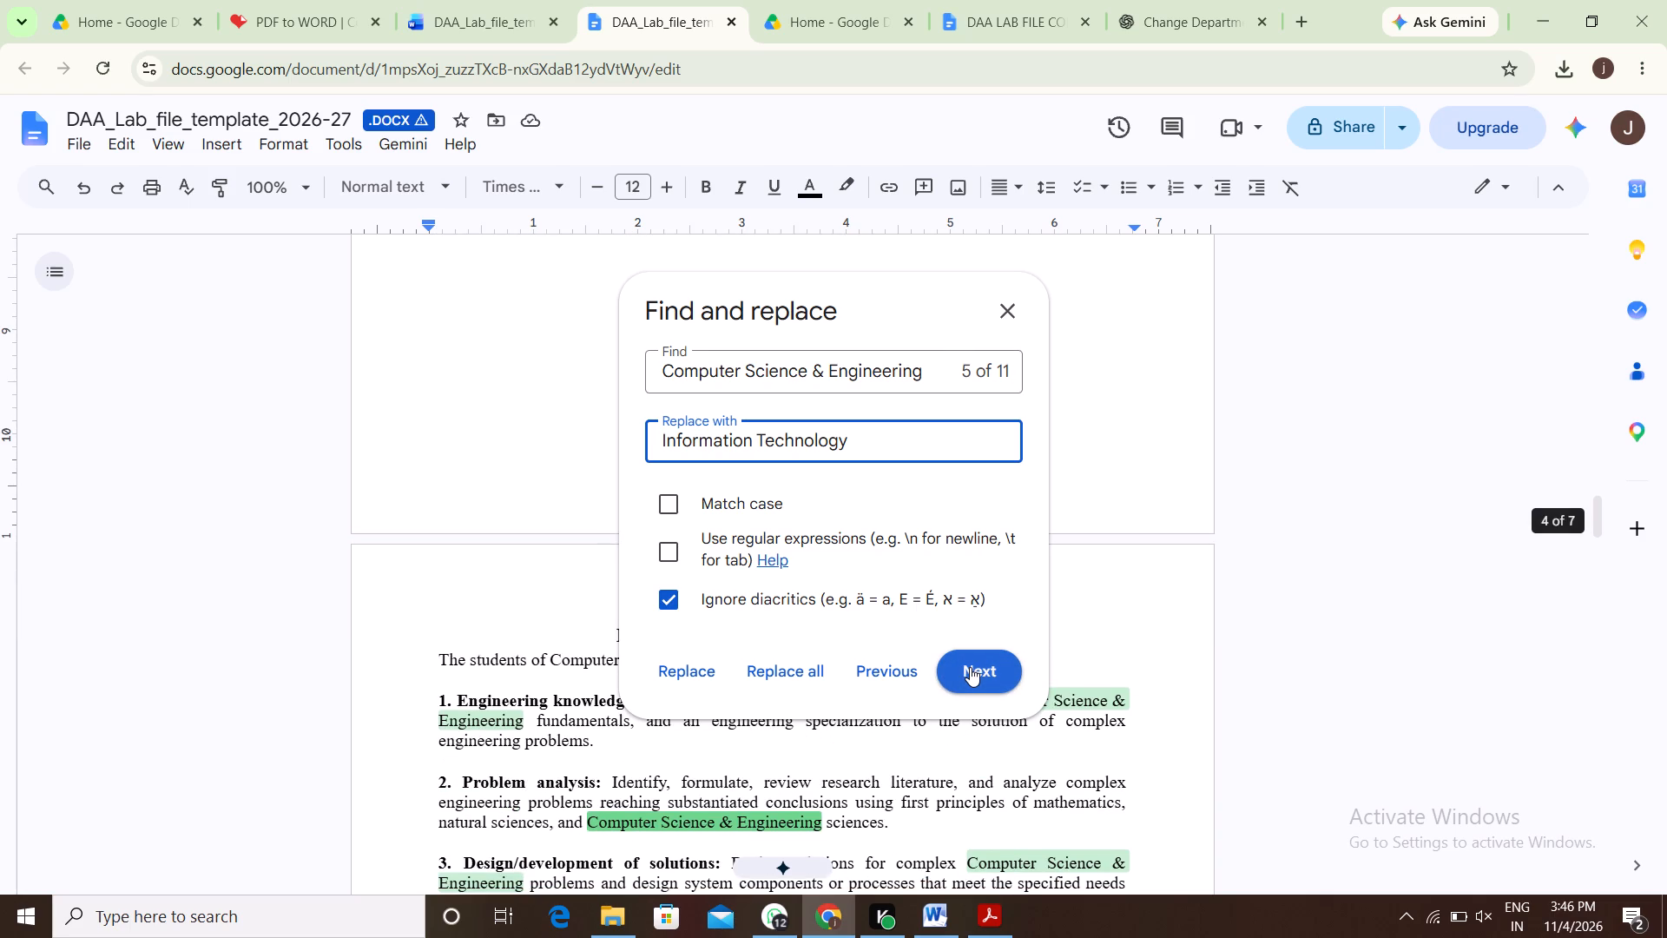
left_click(786, 666)
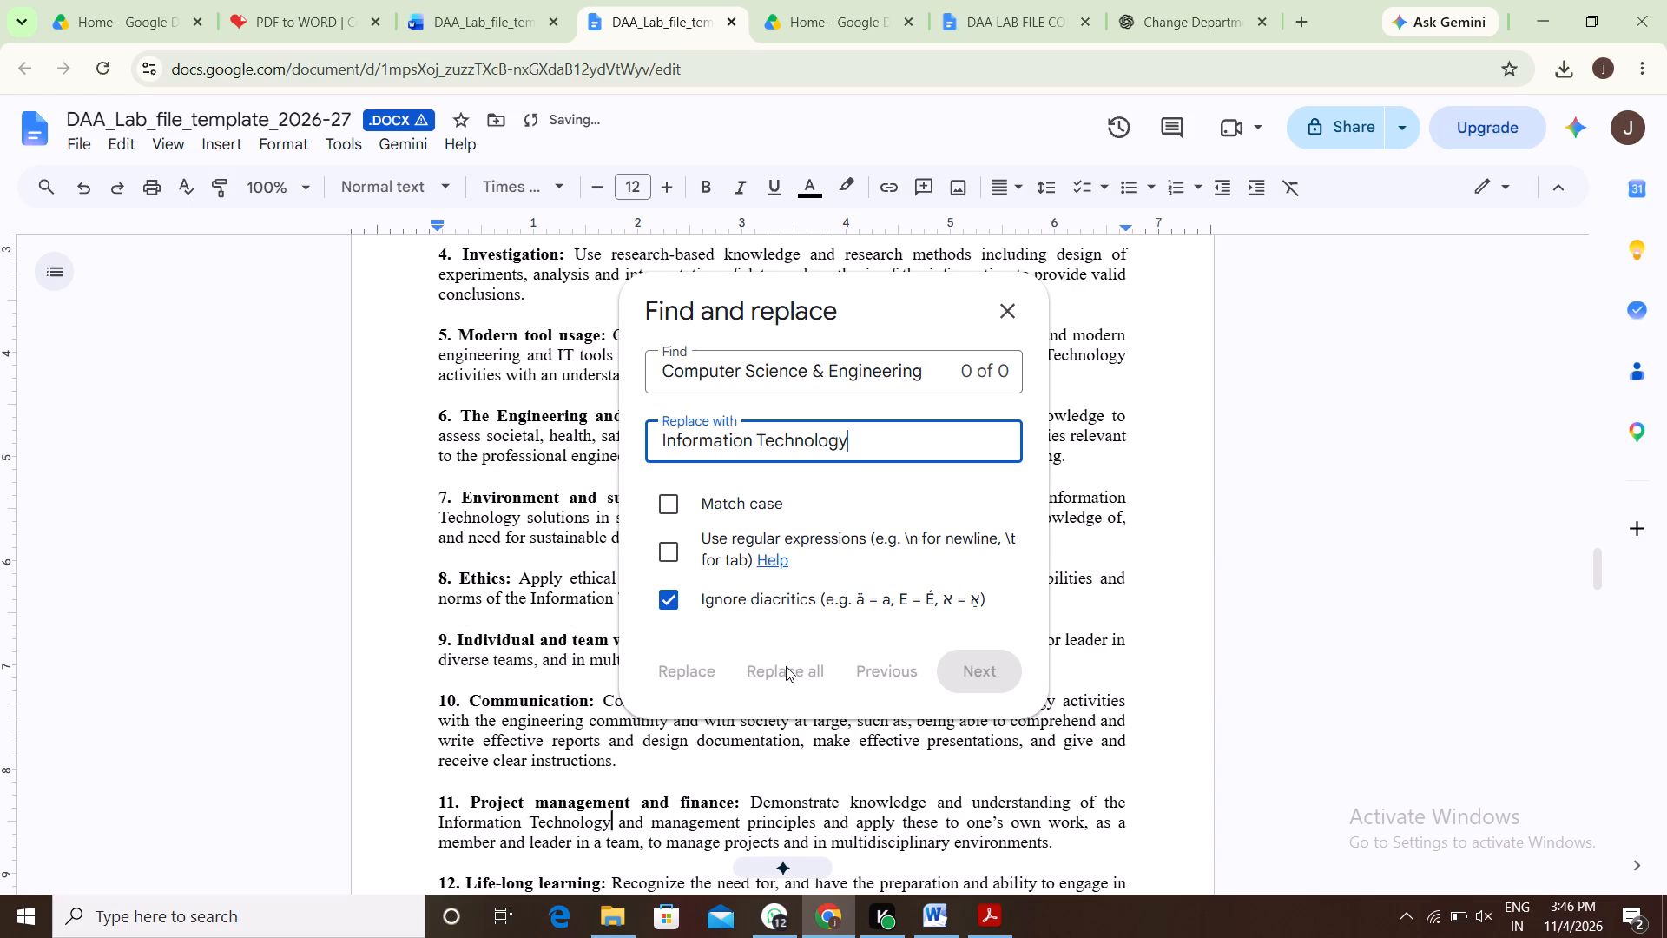
left_click(1011, 314)
Check the cover, contents and department statement pages of the Google Docs version for leftover mentions of the old department.
scroll(925, 450, "up", 19)
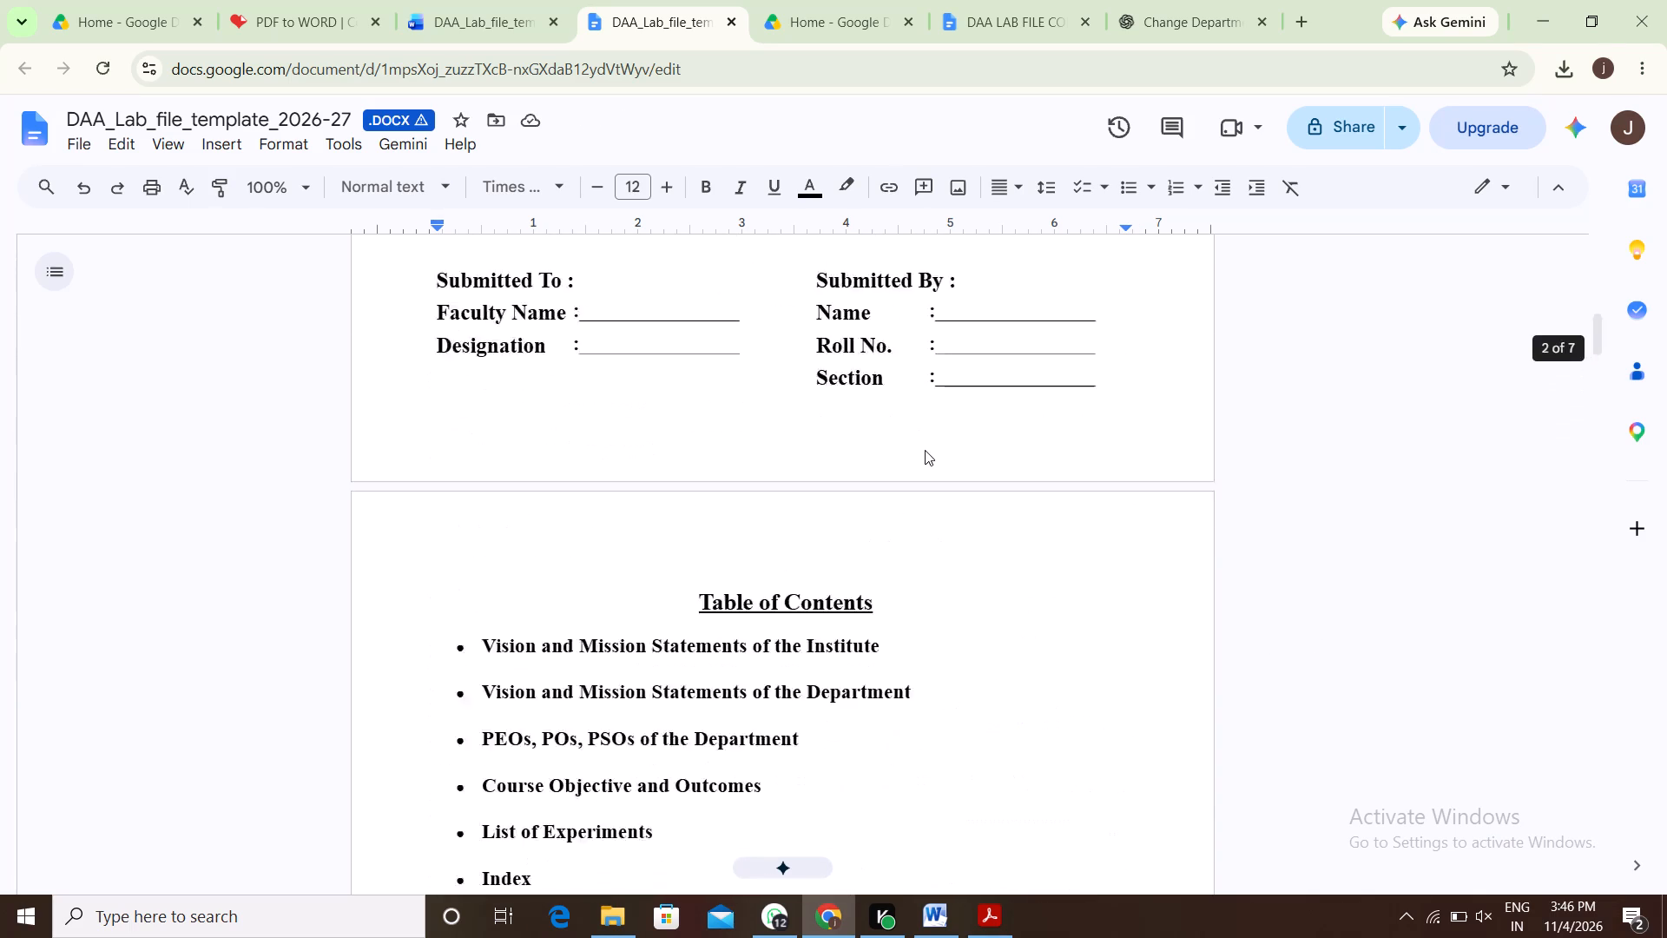
scroll(925, 450, "down", 4)
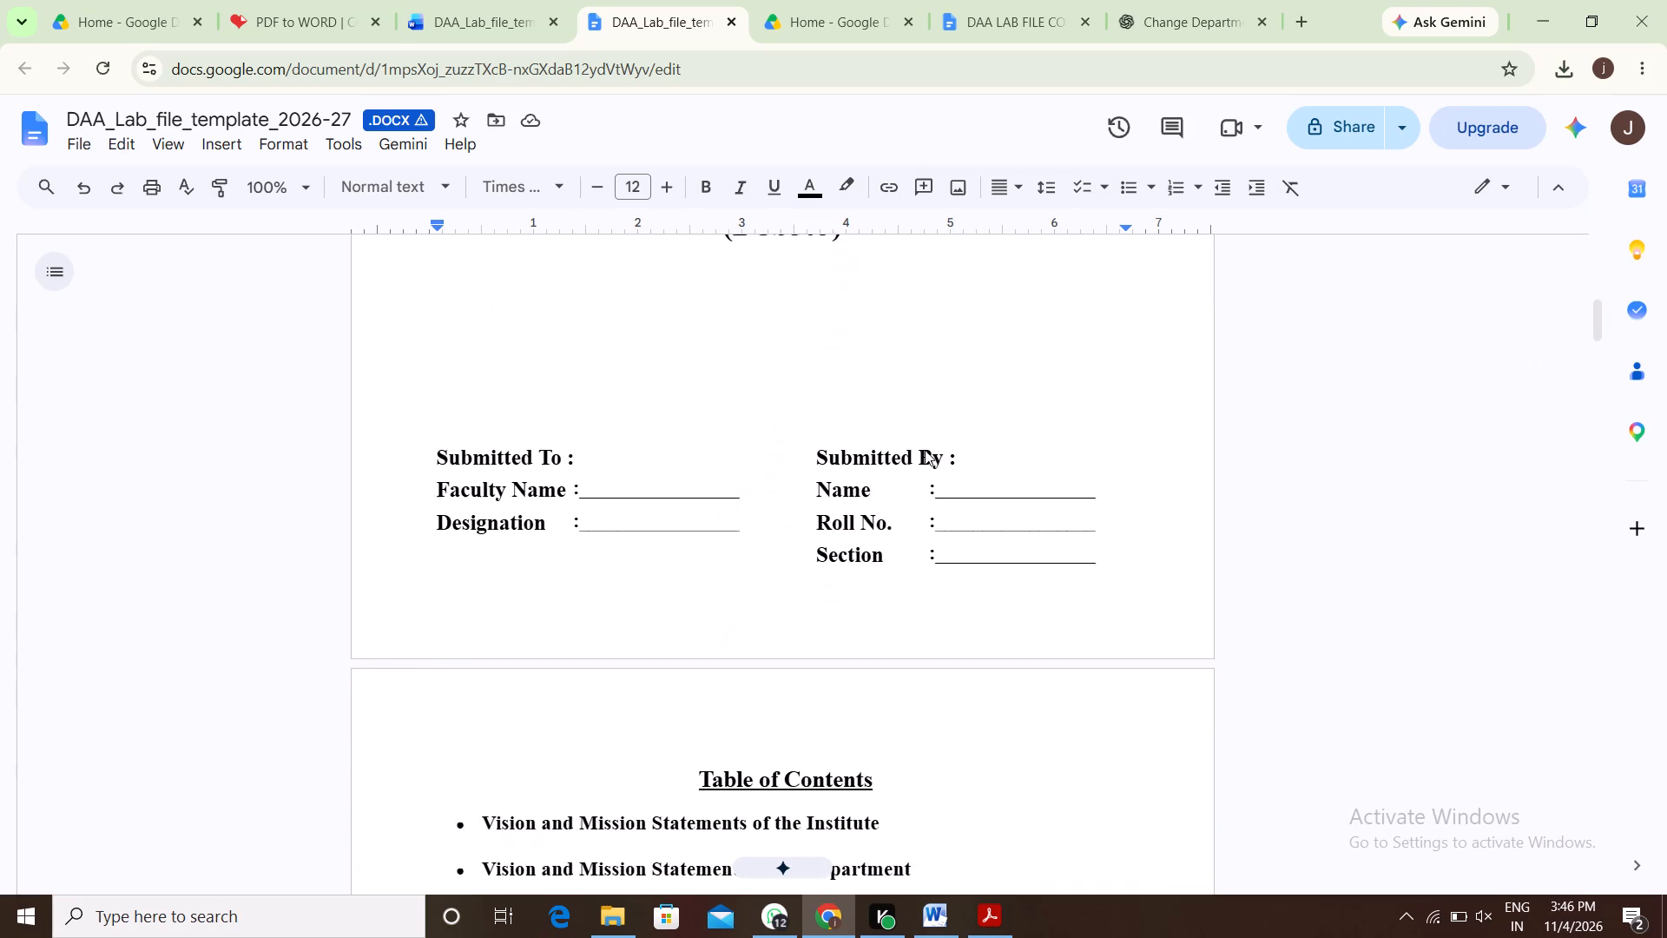
scroll(925, 450, "down", 6)
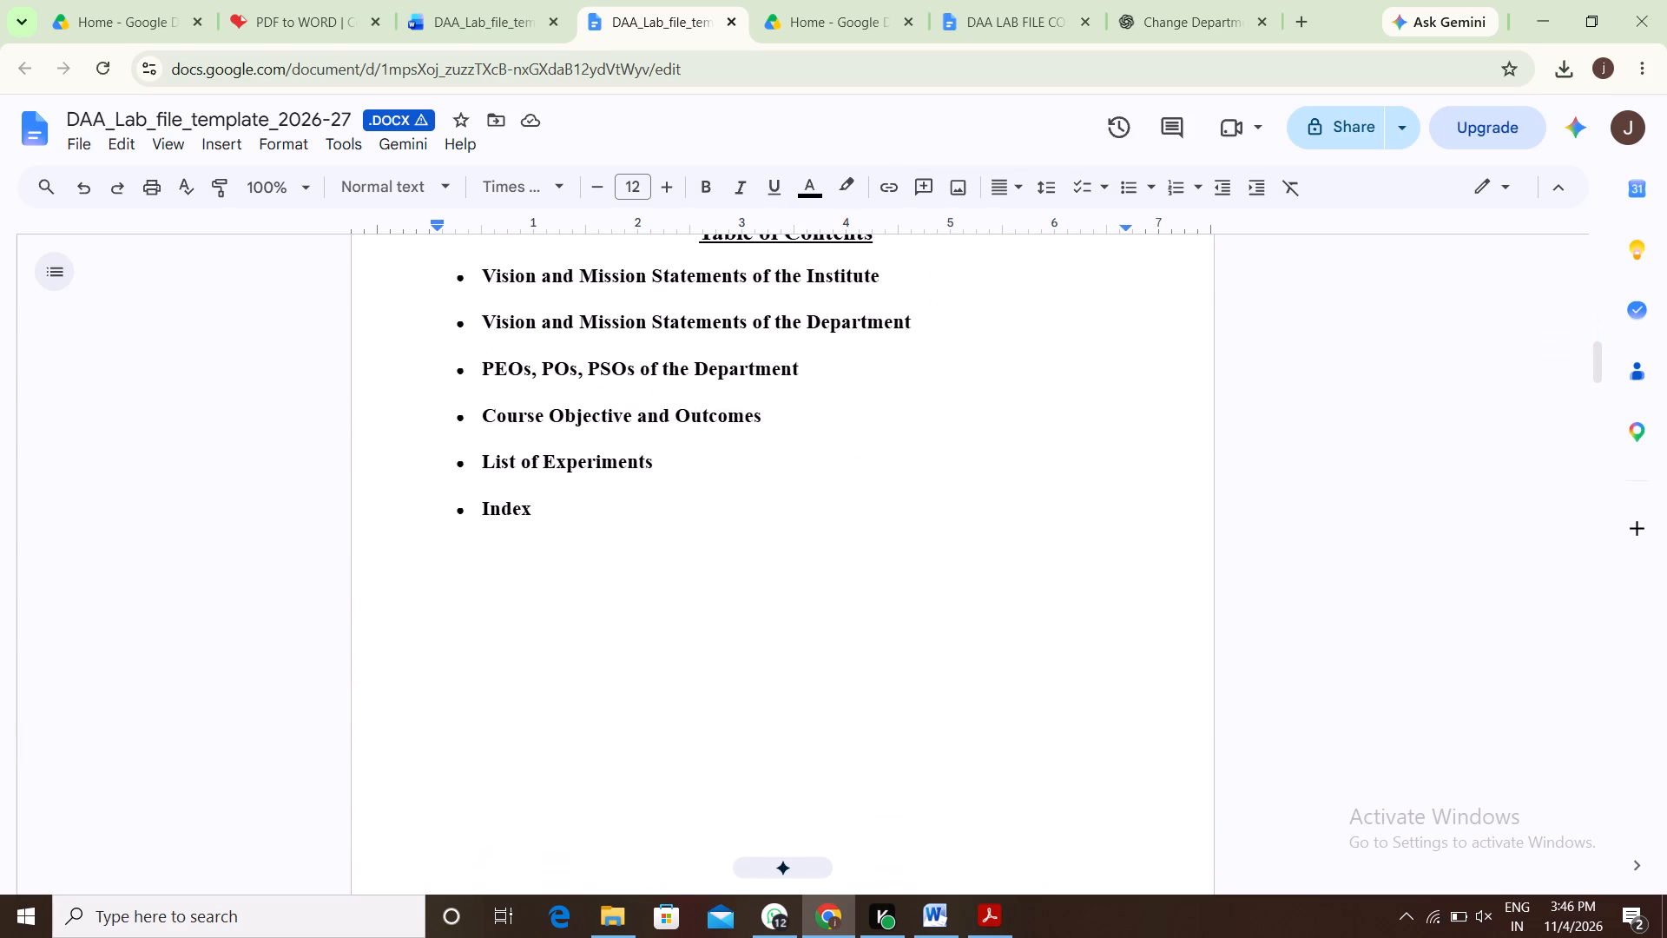
scroll(925, 450, "down", 5)
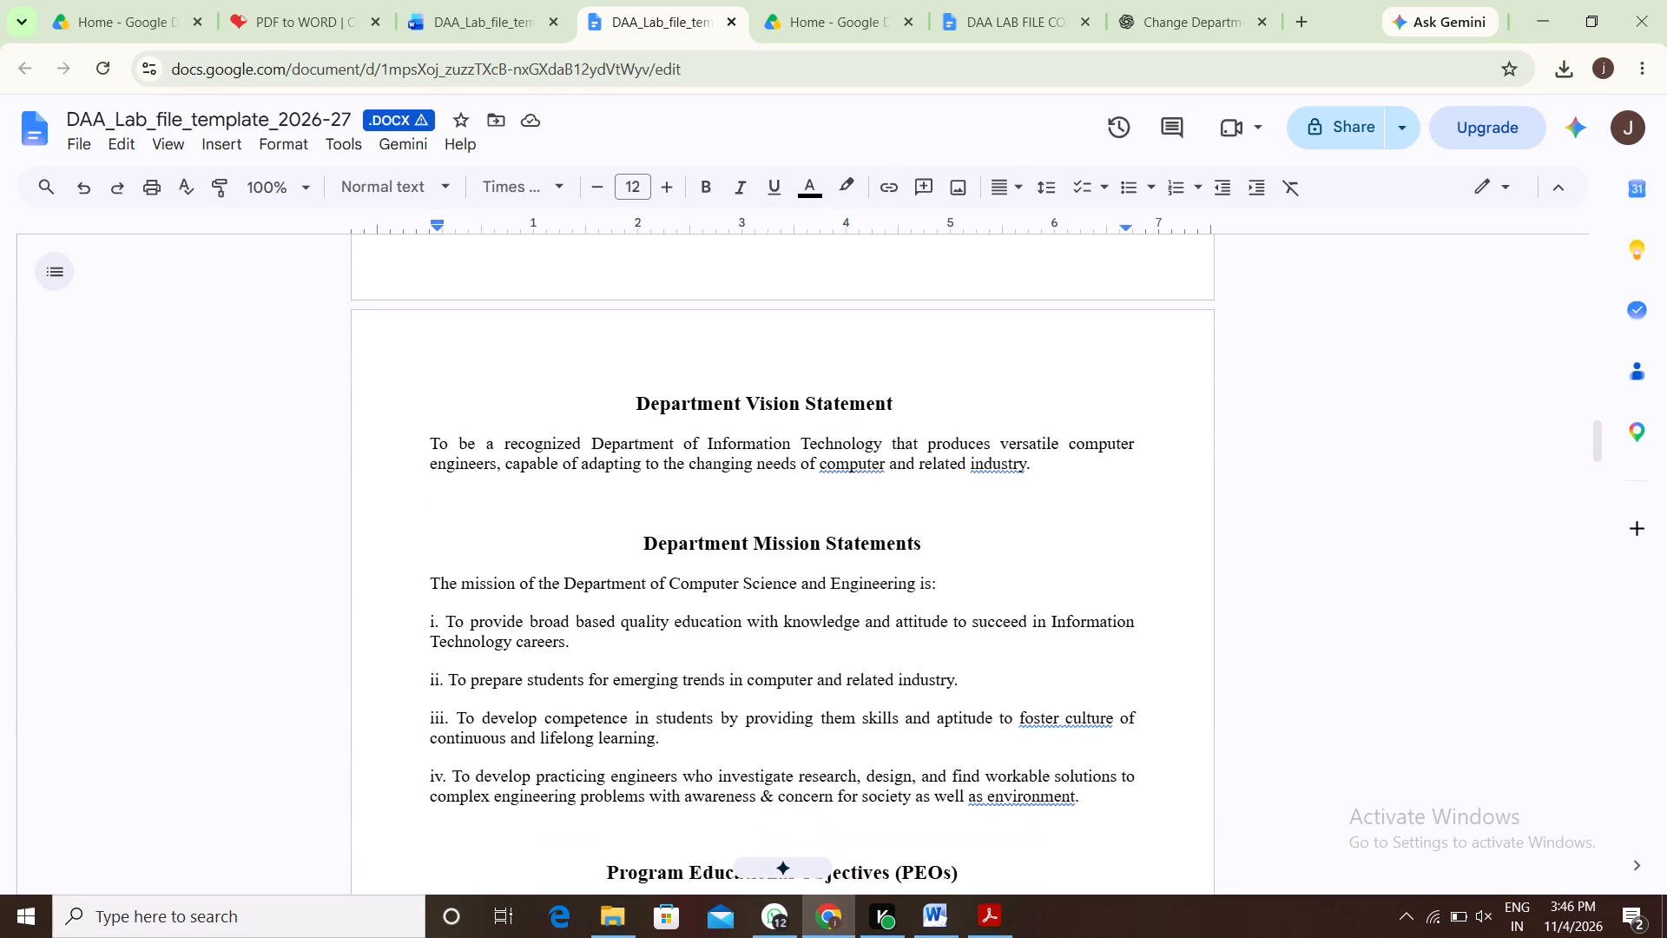
scroll(925, 450, "down", 3)
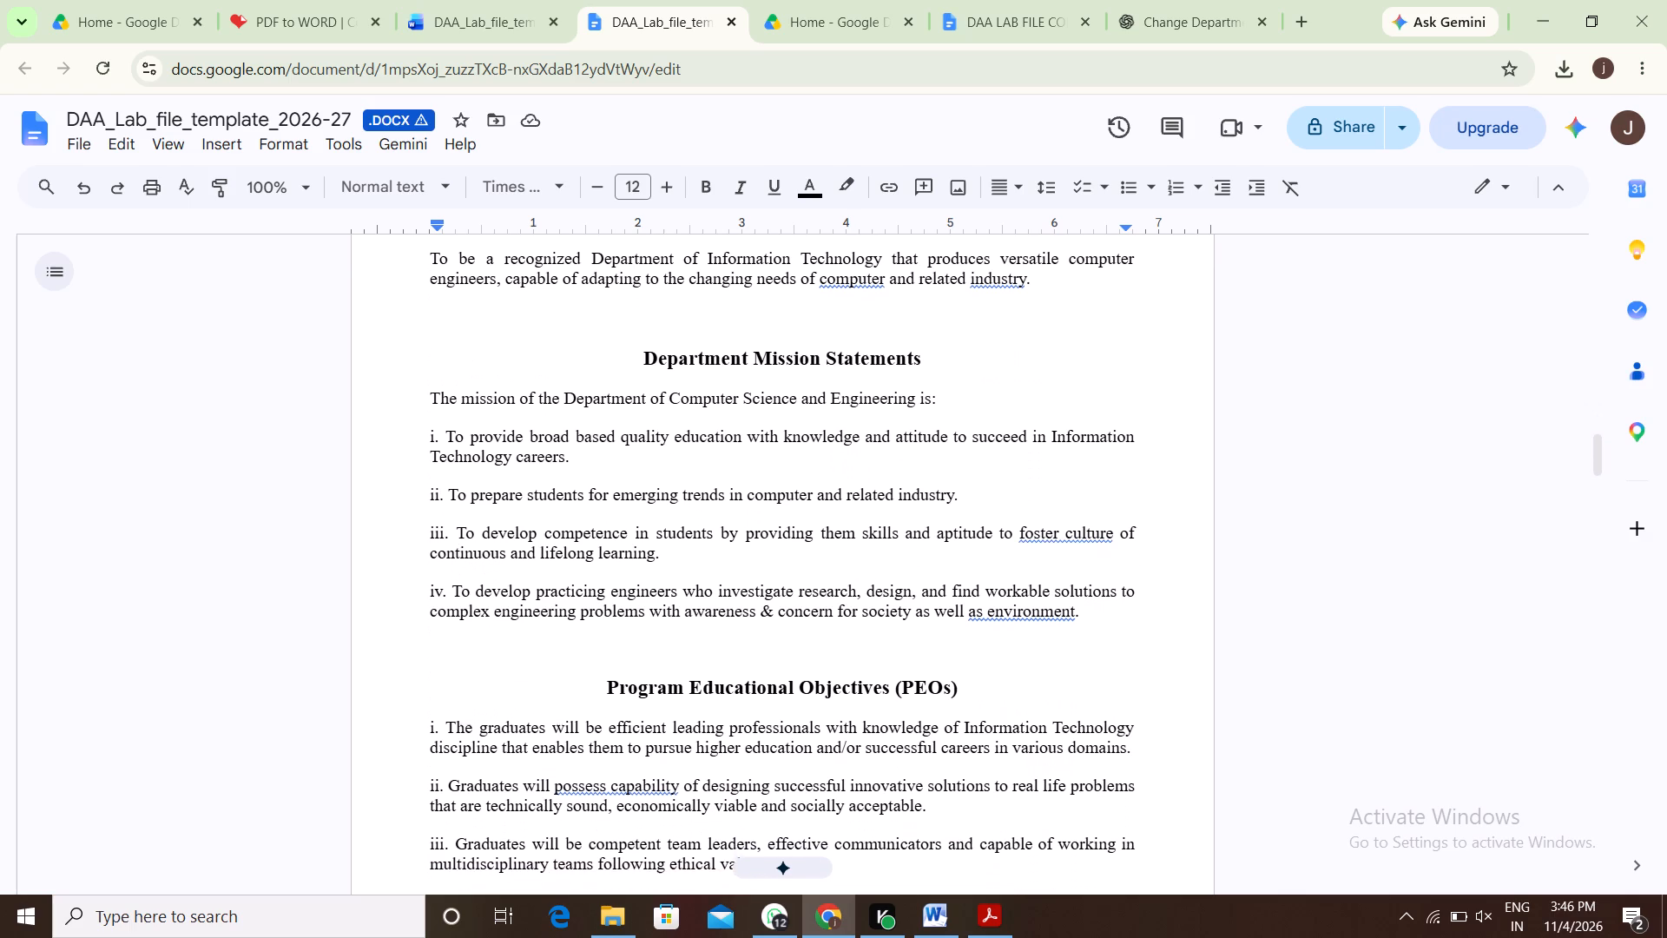
scroll(925, 450, "down", 1)
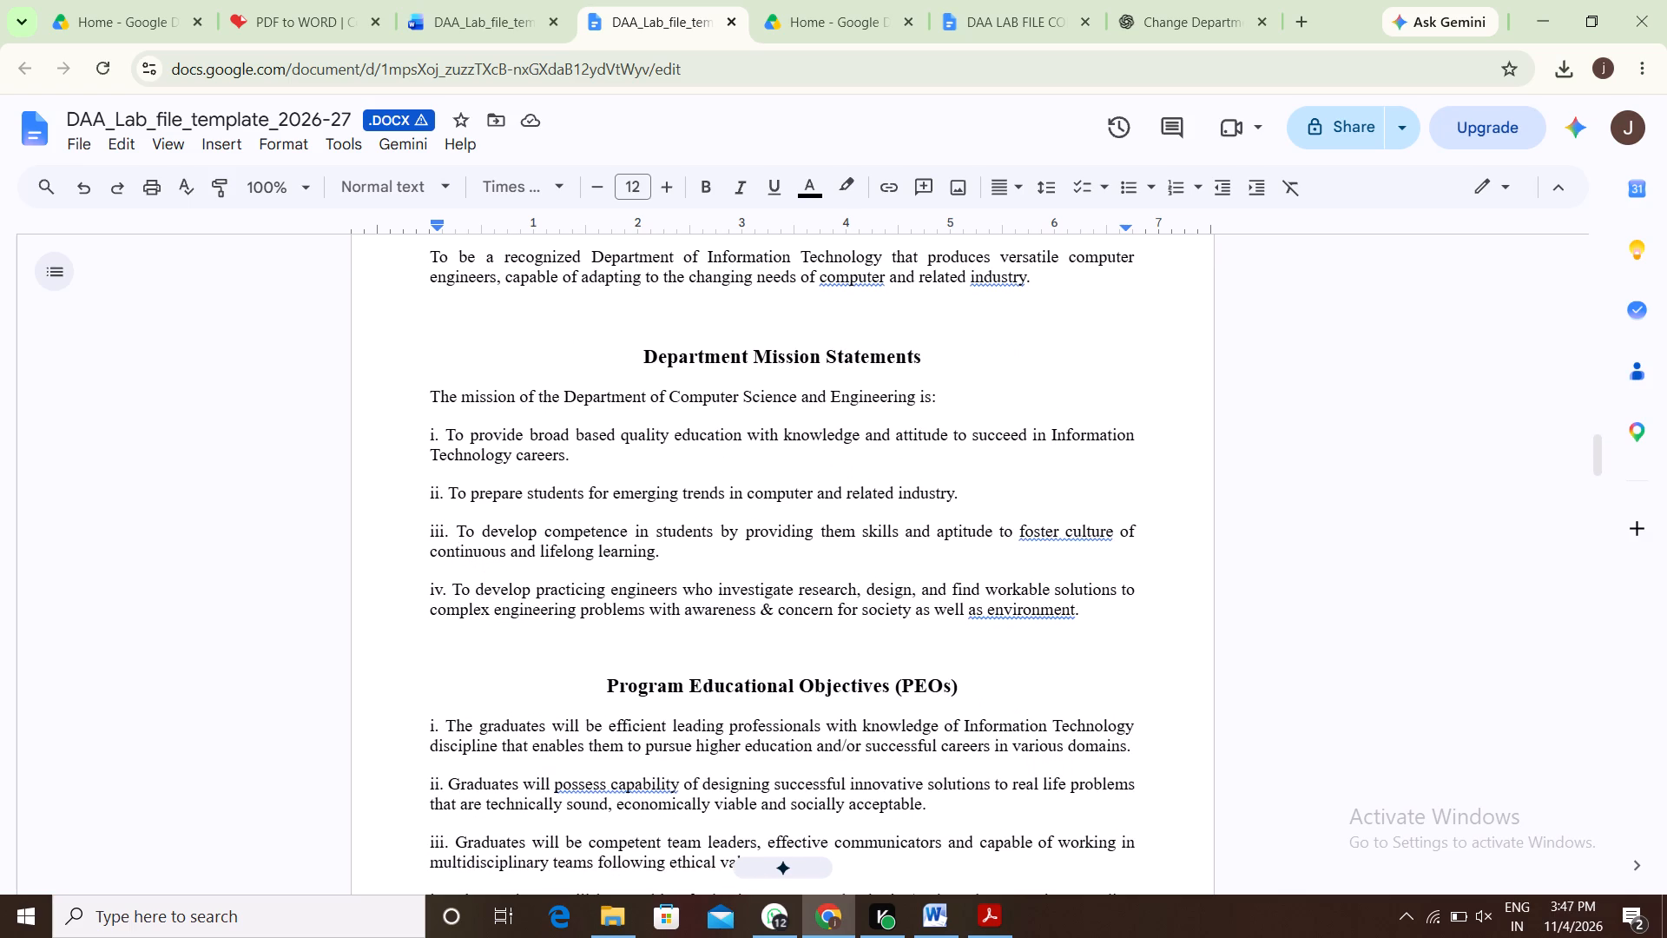
Replace Computer Science and Engineering with Information Technology in the introductory sentence under Department Mission Statements, copying the new name from the PEOs.
left_click(912, 400)
left_click_drag(912, 400, 871, 391)
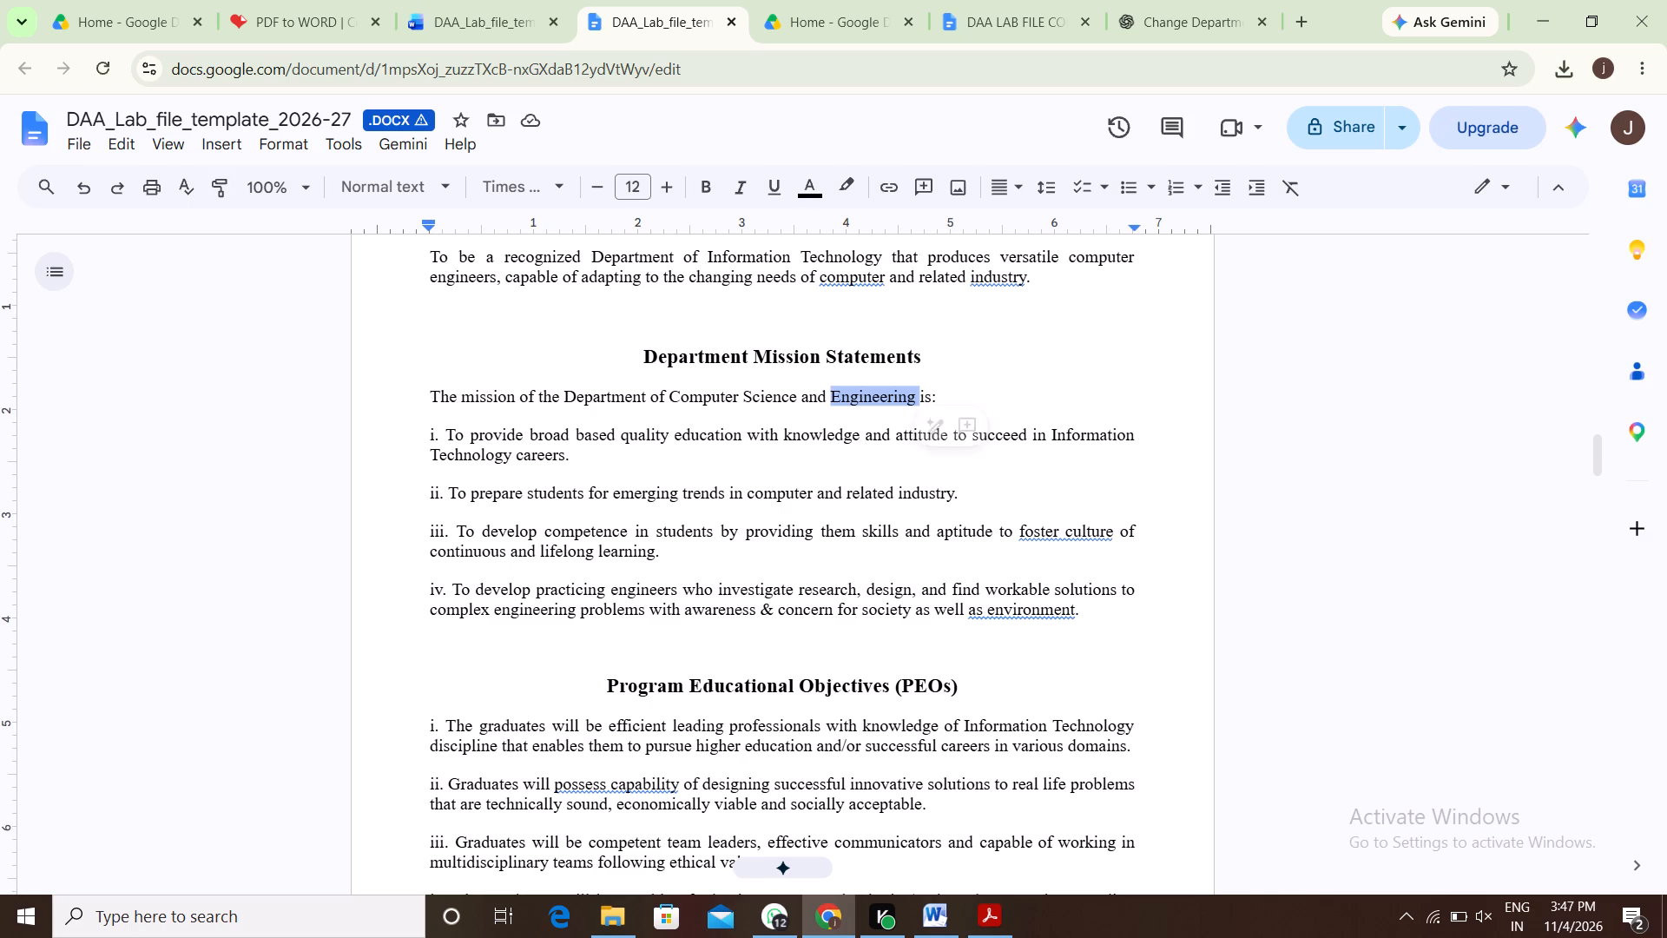
left_click_drag(871, 391, 675, 397)
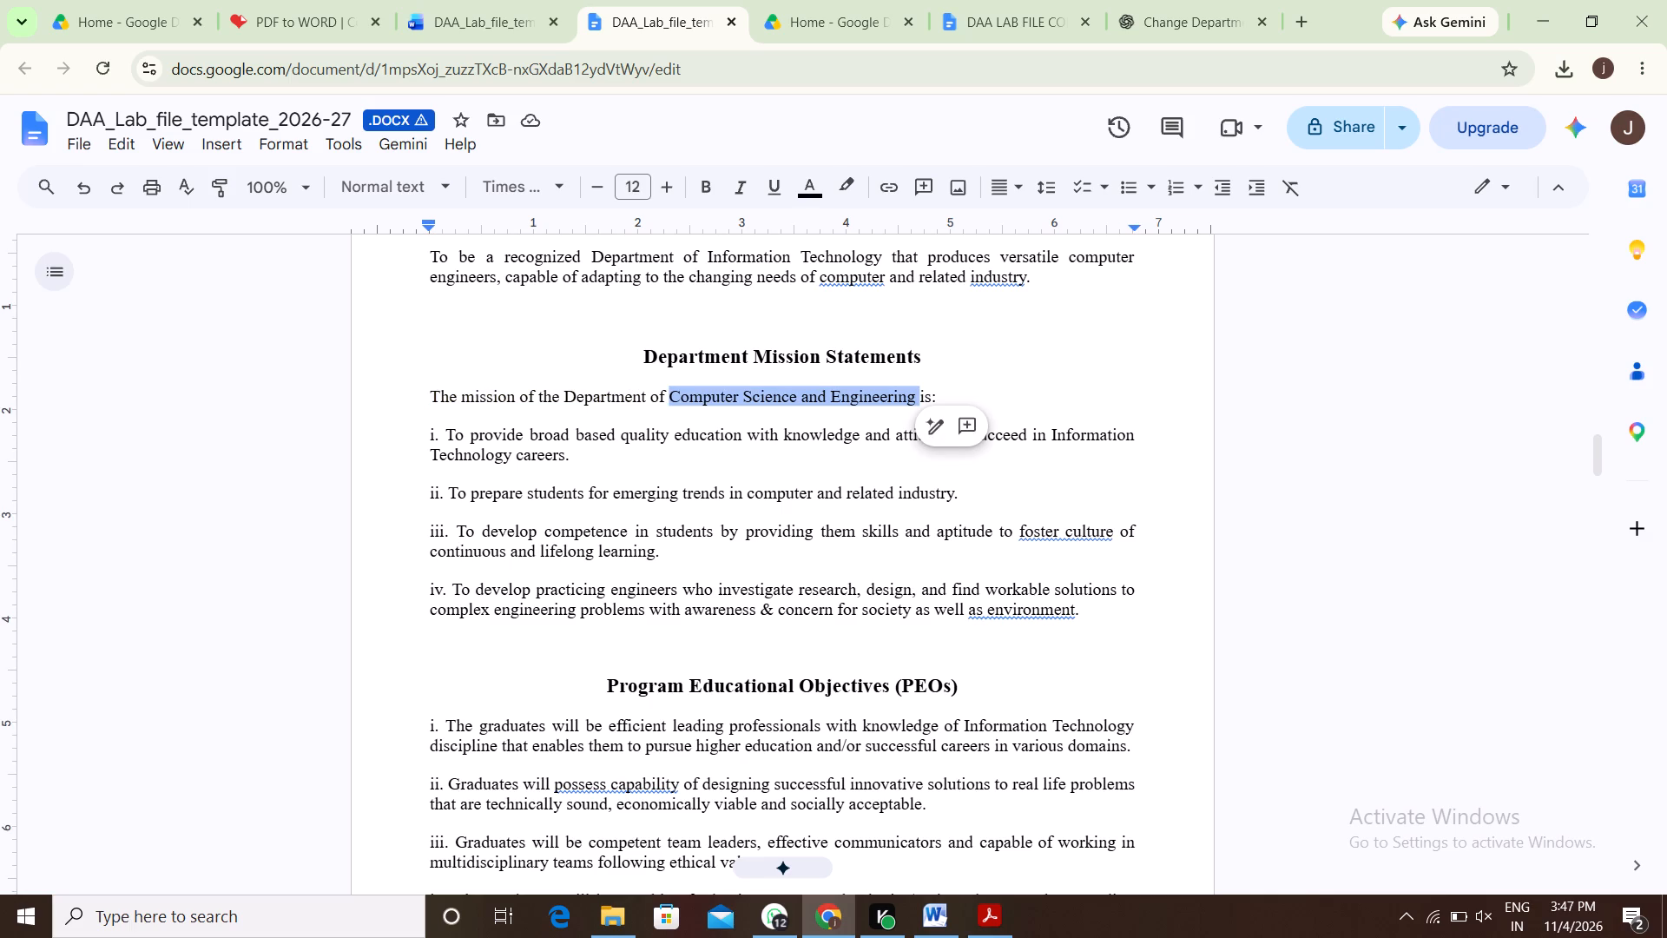
key("BackSpace")
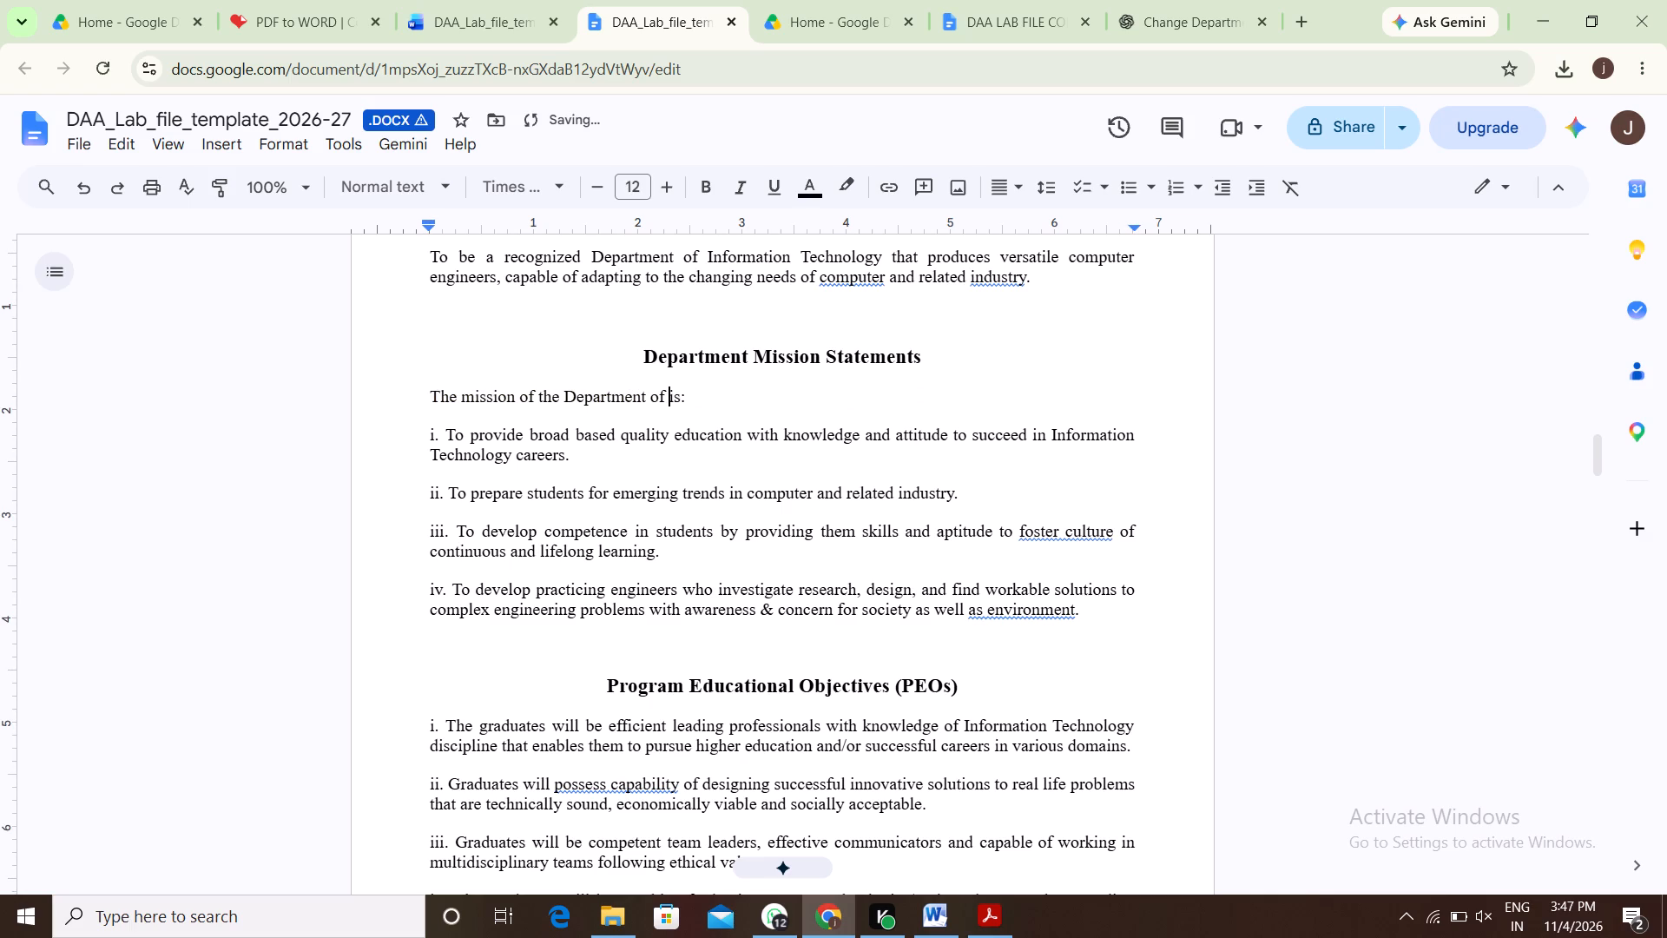
left_click_drag(965, 722, 1122, 725)
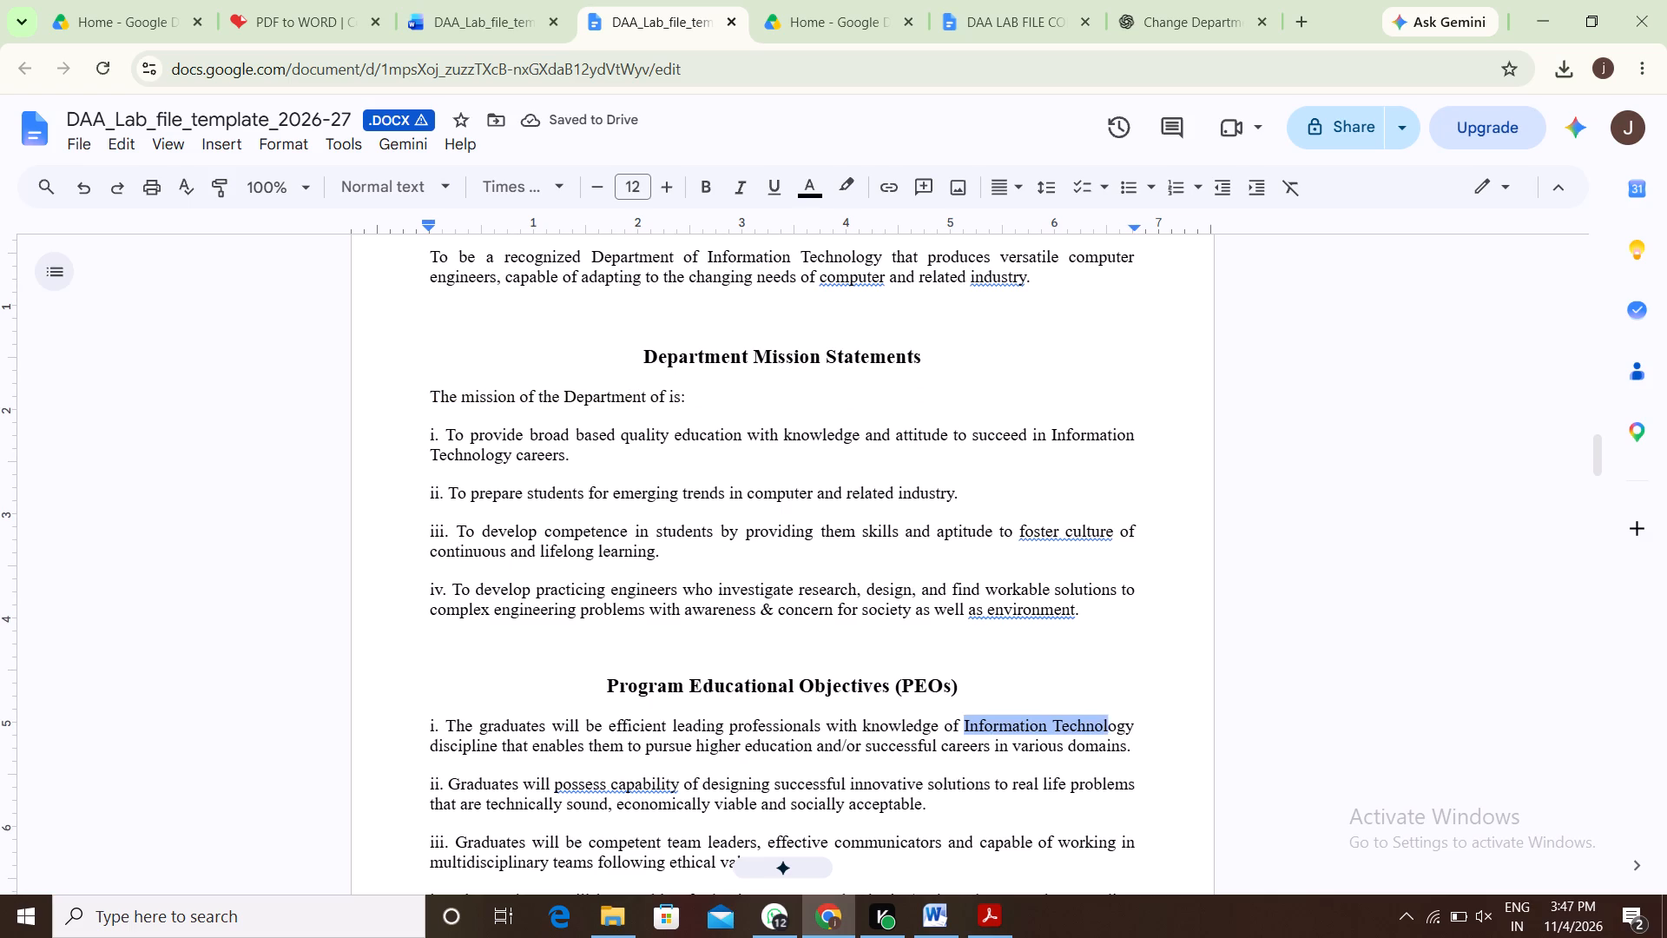
left_click_drag(1122, 725, 1139, 723)
key("ctrl+c")
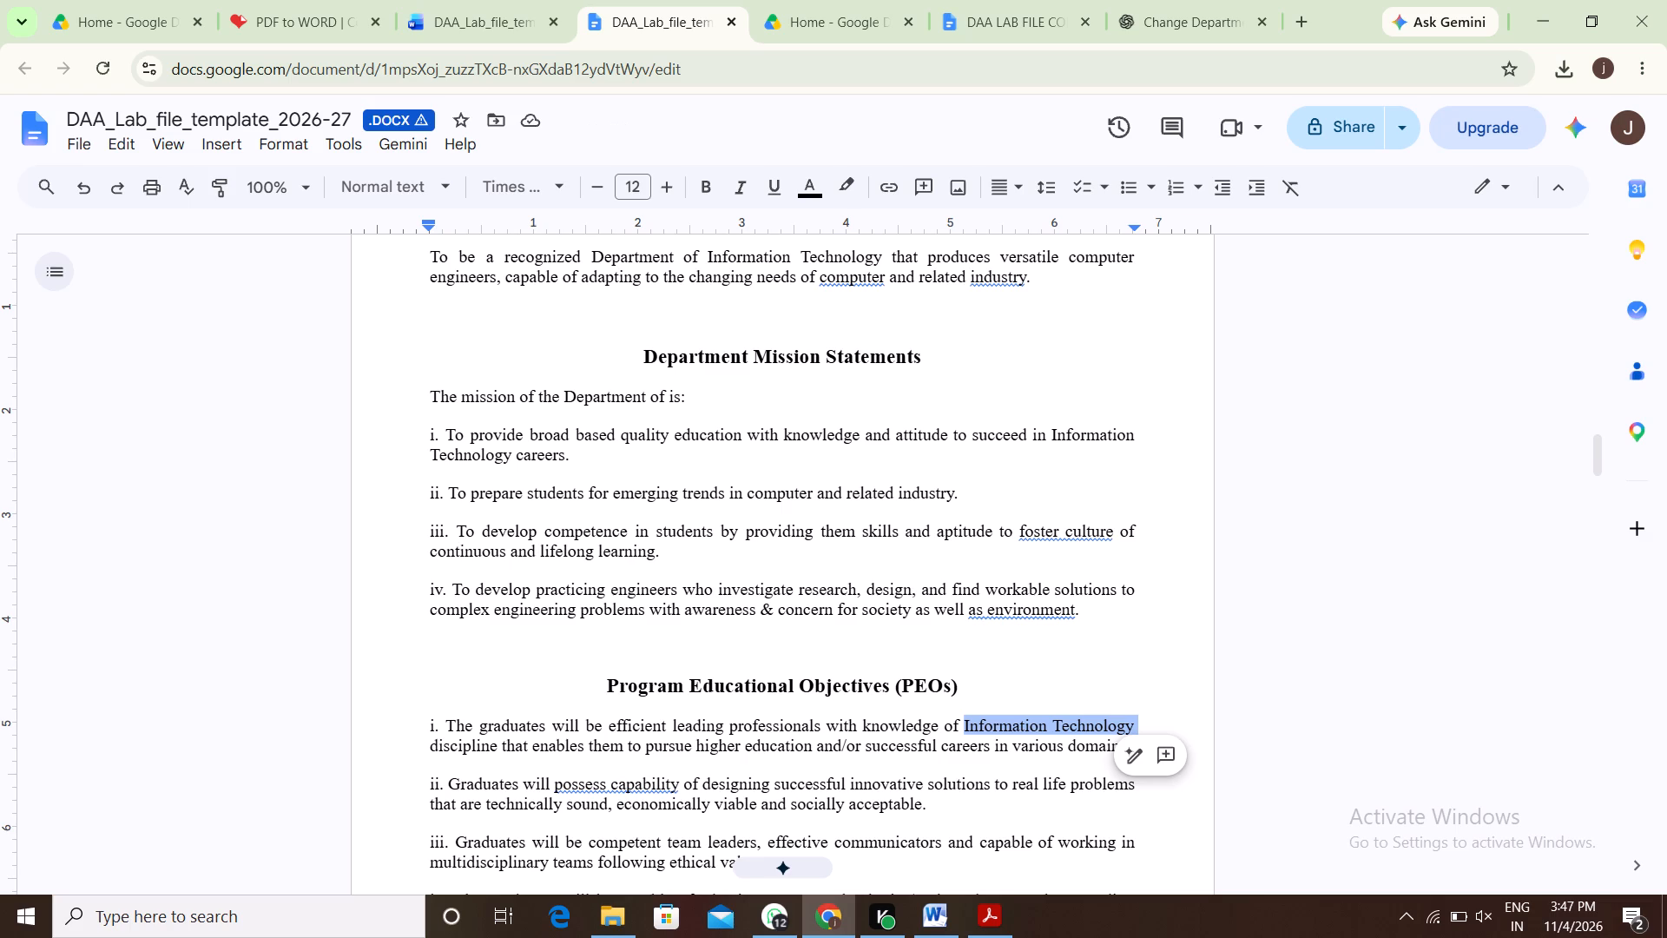
left_click(679, 396)
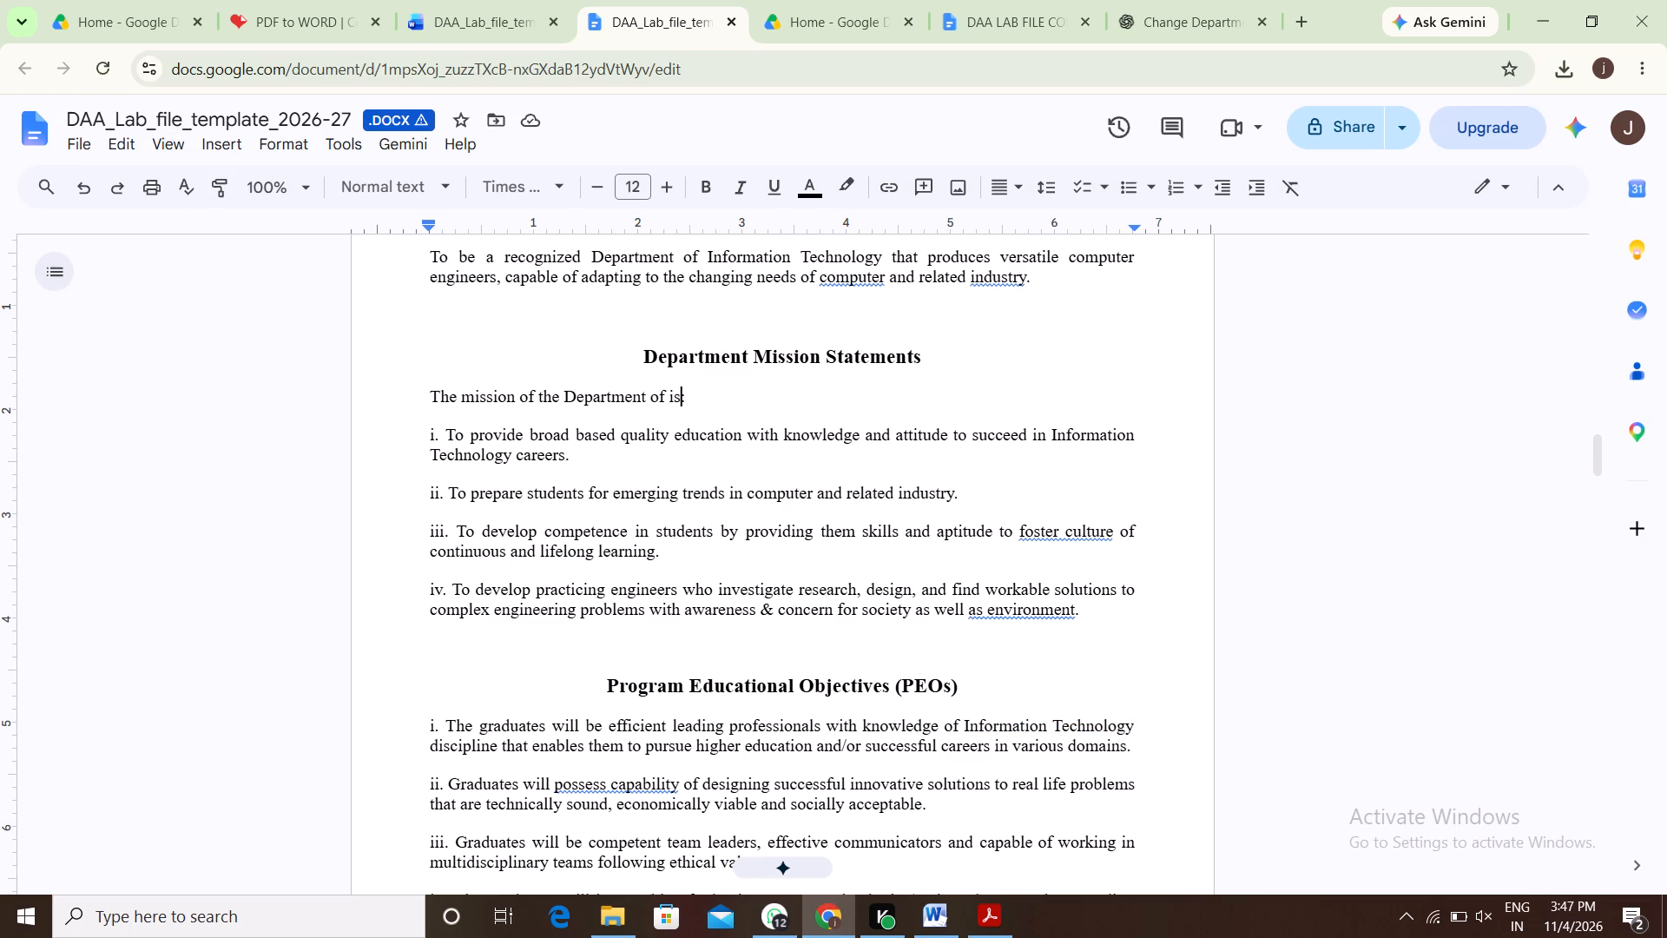
left_click(668, 398)
key("ctrl+z")
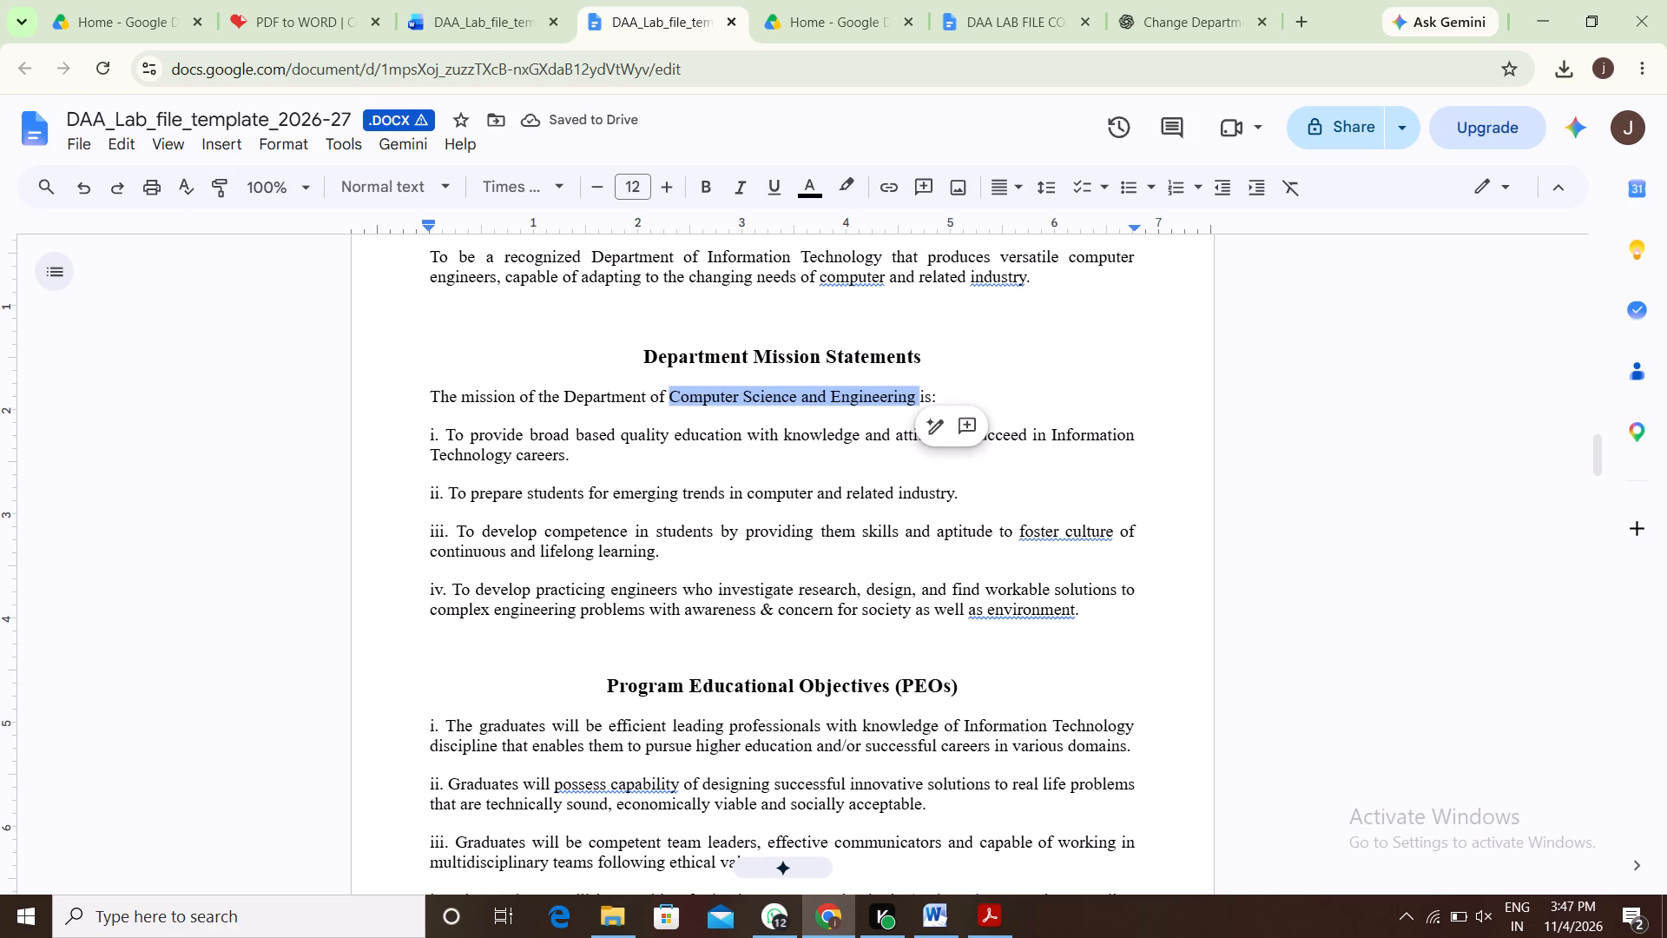
key("ctrl+v")
Push the Department Program Outcomes (POs) heading onto the page with its list and add a blank line below it.
scroll(866, 434, "down", 1)
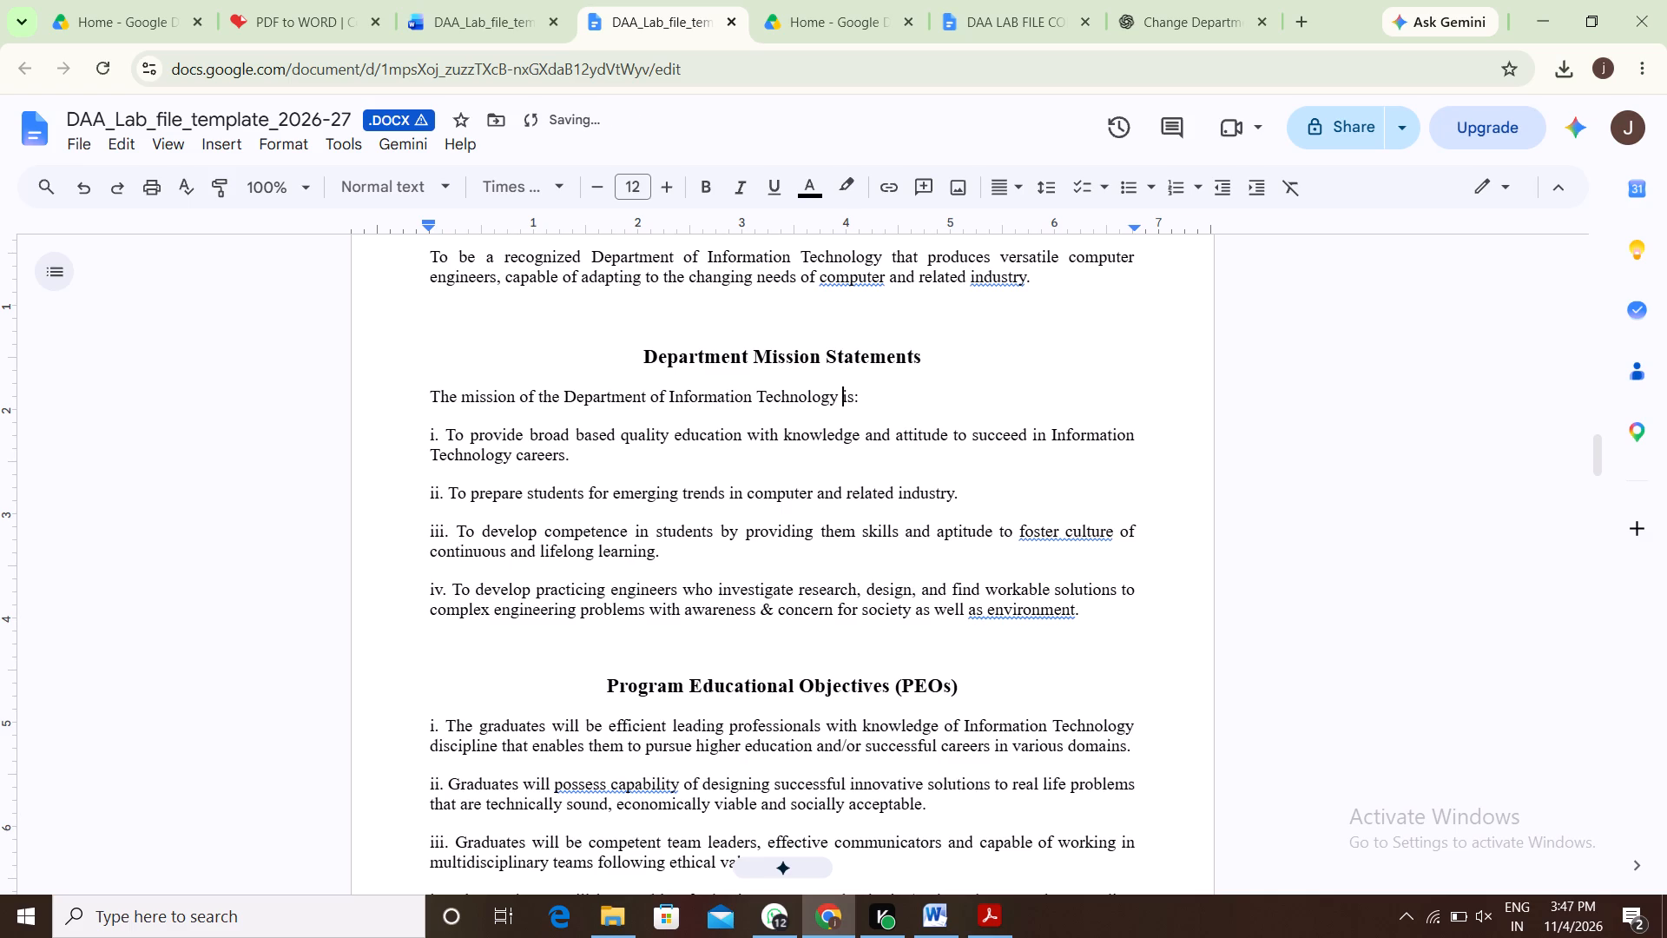
scroll(866, 434, "down", 4)
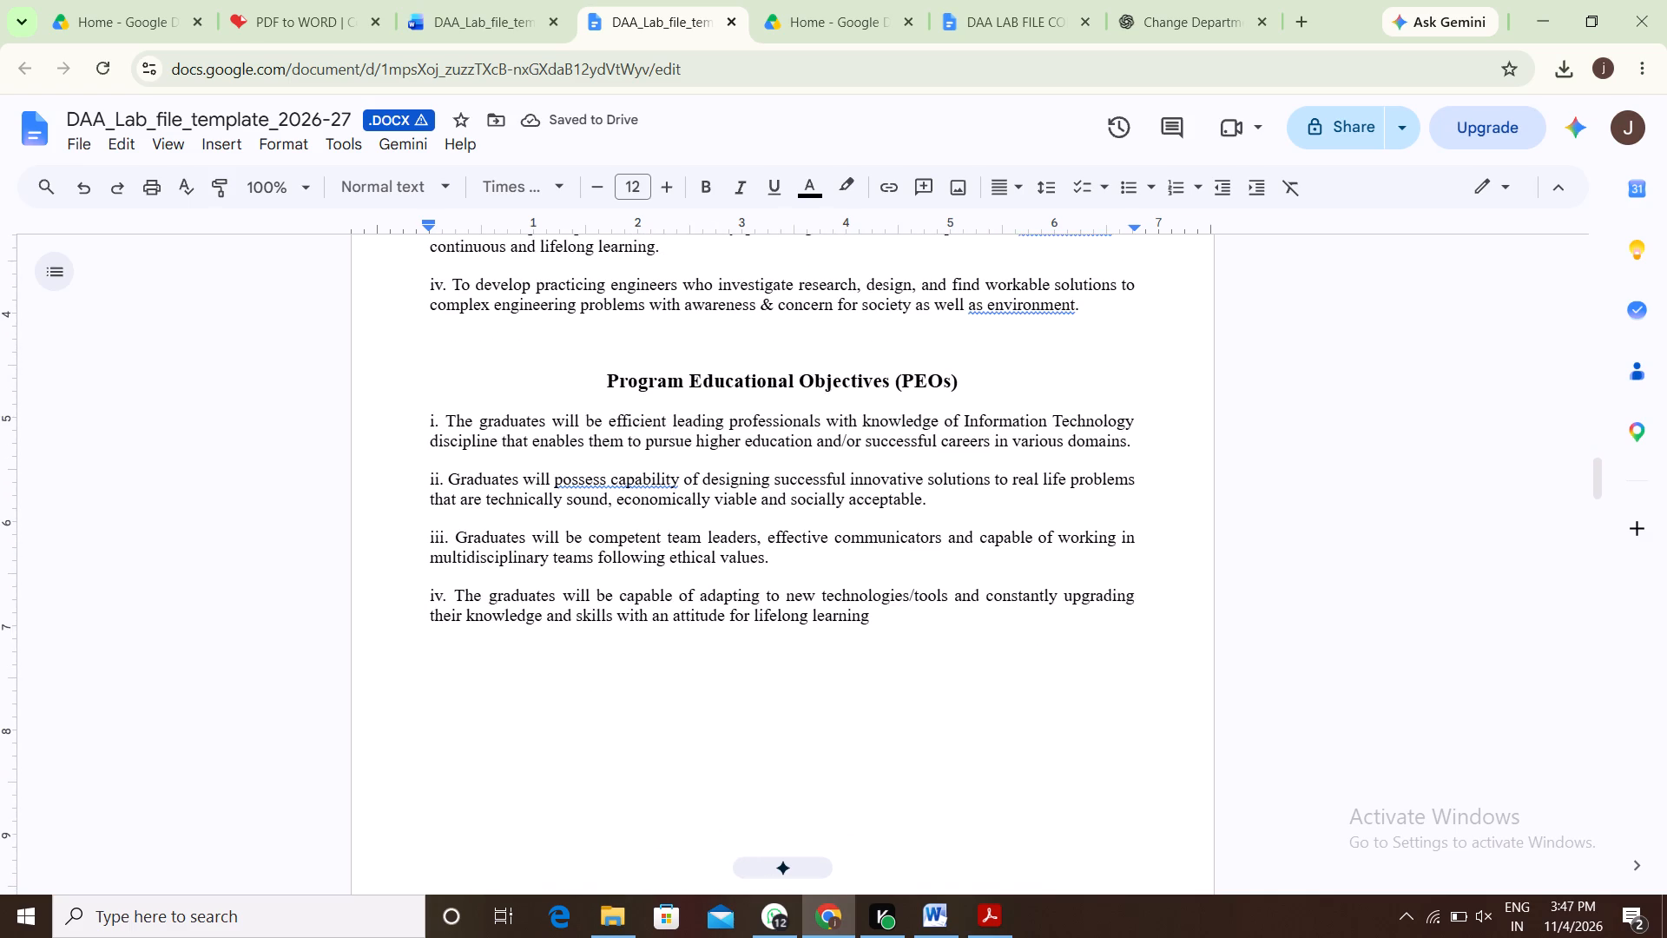
scroll(866, 434, "down", 3)
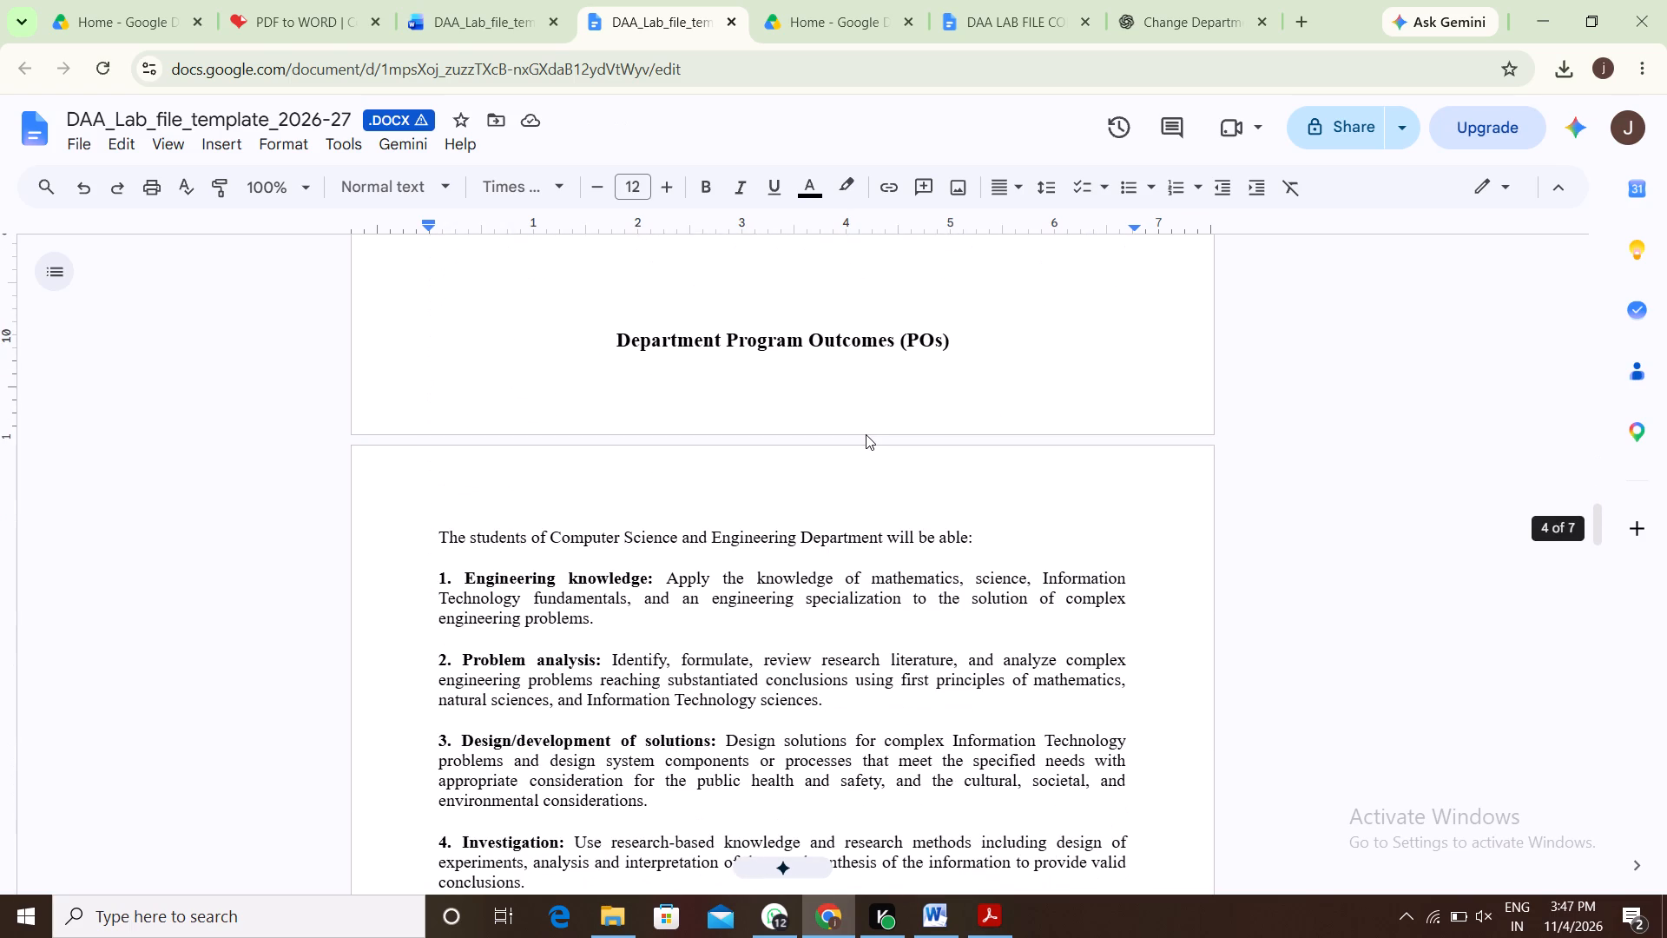
scroll(866, 434, "down", 1)
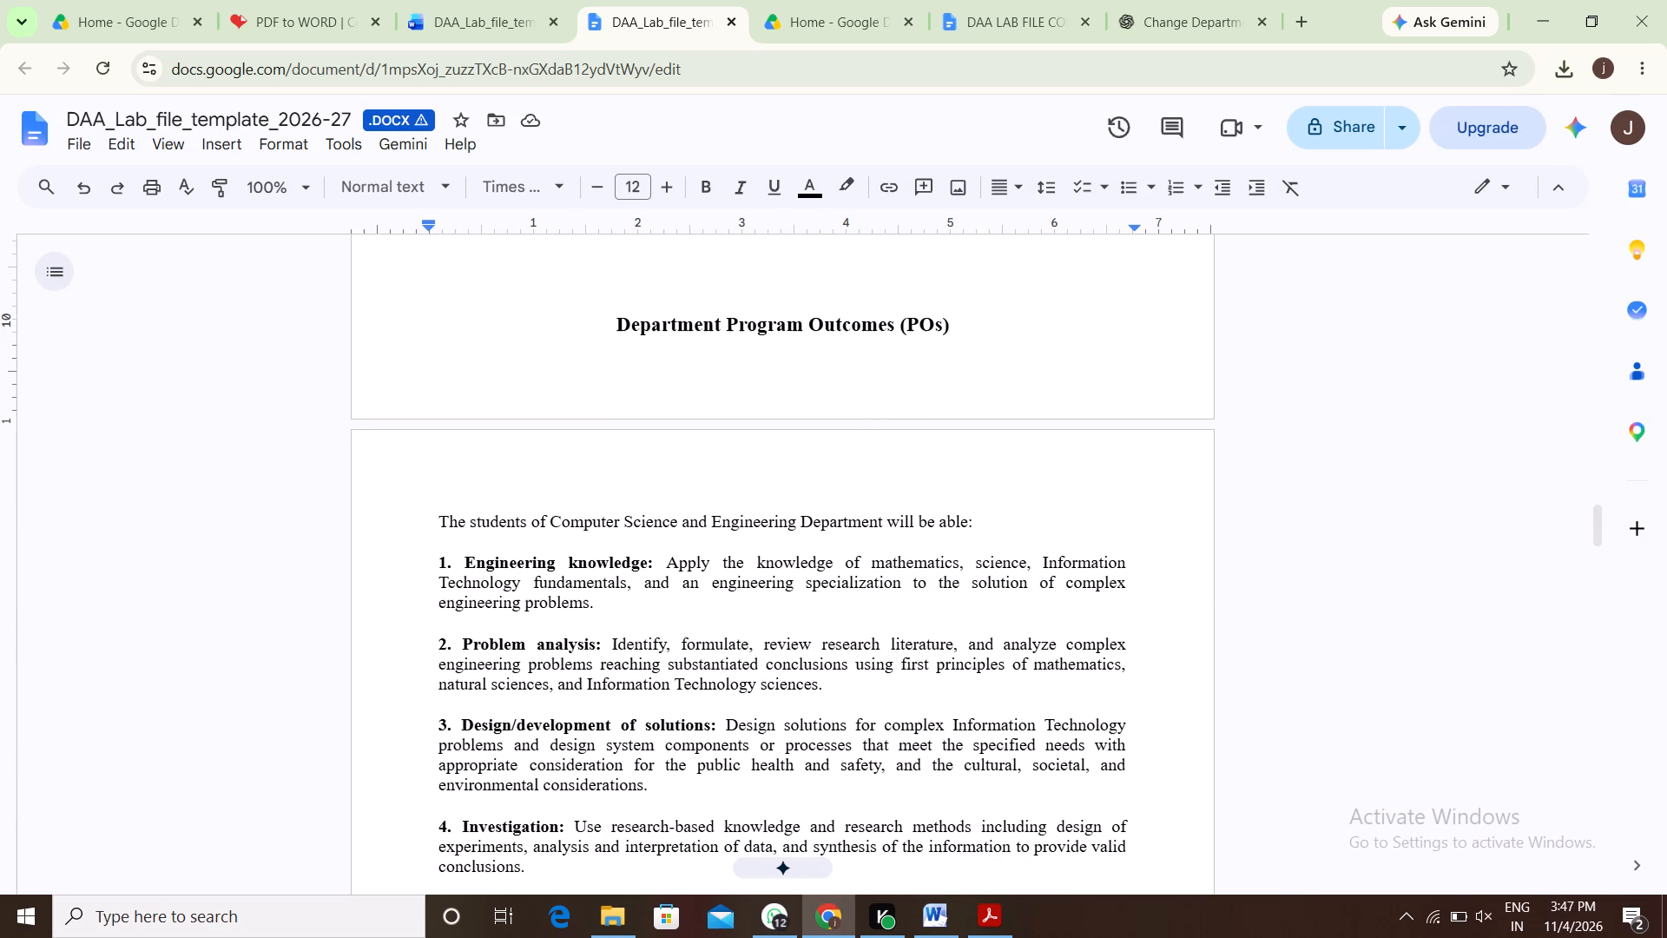
left_click(614, 321)
key("Return")
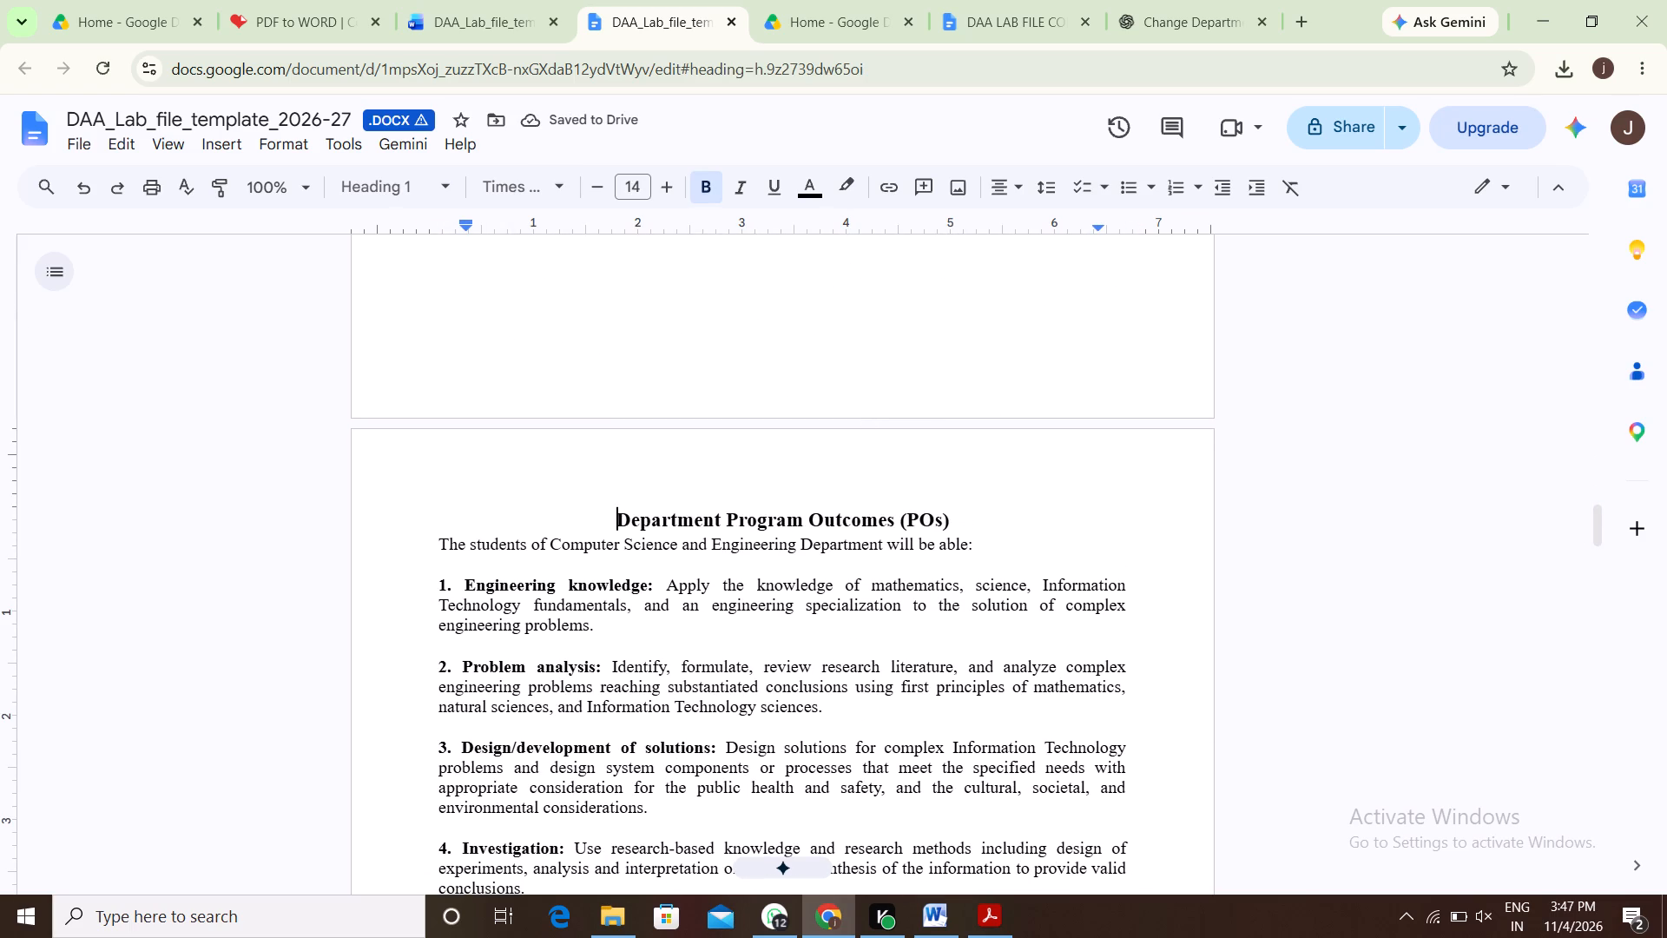
left_click(954, 519)
key("Return")
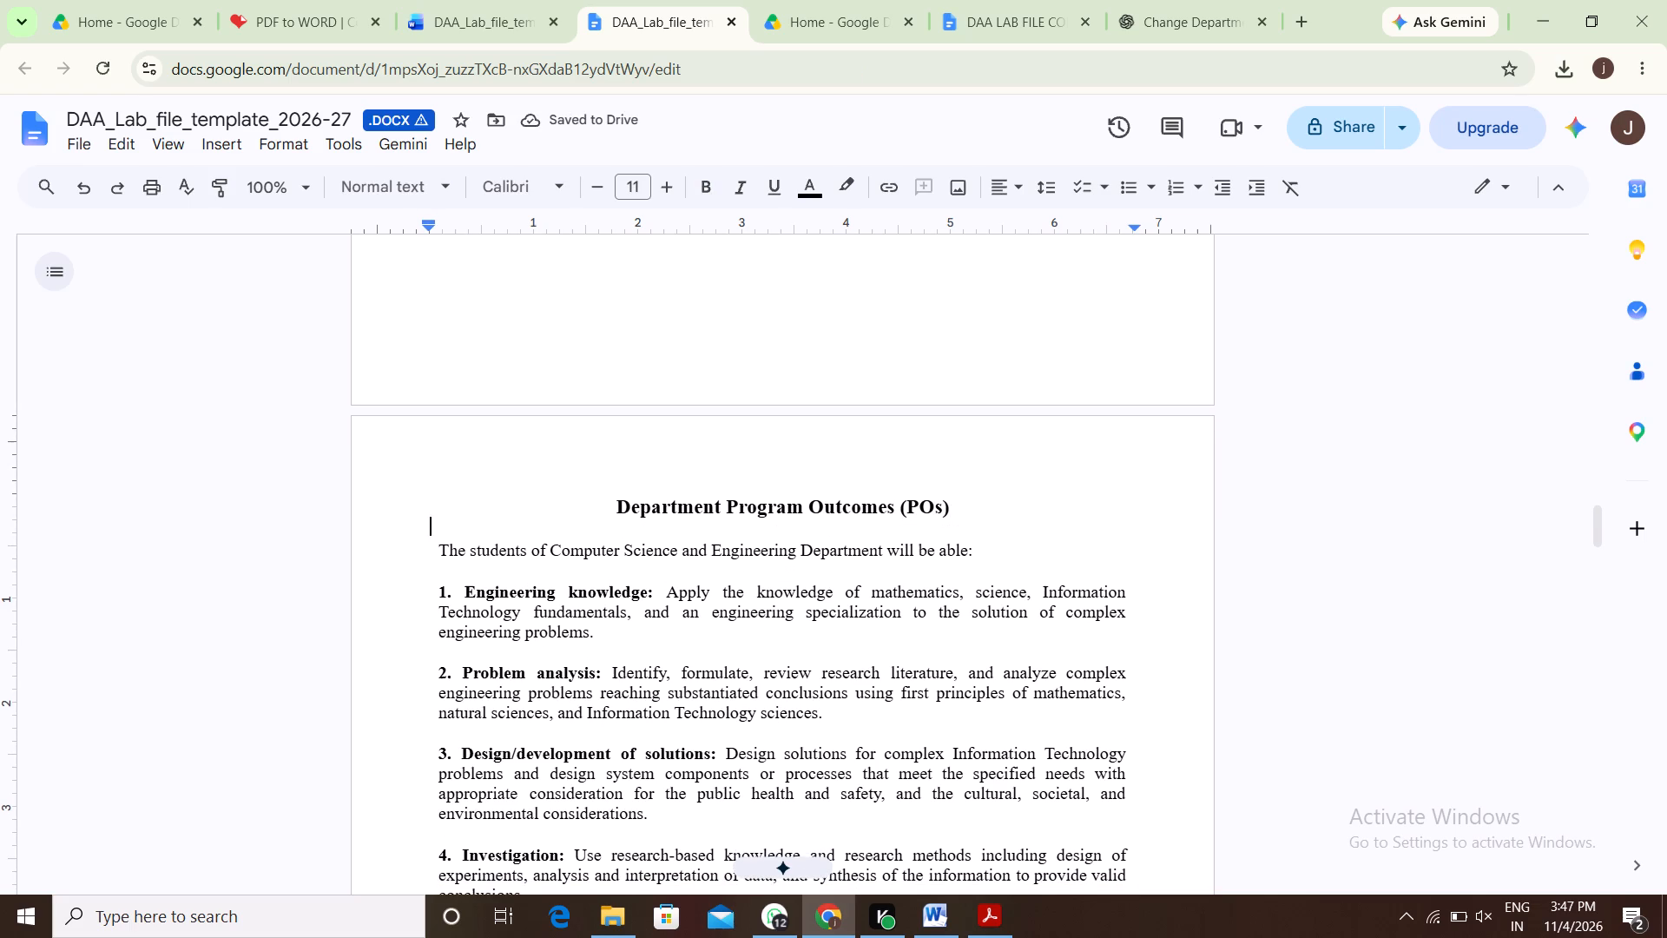
Replace Computer Science and Engineering with the copied Information Technology in the sentence introducing the program outcomes.
left_click_drag(552, 553, 794, 544)
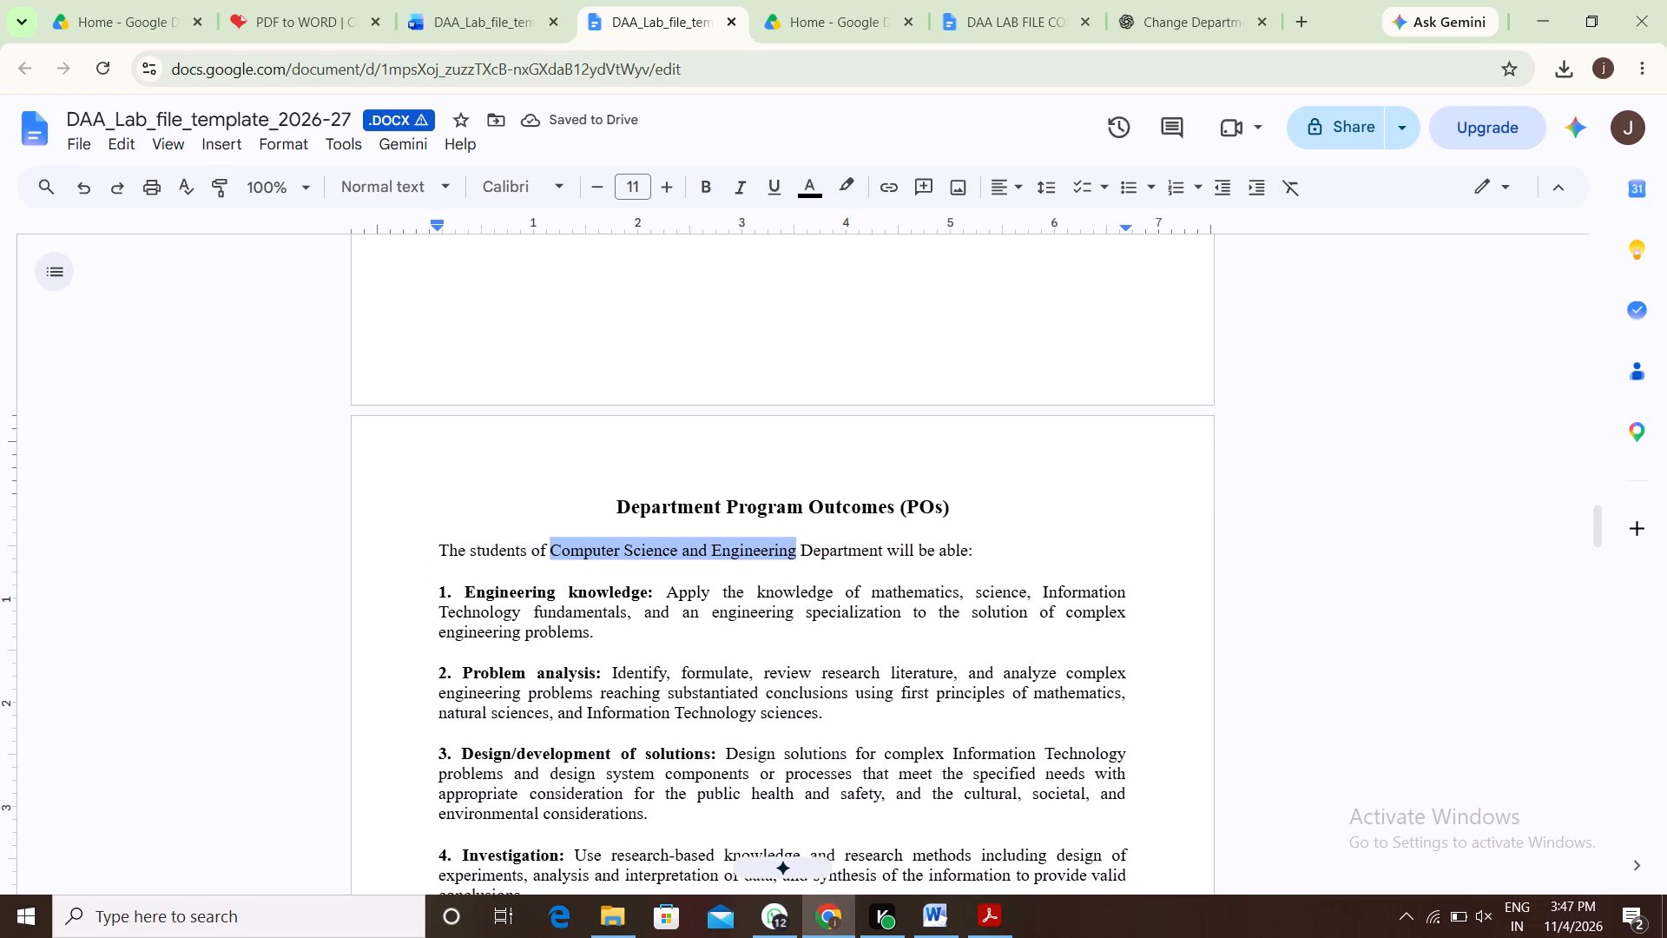
left_click_drag(794, 544, 795, 552)
key("ctrl+v")
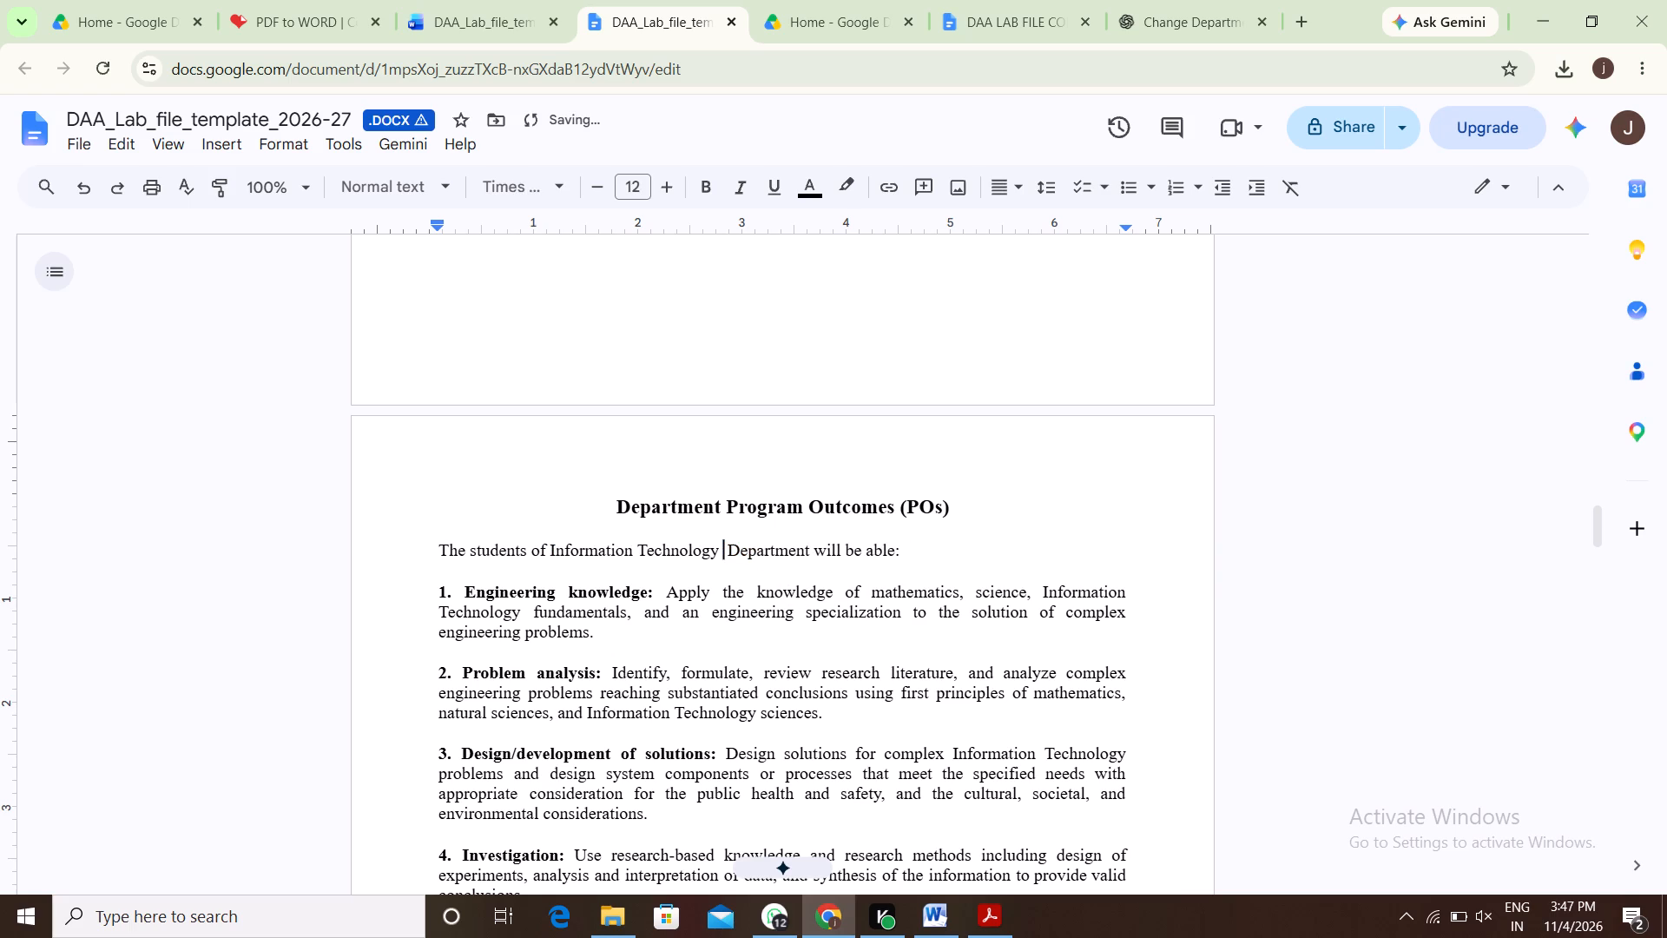
Look through the program outcomes, PSOs, course outcomes, experiment list and index pages for remaining department mentions and layout problems.
scroll(795, 552, "down", 1)
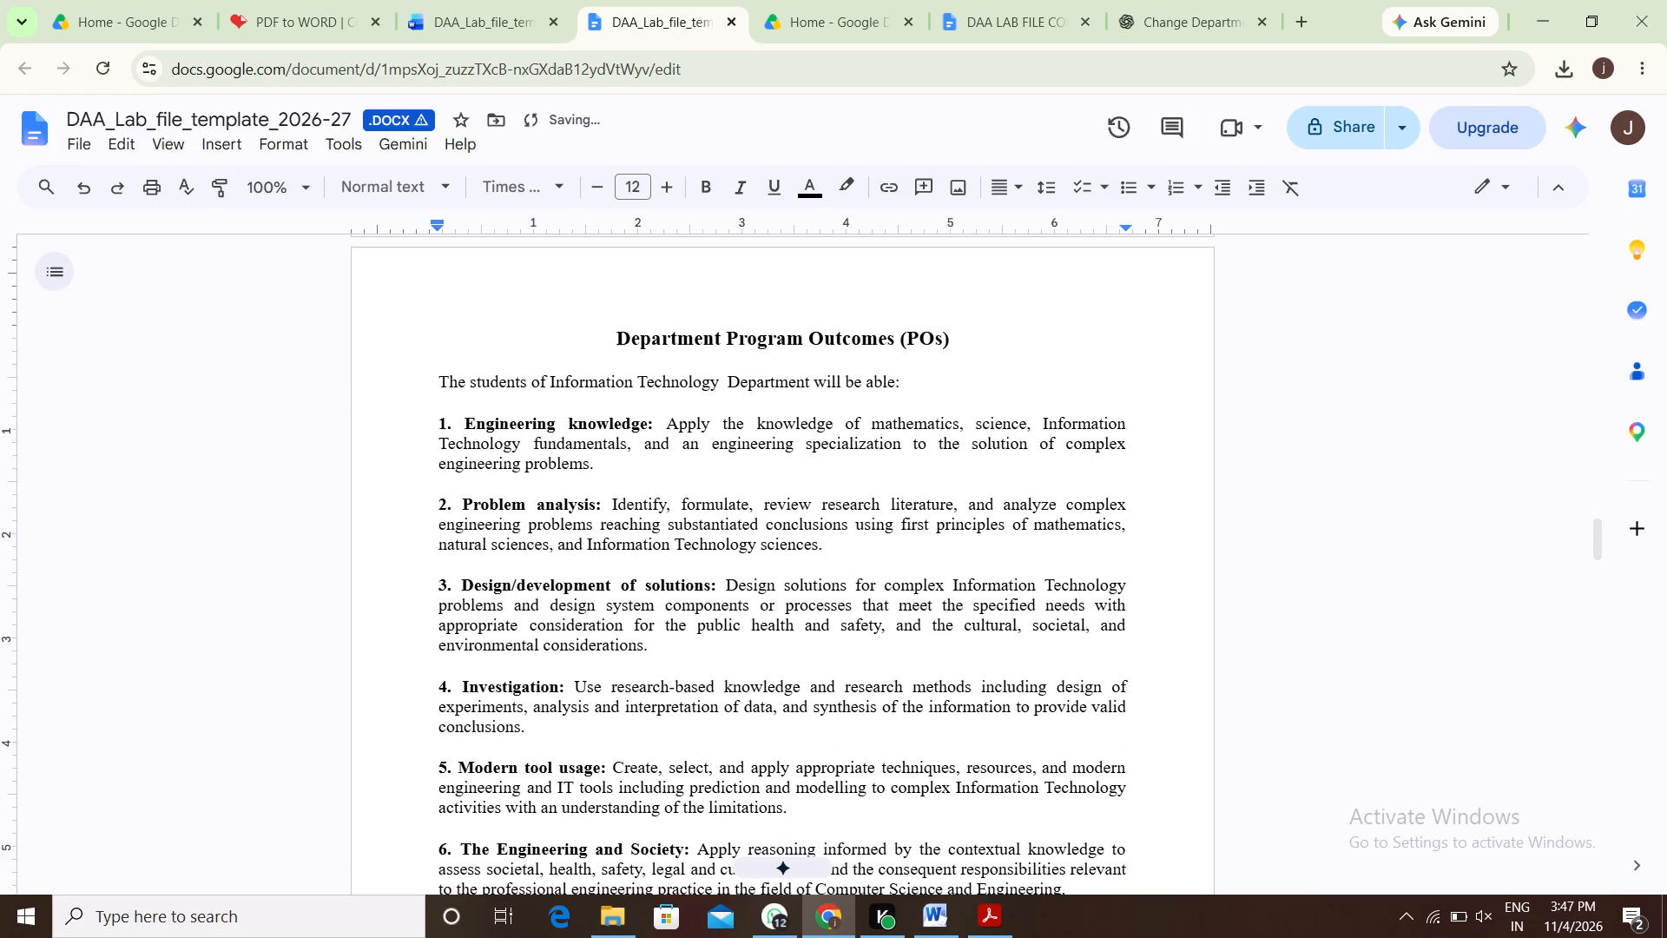
scroll(795, 552, "down", 3)
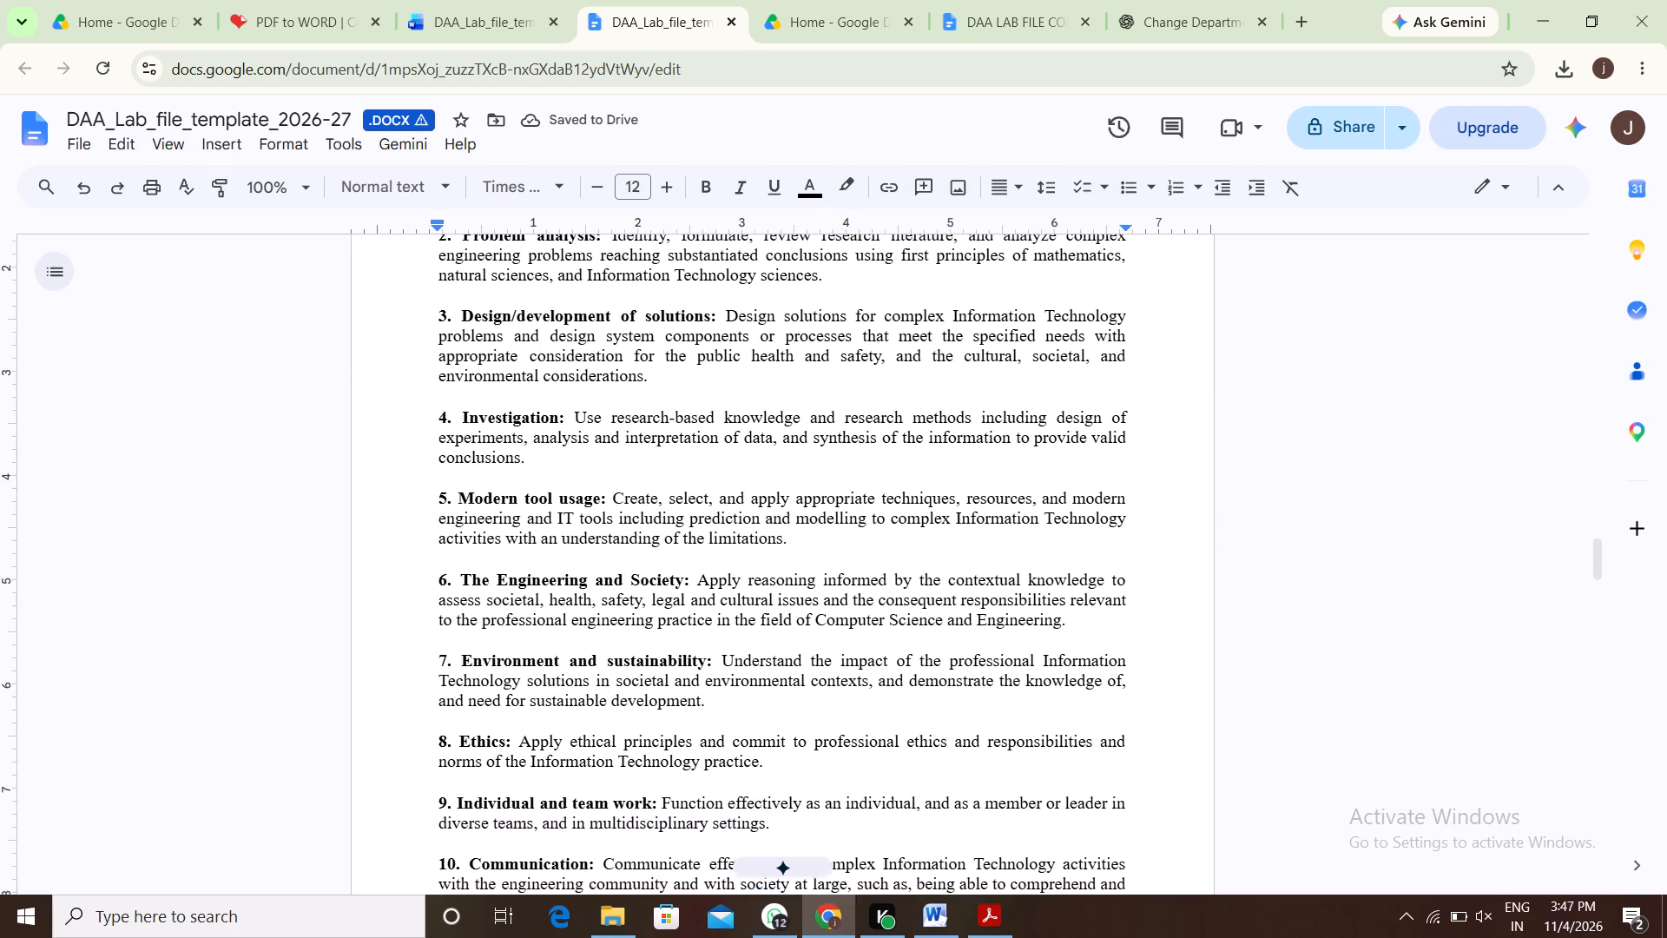
scroll(795, 552, "down", 3)
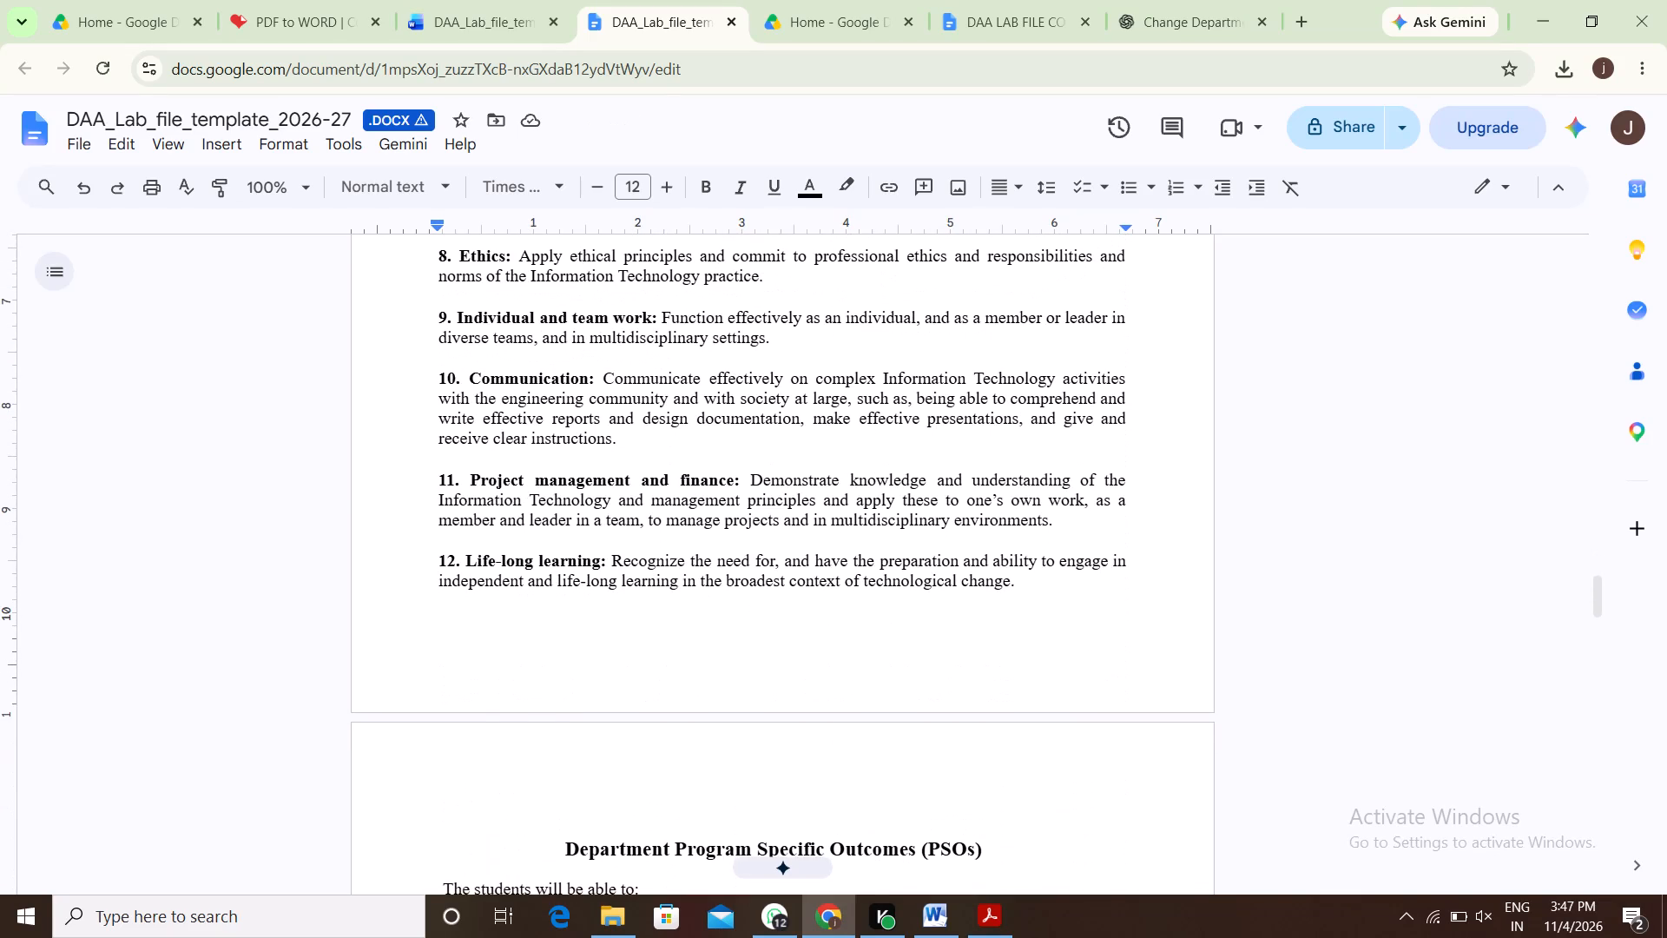
scroll(795, 552, "down", 3)
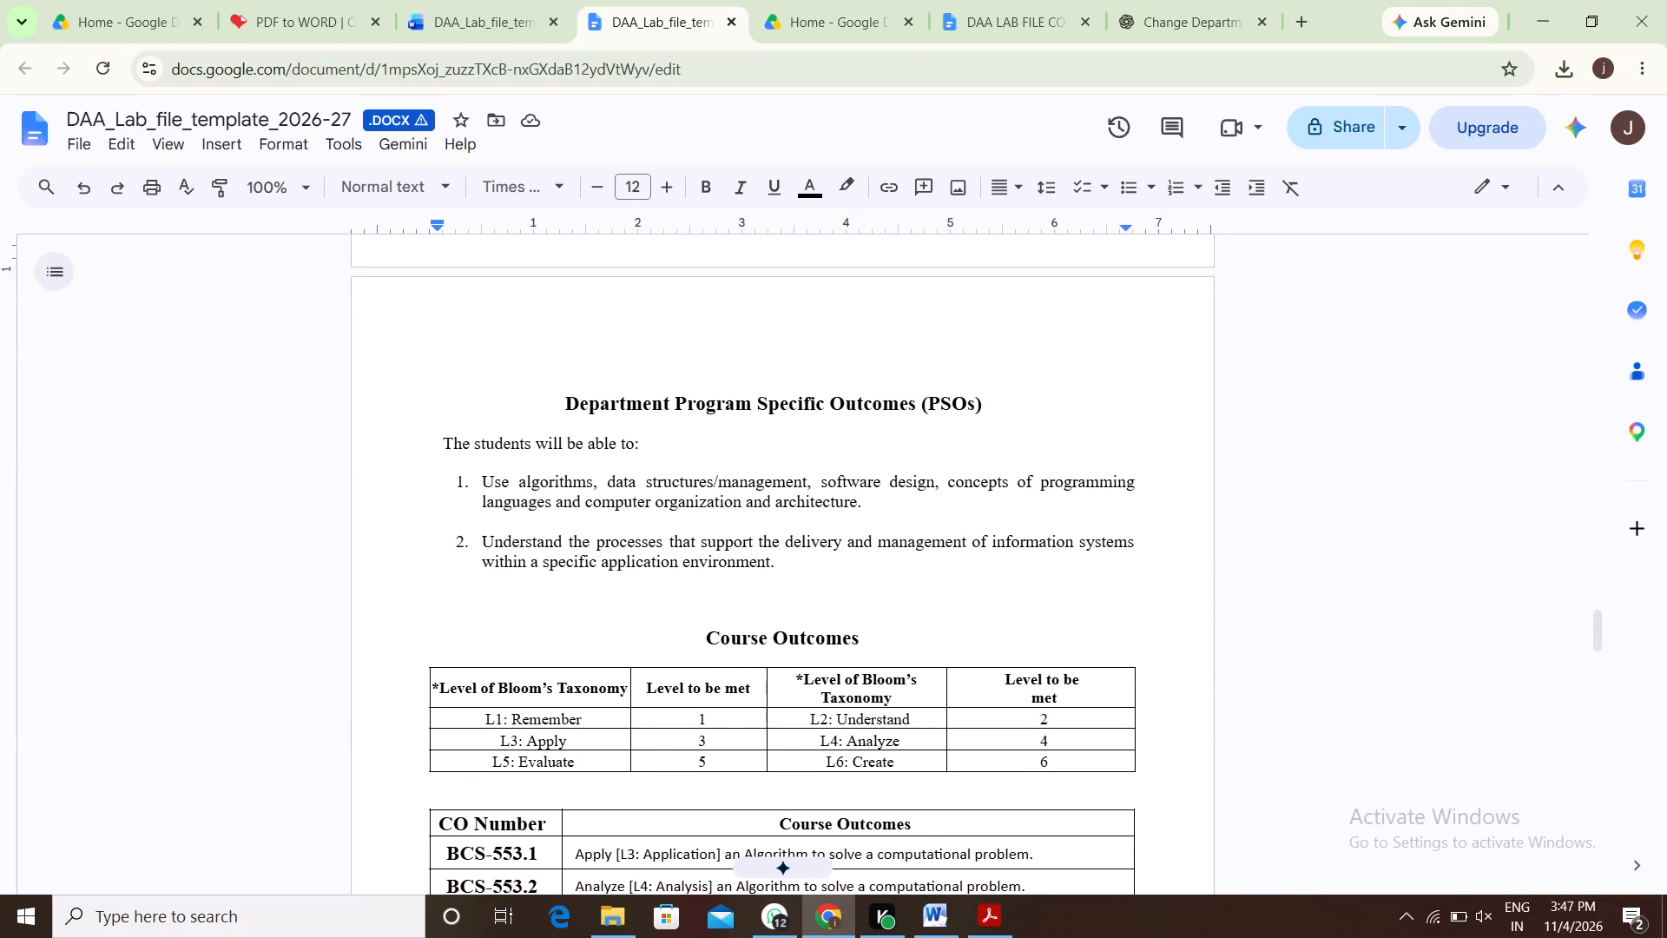
scroll(795, 552, "down", 4)
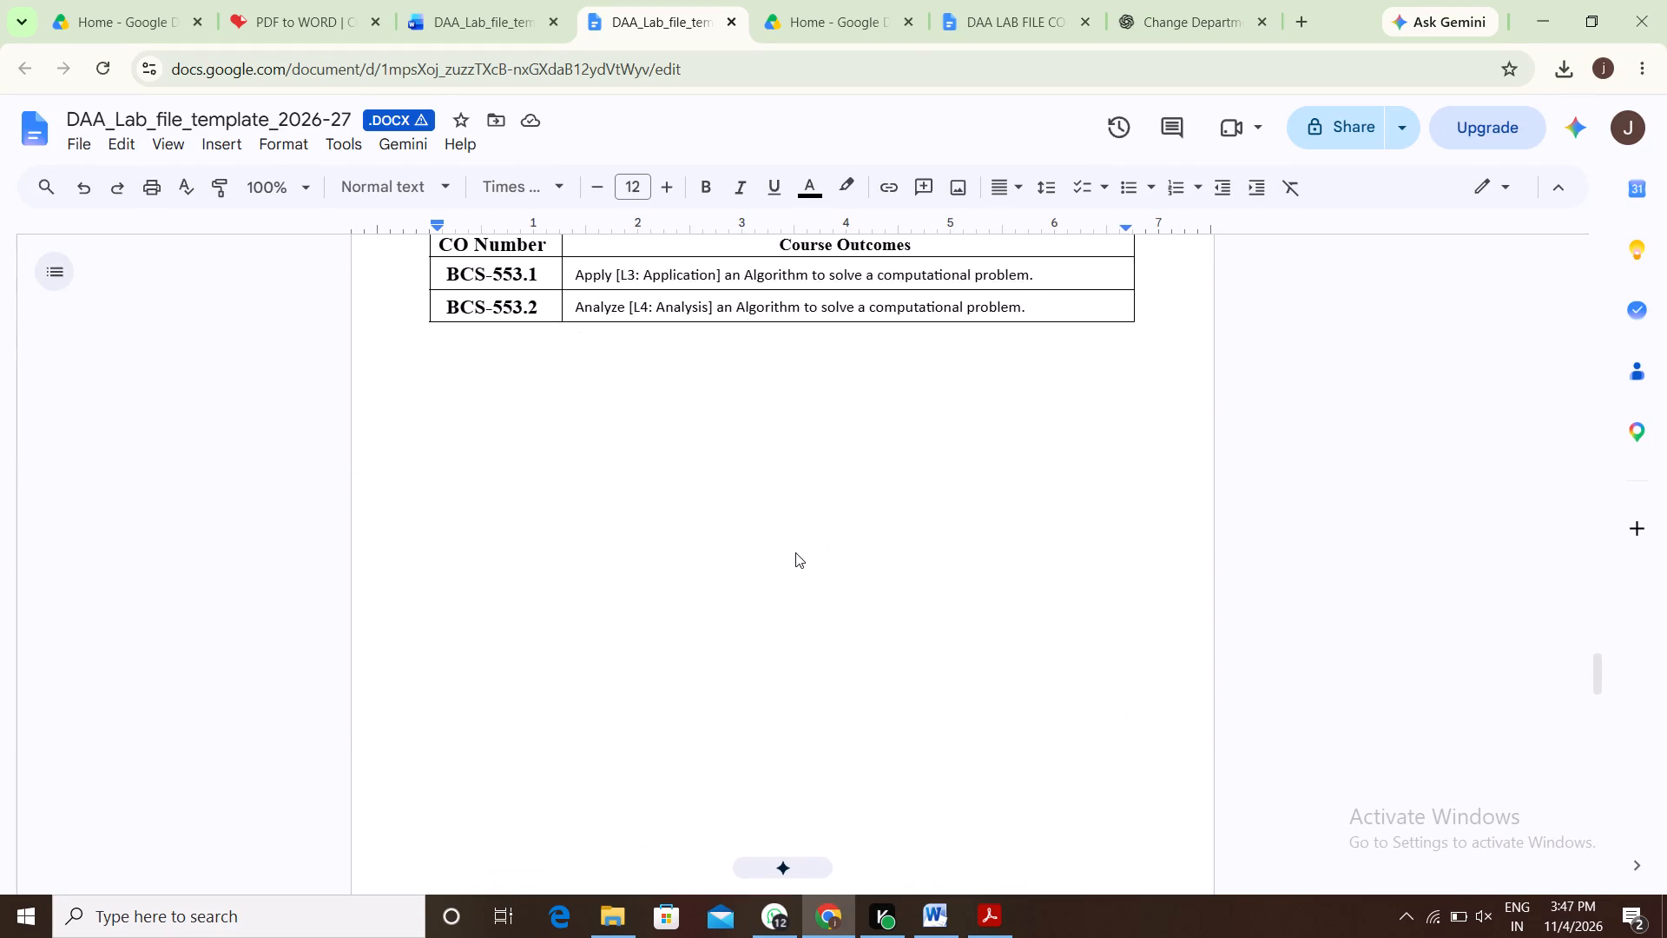
scroll(795, 552, "up", 1)
scroll(795, 552, "down", 5)
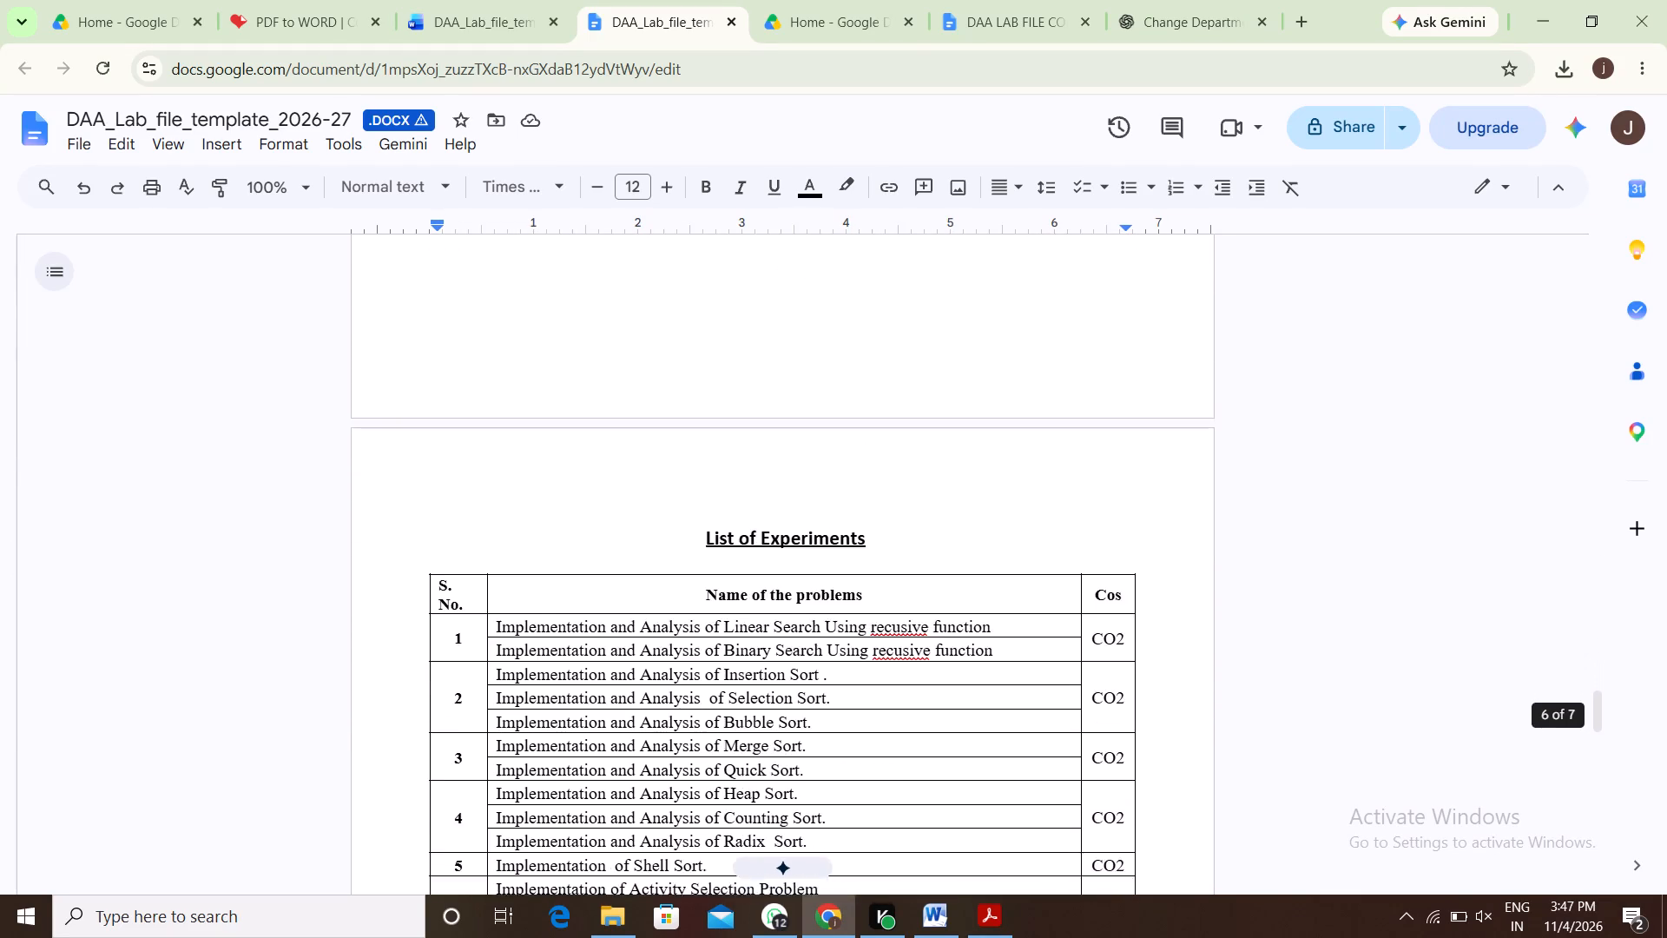
scroll(795, 552, "down", 7)
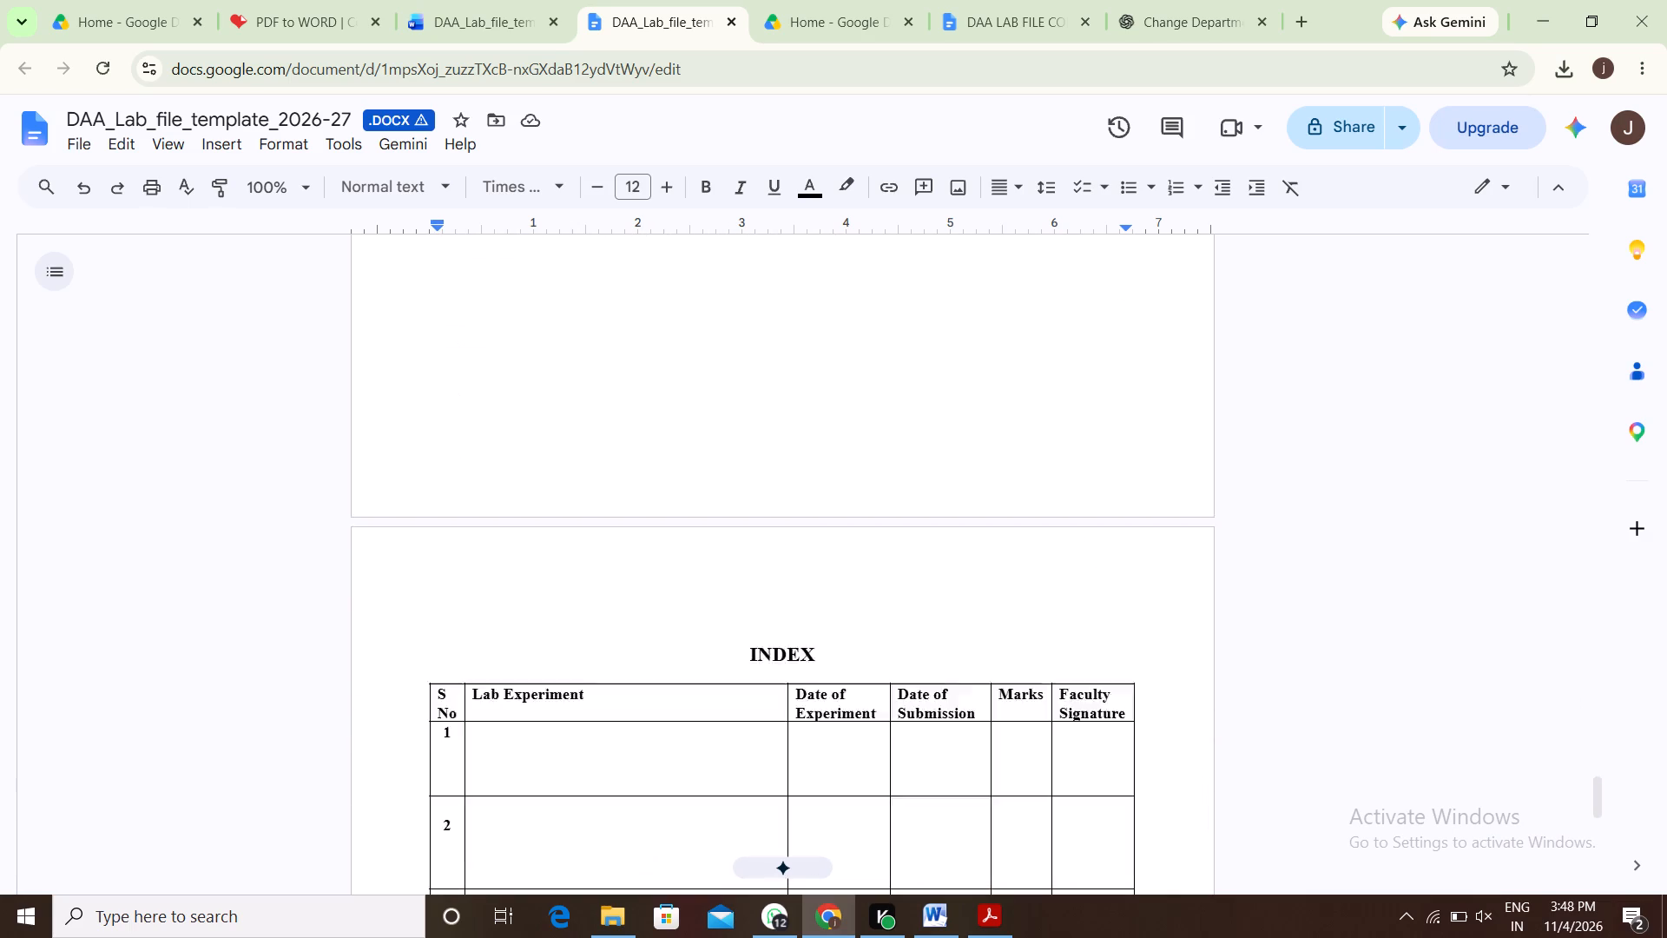
scroll(795, 552, "down", 10)
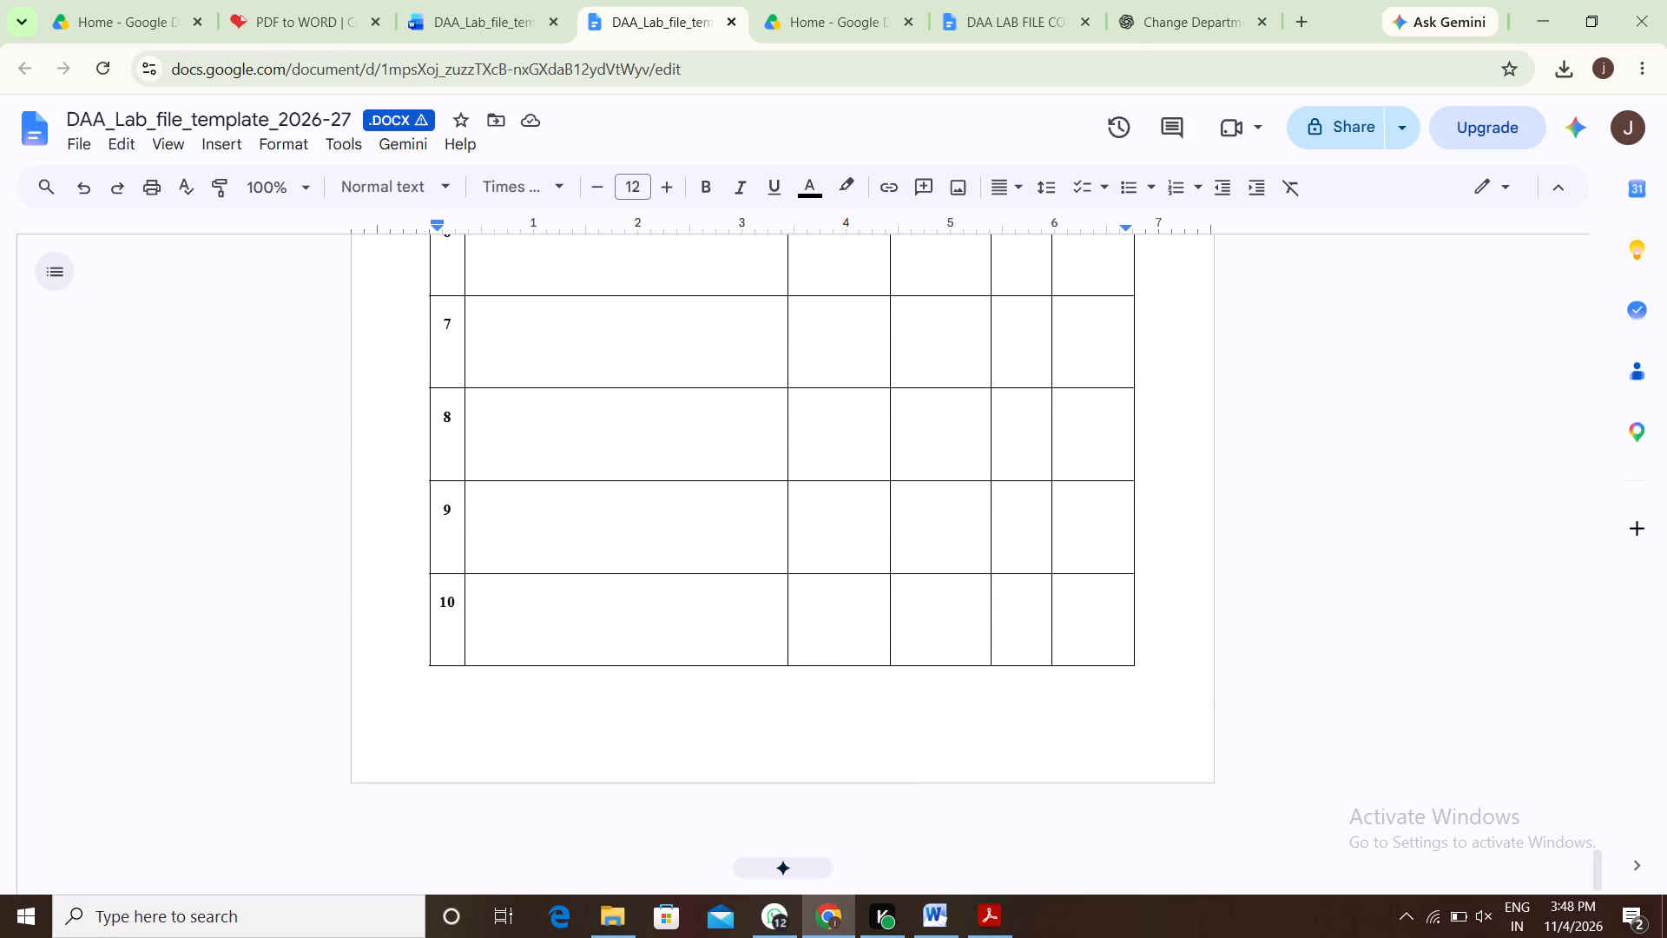
scroll(795, 552, "up", 13)
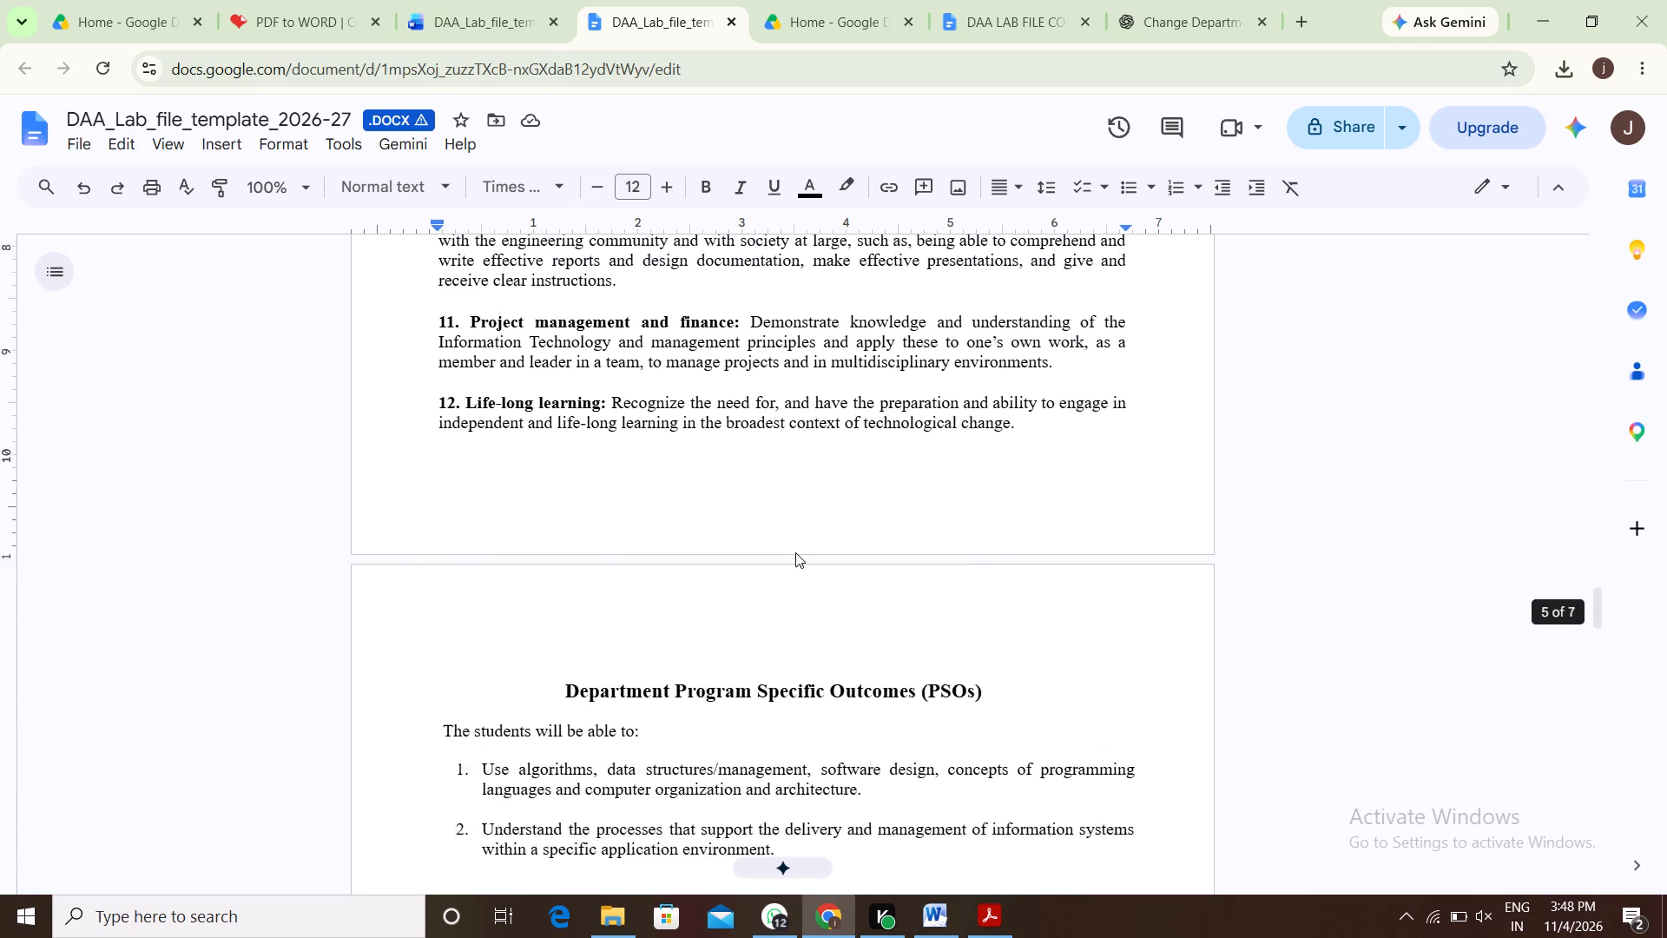
scroll(795, 552, "up", 9)
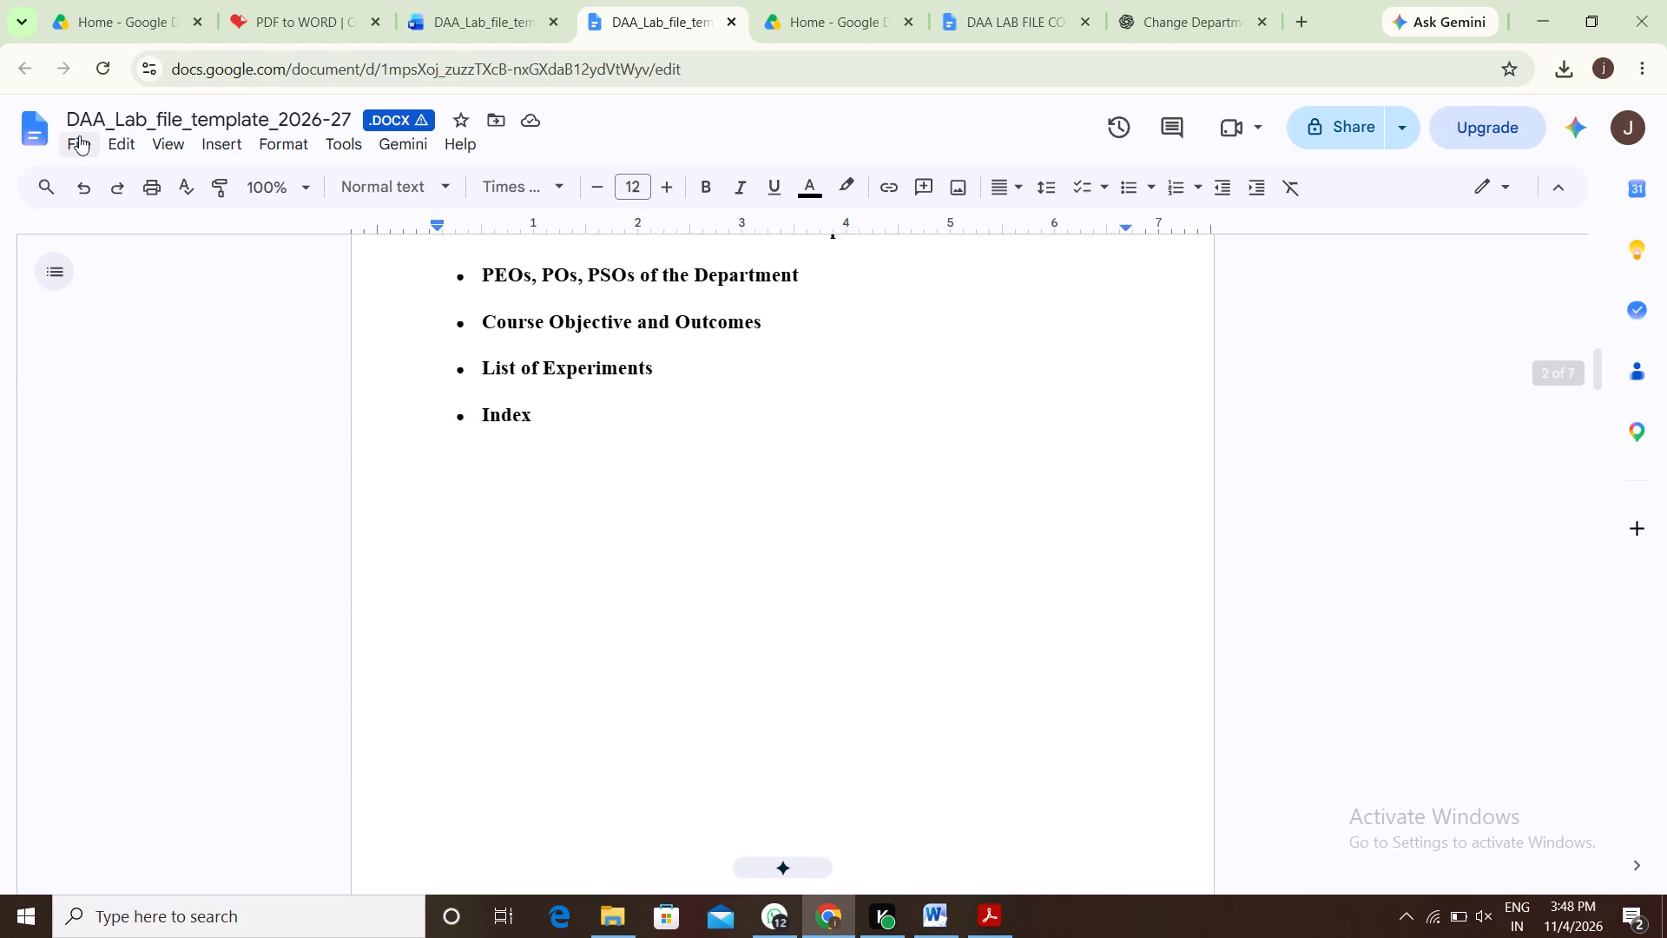
Download the Google Docs version of the lab file as a PDF document.
left_click(79, 135)
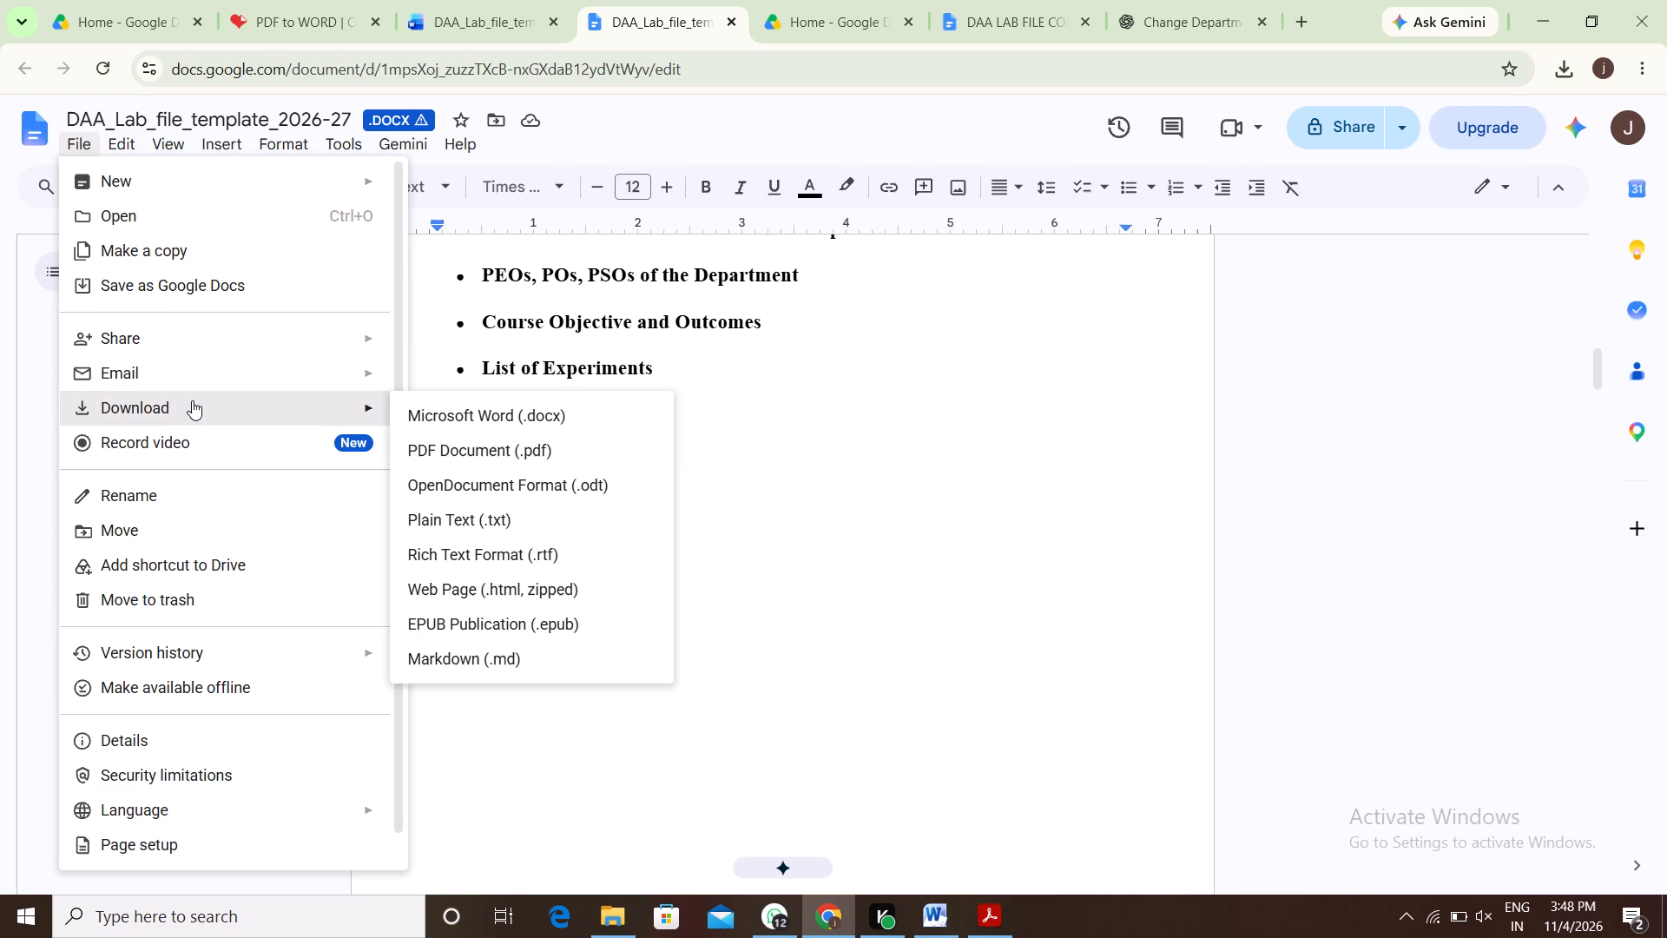
left_click(481, 444)
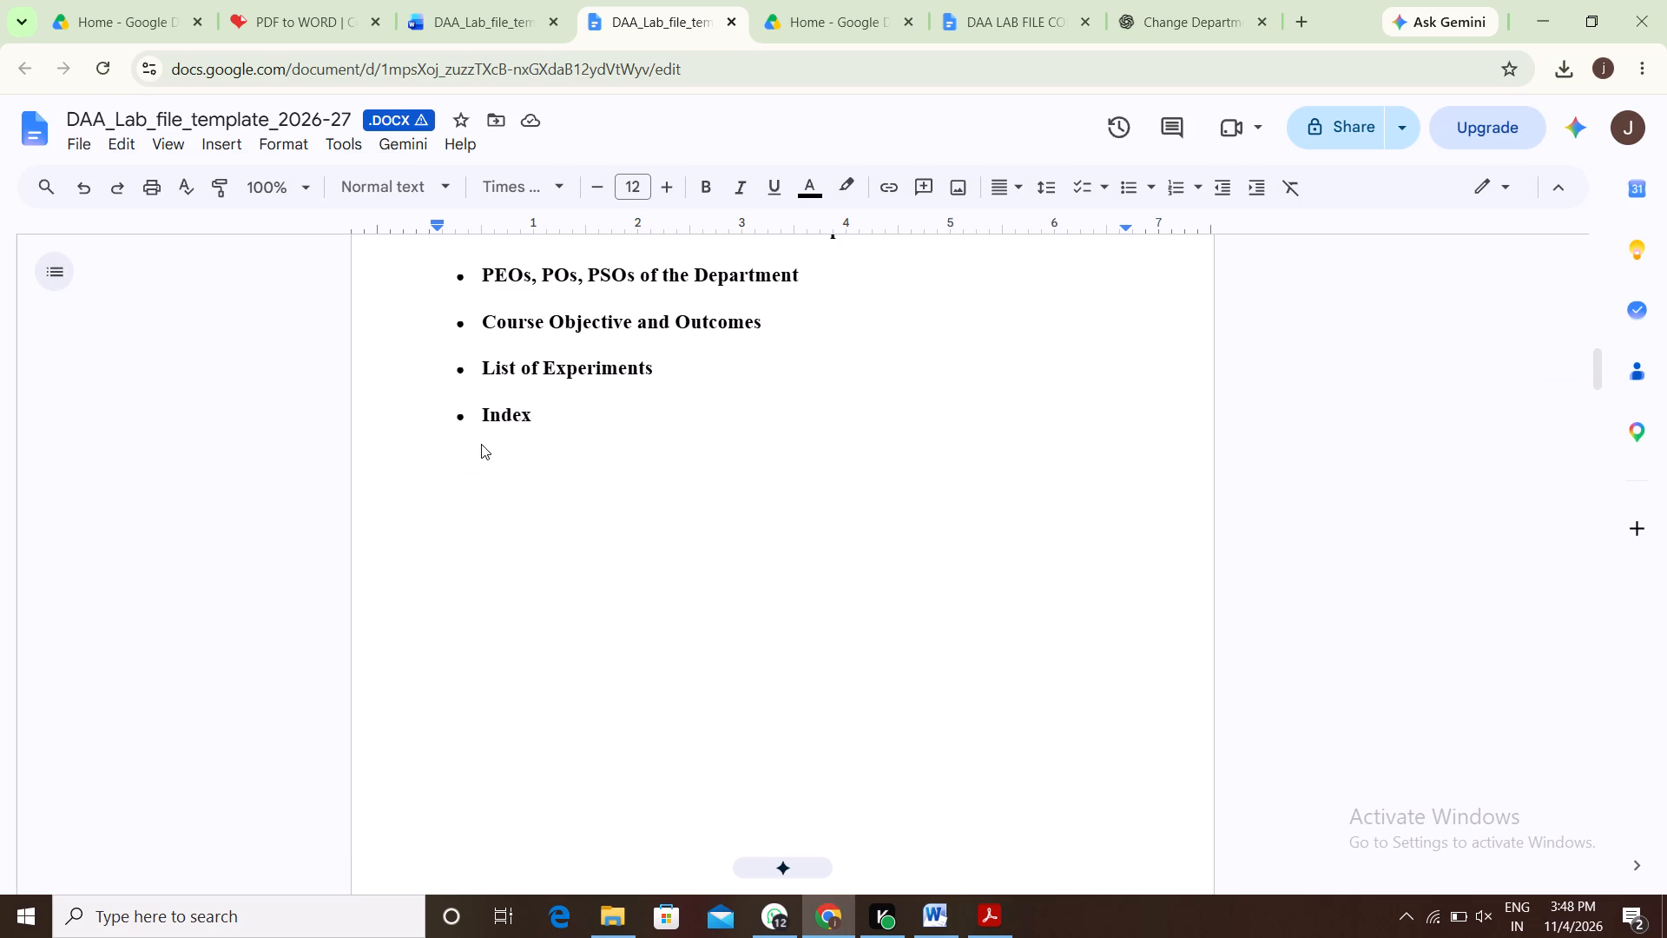
Open the downloaded PDF in Adobe Acrobat and check its pages from the cover through the course outcomes tables.
scroll(481, 444, "up", 10)
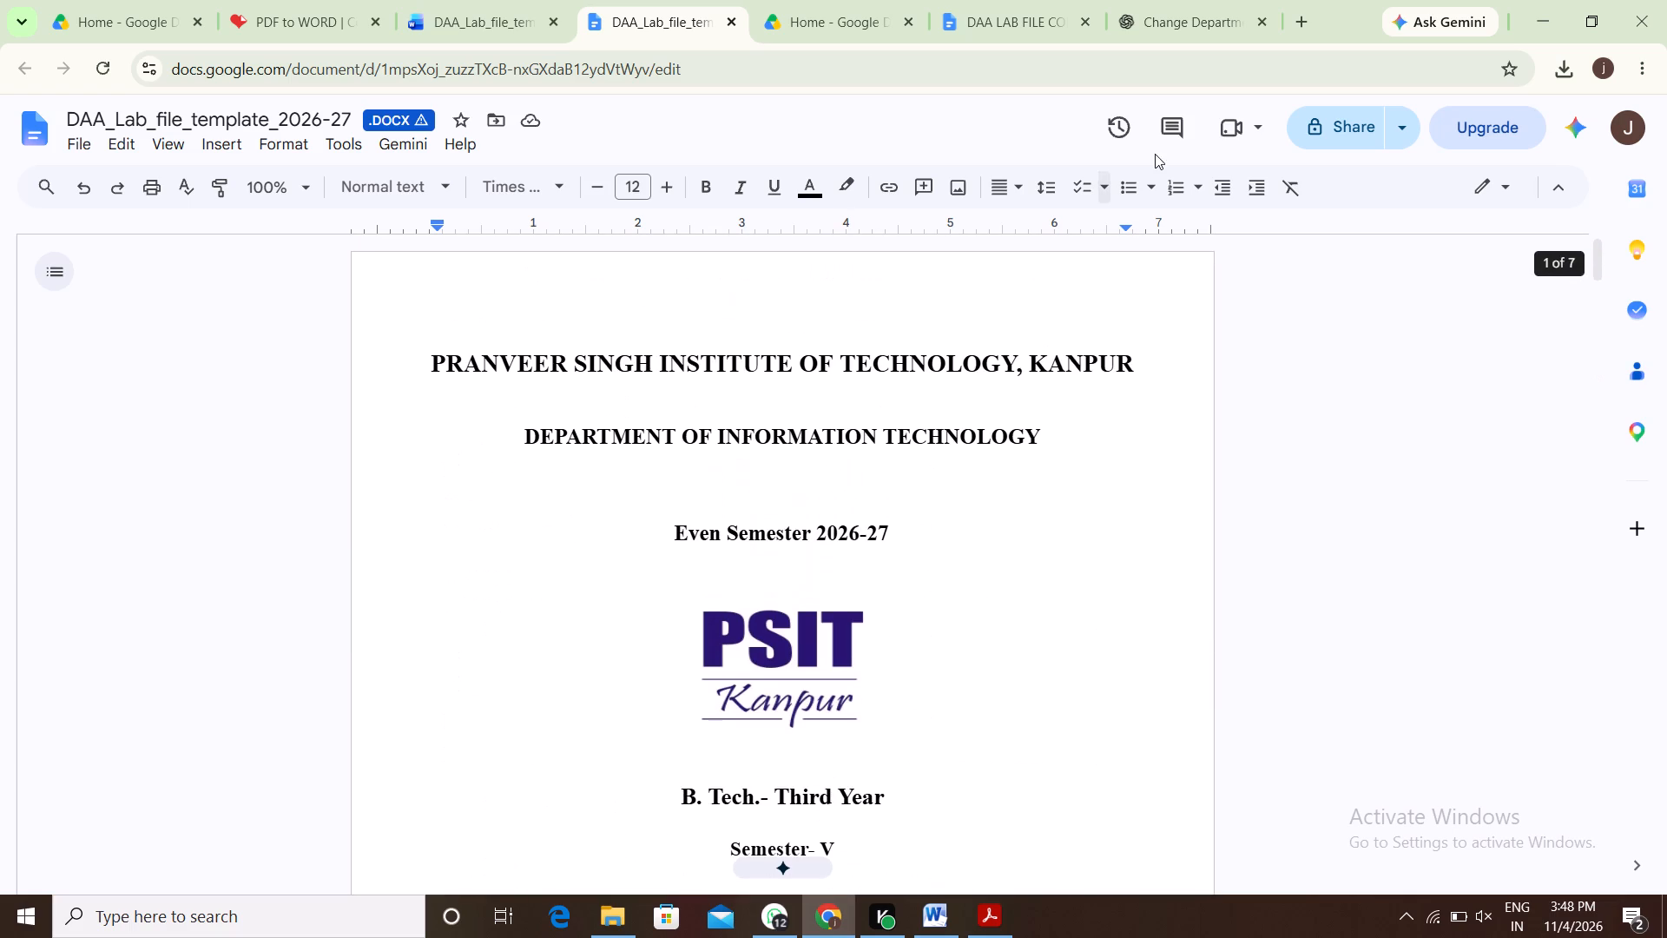
left_click(1559, 77)
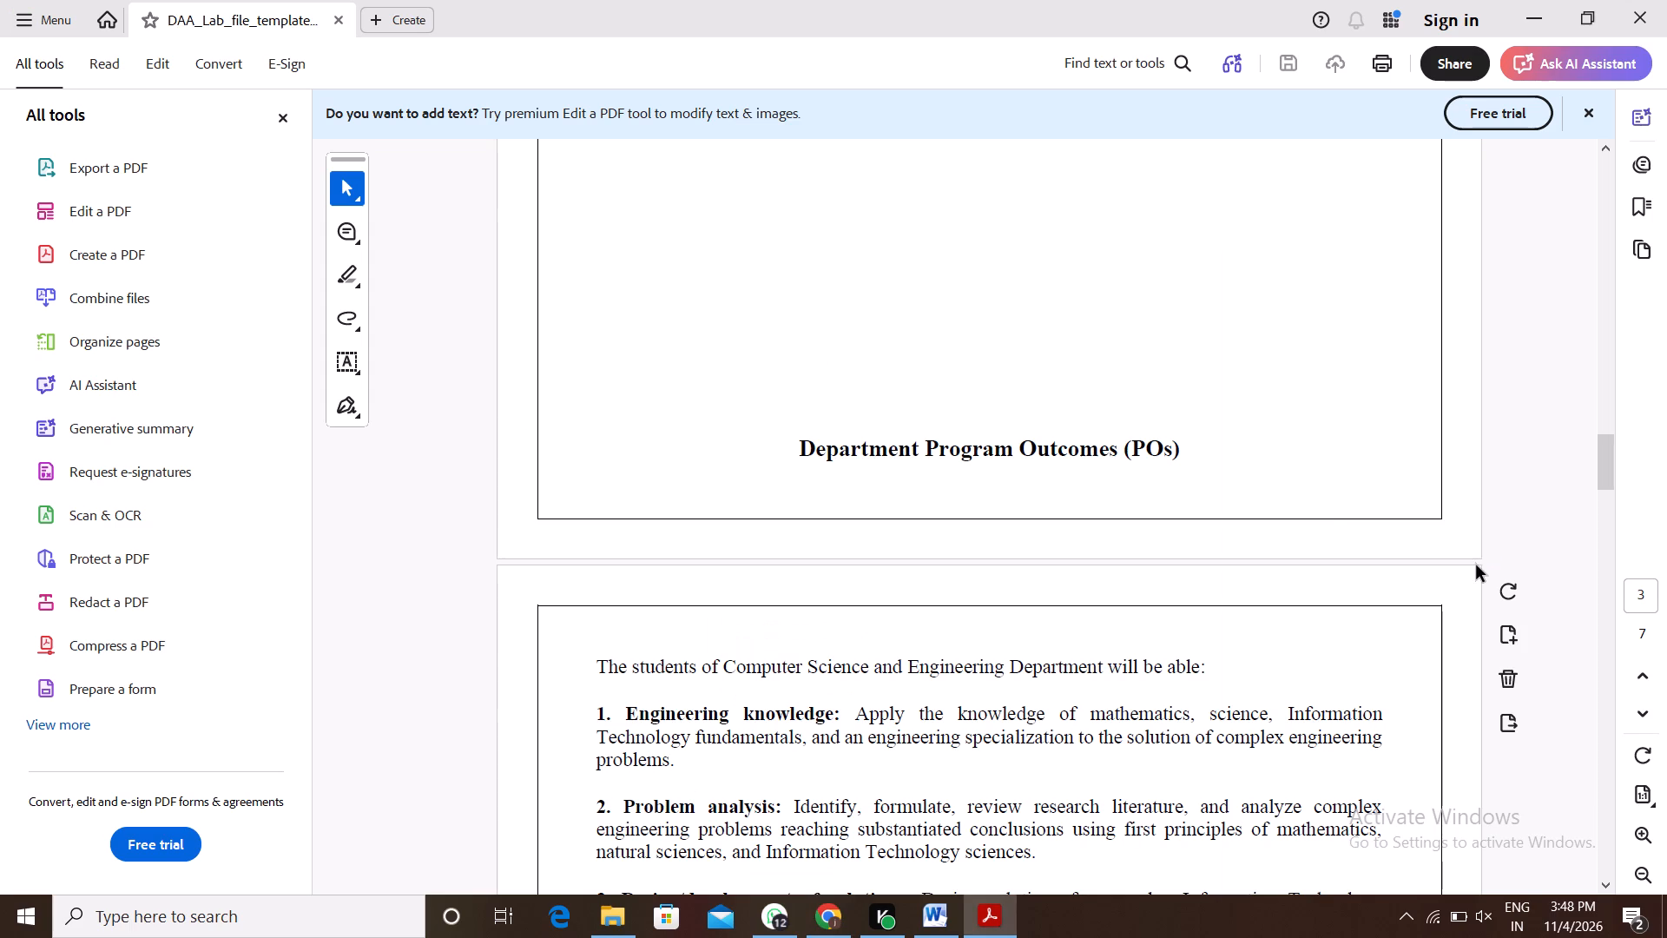
scroll(895, 577, "down", 2)
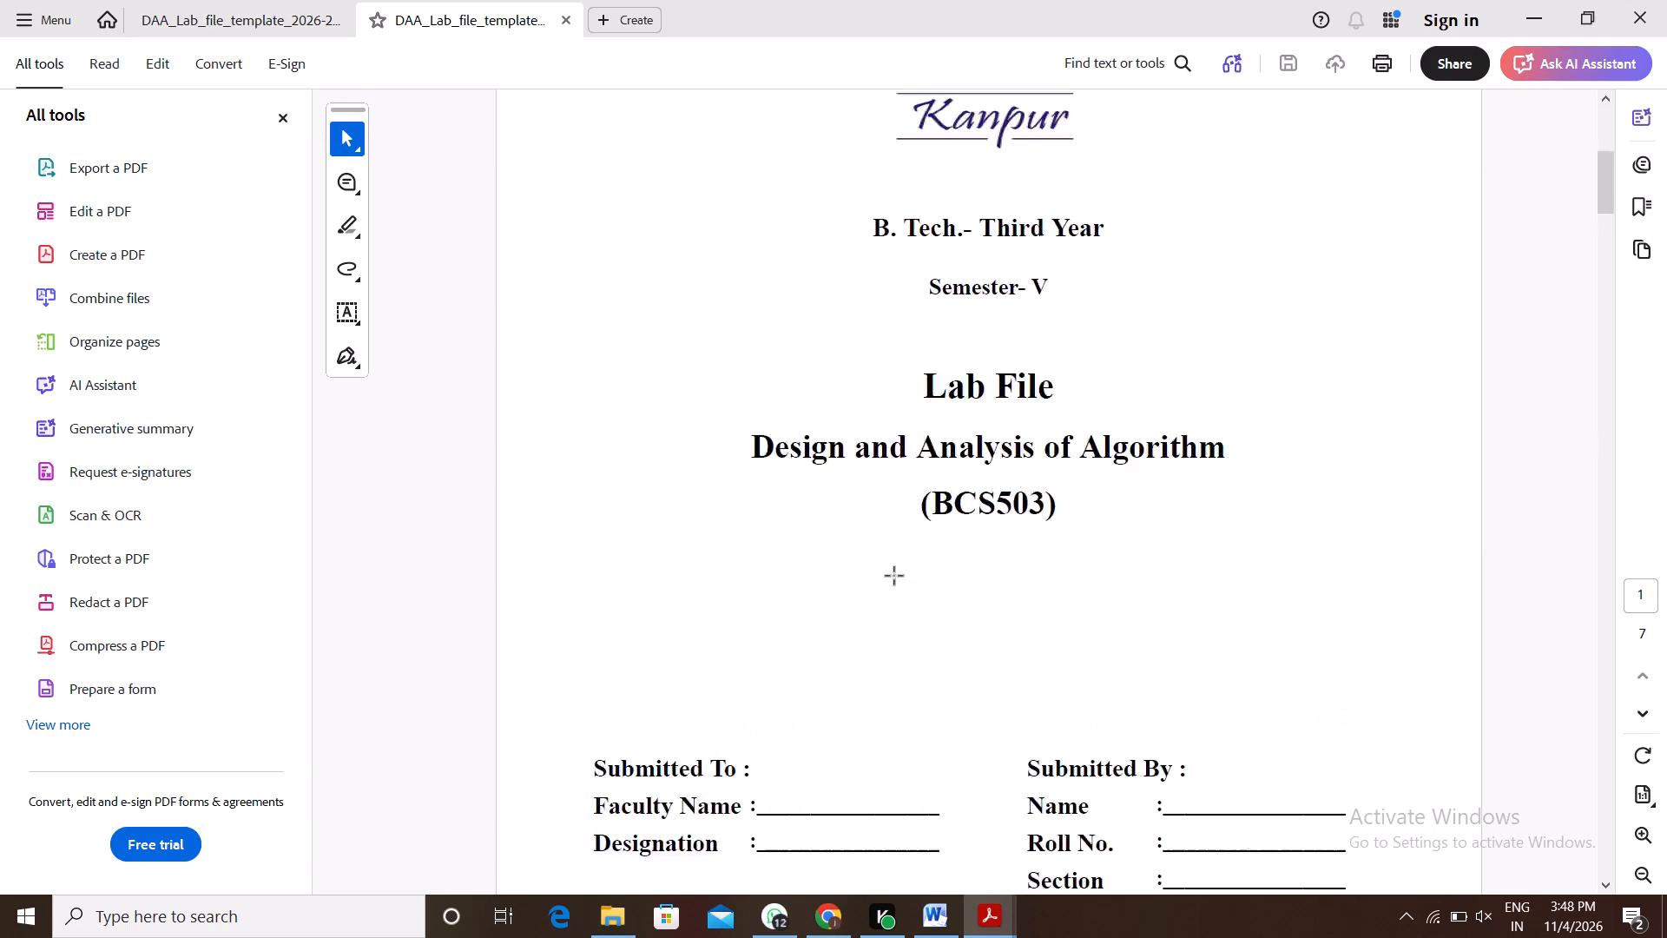
scroll(895, 577, "down", 12)
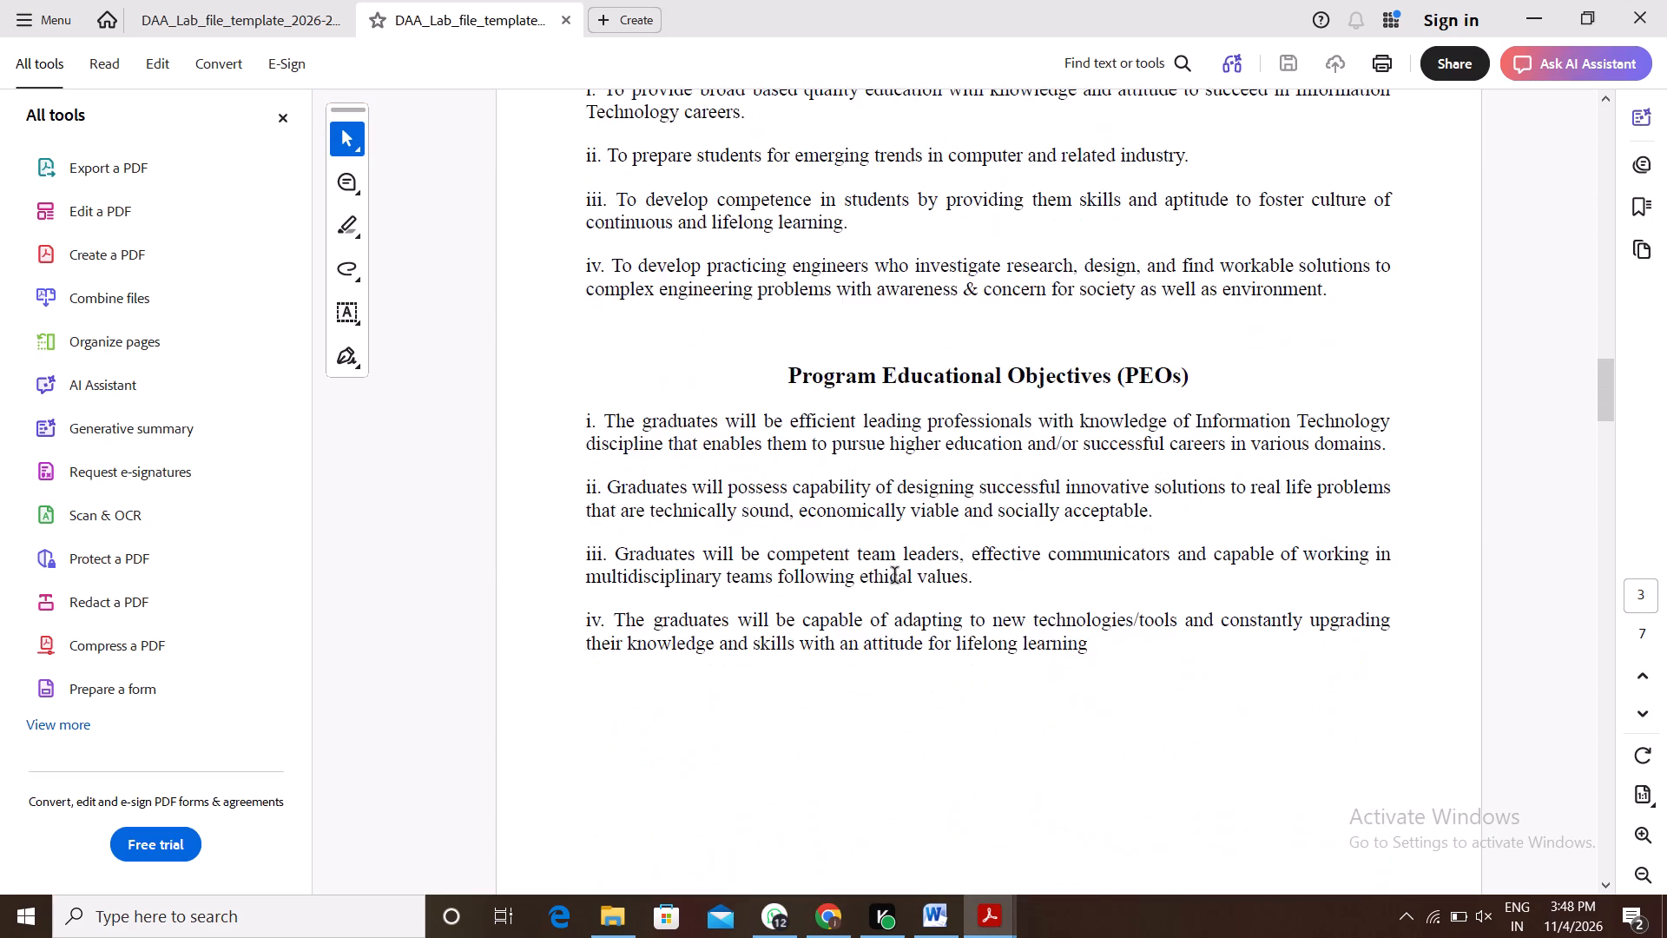
scroll(895, 577, "down", 12)
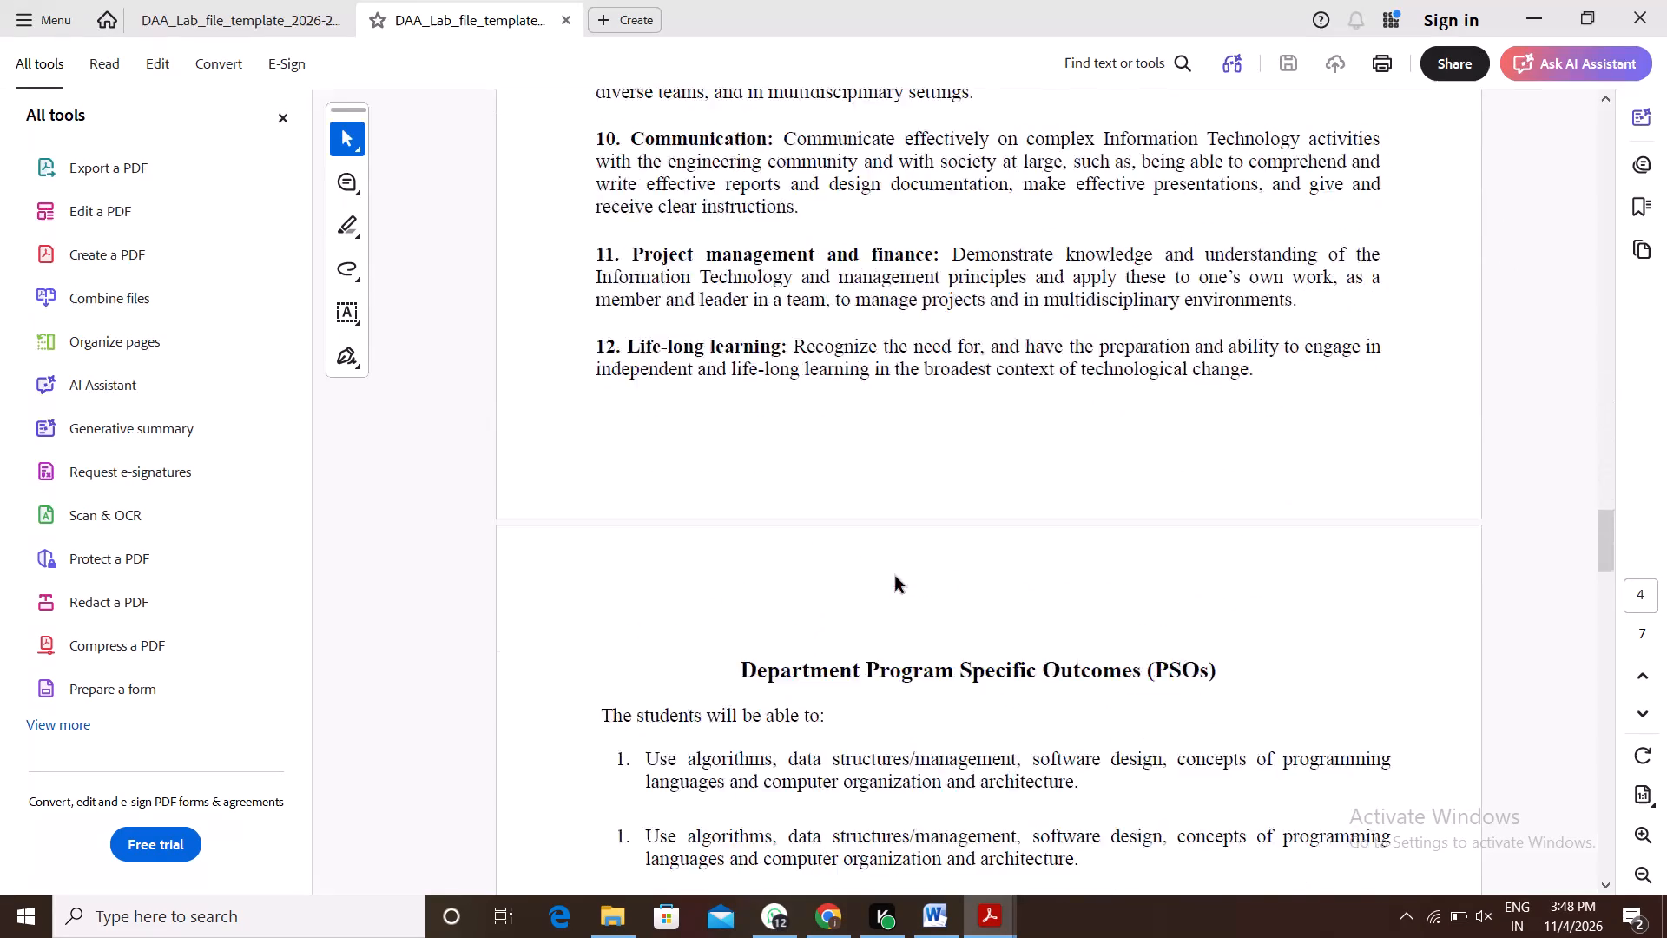
scroll(895, 577, "down", 7)
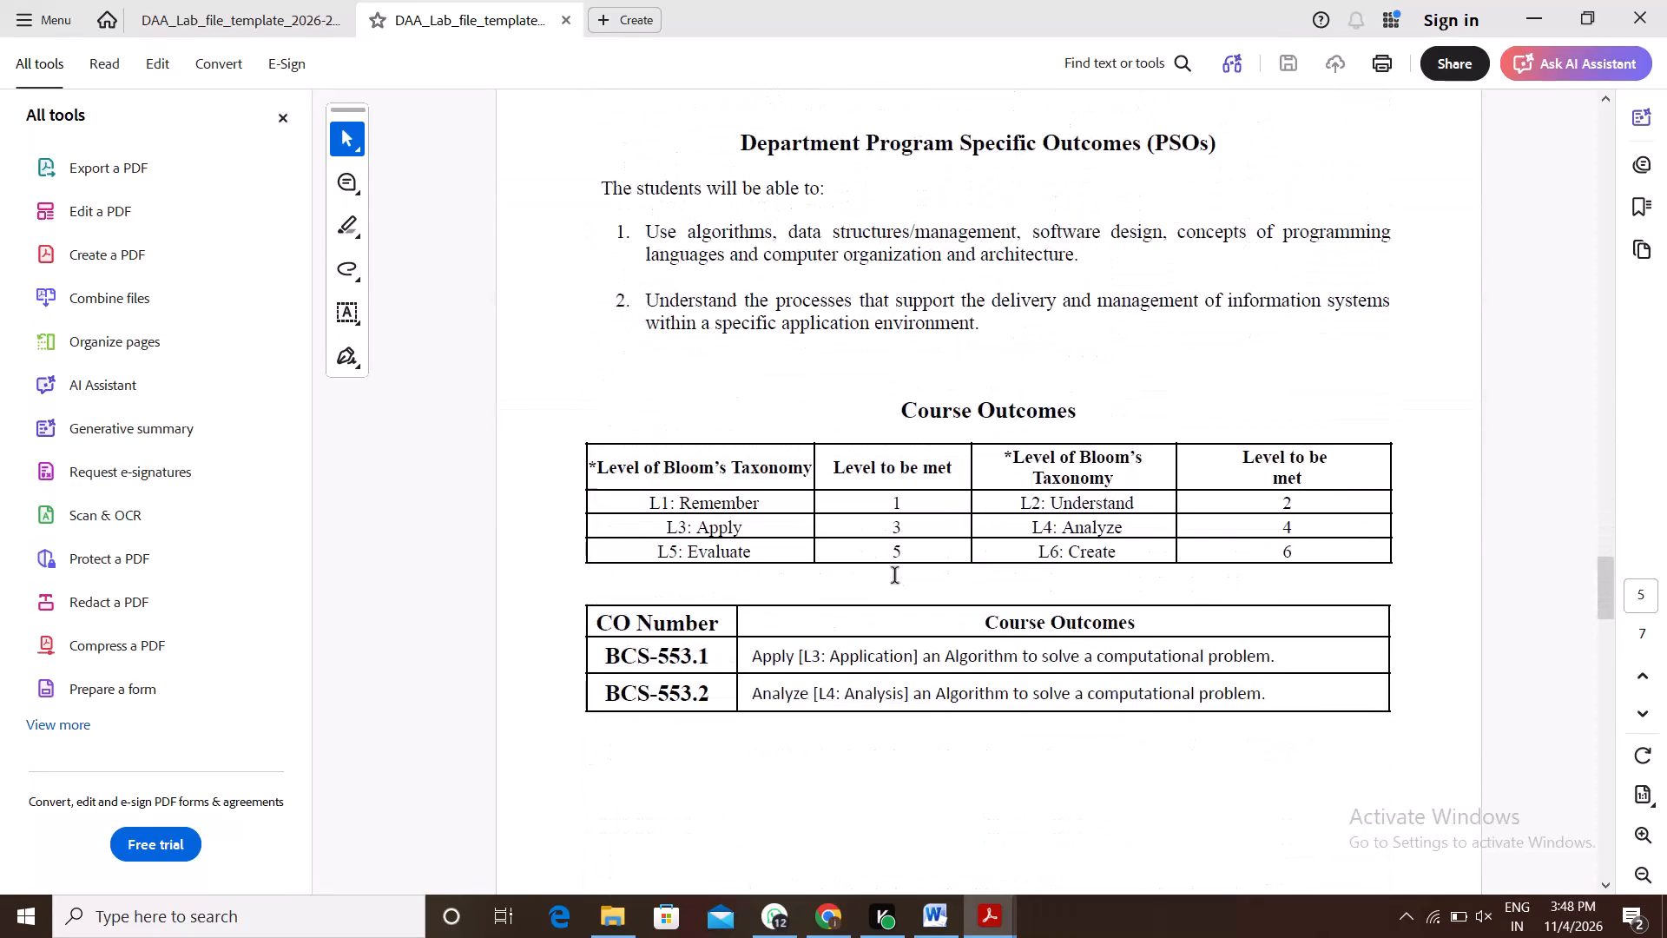
scroll(895, 577, "down", 4)
scroll(895, 577, "up", 5)
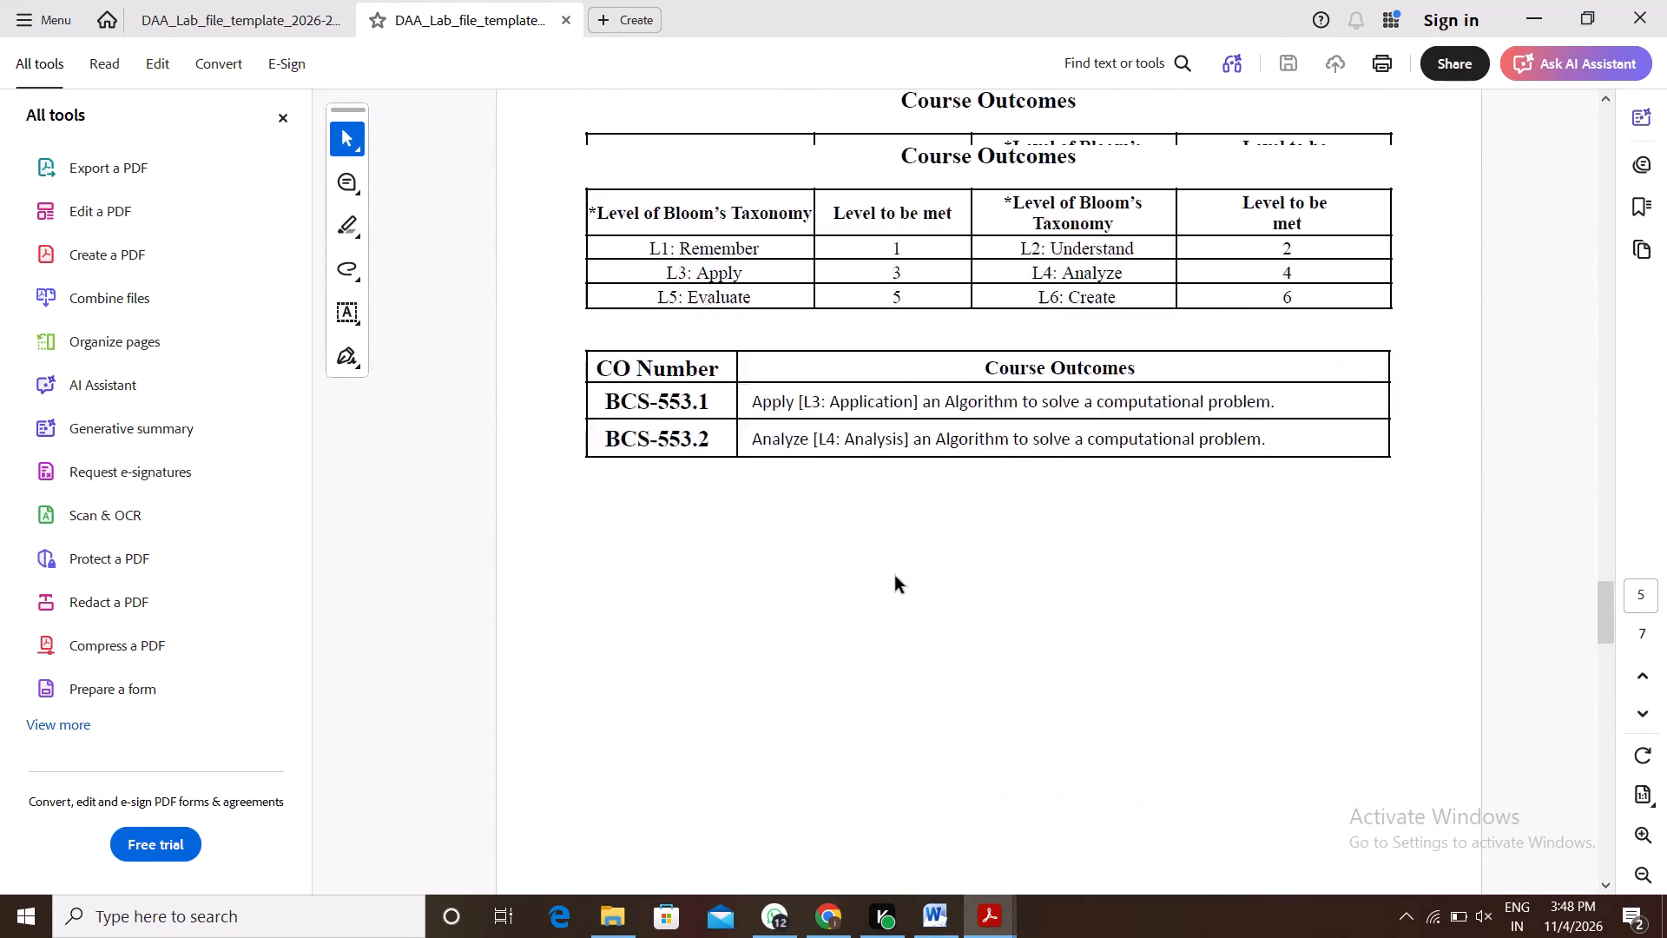
Return to the start of the PDF and recheck the cover page and table of contents.
scroll(895, 577, "up", 15)
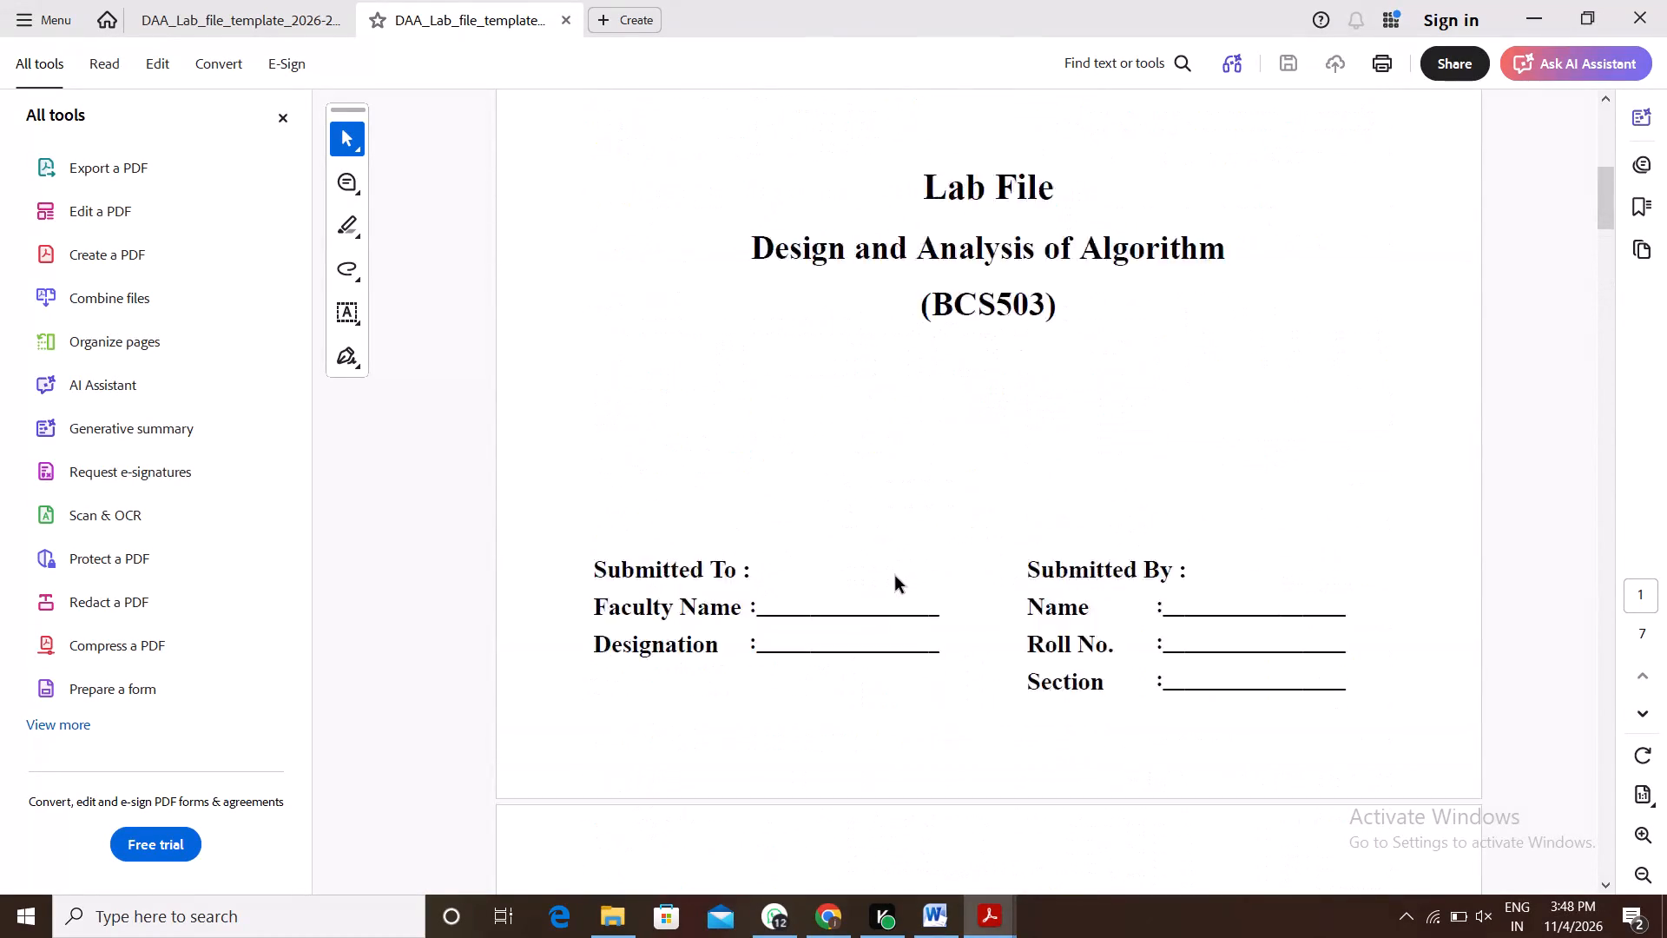
scroll(895, 577, "up", 1)
scroll(895, 577, "down", 3)
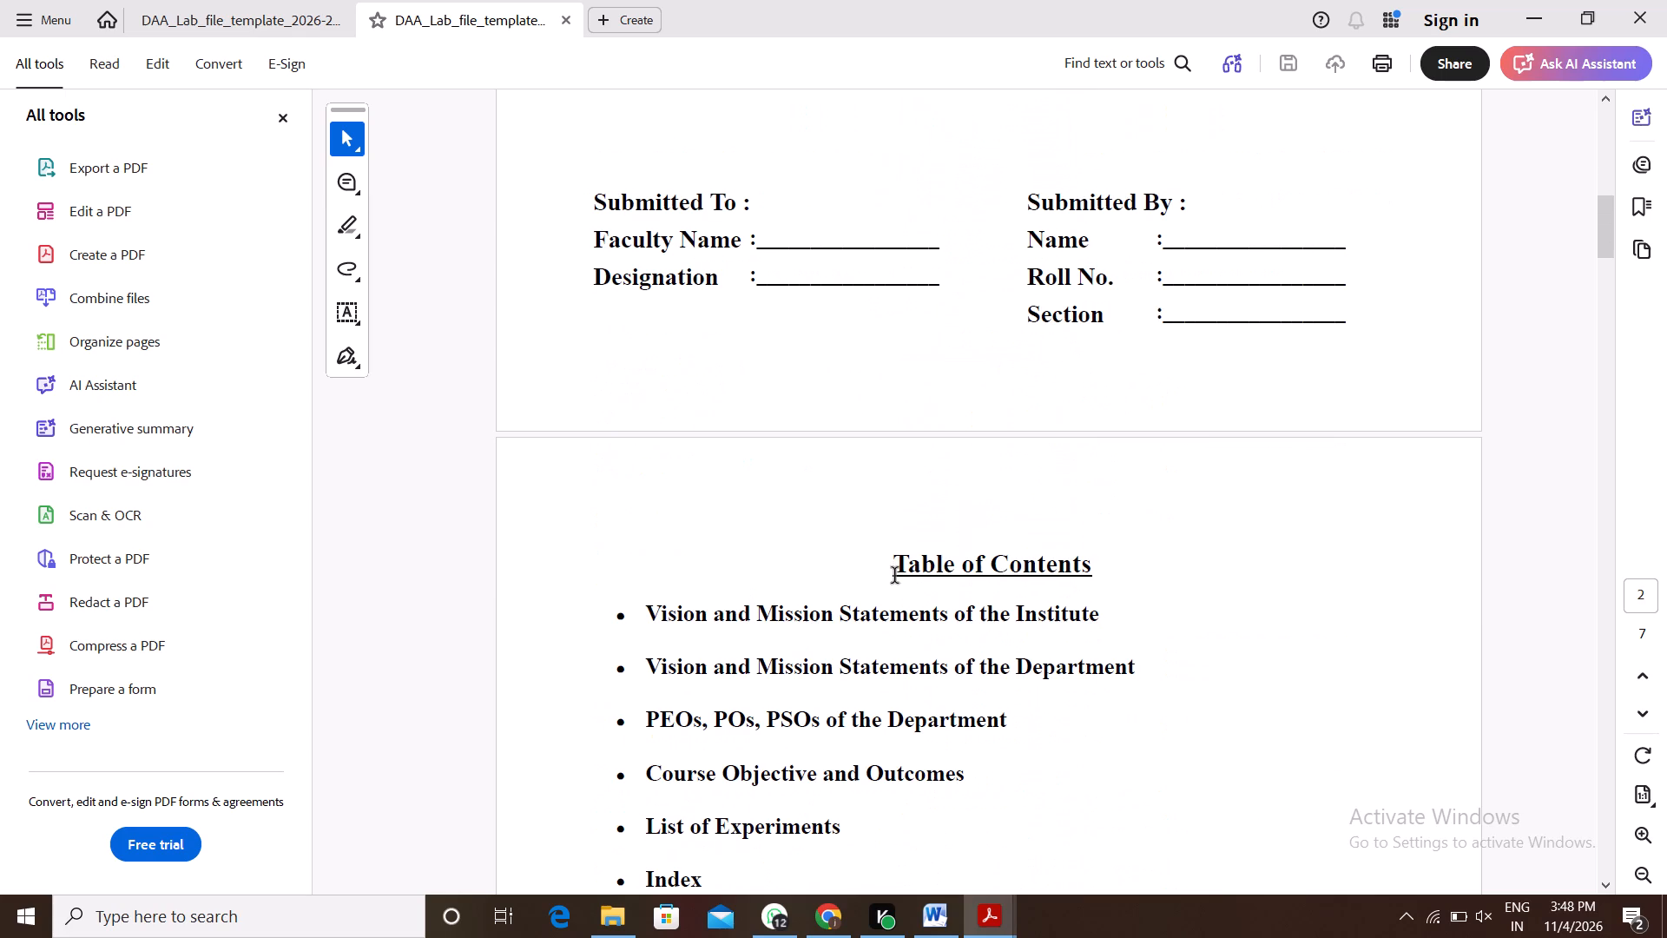
scroll(895, 577, "down", 1)
scroll(895, 577, "up", 6)
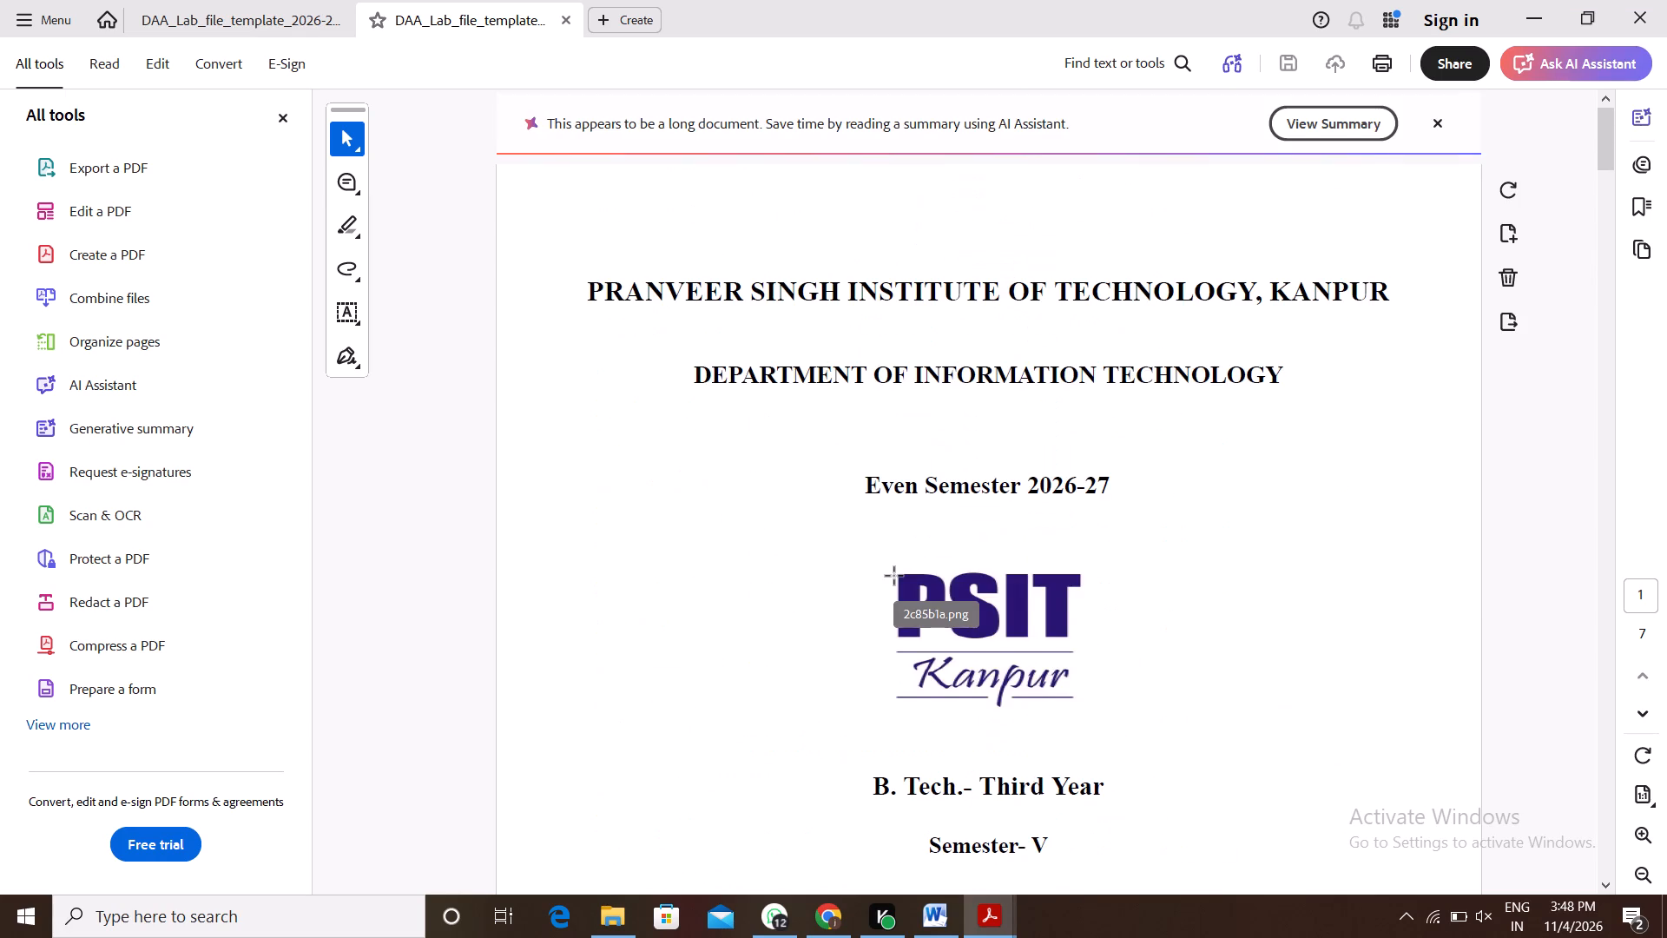
right_click(895, 577)
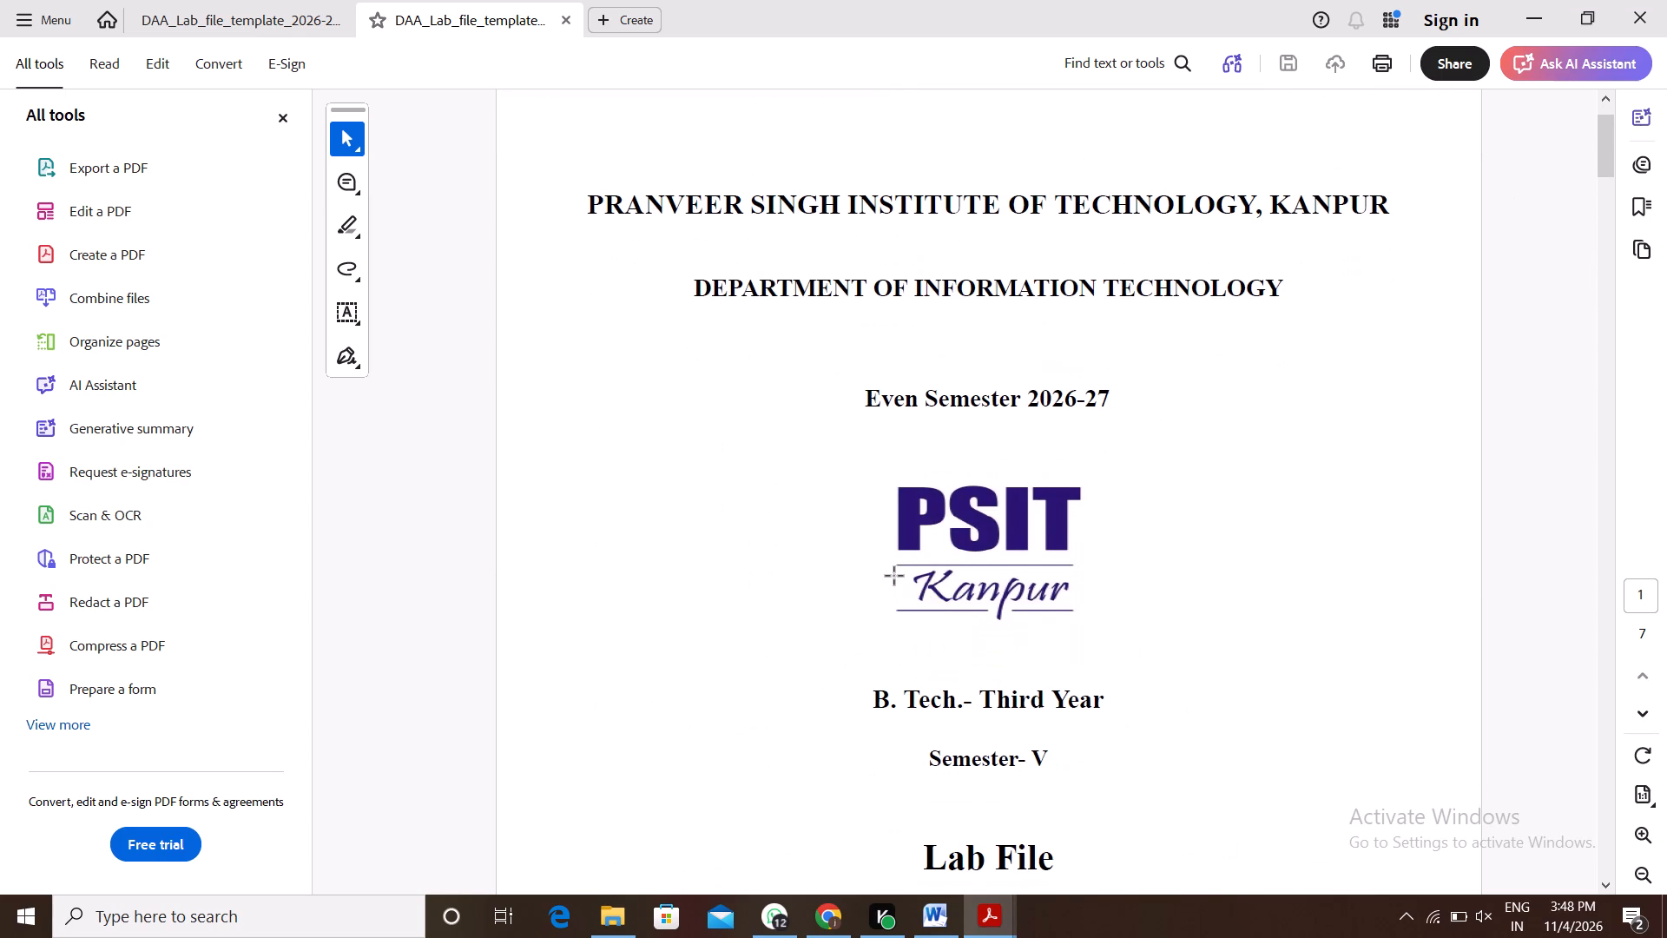
scroll(895, 577, "down", 1)
scroll(736, 562, "down", 3)
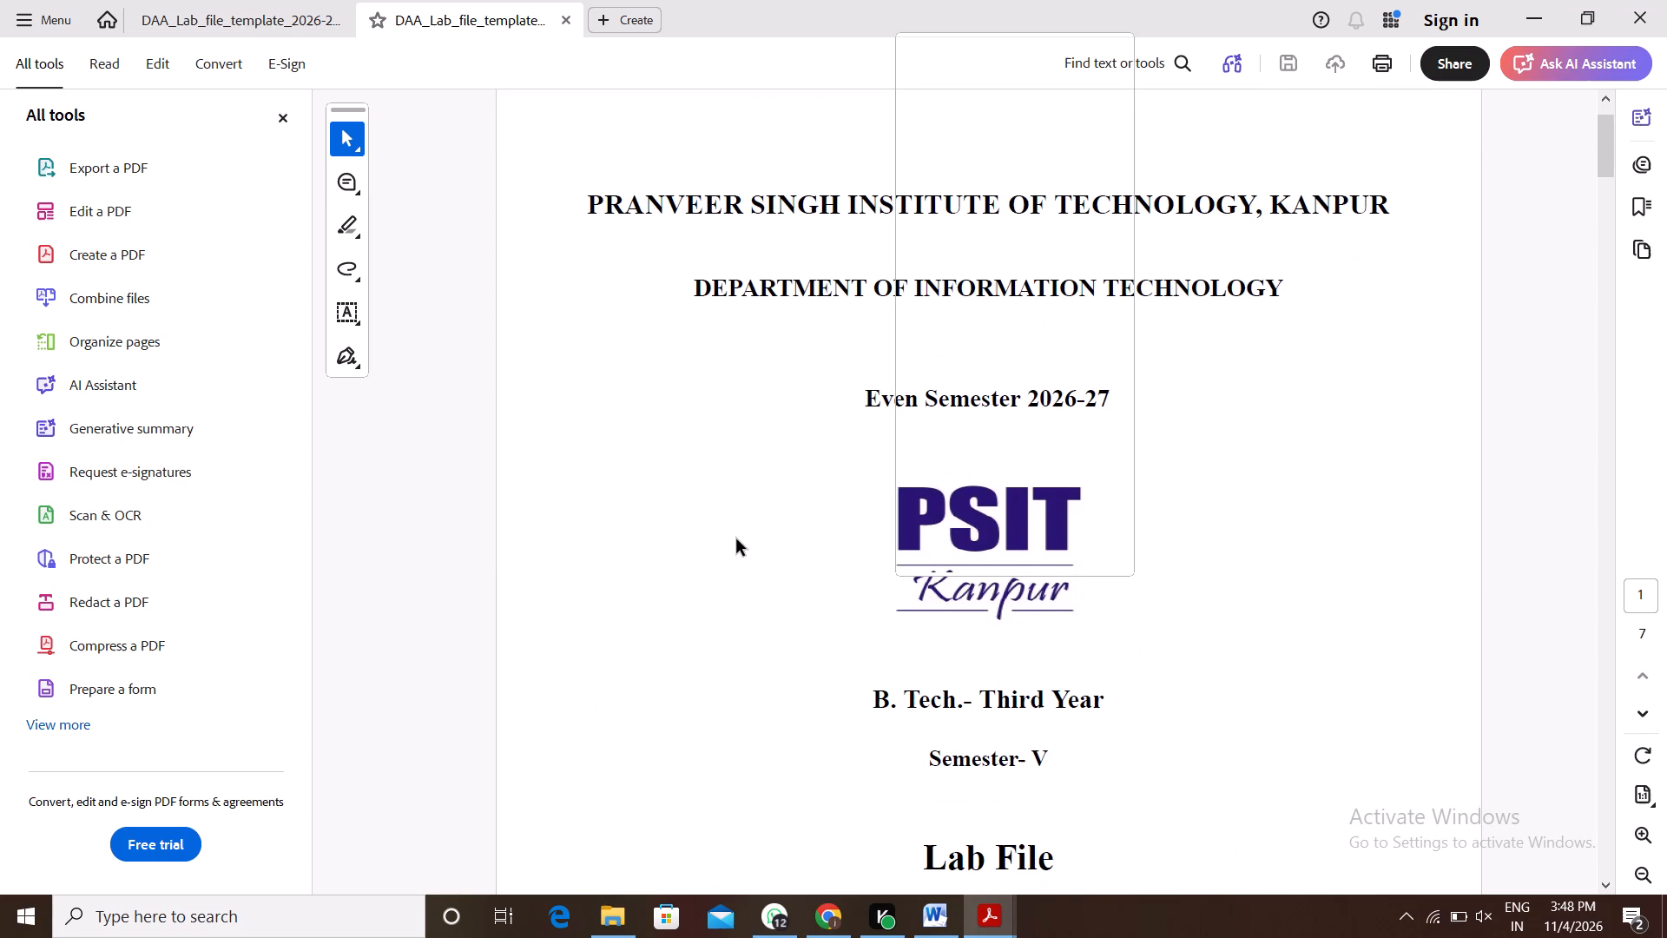
left_click(736, 539)
Reread the PDF from the cover's submission details through the department mission, PEOs, POs, PSOs and course outcomes, checking department mentions and layout.
scroll(736, 539, "down", 4)
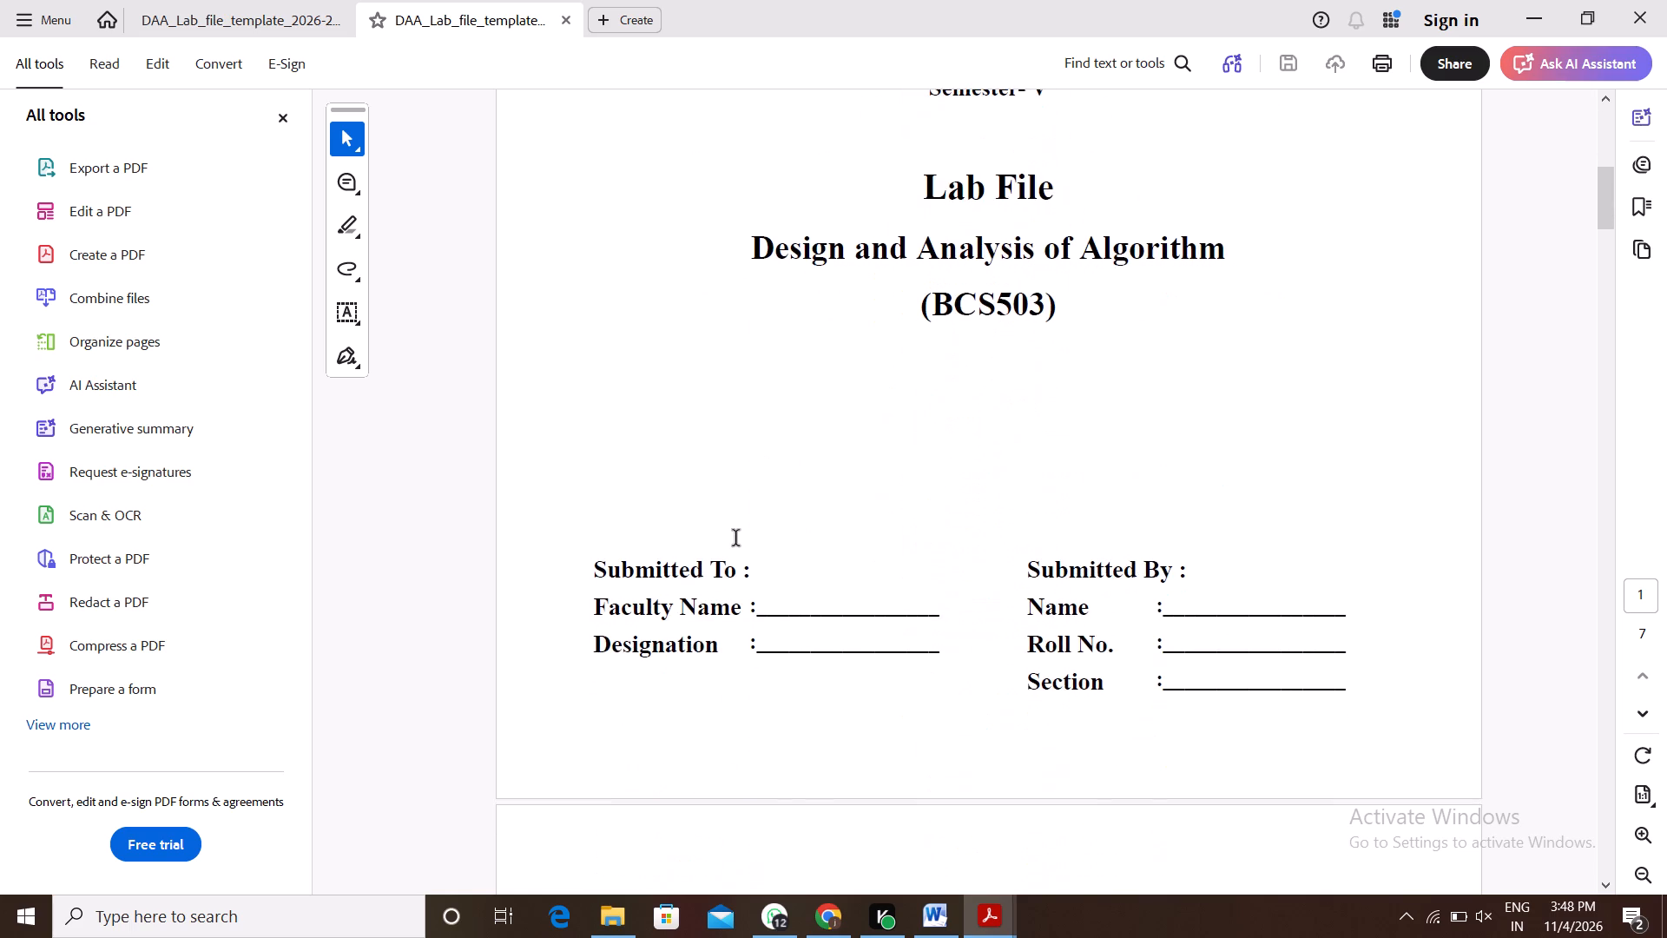
scroll(736, 539, "down", 1)
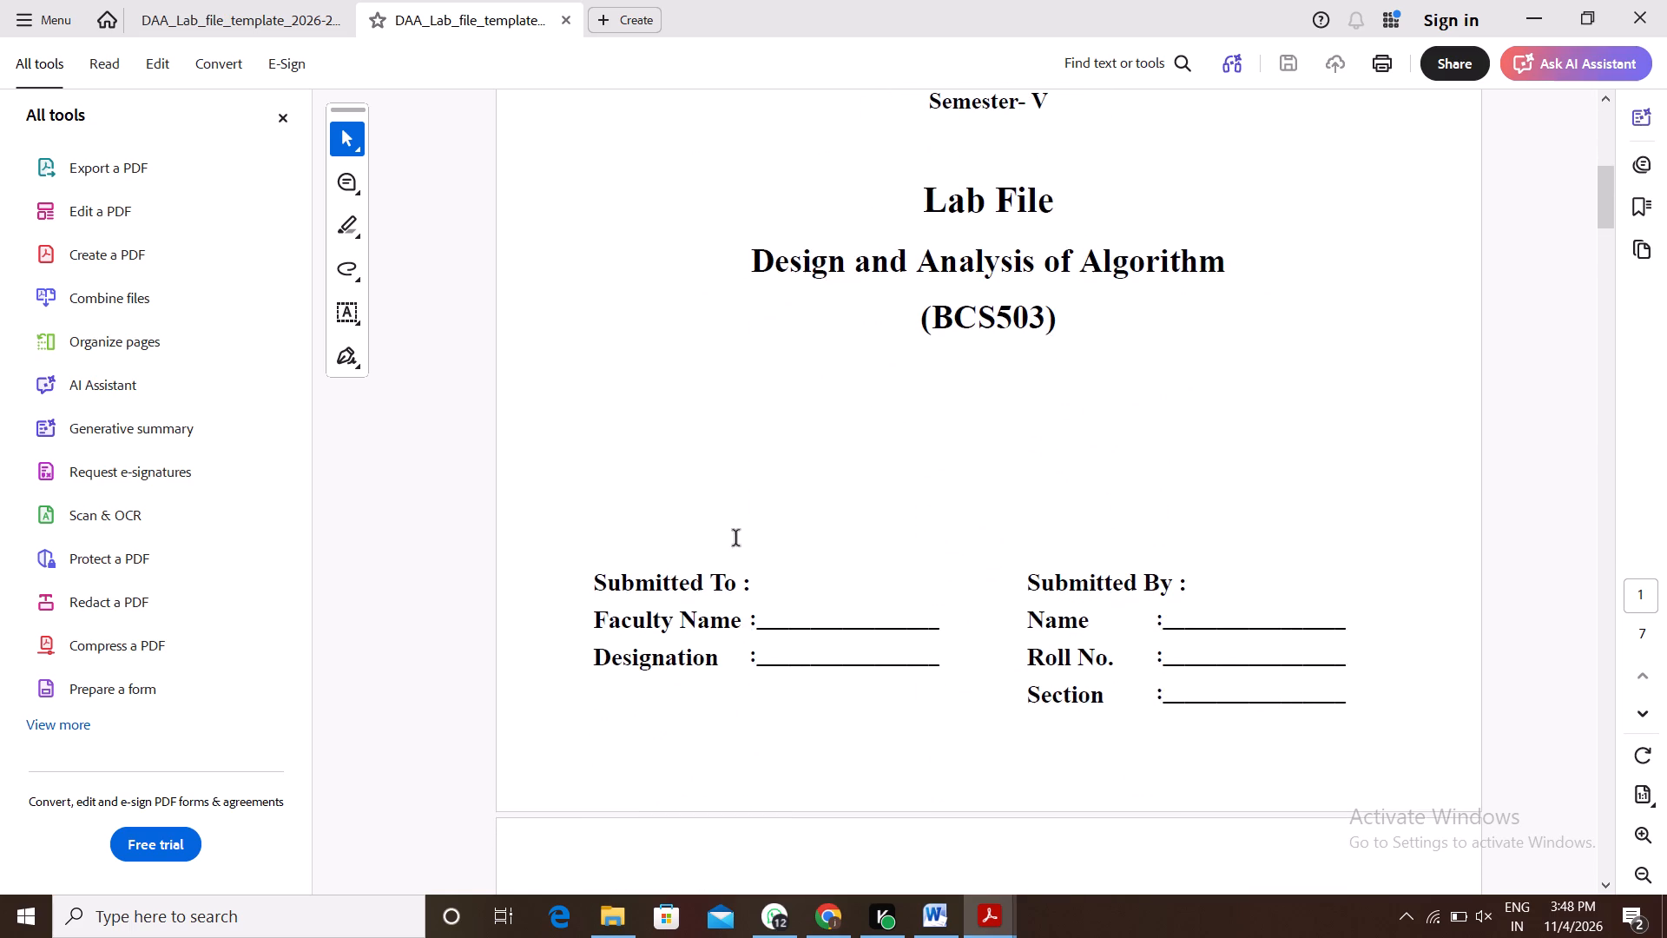
scroll(736, 539, "down", 5)
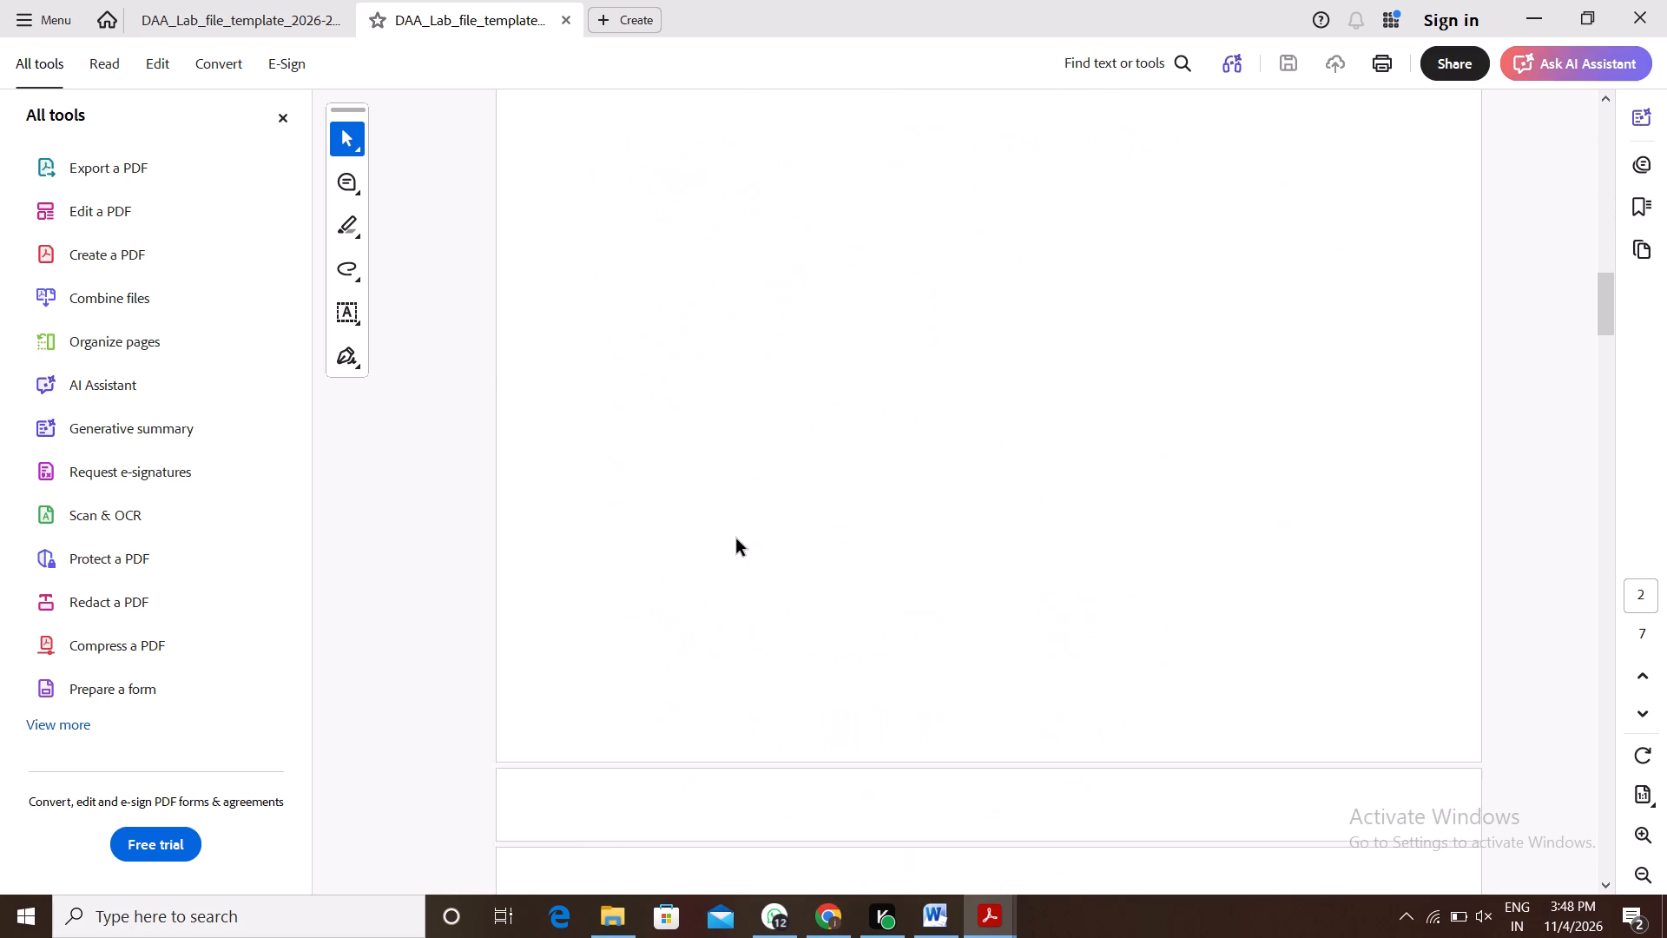
scroll(736, 539, "down", 4)
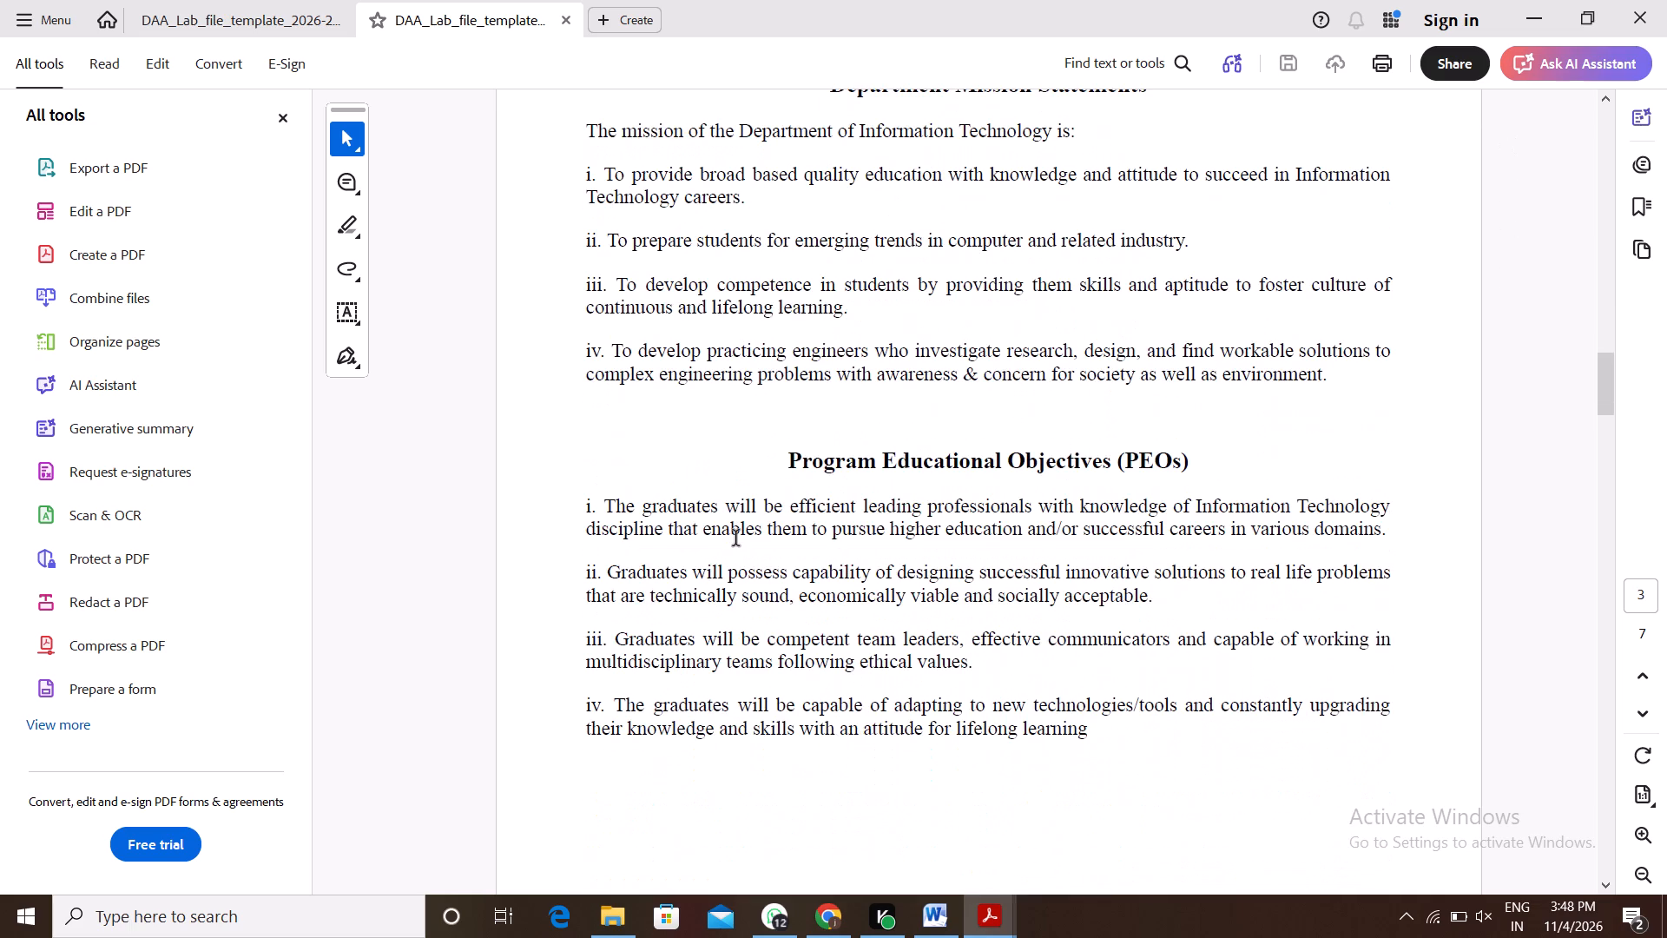
scroll(736, 539, "down", 1)
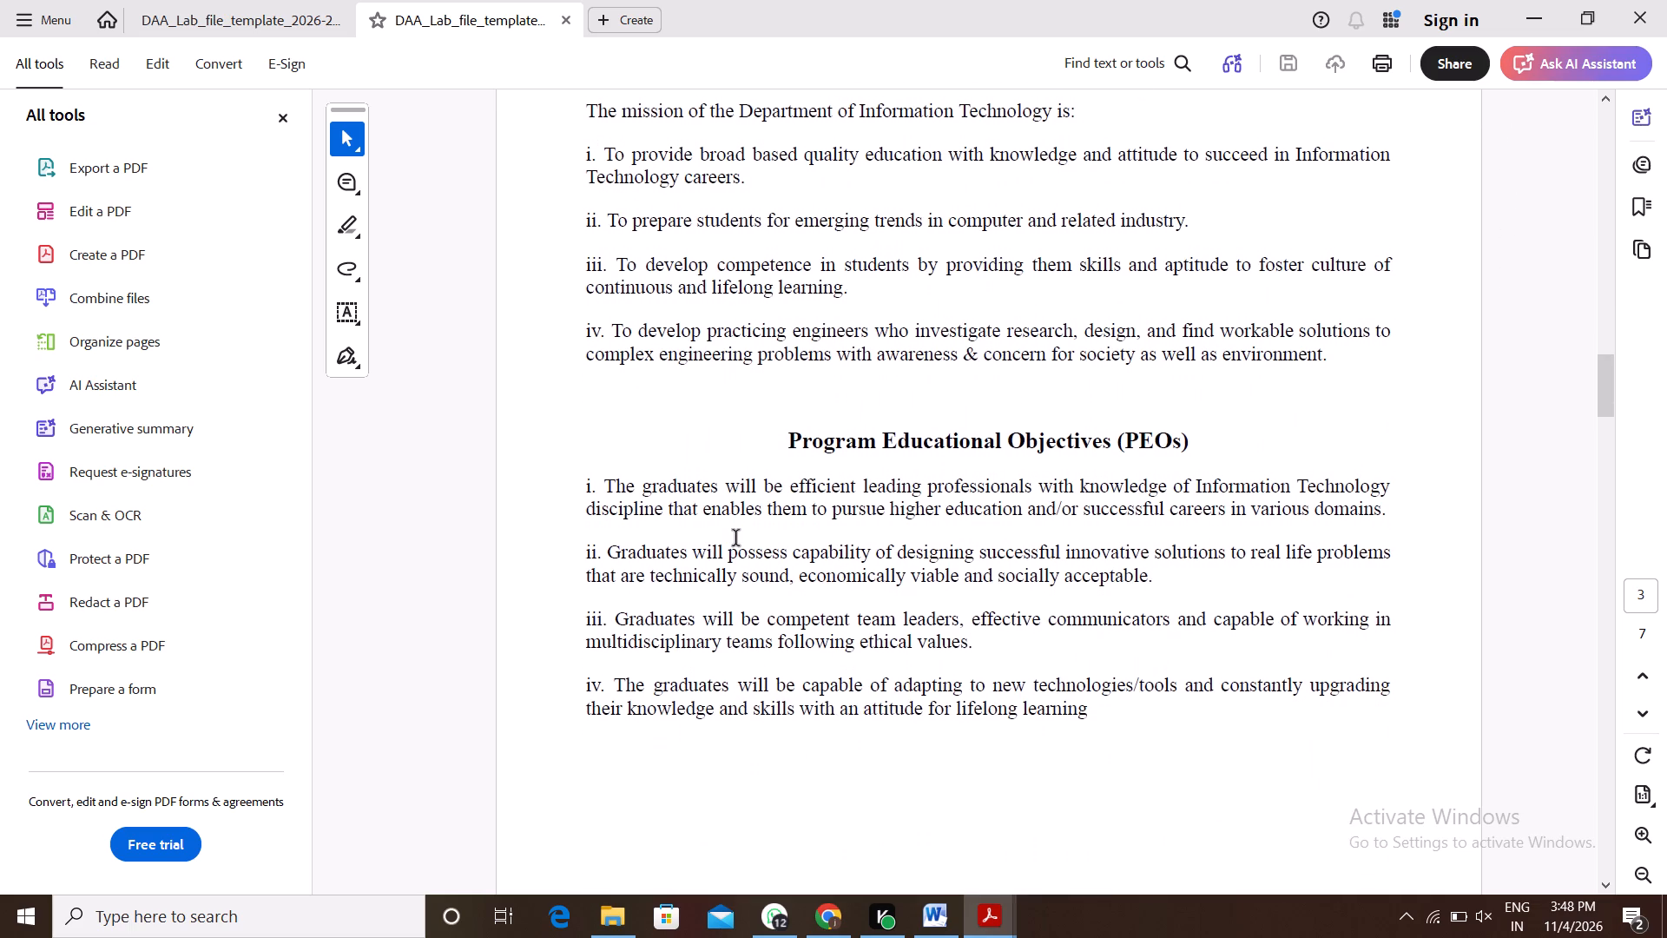
scroll(736, 539, "down", 5)
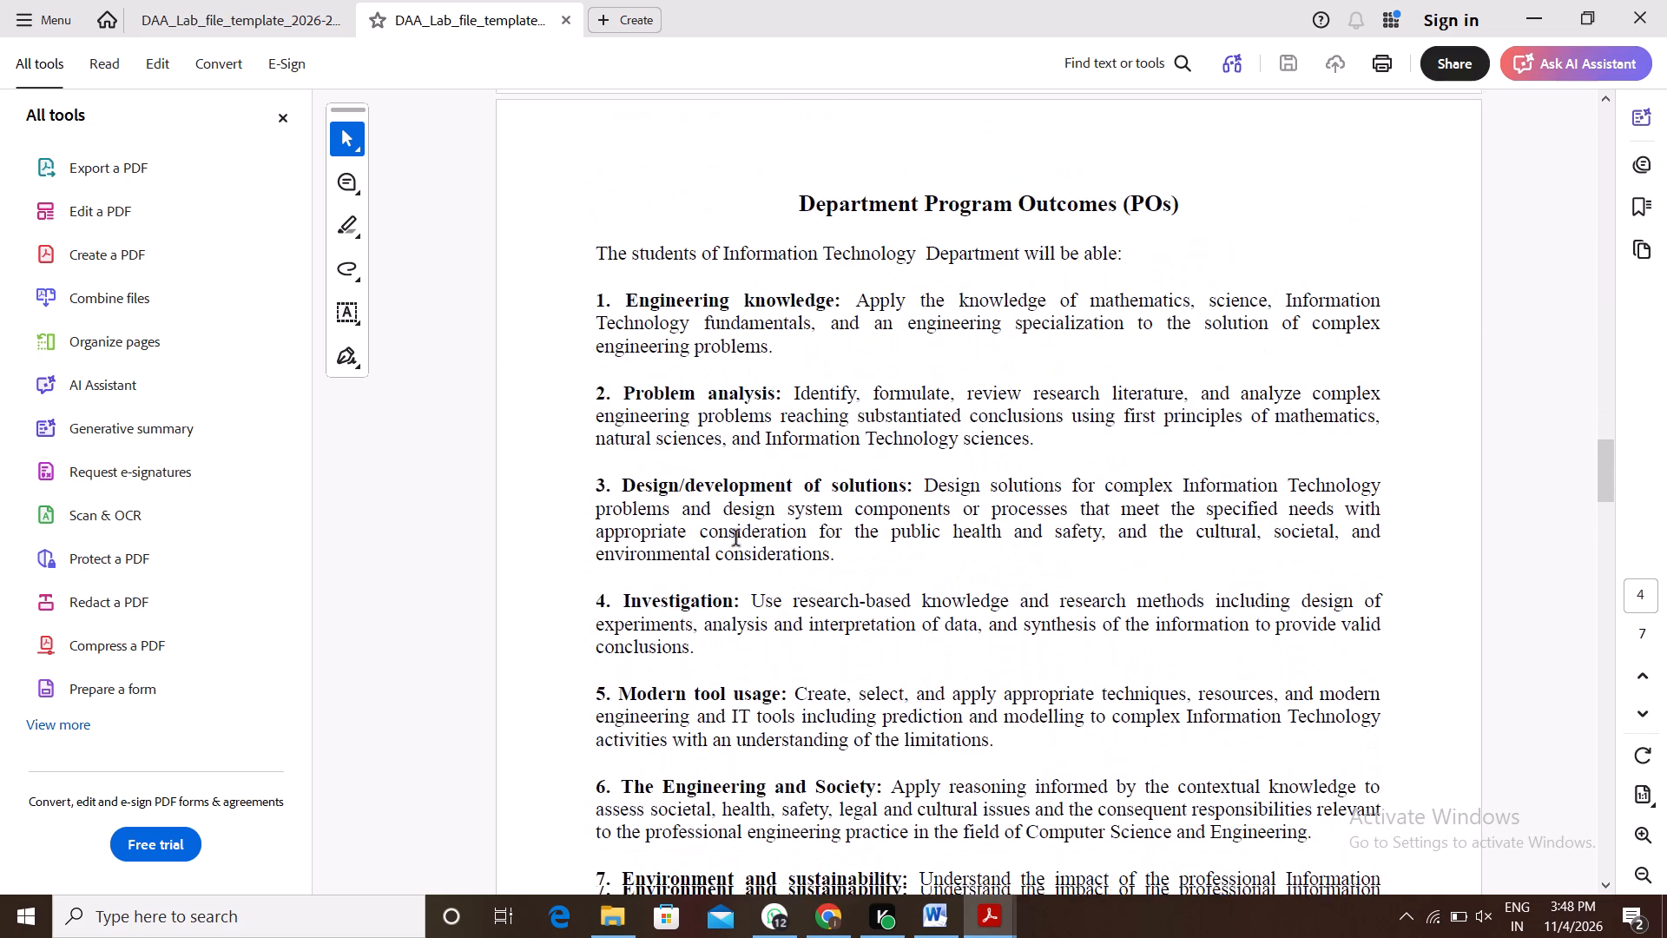
scroll(736, 539, "down", 4)
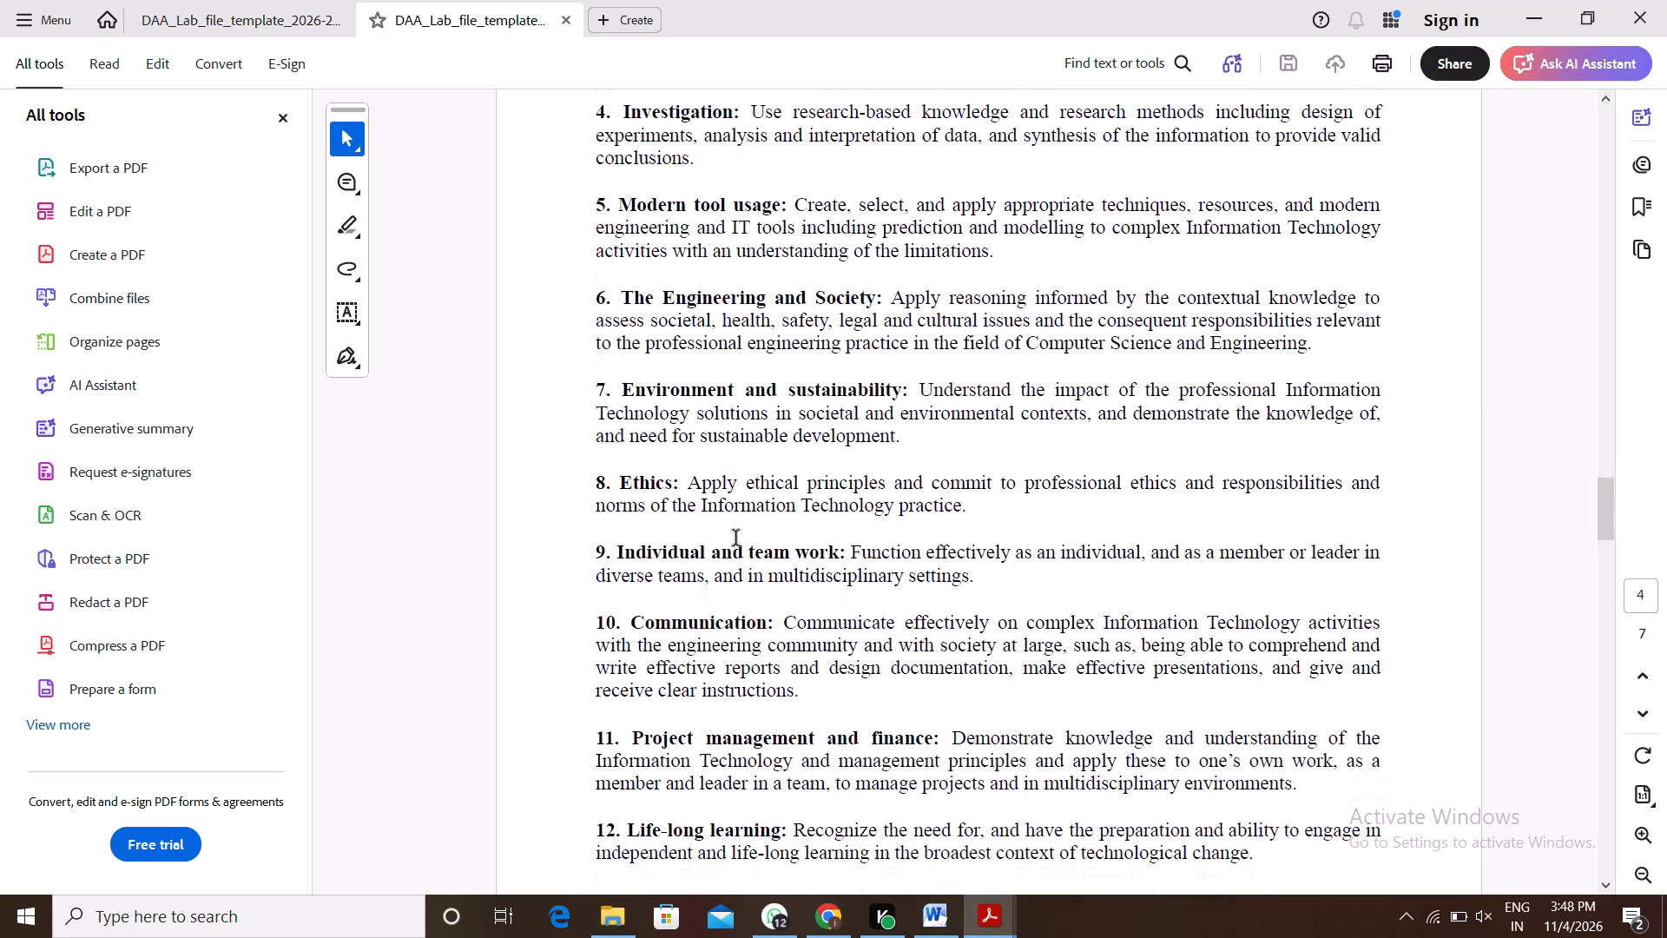
scroll(736, 539, "down", 3)
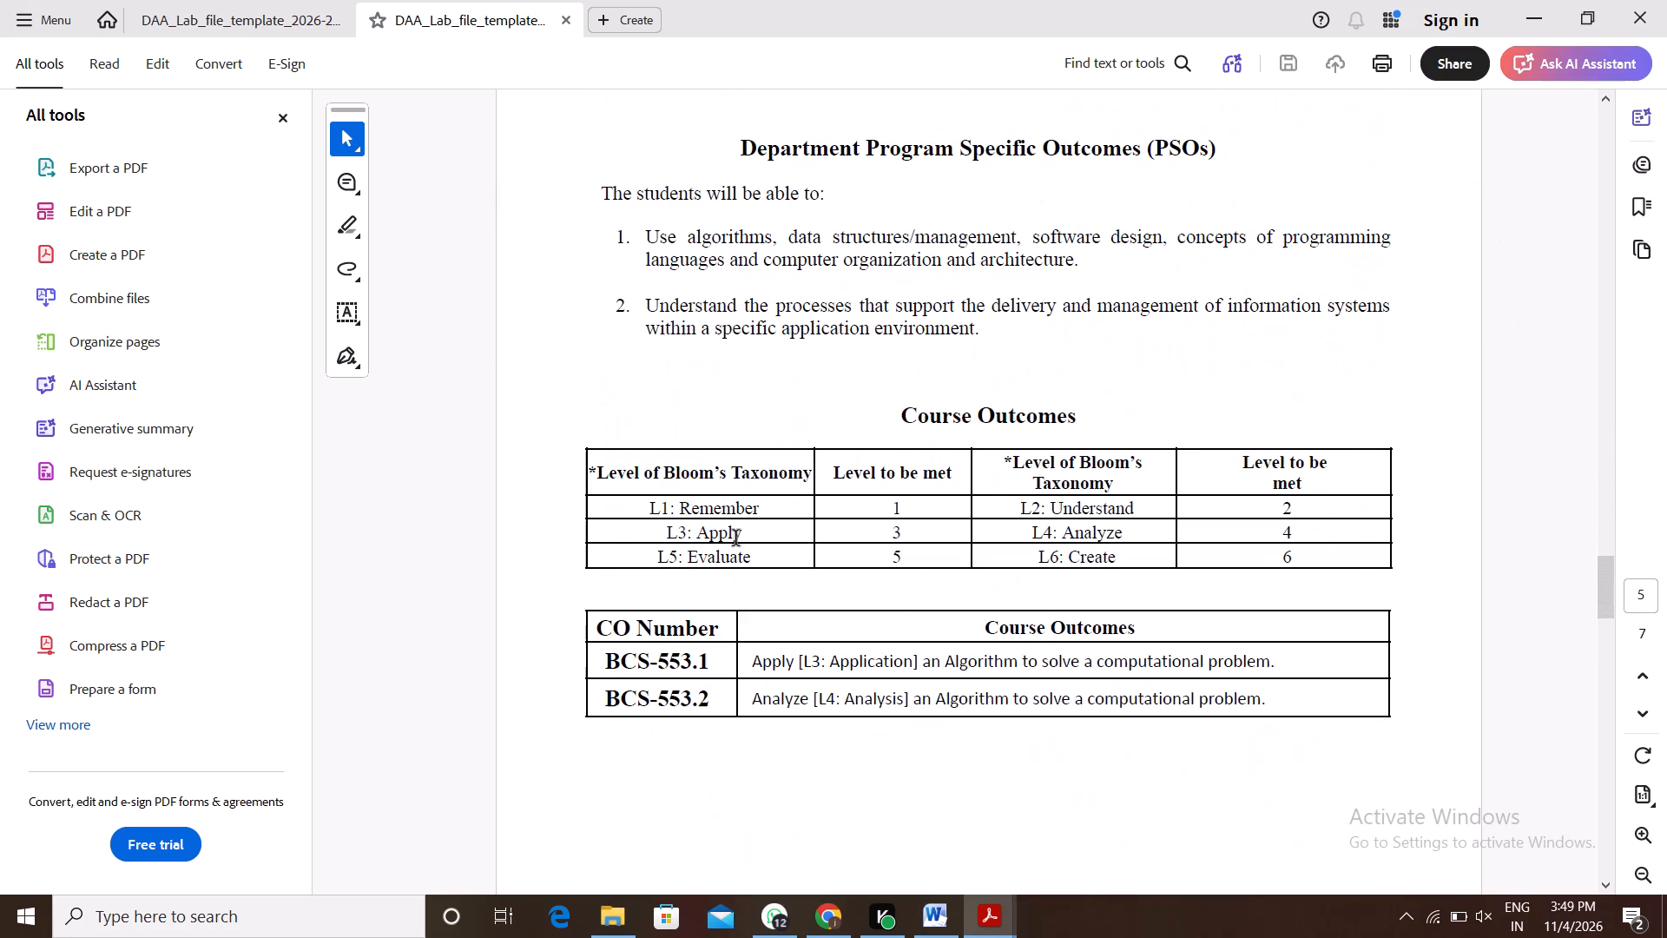
Check the remaining PDF pages after the course outcomes, through row 10 of the lab experiment INDEX table.
scroll(736, 539, "down", 13)
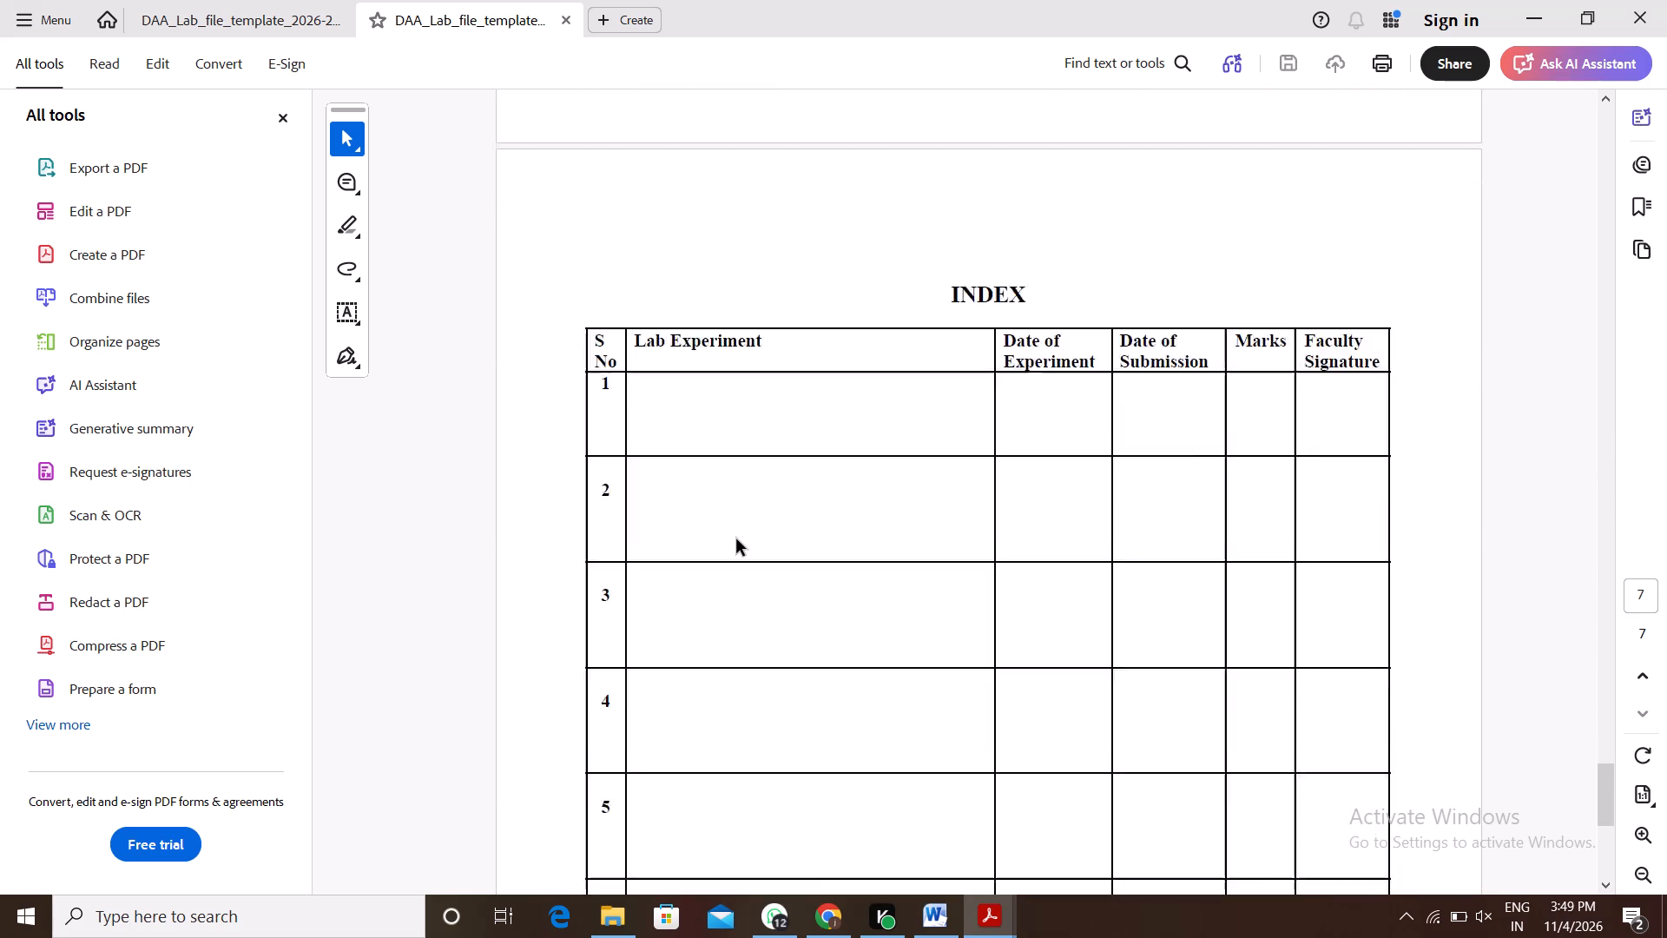
scroll(736, 539, "down", 2)
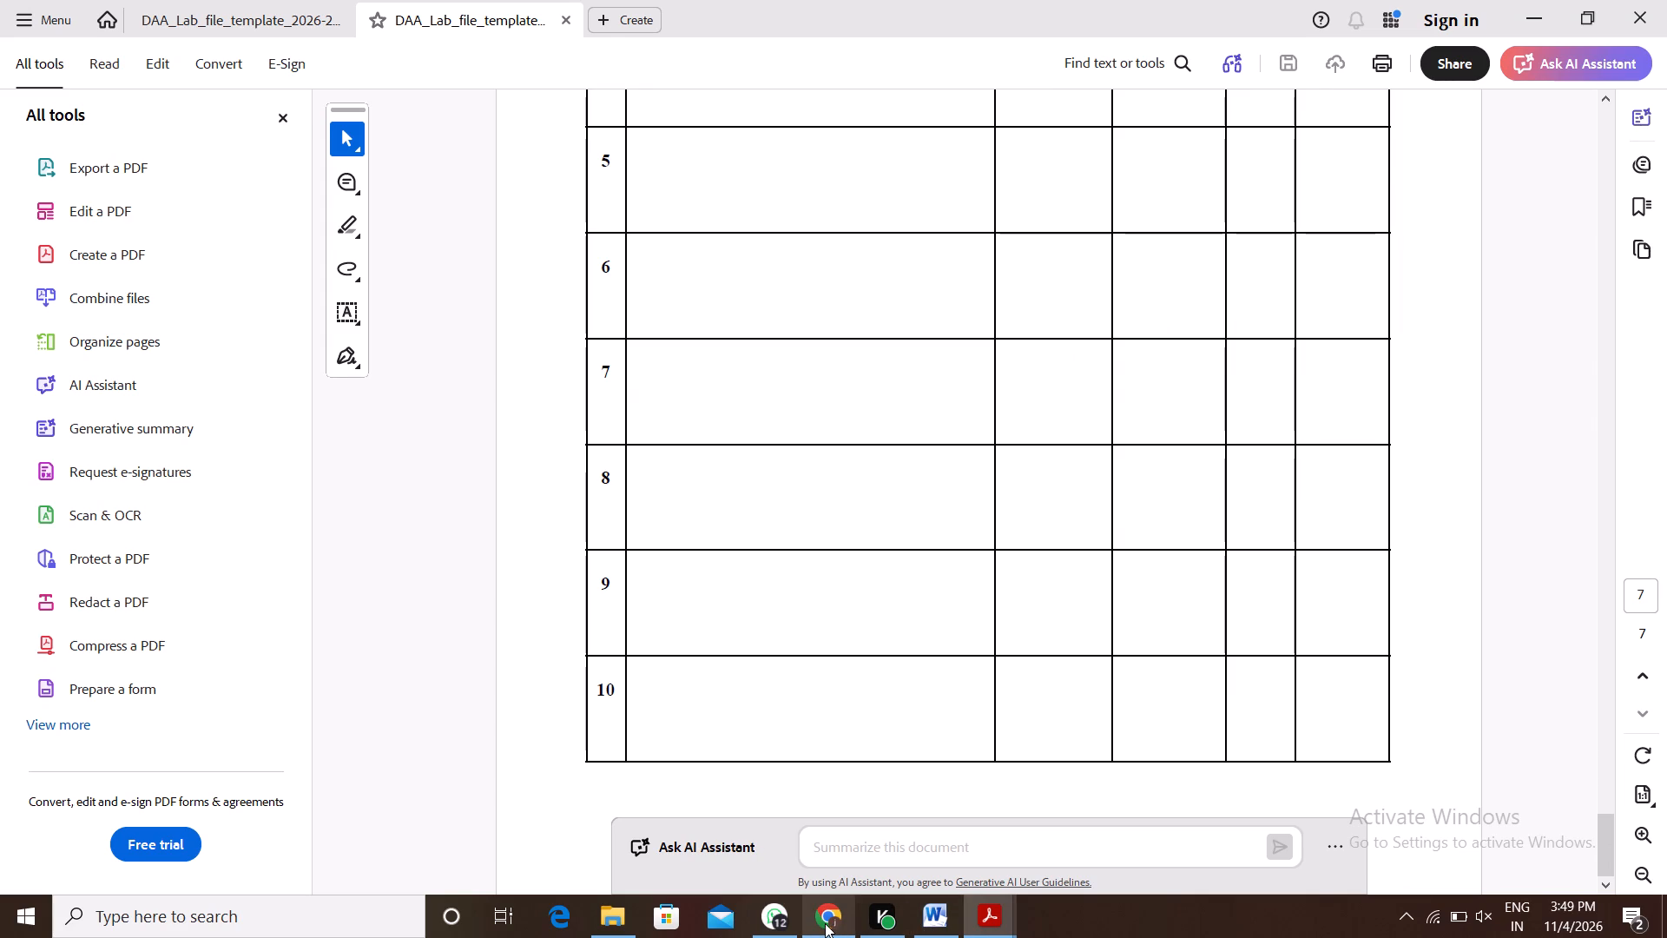
Switch to Chrome and return to the DAA_Lab_file_template_2026-27 document in Google Docs.
left_click(825, 923)
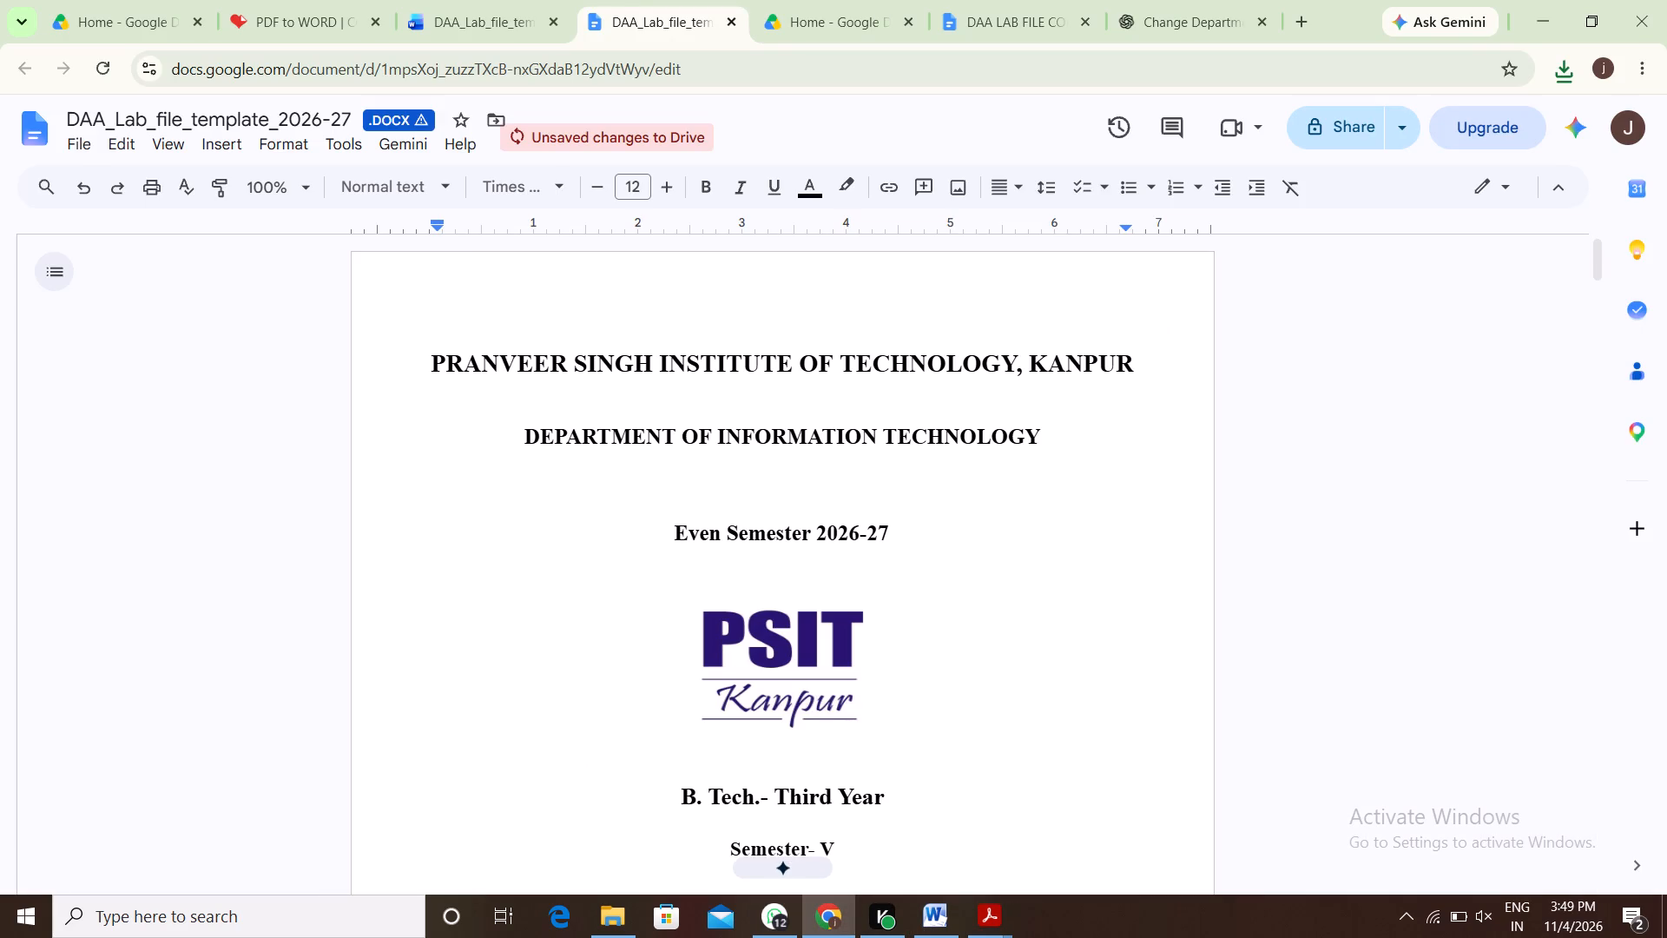